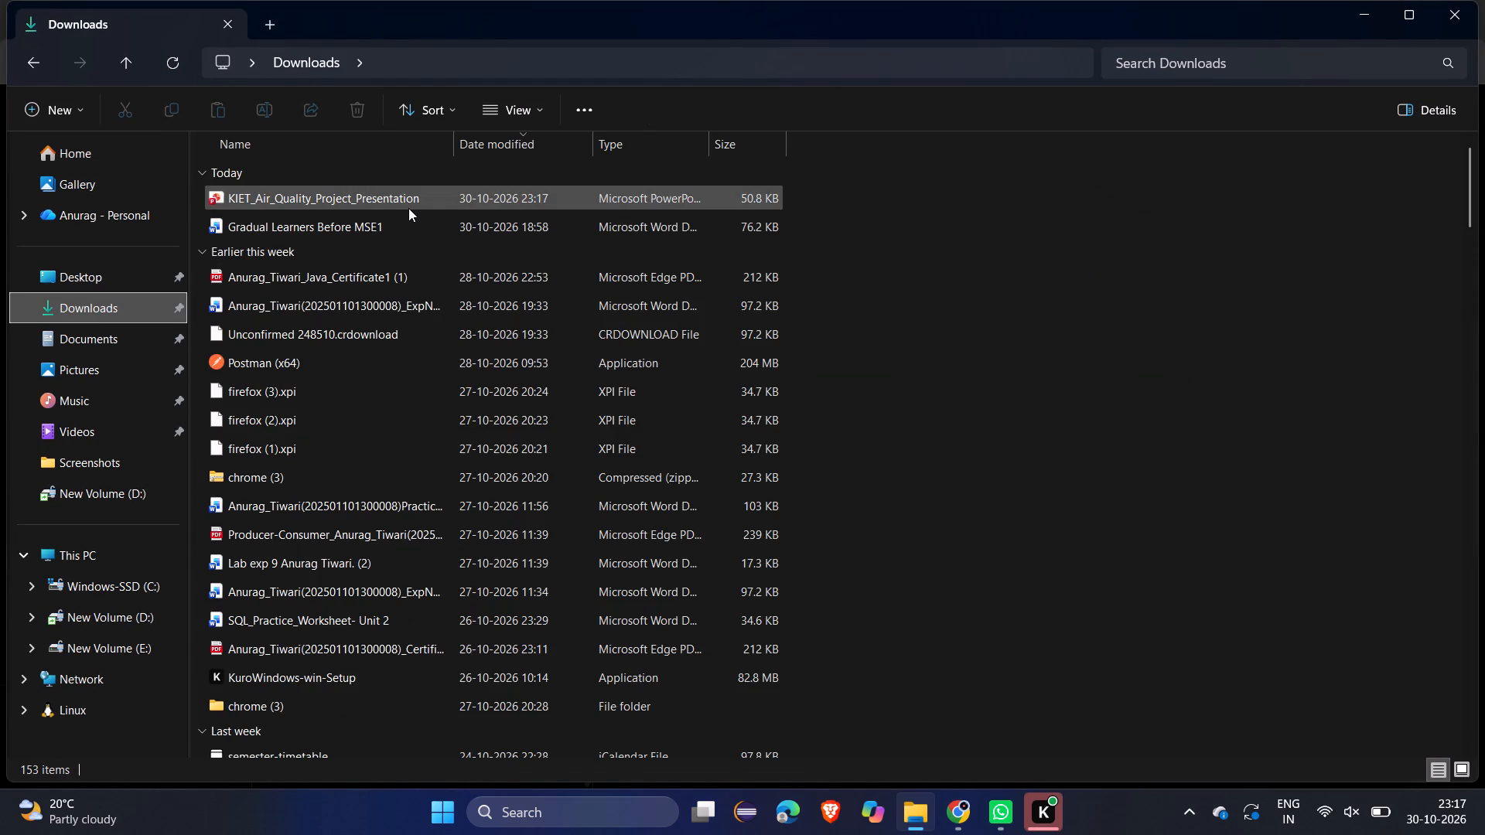
click(408, 208)
right_click(408, 208)
double_click(379, 201)
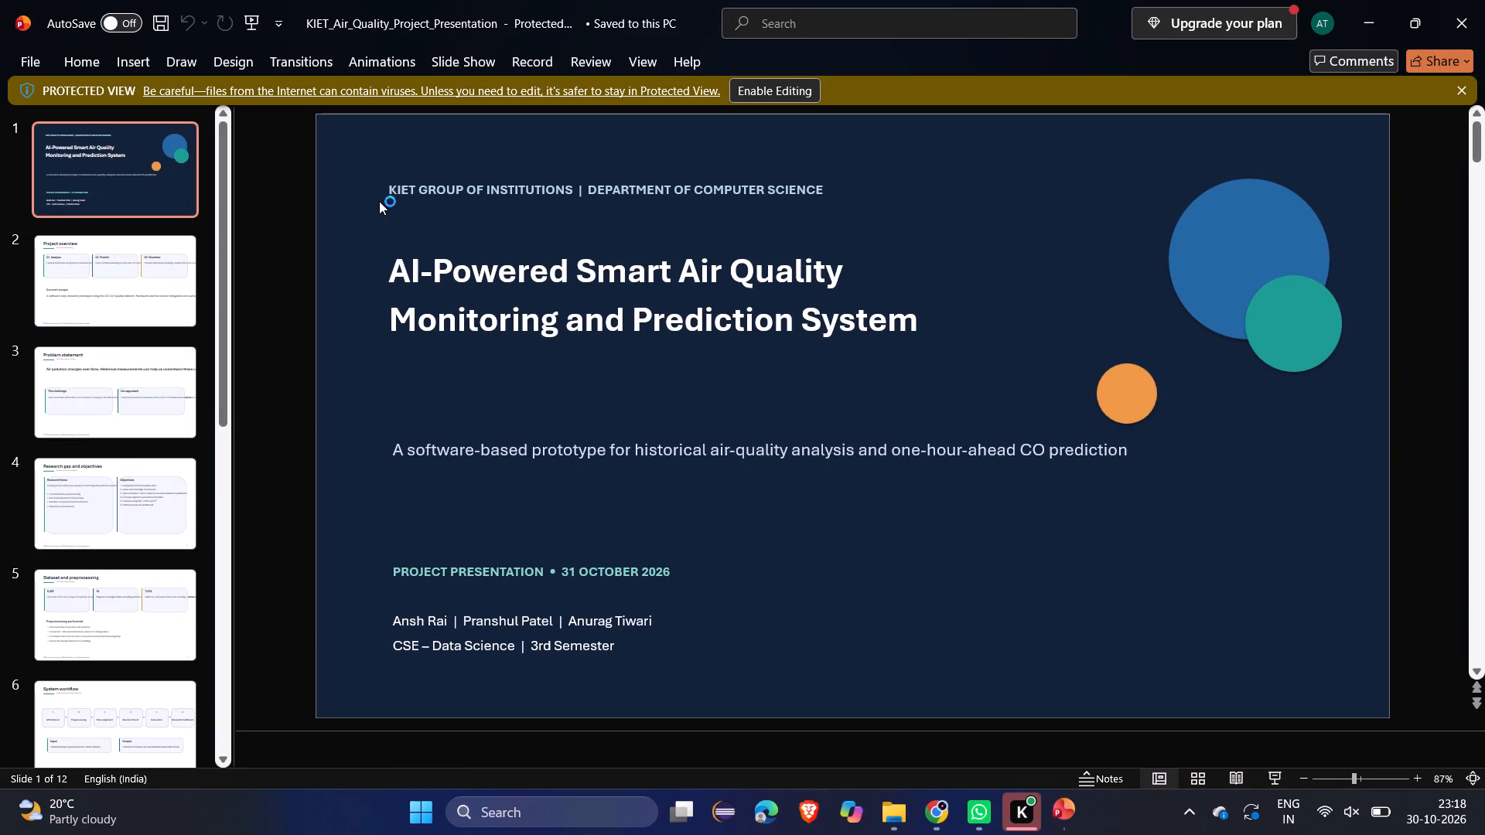
Review the content and layout of the deck's slides, from the project overview through the conclusion and back to the interactive dashboard.
click(167, 308)
click(74, 421)
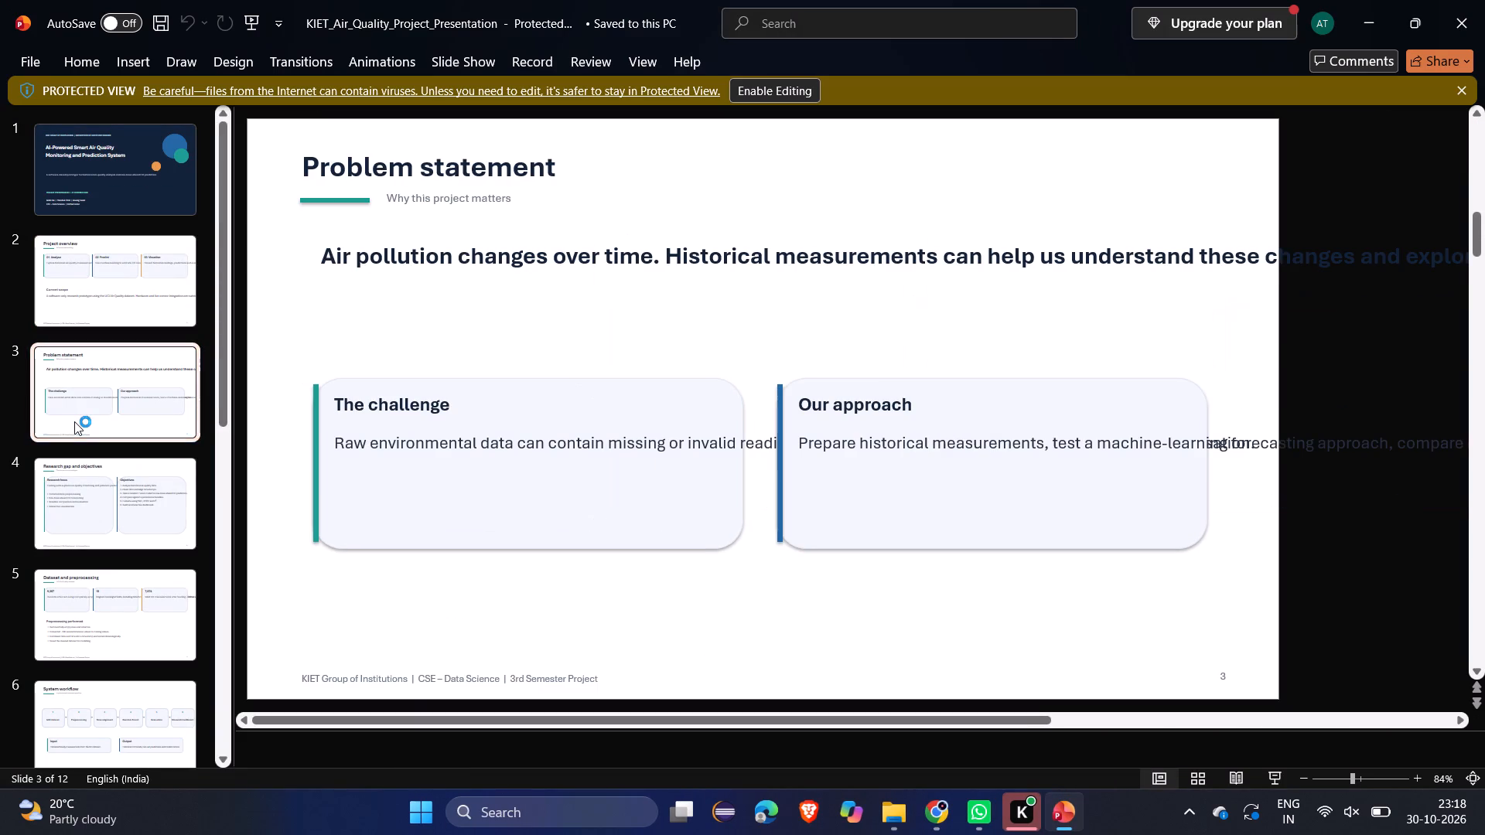
click(112, 521)
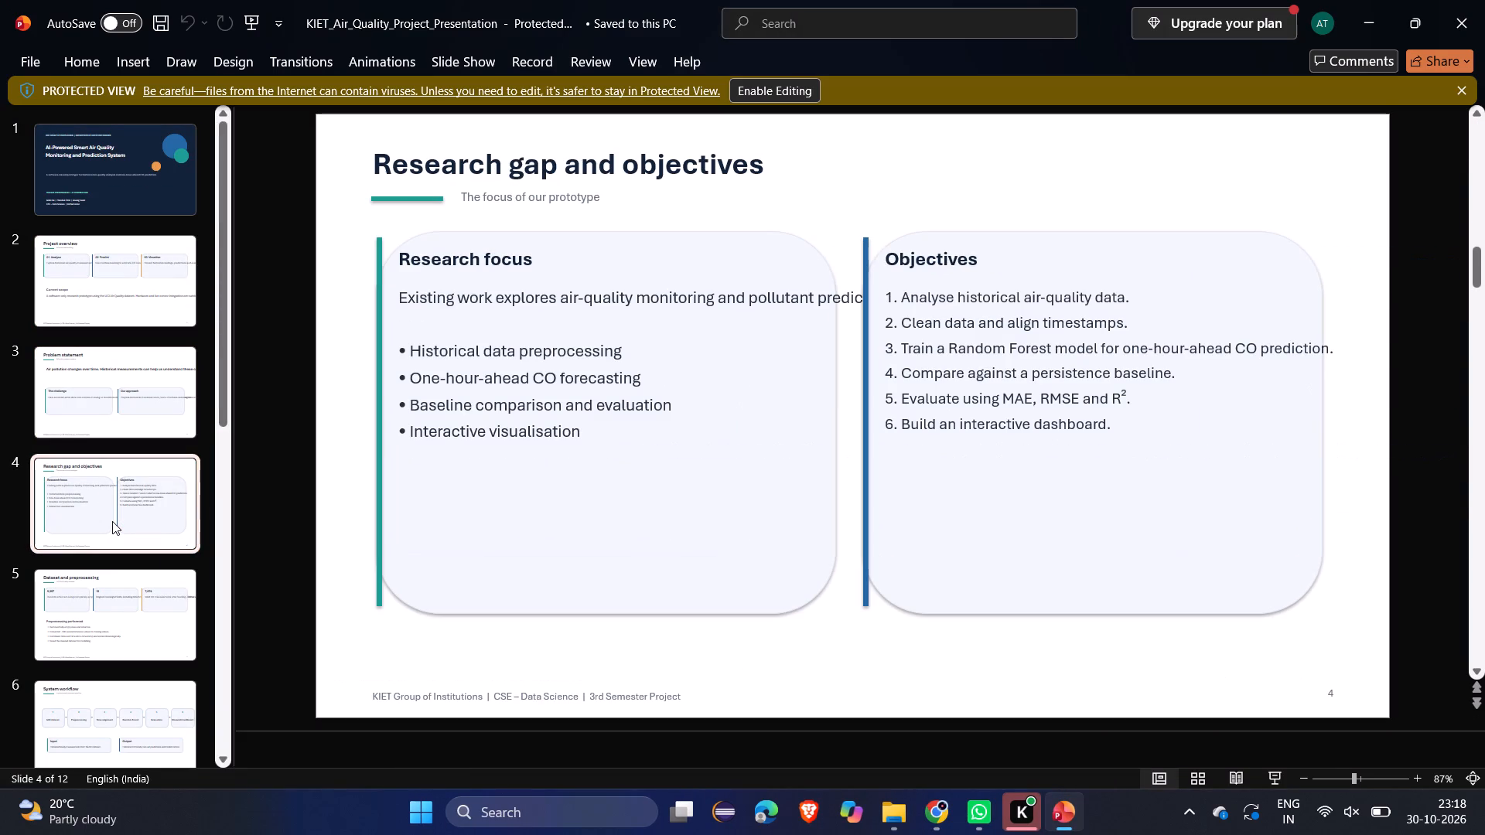
scroll(193, 632, down, 2)
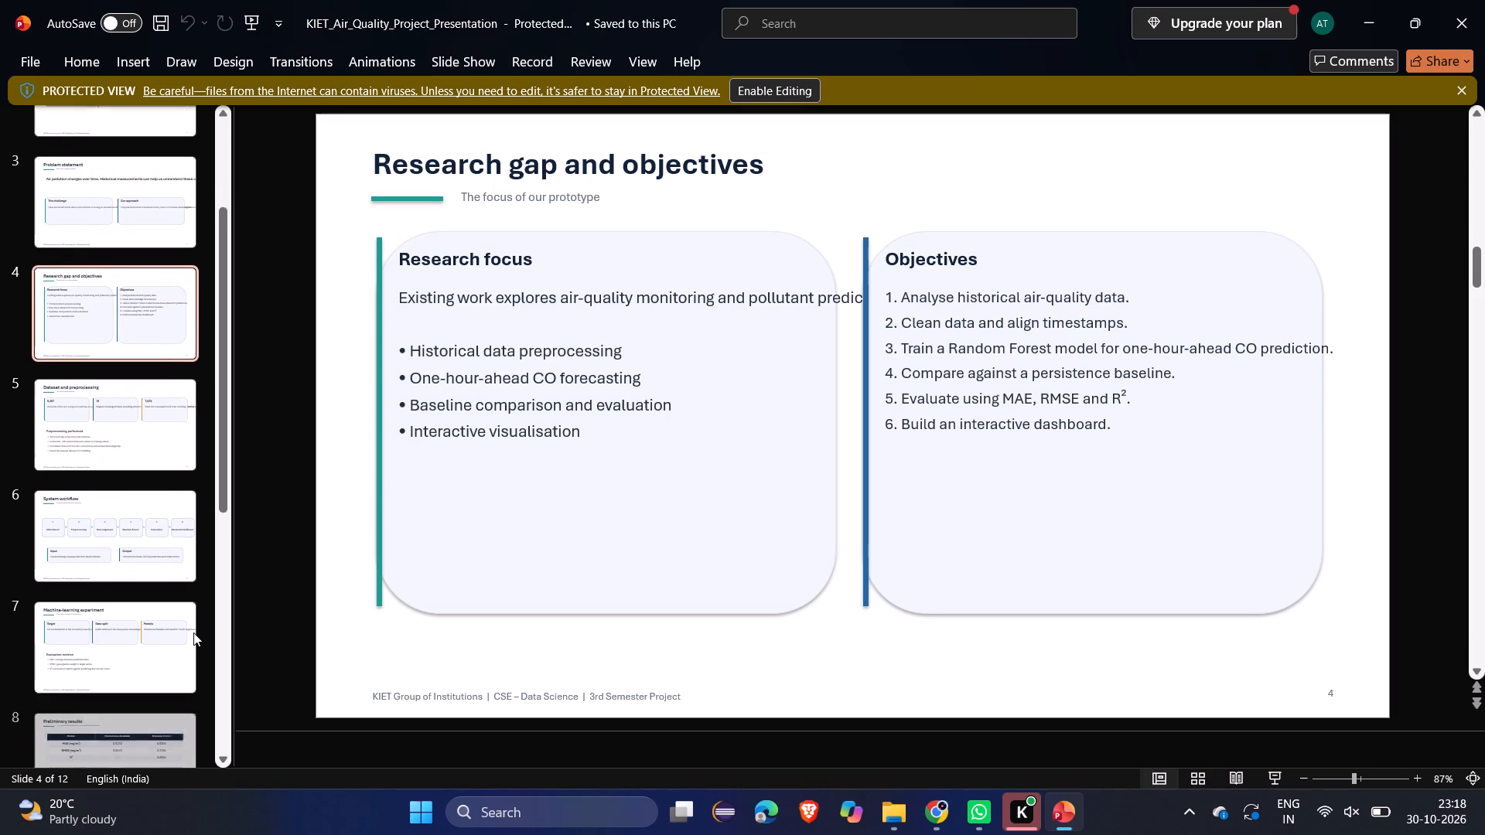
scroll(193, 632, down, 1)
click(101, 486)
click(63, 595)
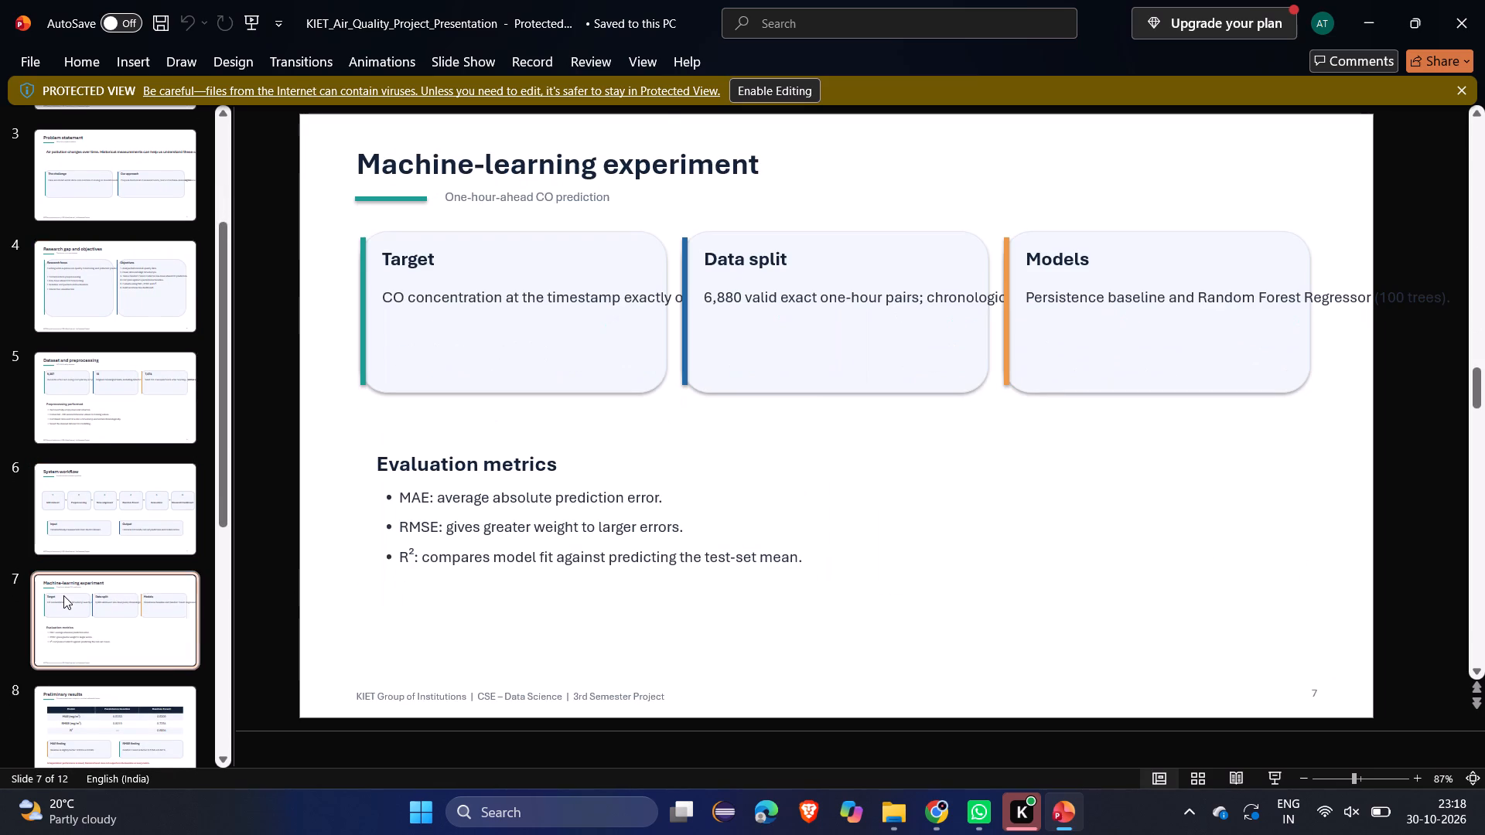
scroll(63, 595, down, 6)
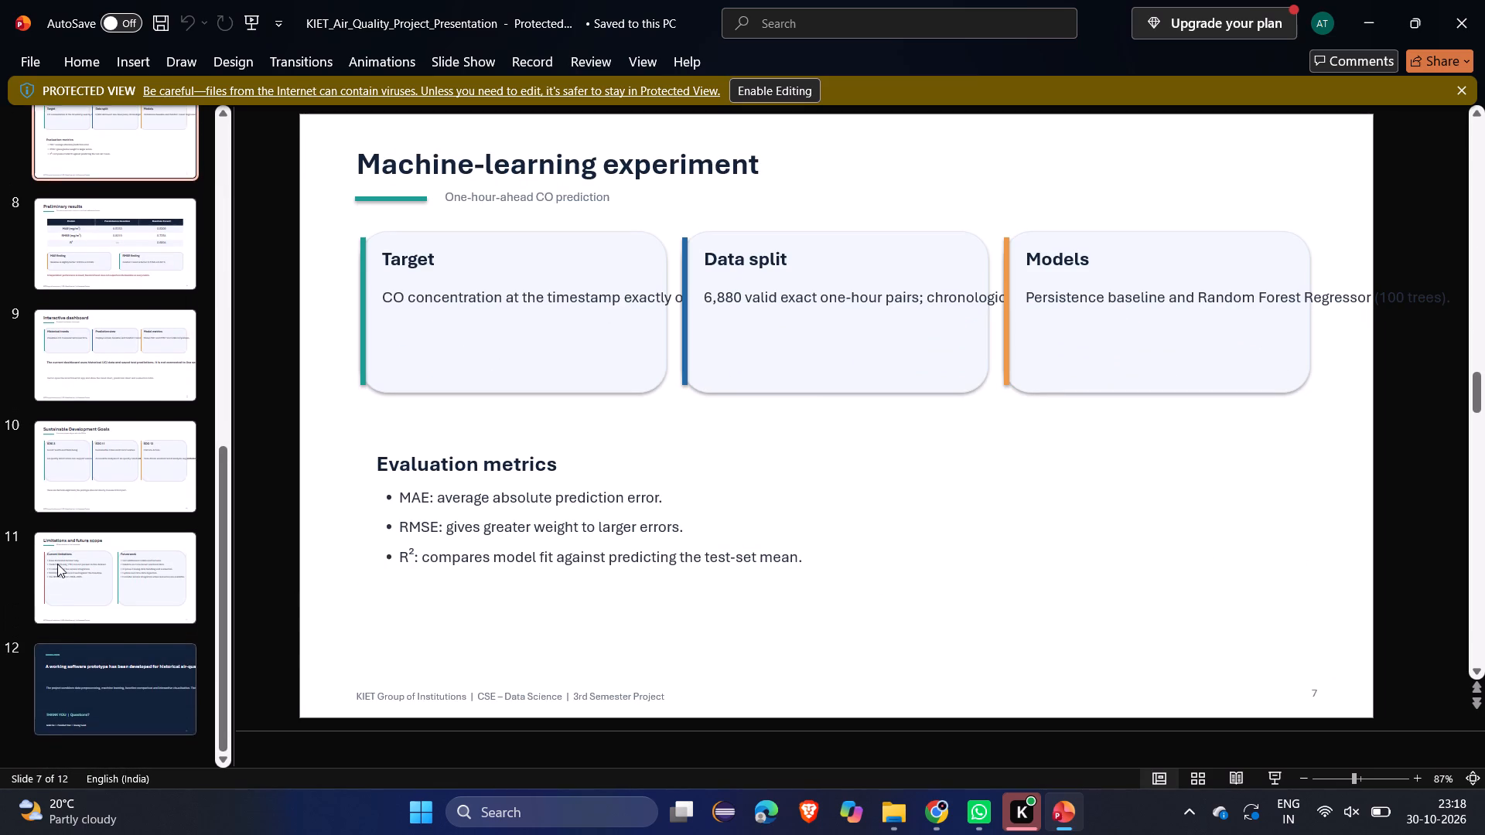
click(115, 663)
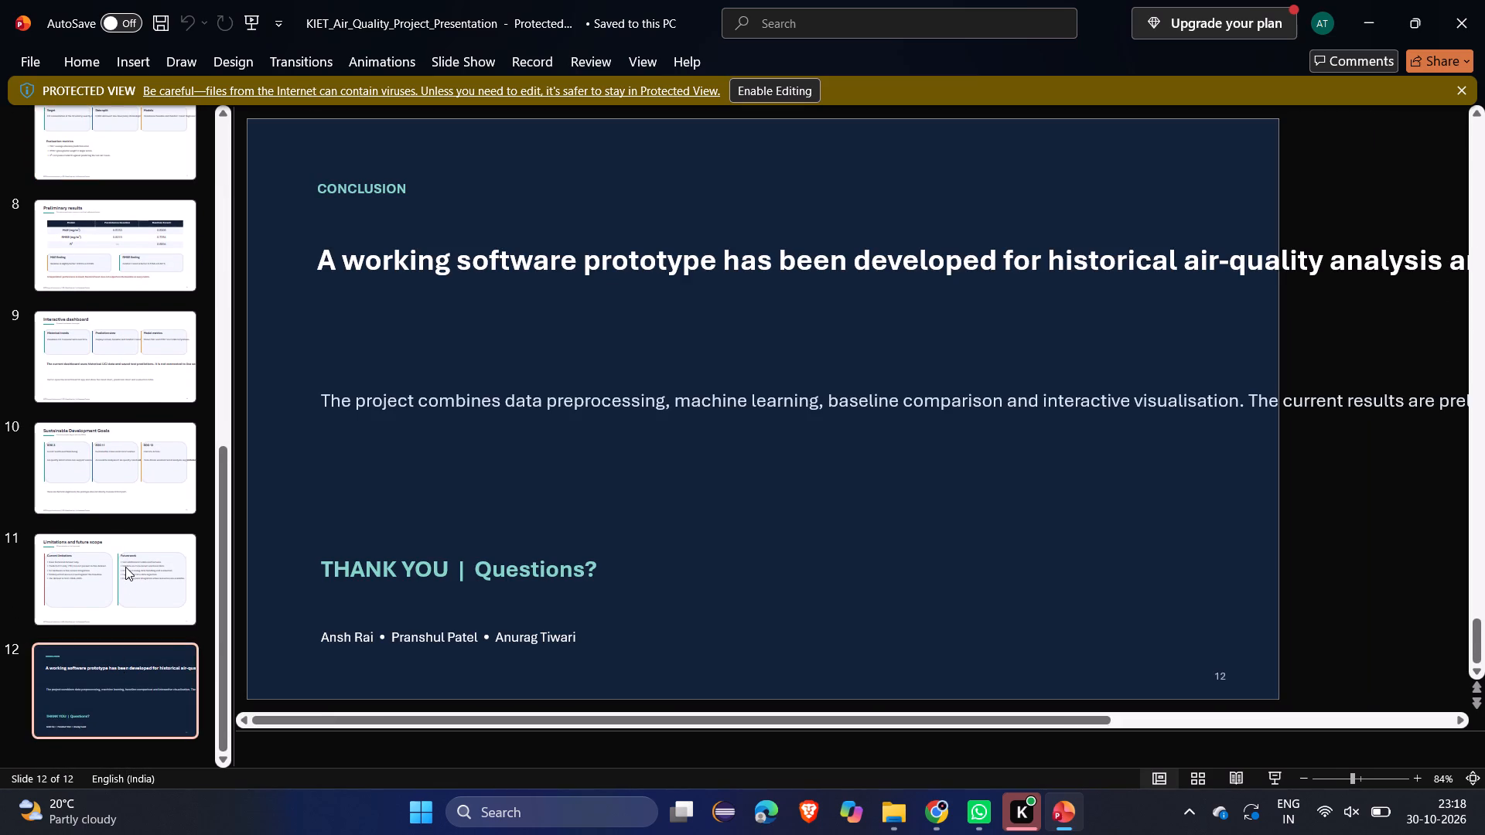
click(125, 567)
click(123, 472)
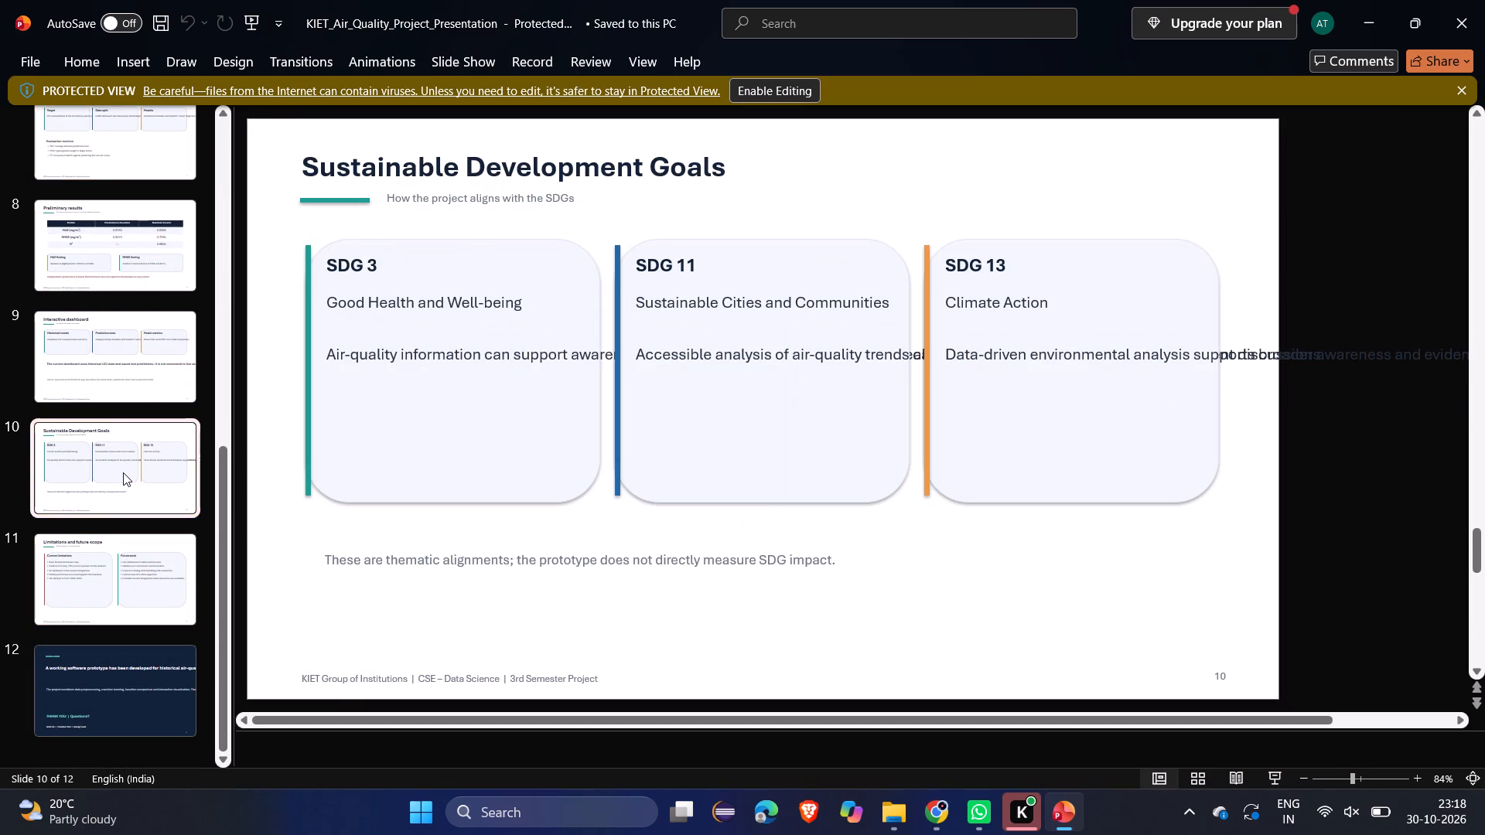
click(121, 421)
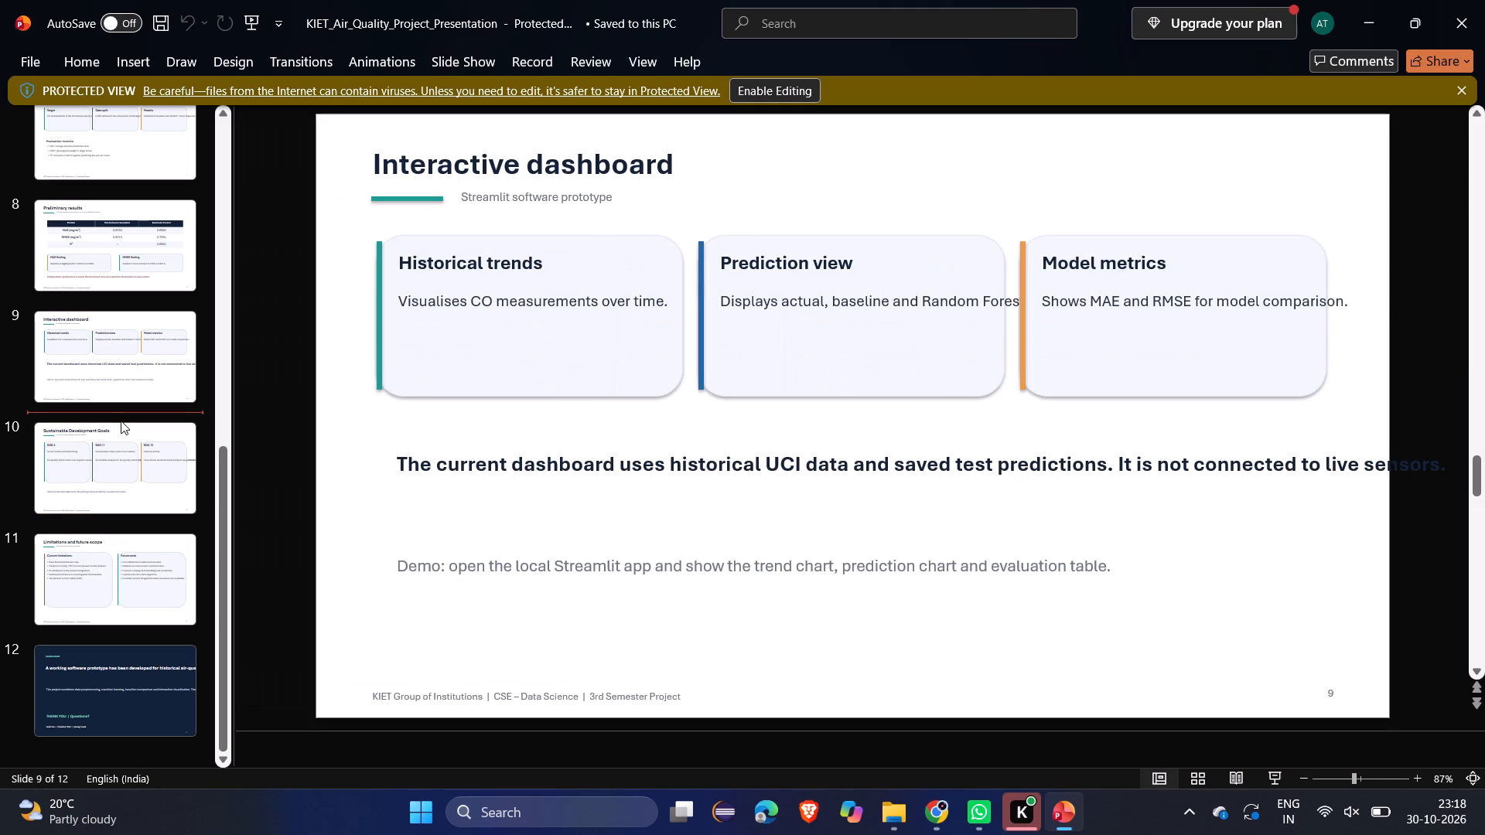
scroll(148, 155, up, 5)
Re-examine the title slide's text, the project overview and problem statement slides, and skim the remaining slides to Sustainable Development Goals.
click(117, 206)
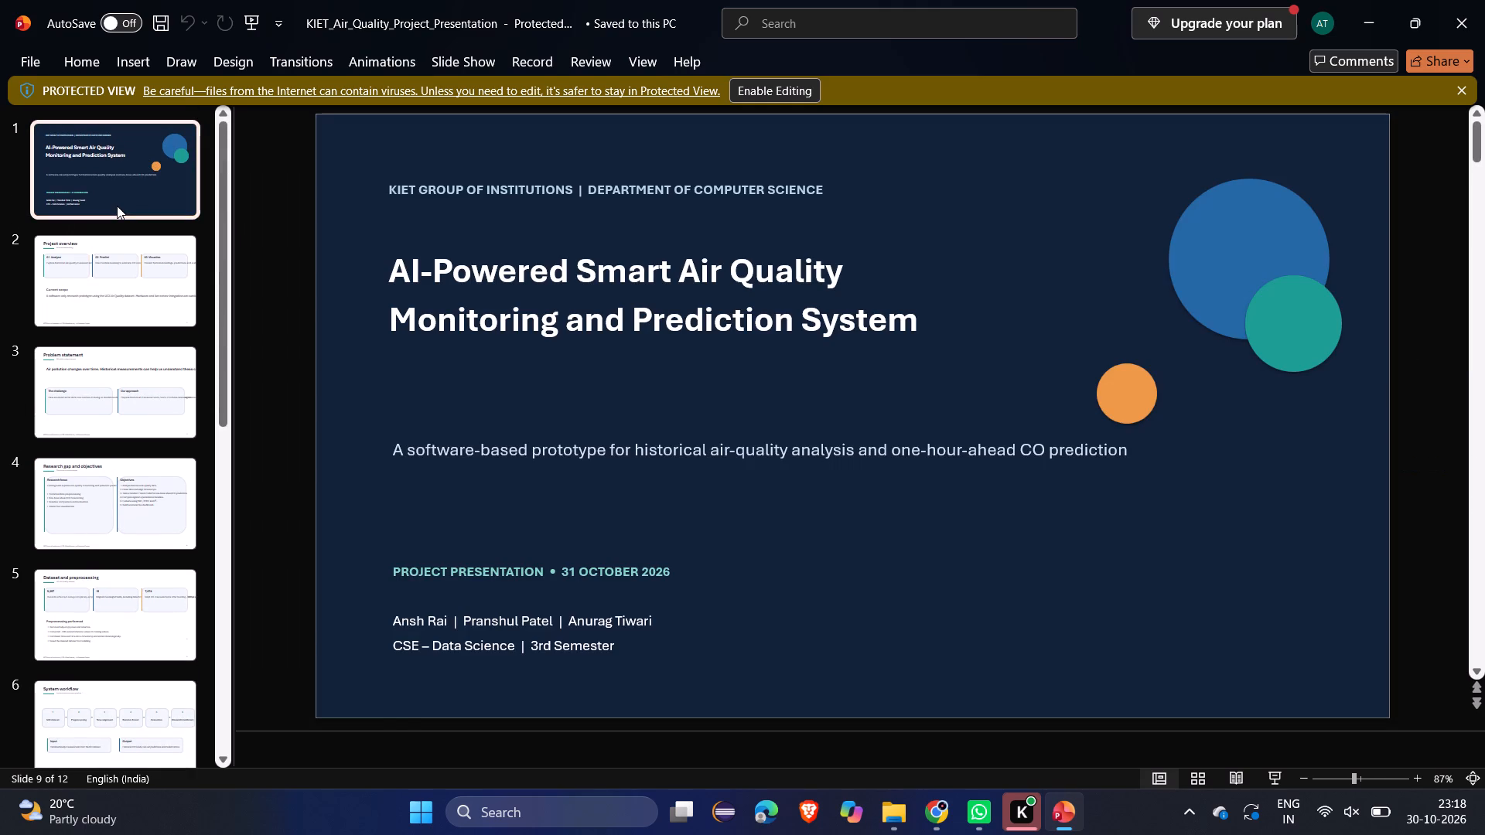
click(588, 300)
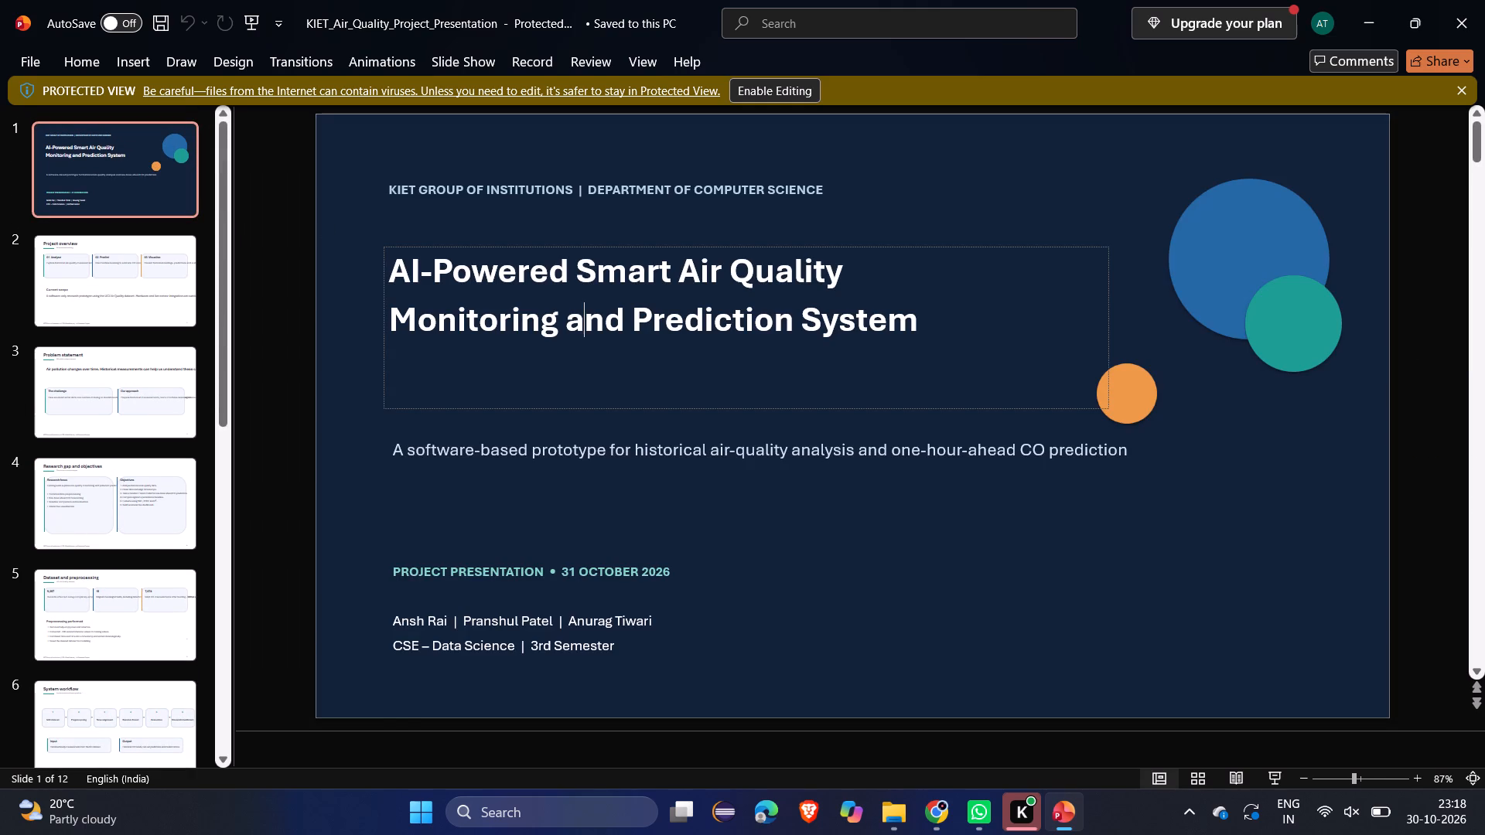
click(753, 310)
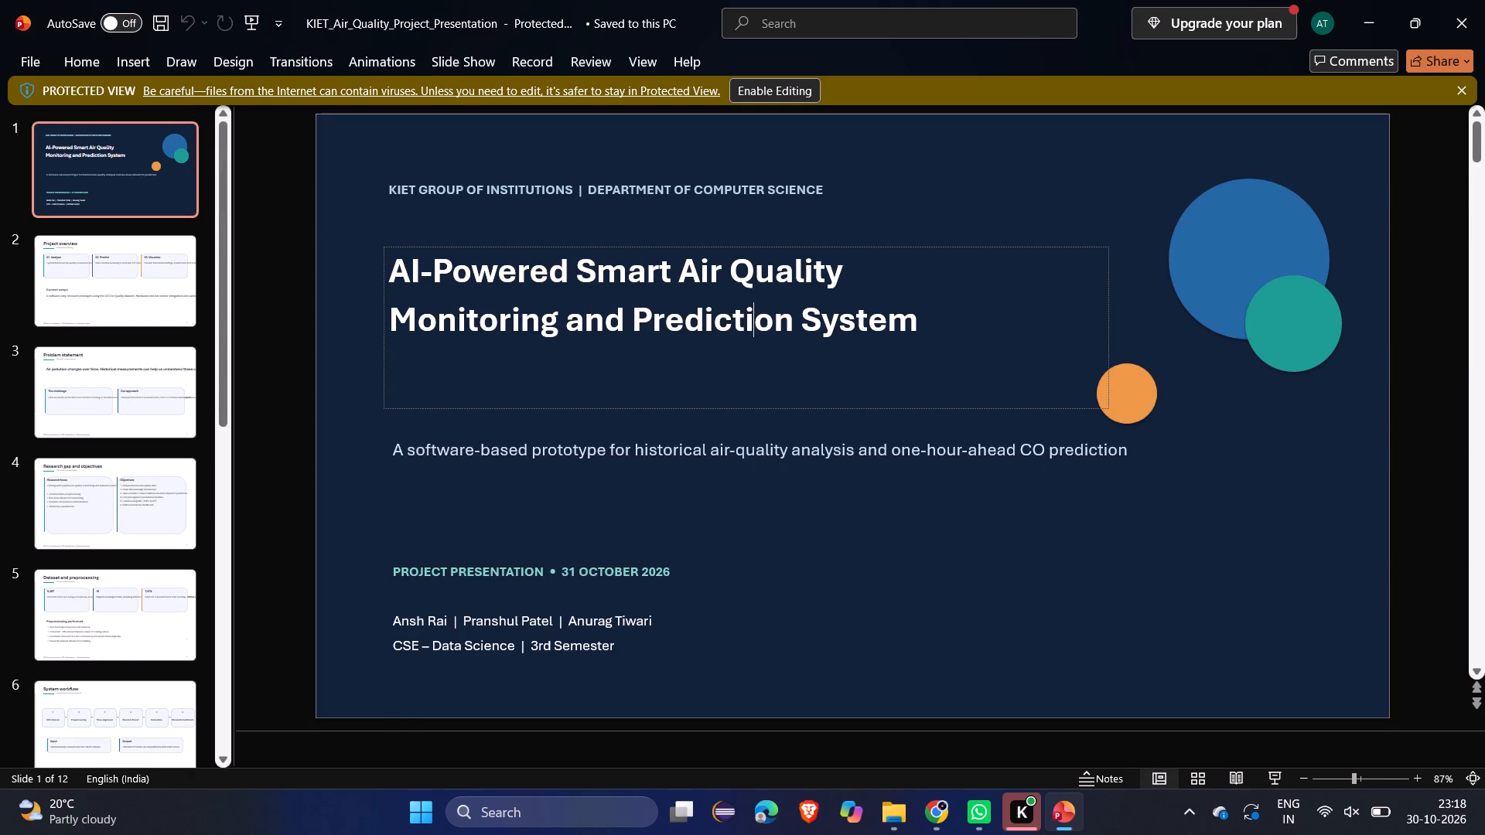
click(833, 199)
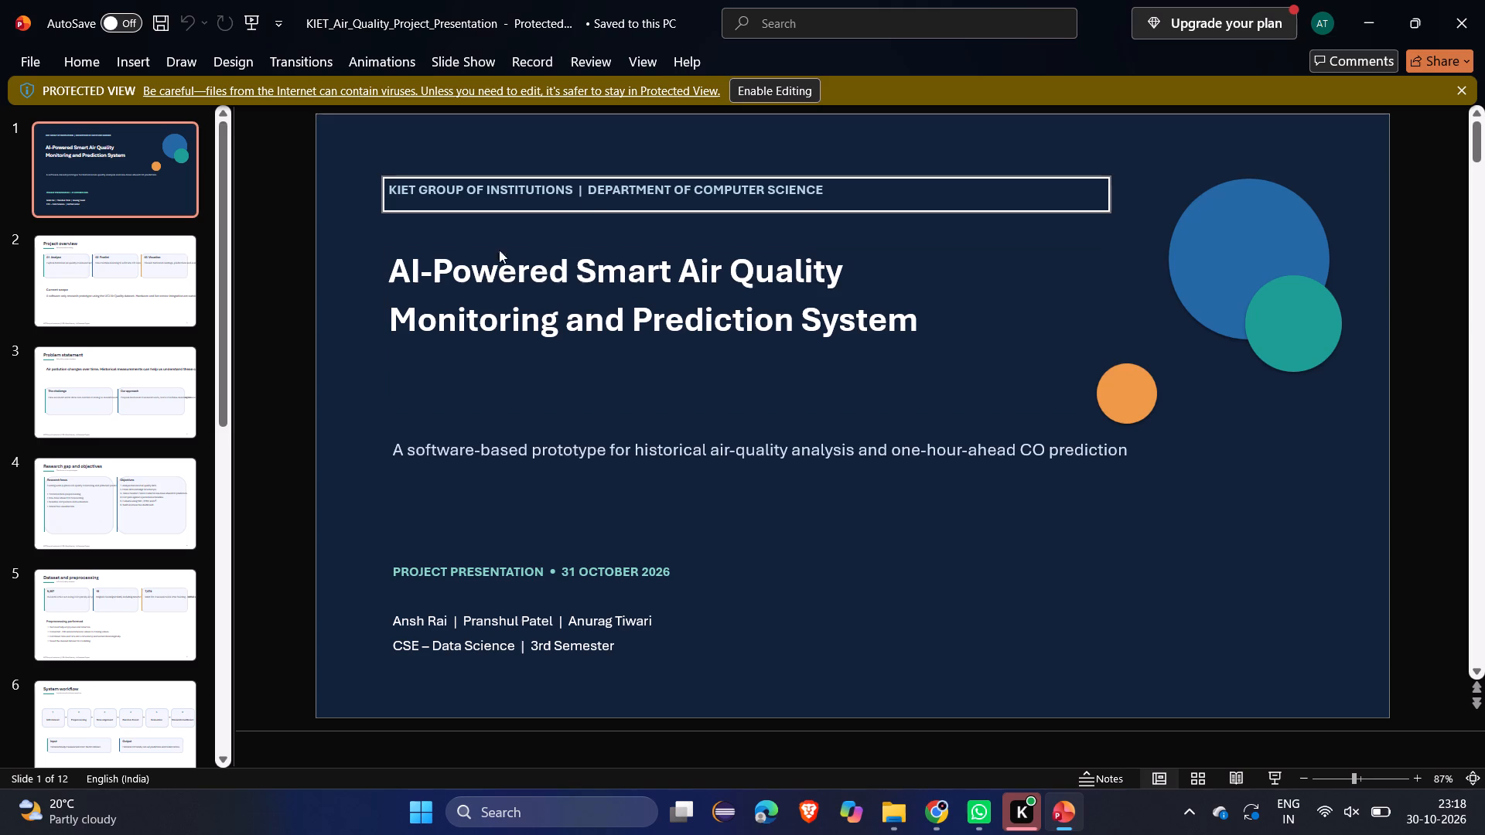
click(95, 298)
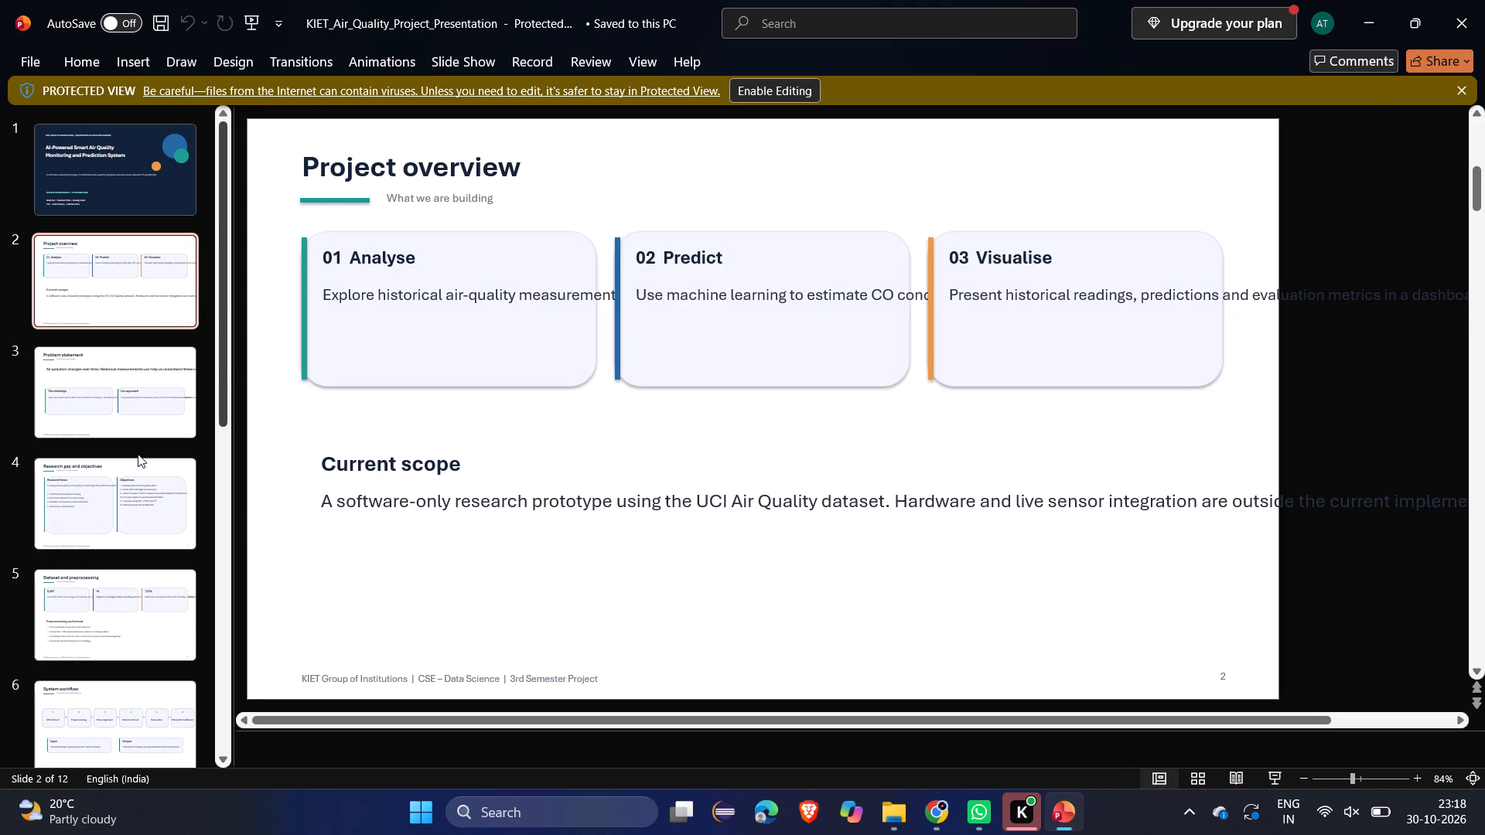
click(138, 454)
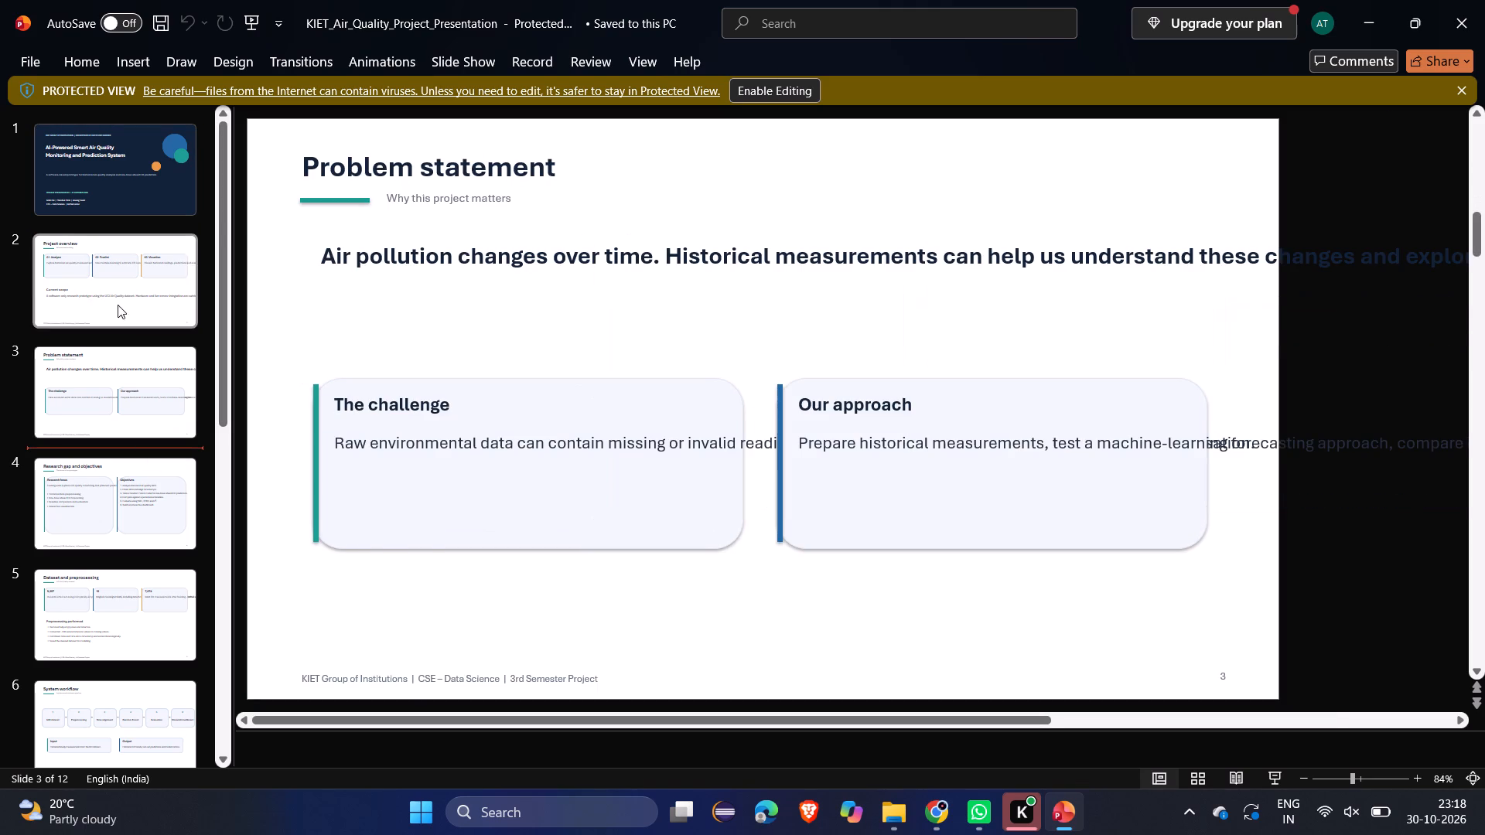
click(145, 205)
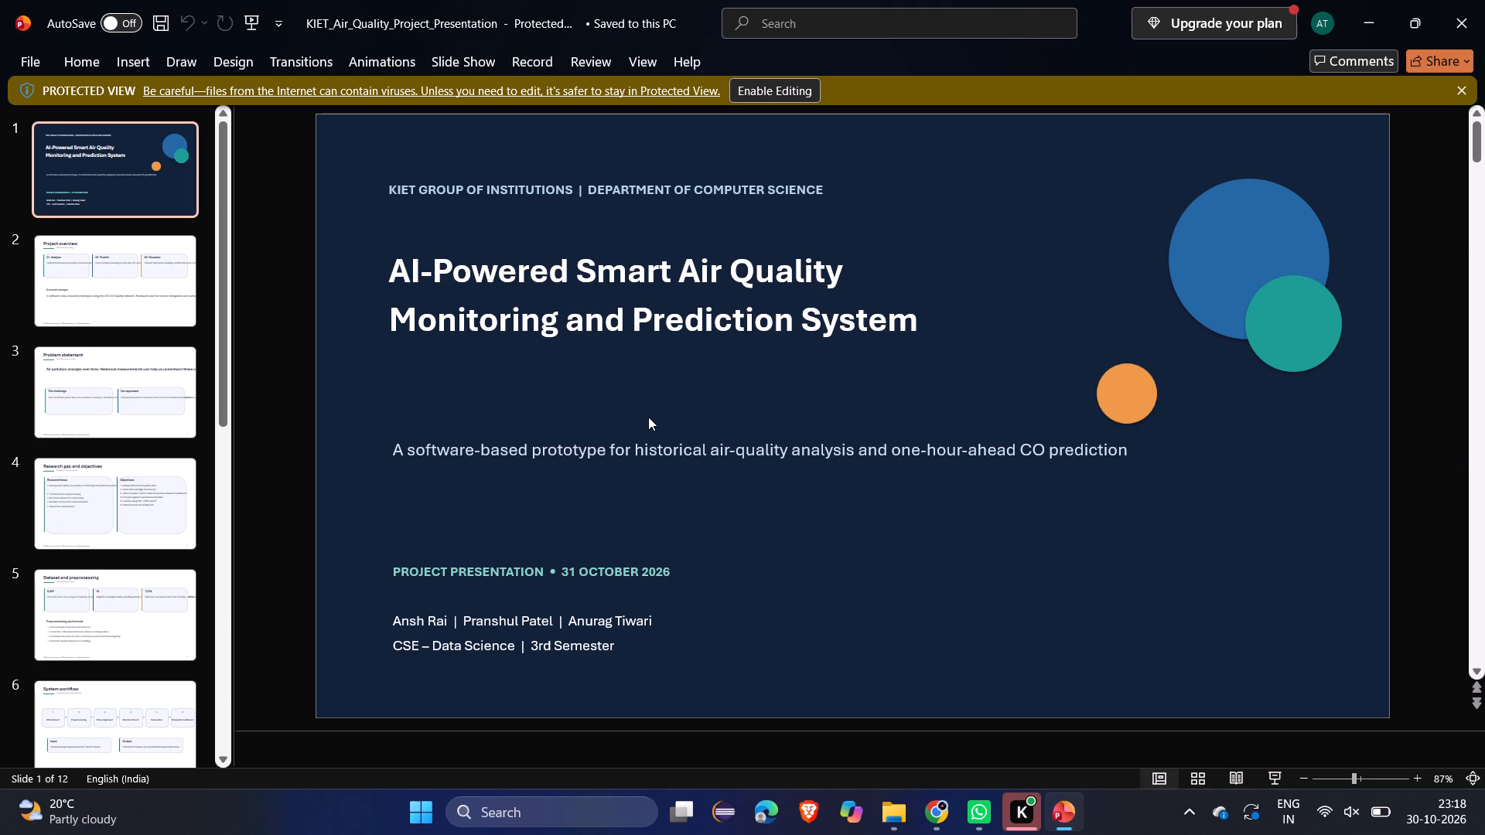
click(618, 182)
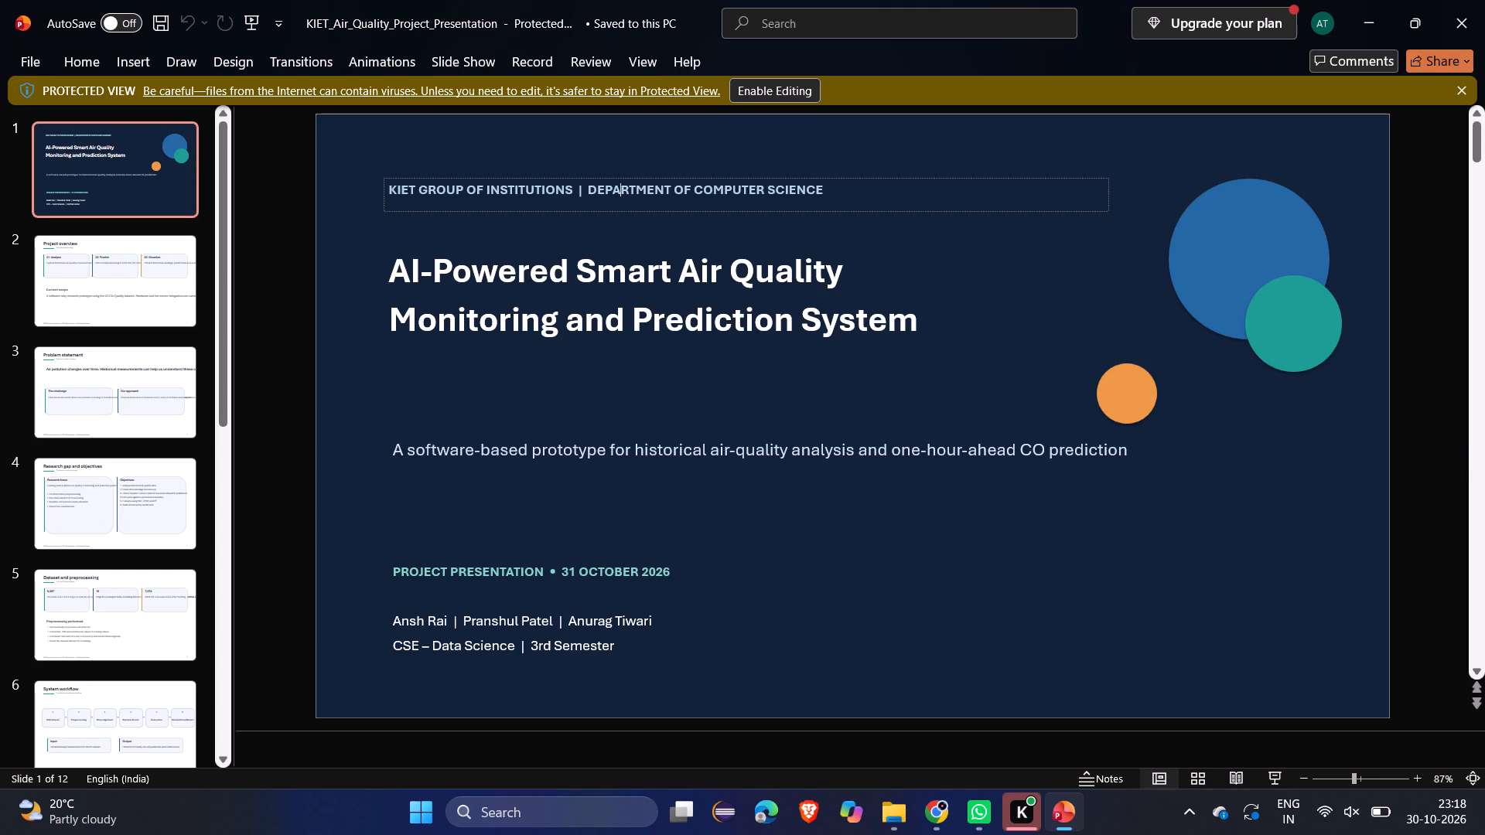
click(94, 303)
scroll(124, 453, down, 3)
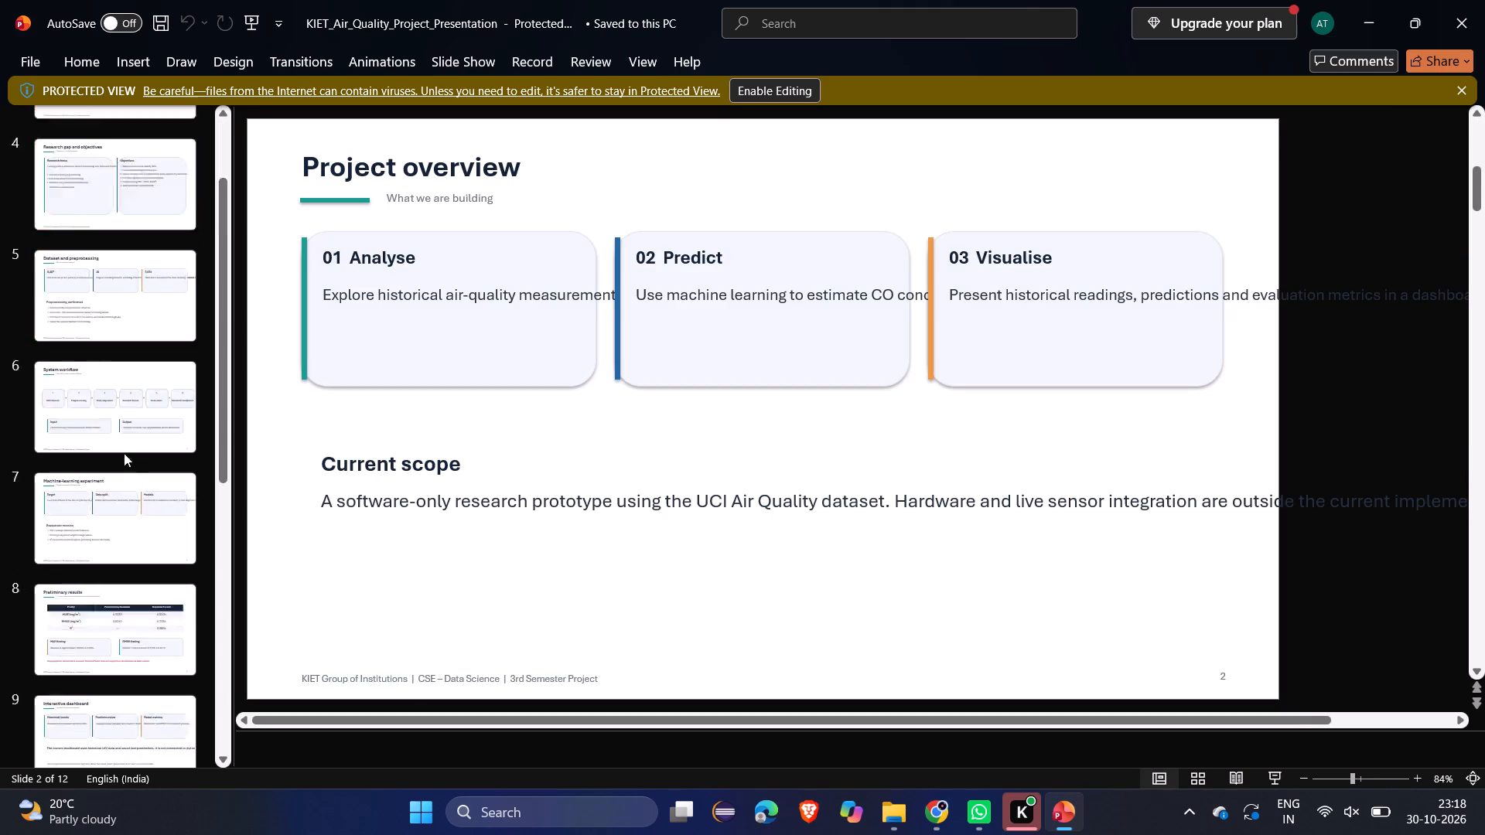
scroll(124, 453, down, 2)
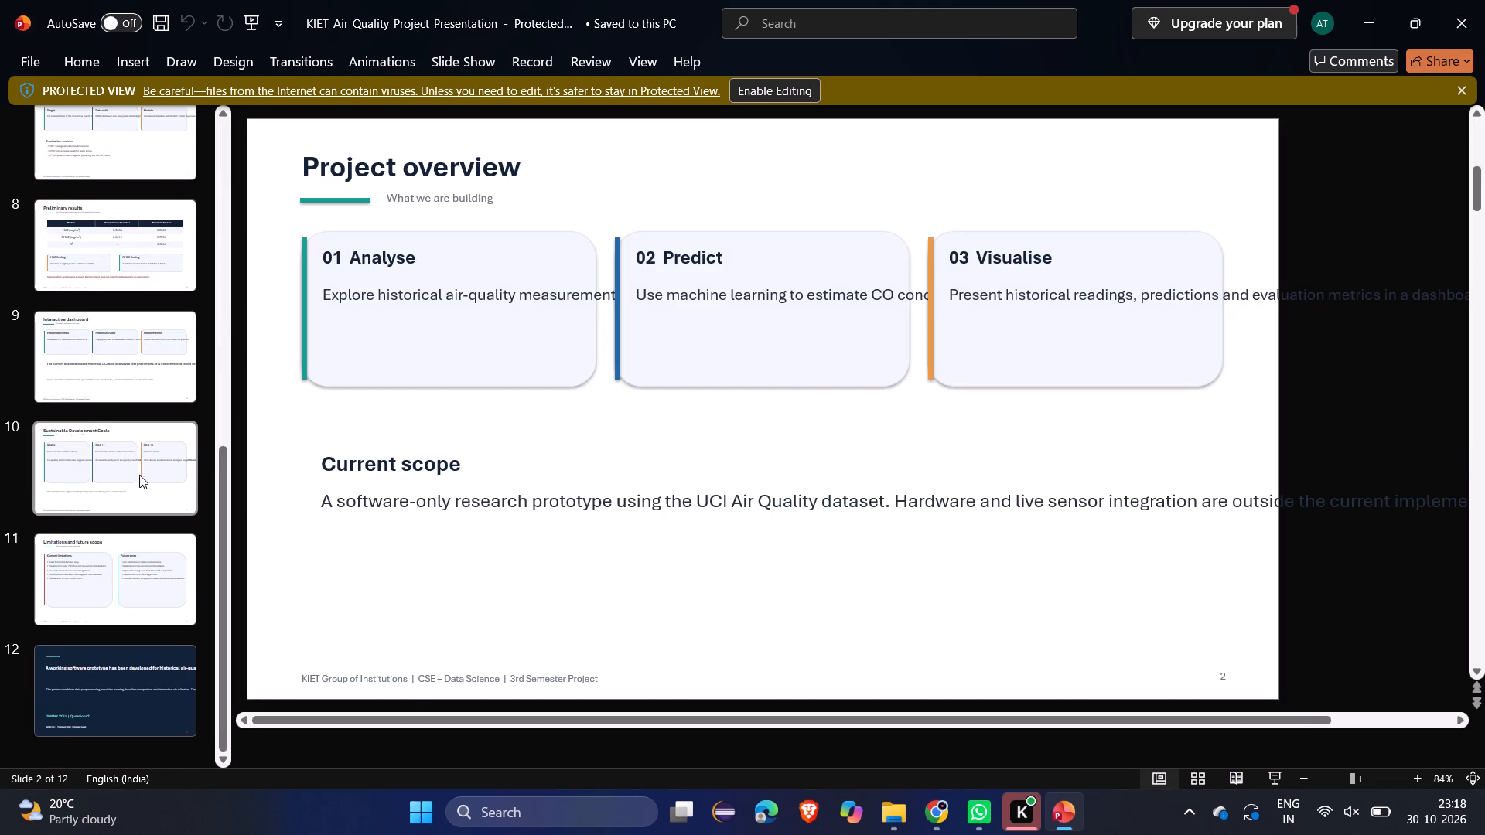
click(149, 491)
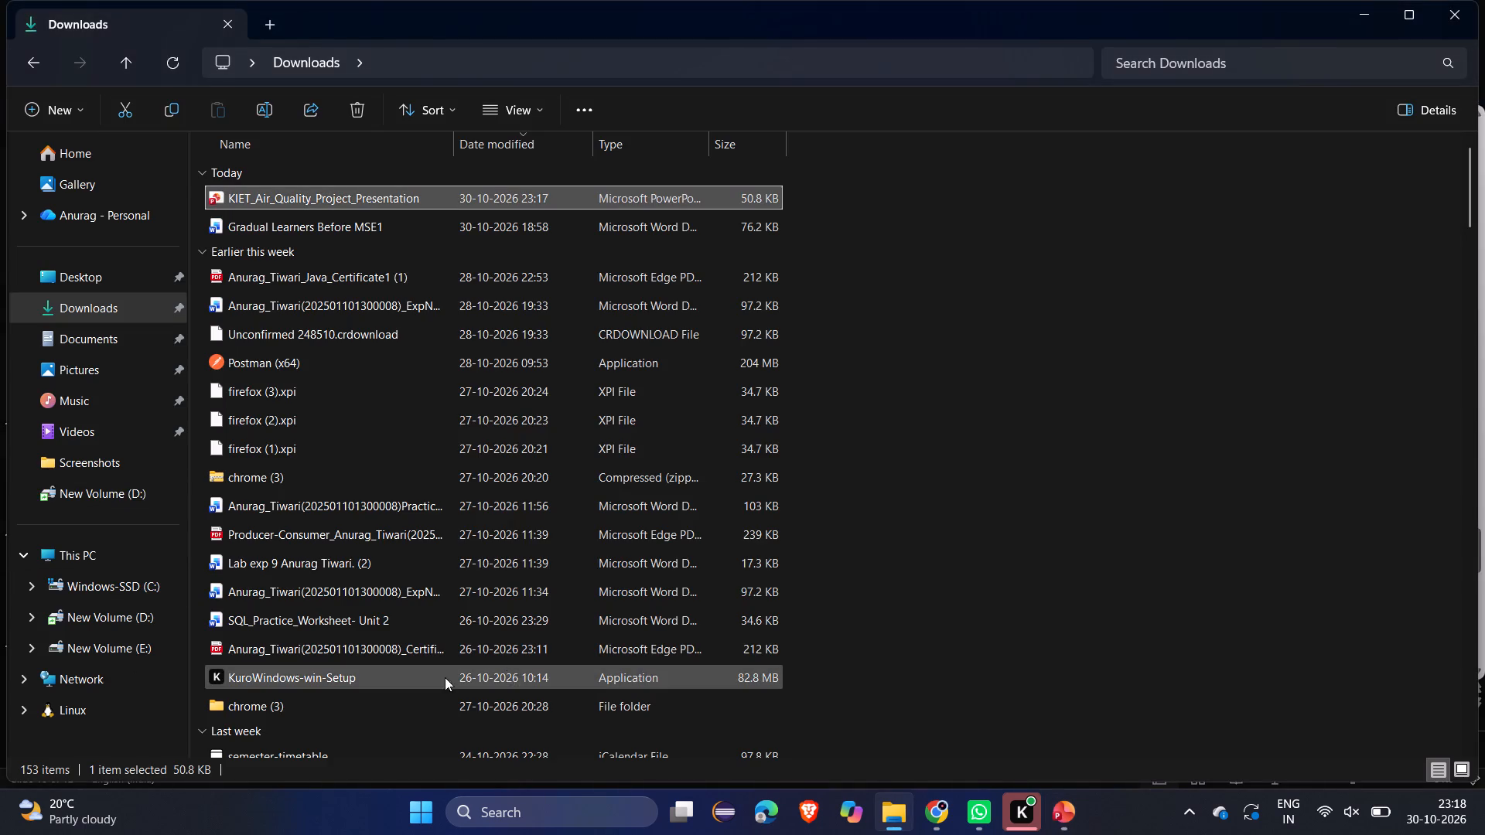
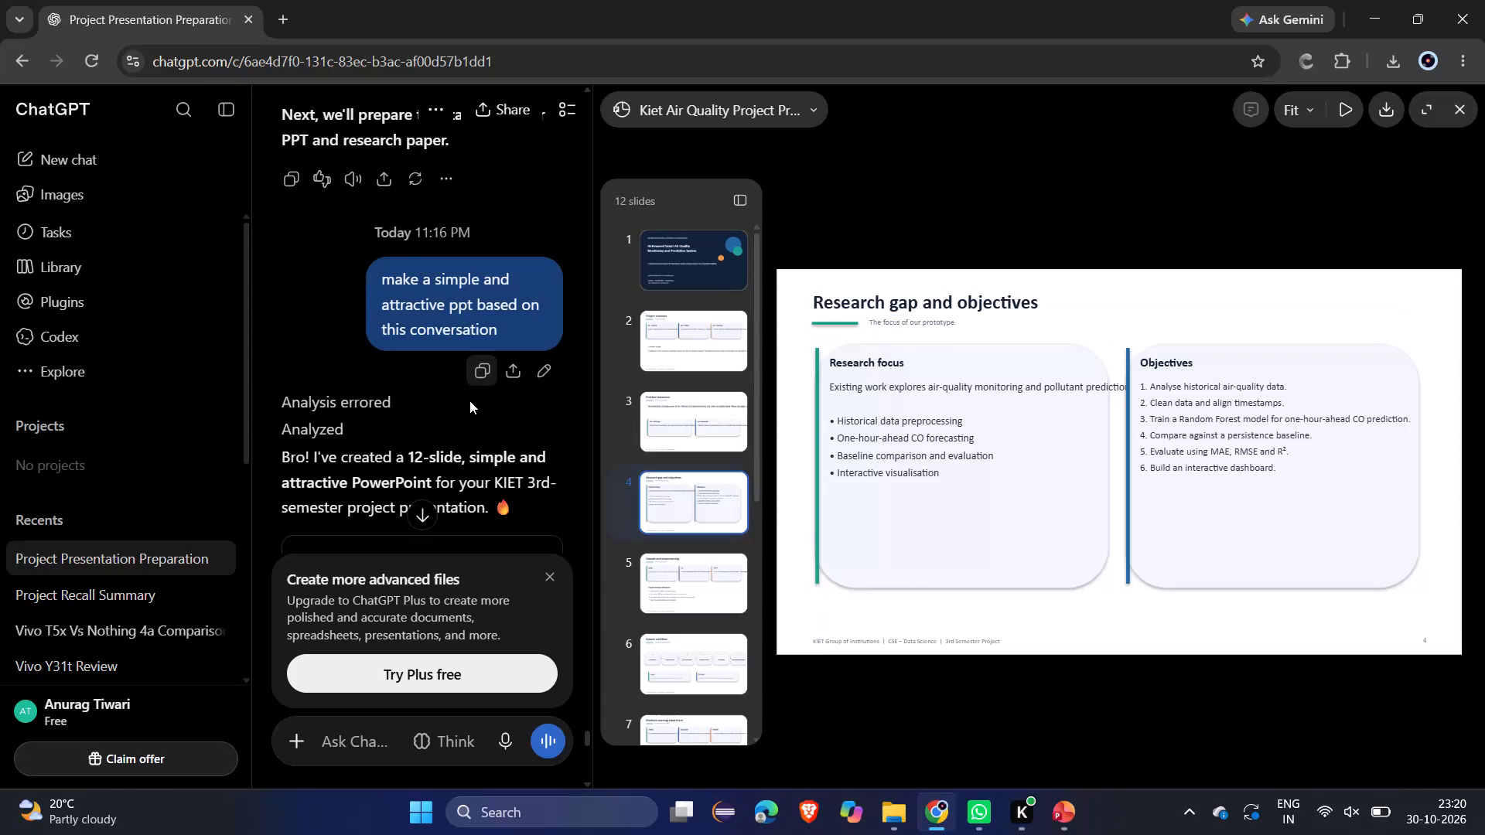
Switch back to PowerPoint and re-examine the deck from the preliminary results and dashboard slides back to the title slide's text and shapes.
scroll(469, 400, down, 2)
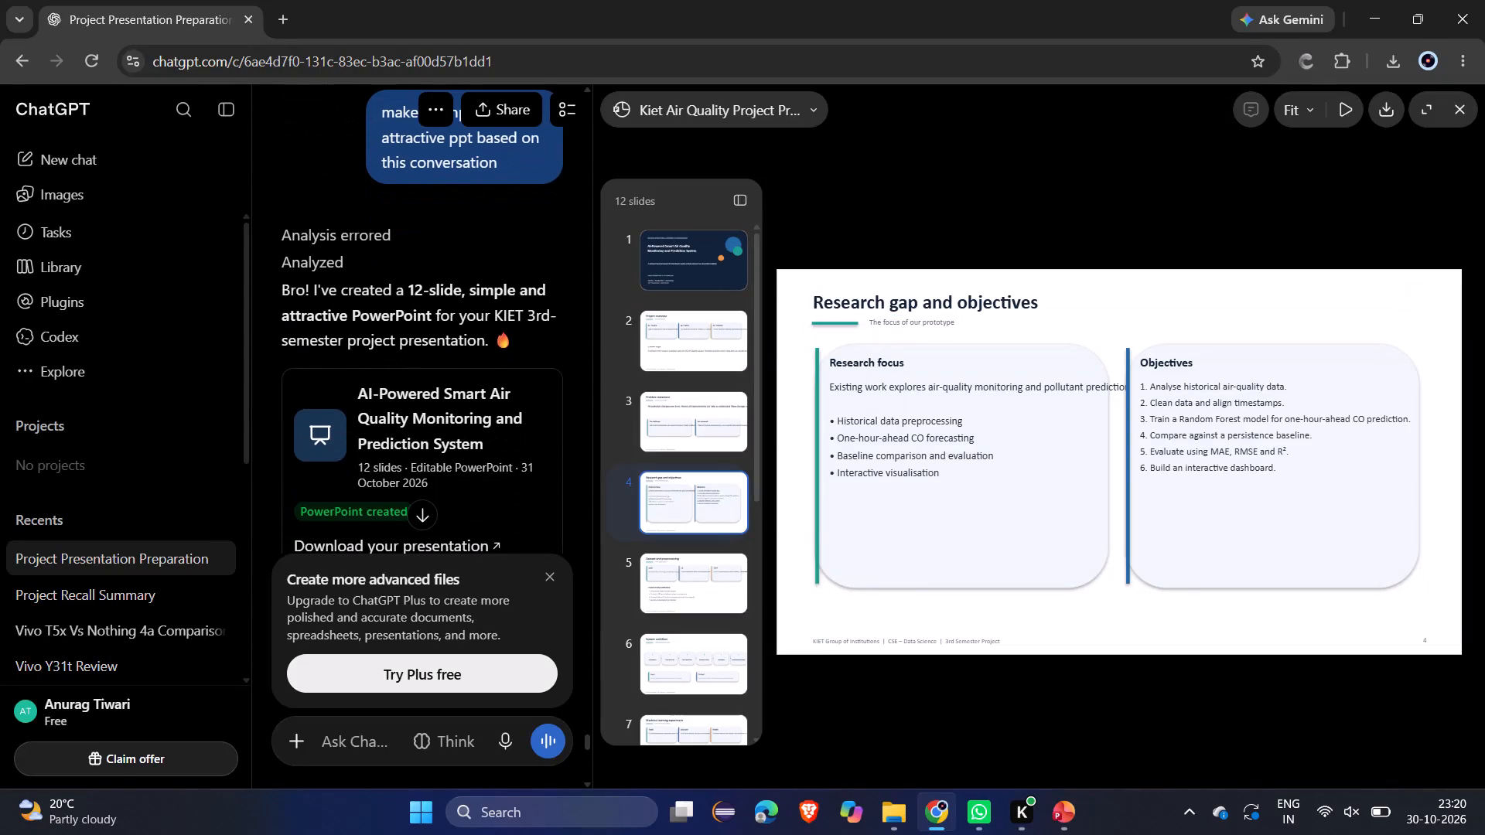
click(111, 276)
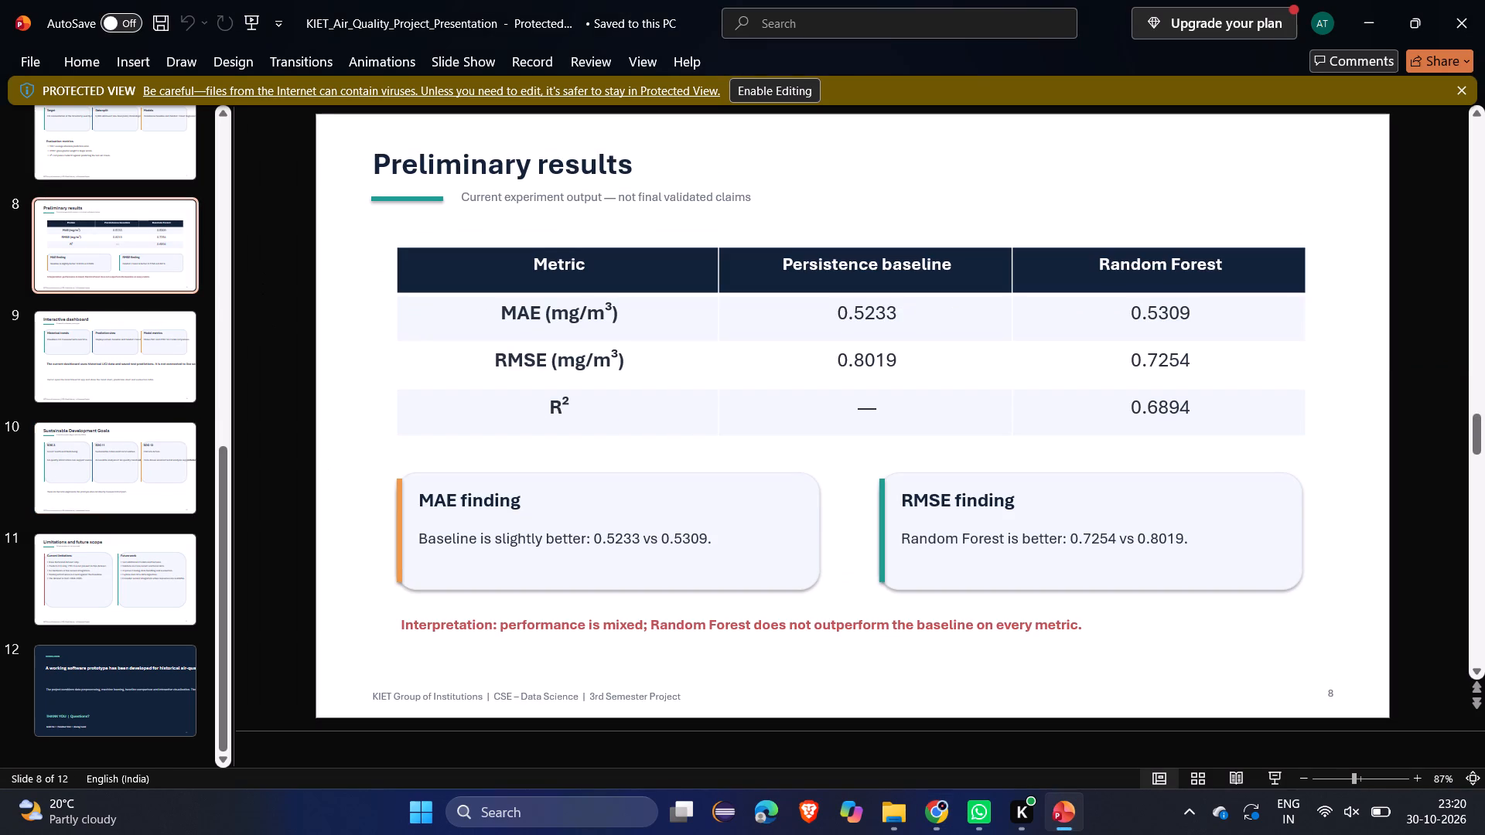
click(667, 315)
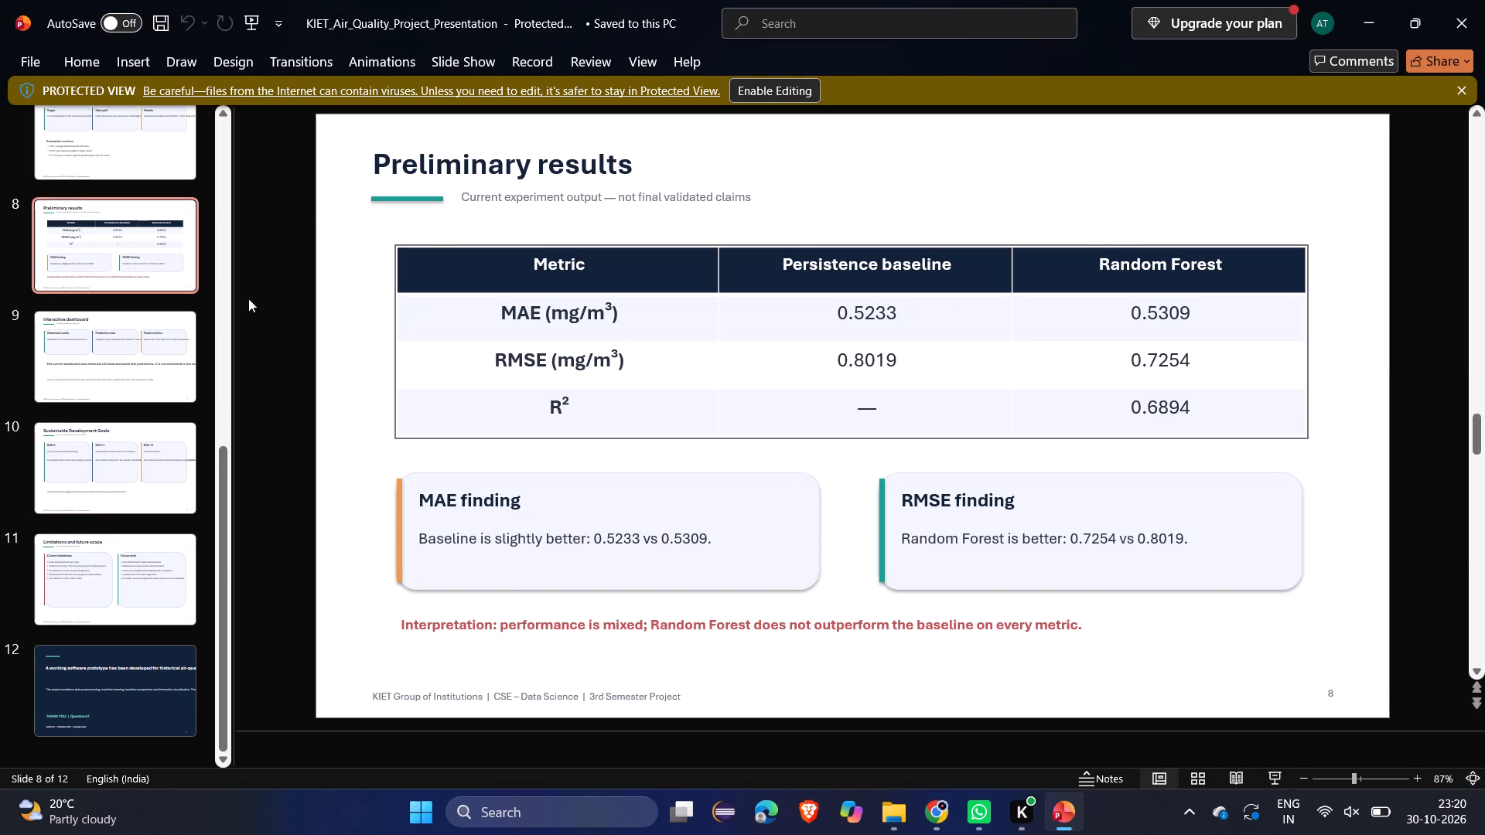
click(114, 349)
scroll(114, 349, up, 2)
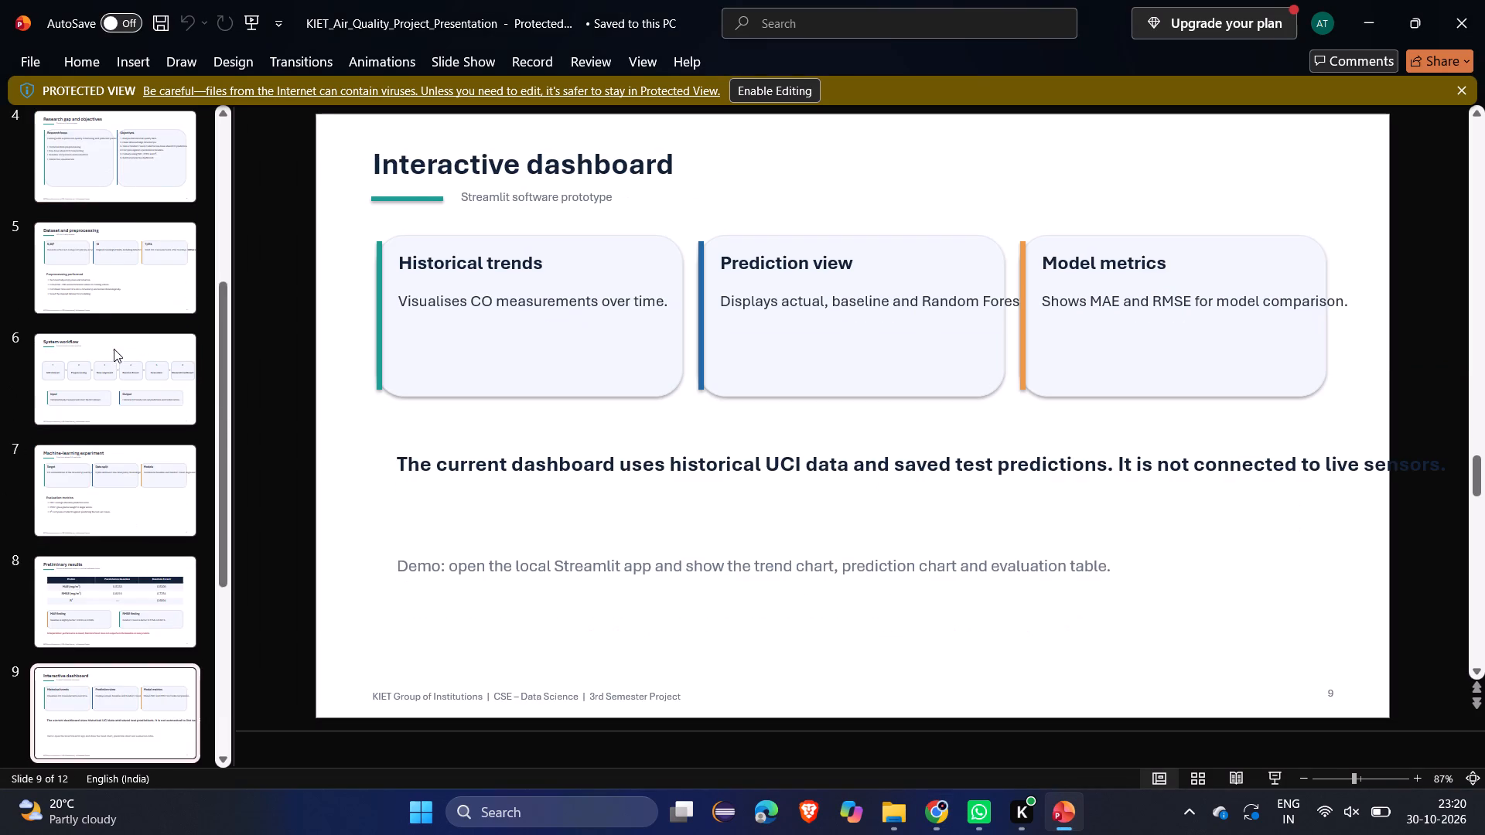
scroll(114, 349, up, 1)
click(105, 326)
click(103, 286)
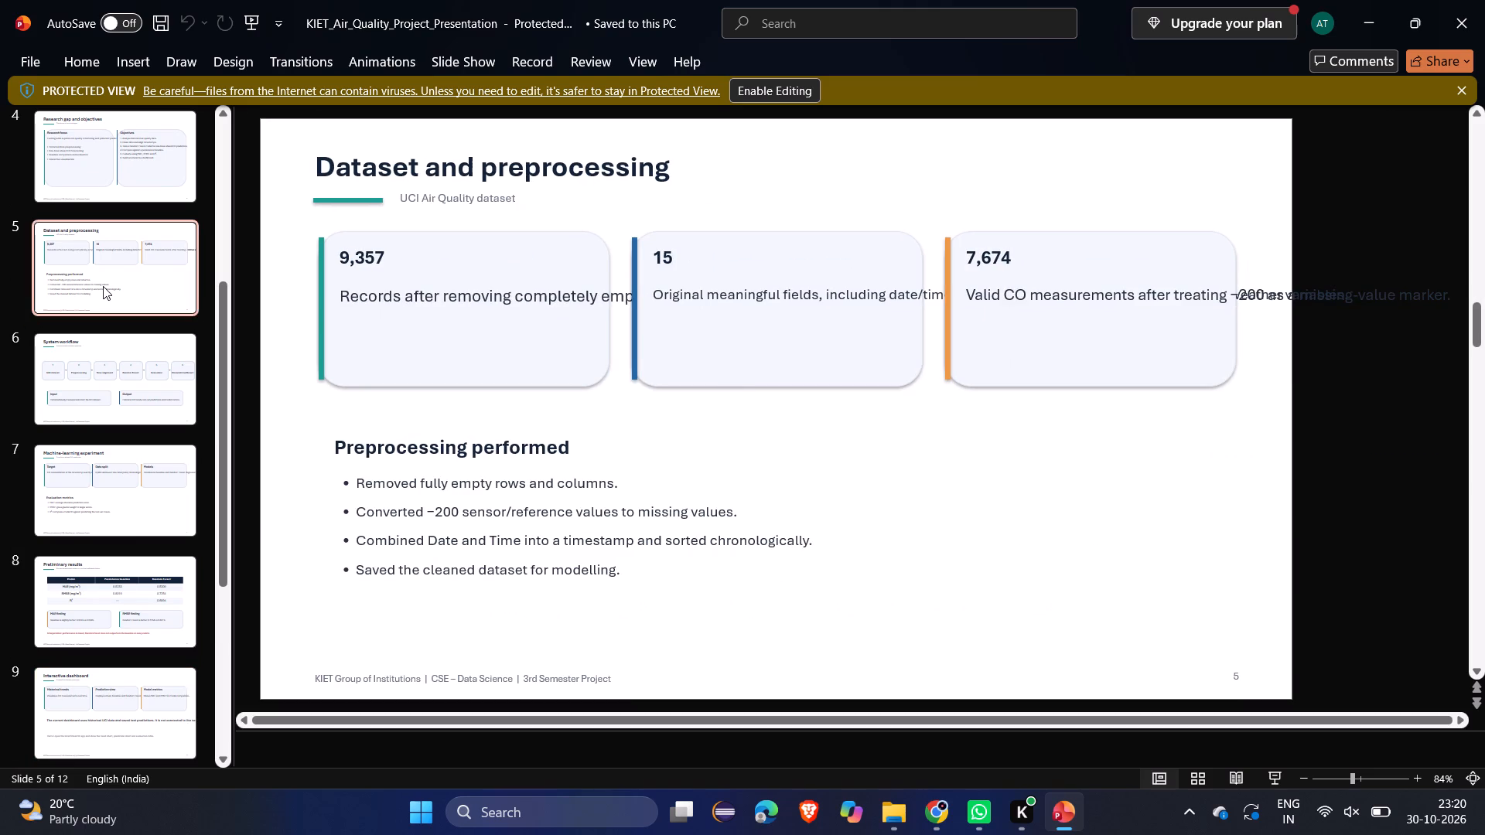
click(103, 286)
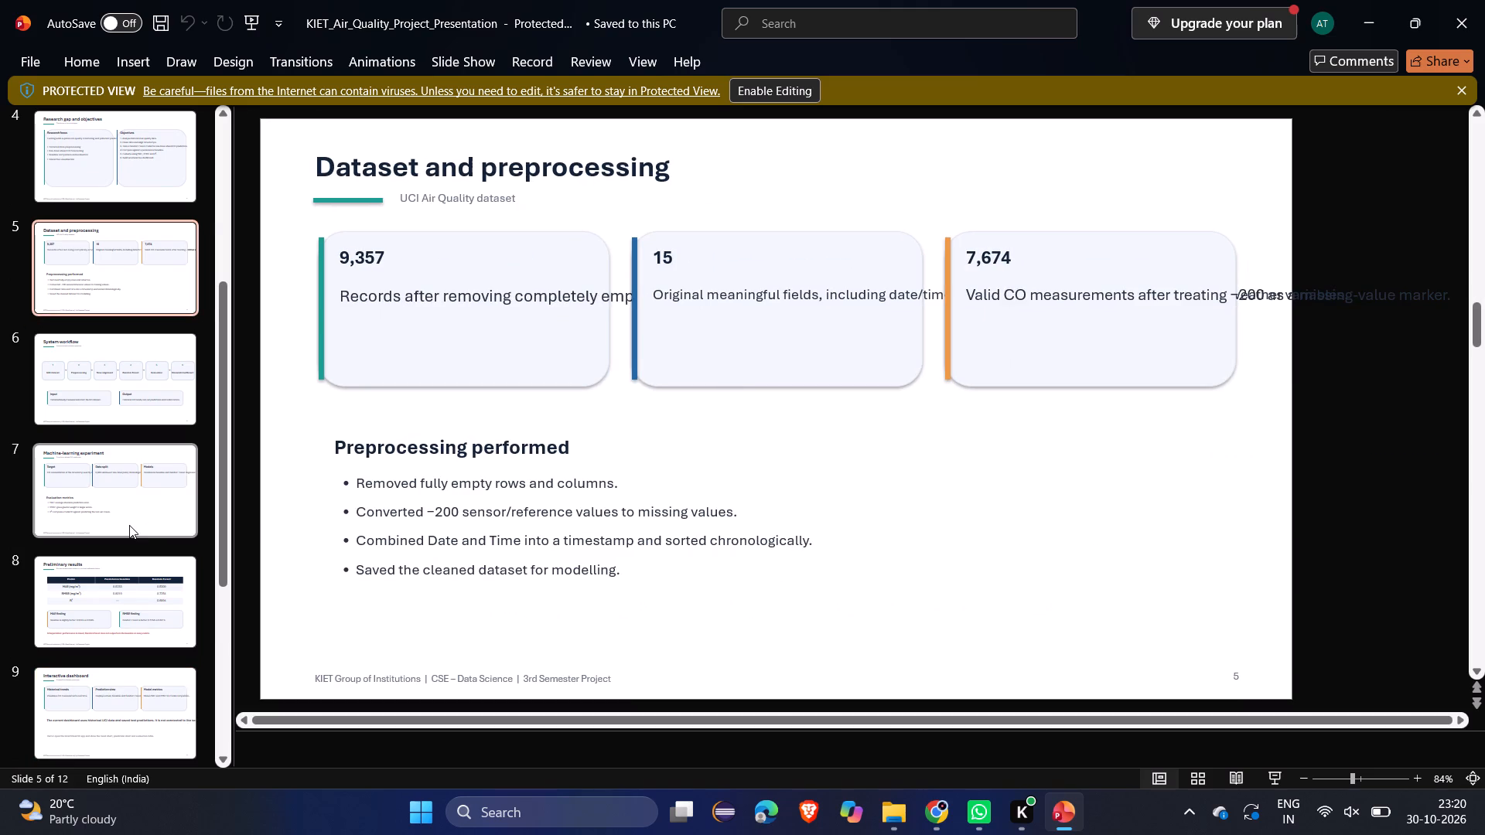
click(125, 526)
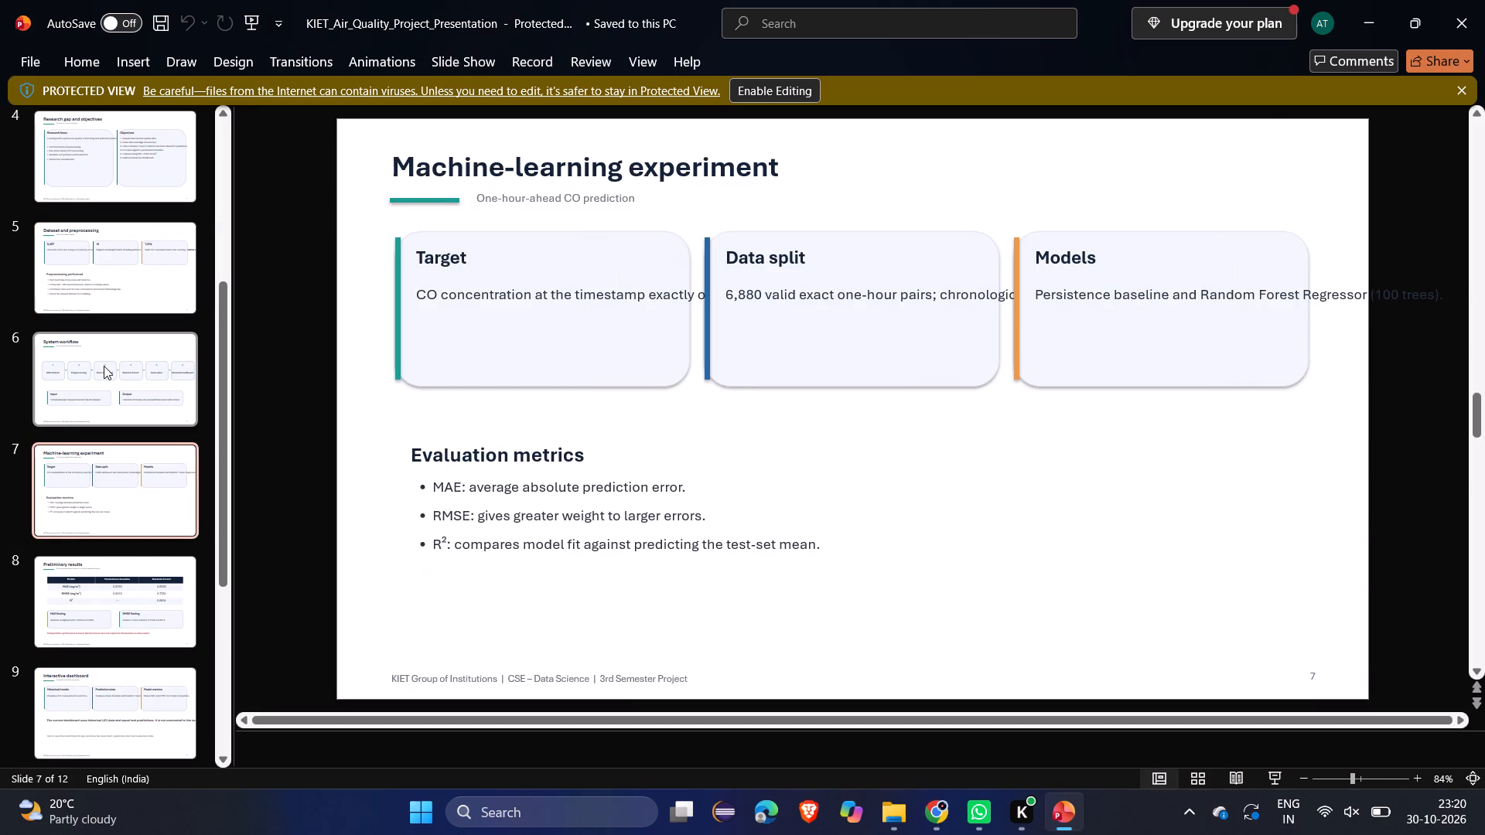
click(138, 198)
scroll(138, 198, up, 8)
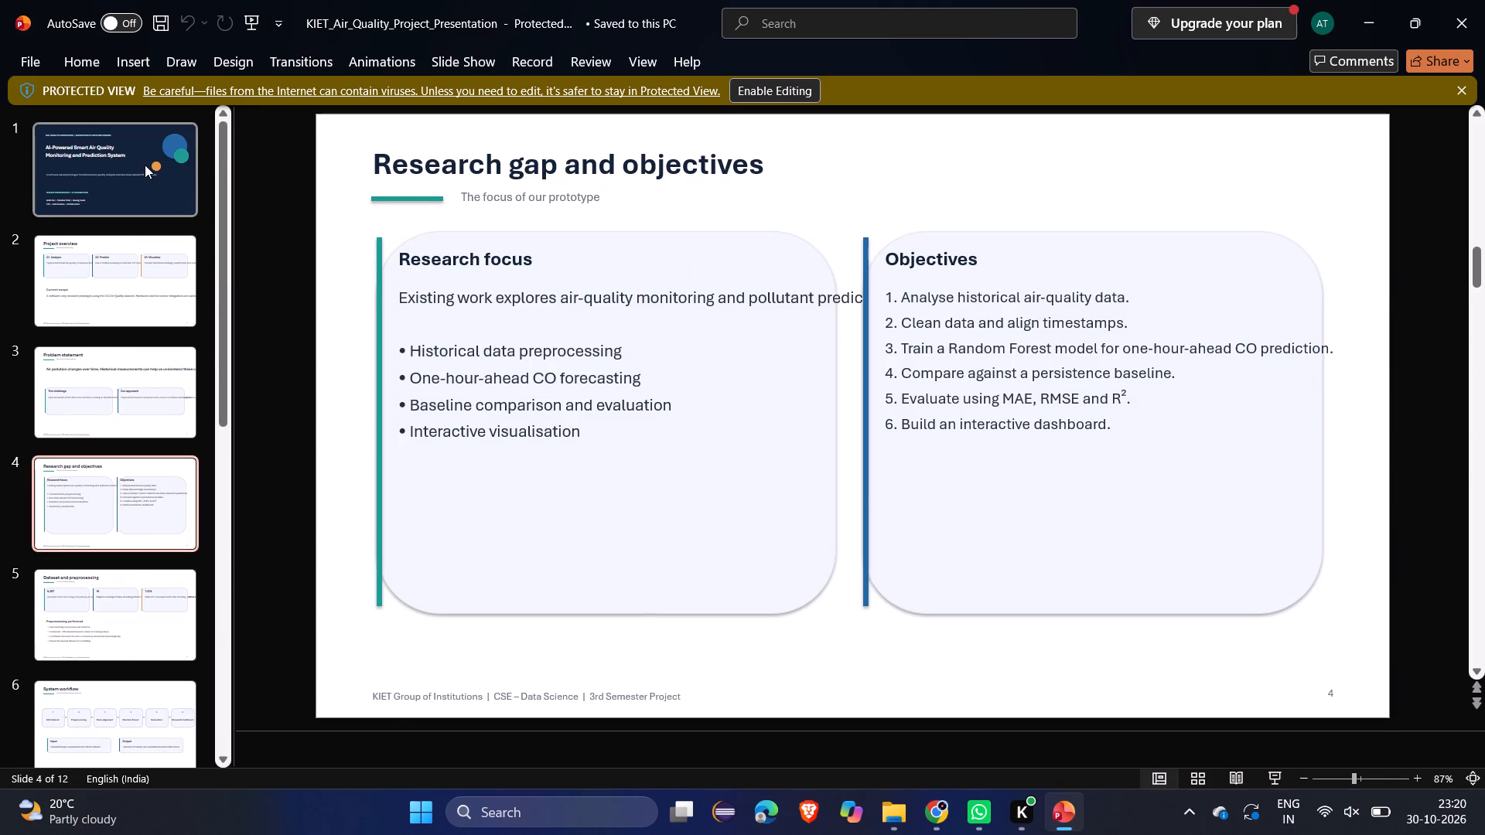
click(145, 165)
click(147, 265)
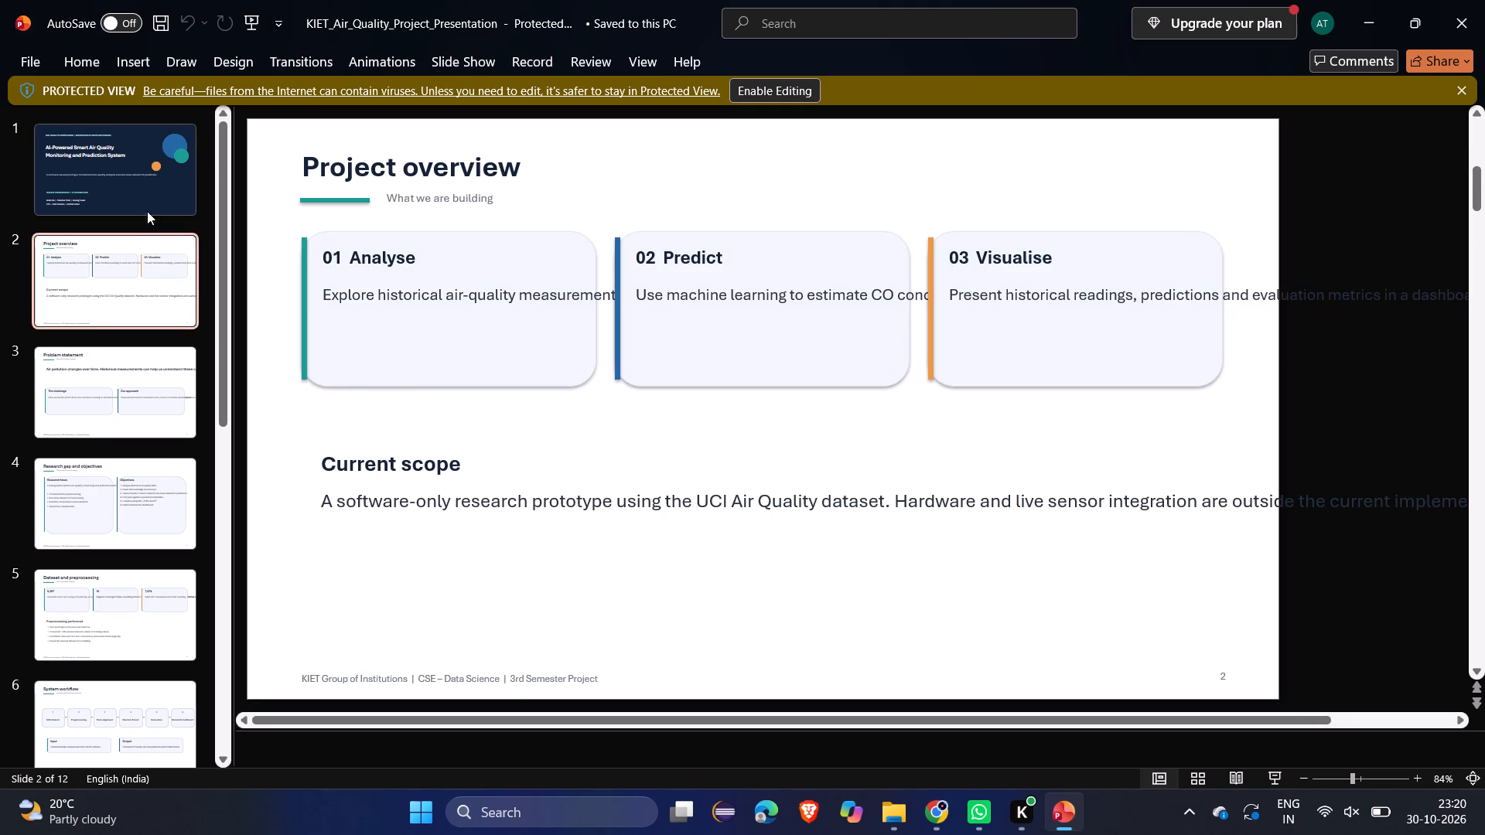
click(157, 169)
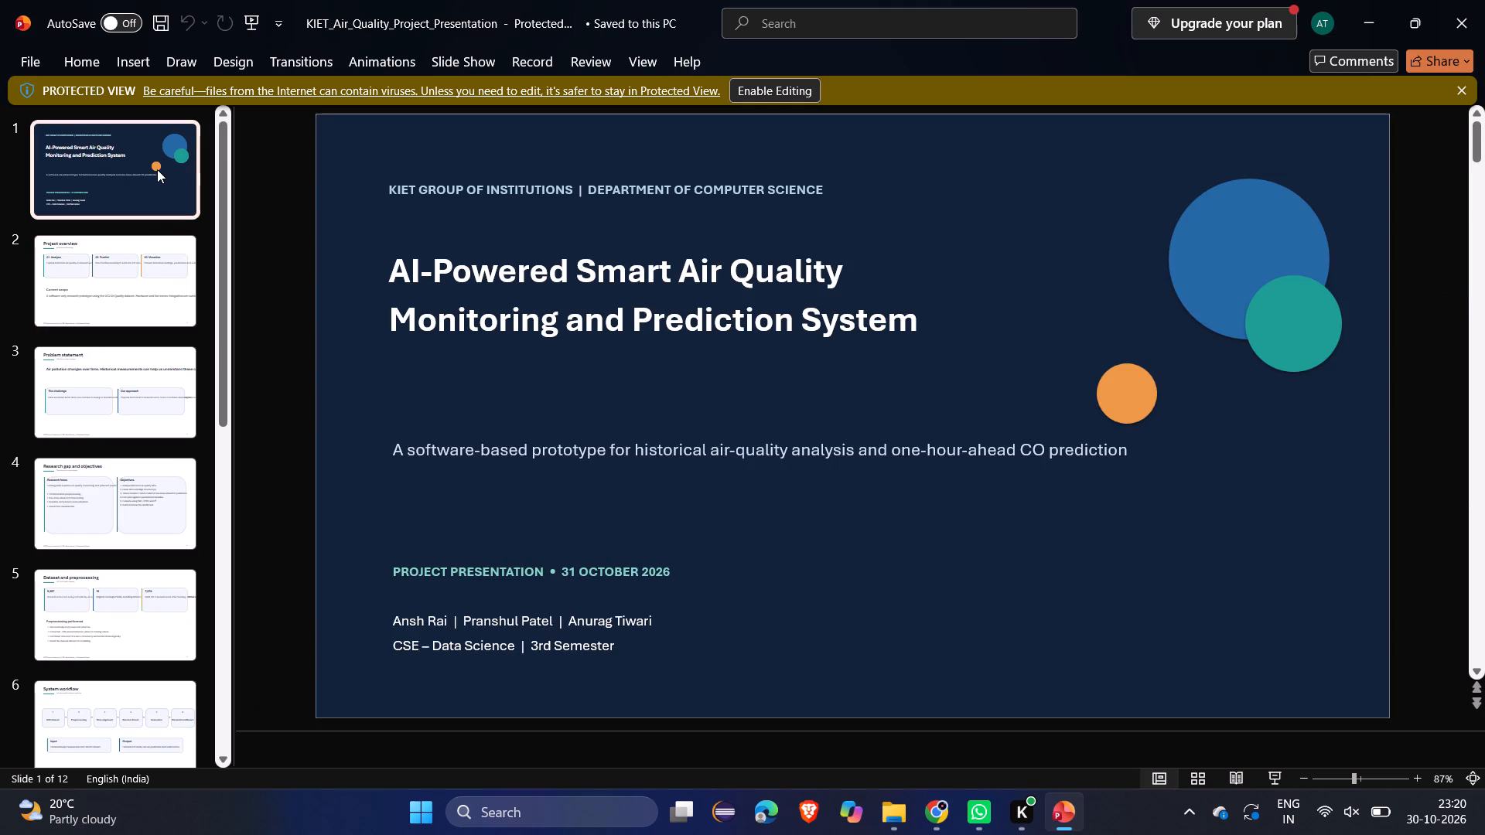
click(665, 387)
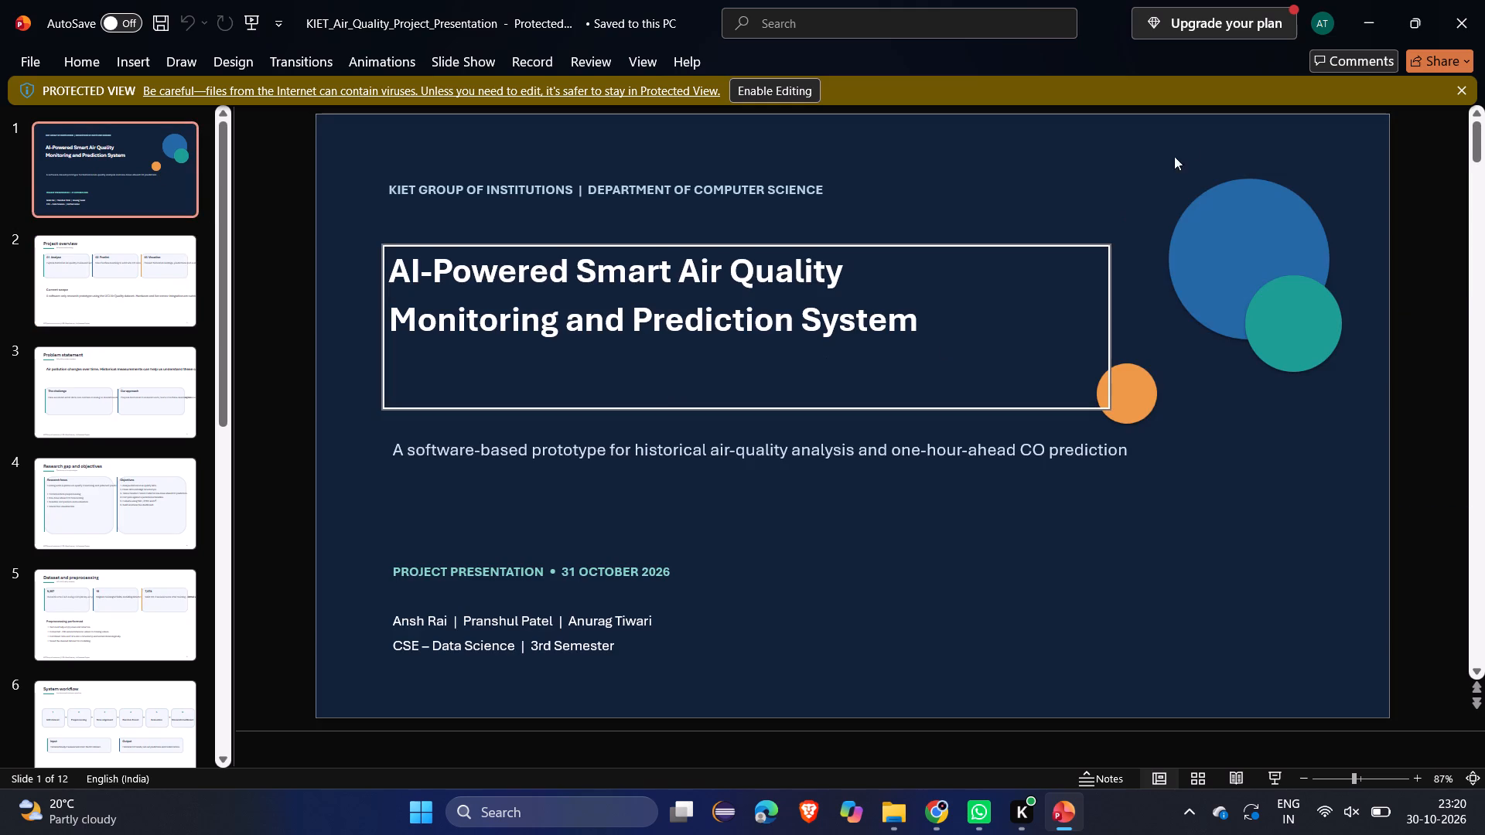
click(1188, 147)
click(1214, 229)
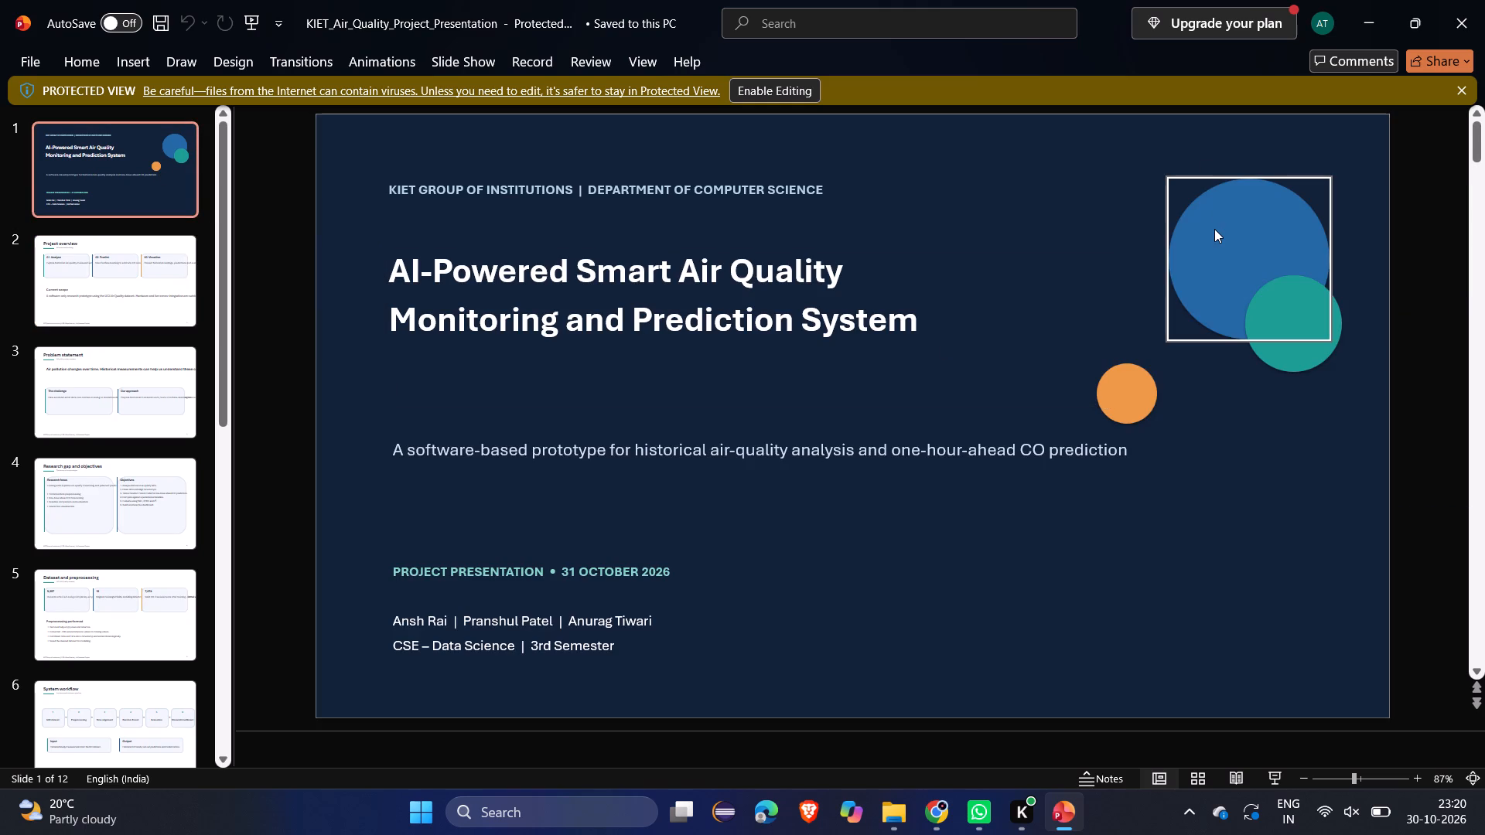
Enable editing for the protected KIET_Air_Quality_Project_Presentation file.
click(804, 81)
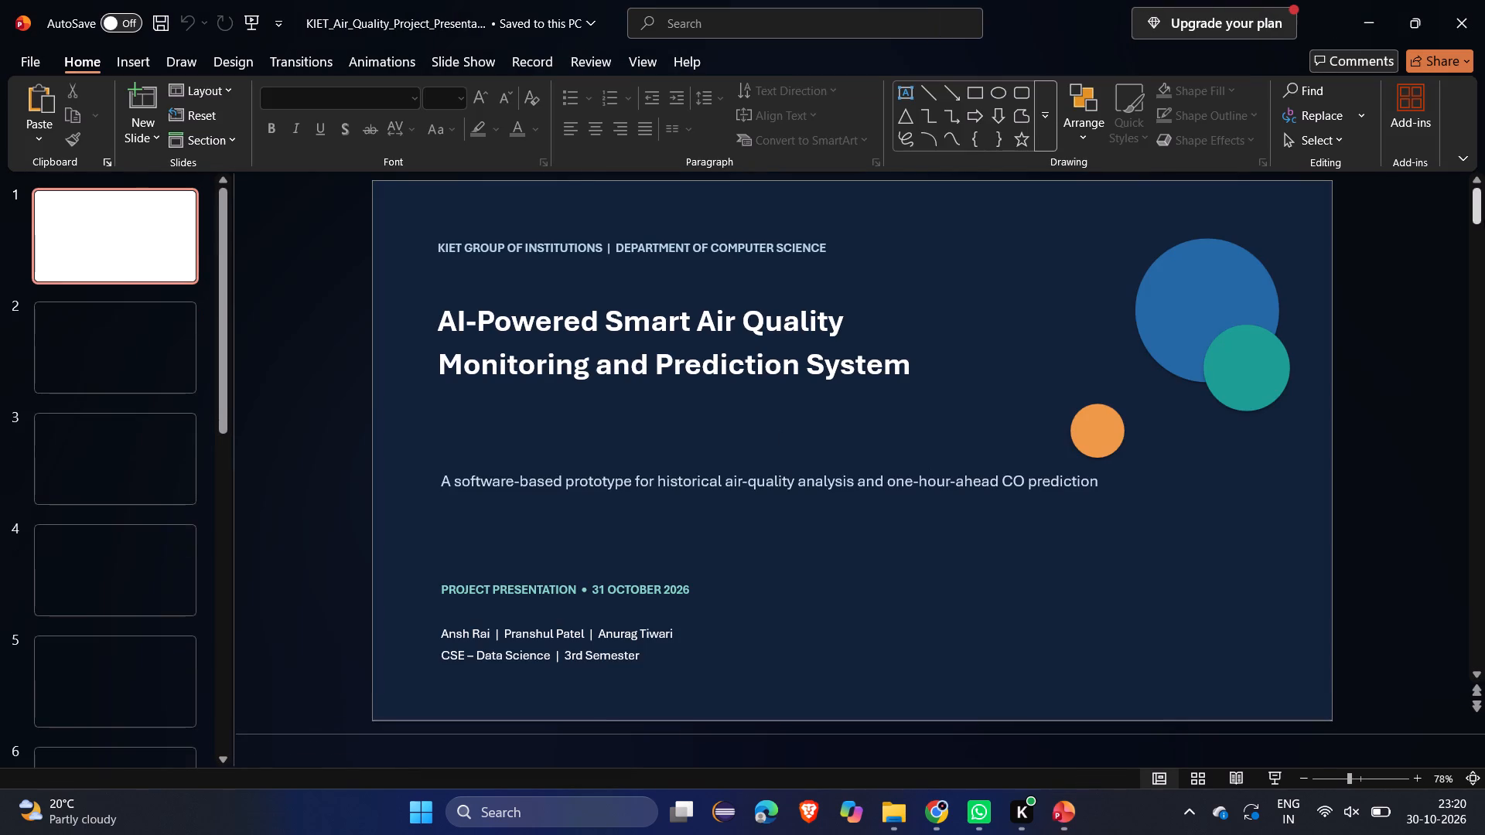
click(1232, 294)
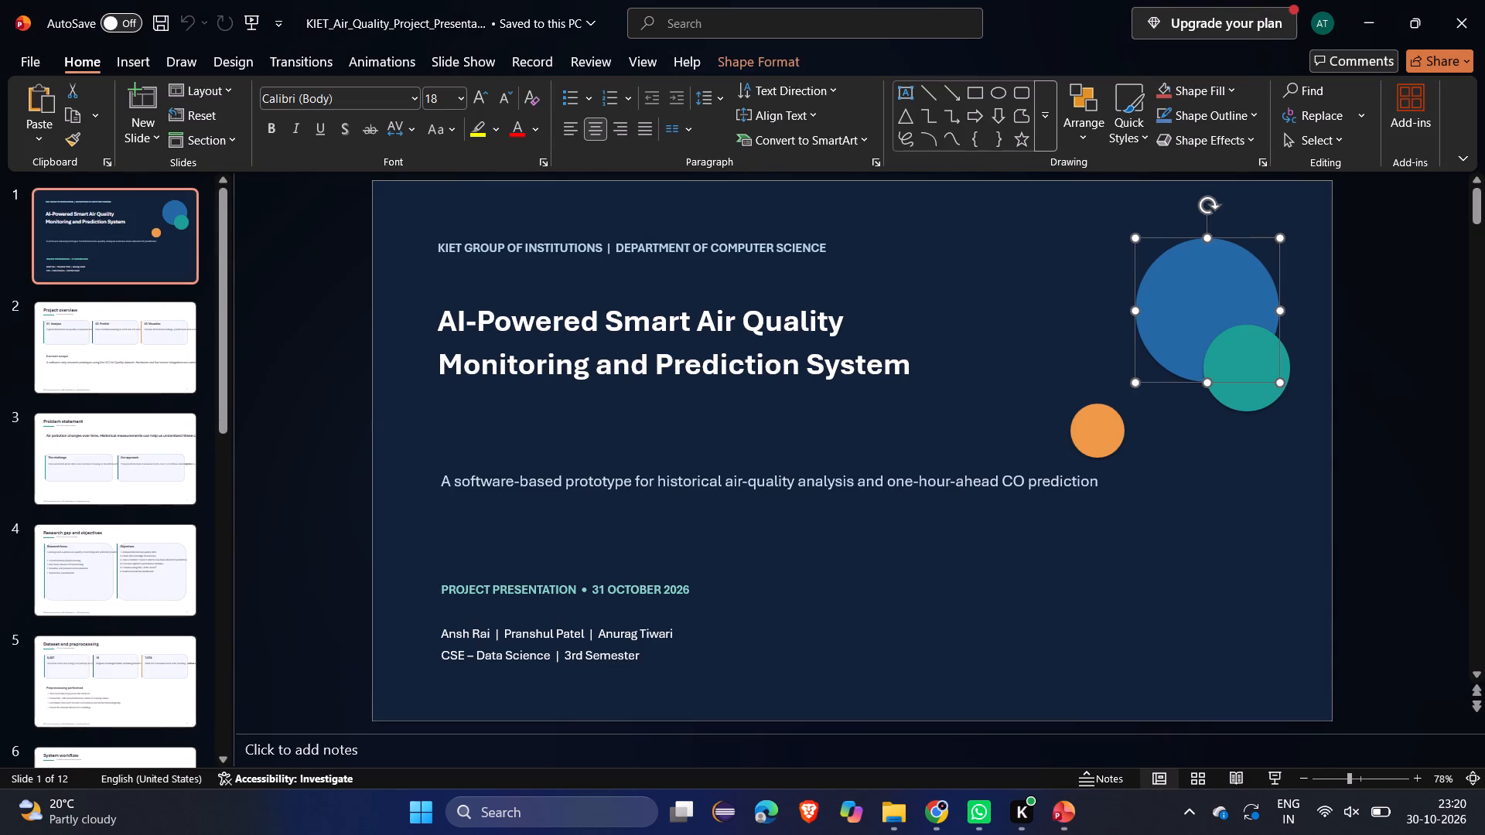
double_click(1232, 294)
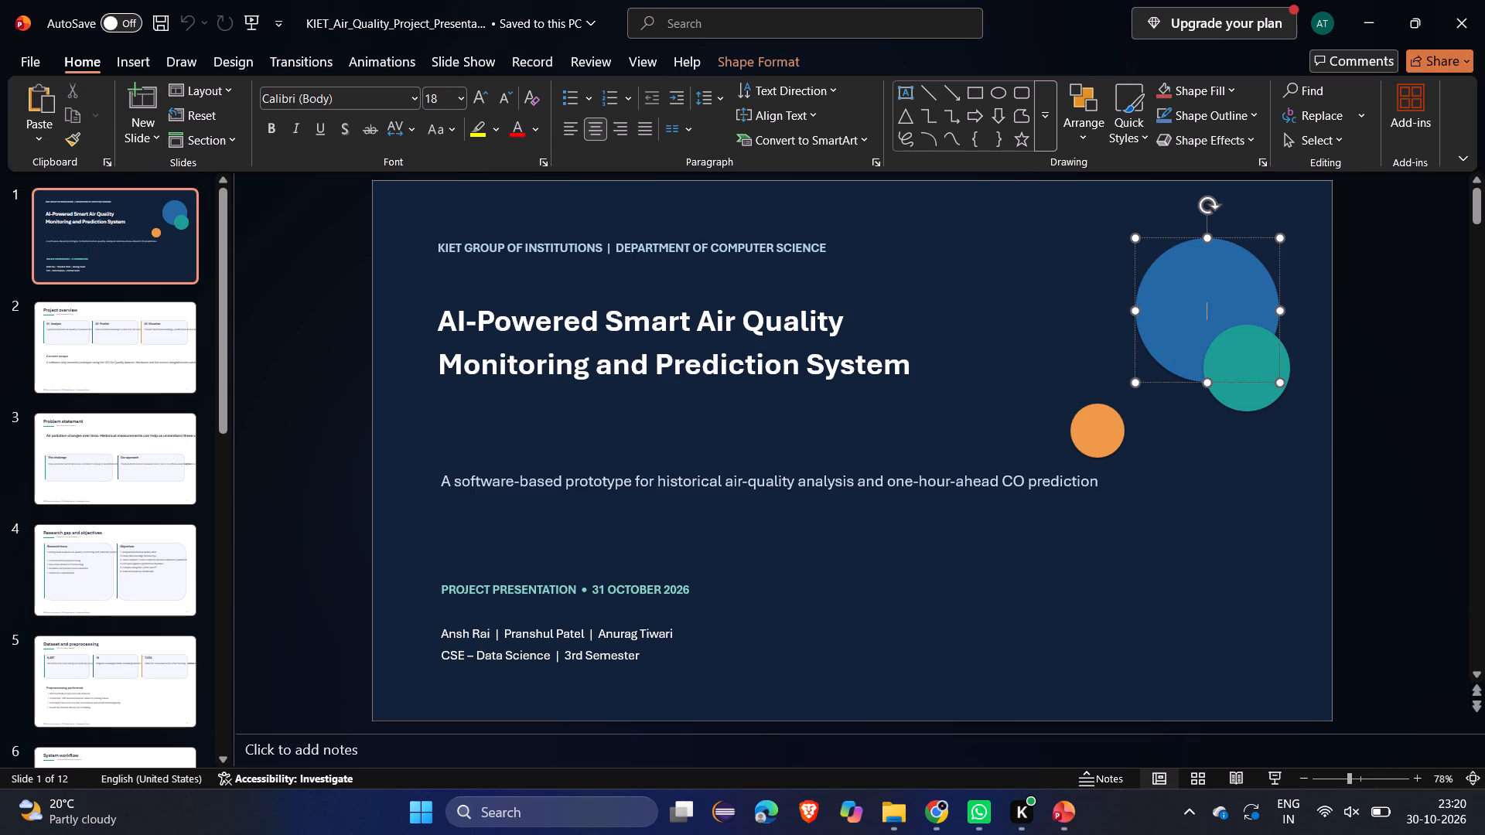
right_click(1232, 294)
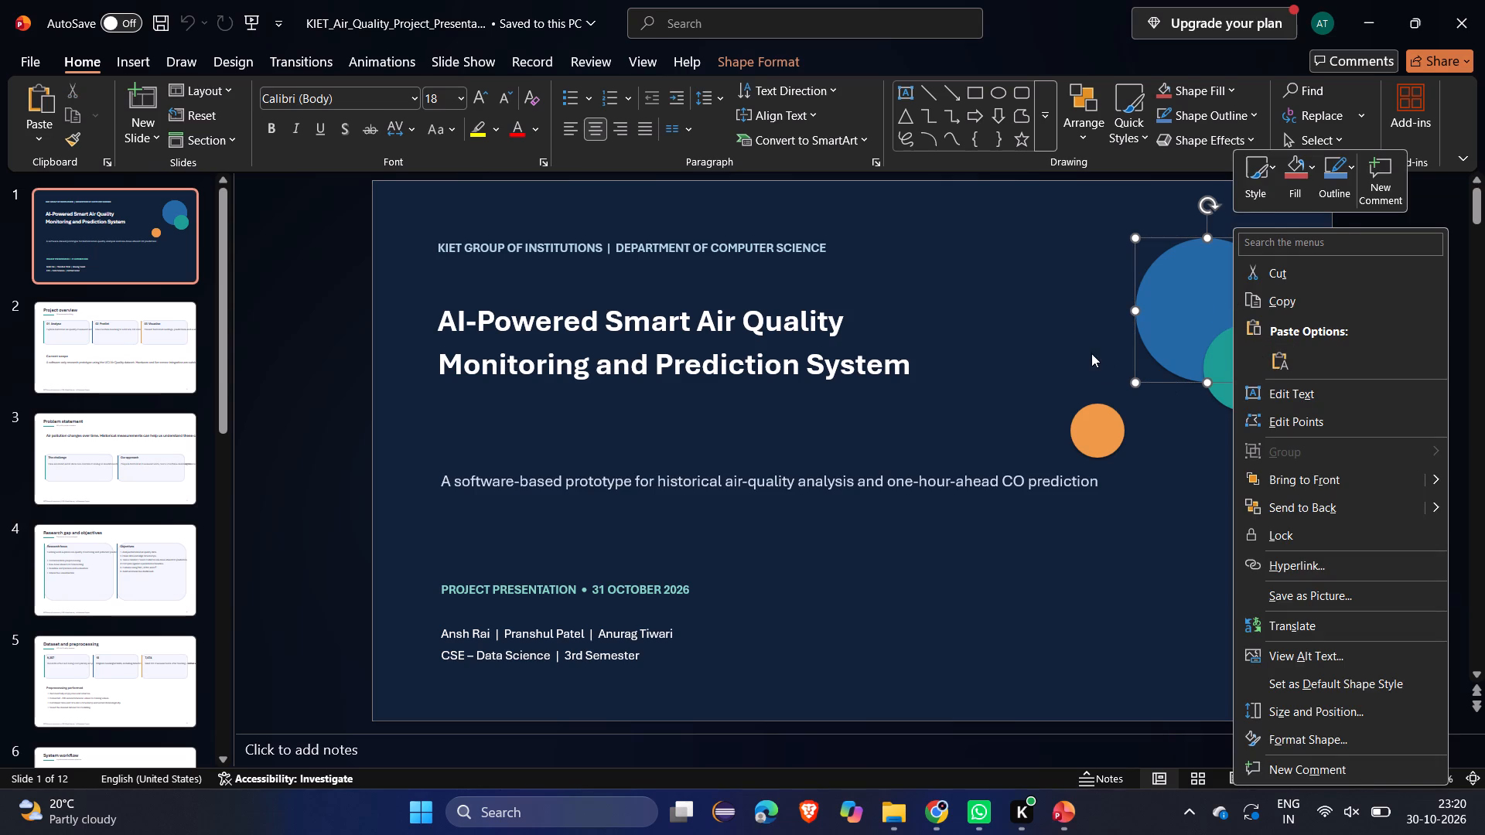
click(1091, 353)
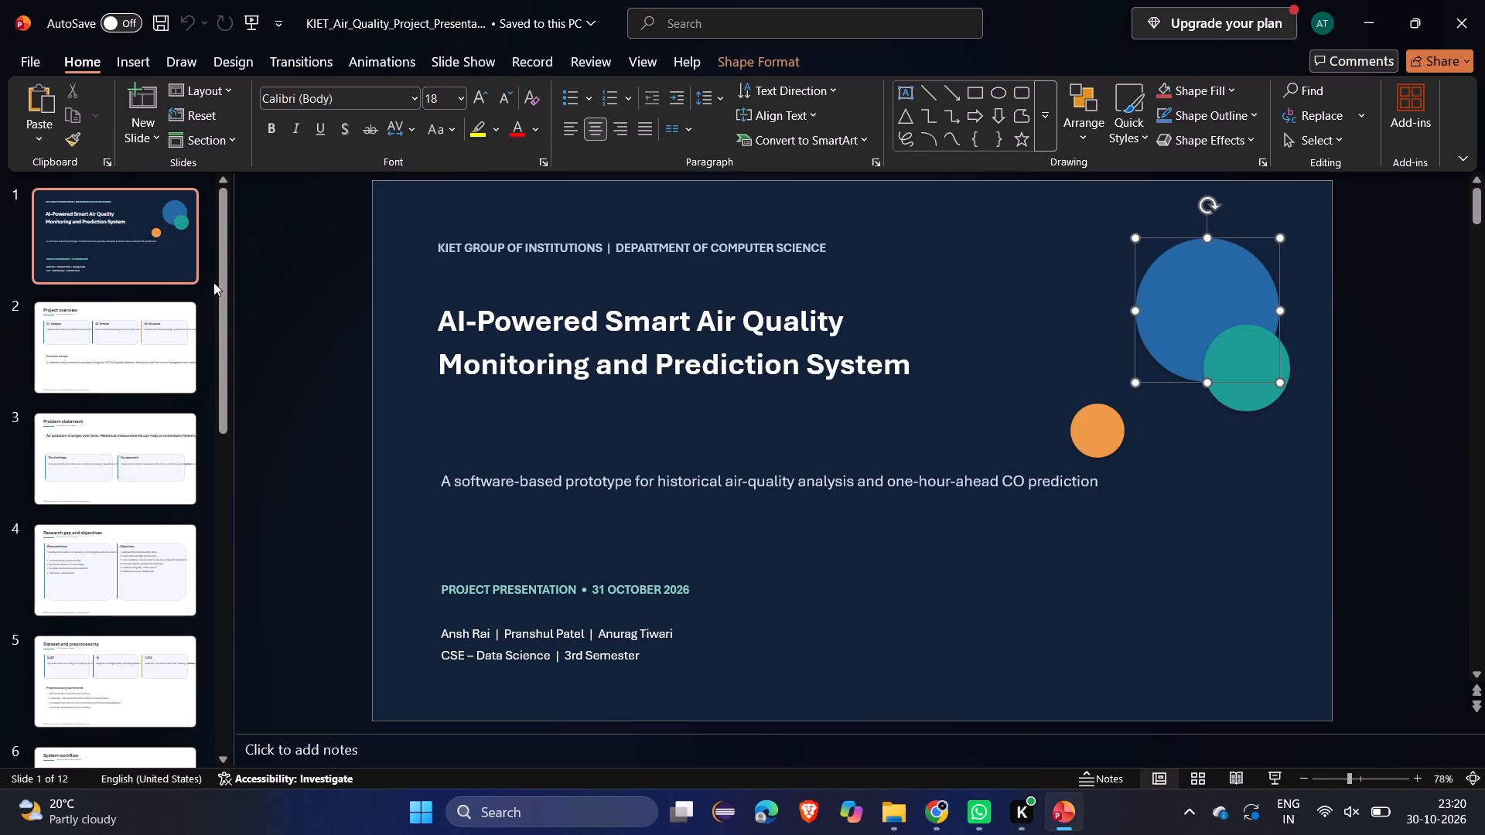
Examine the text fit and layout of slides 2 to 5, from Project overview through Dataset and preprocessing.
click(177, 333)
click(117, 445)
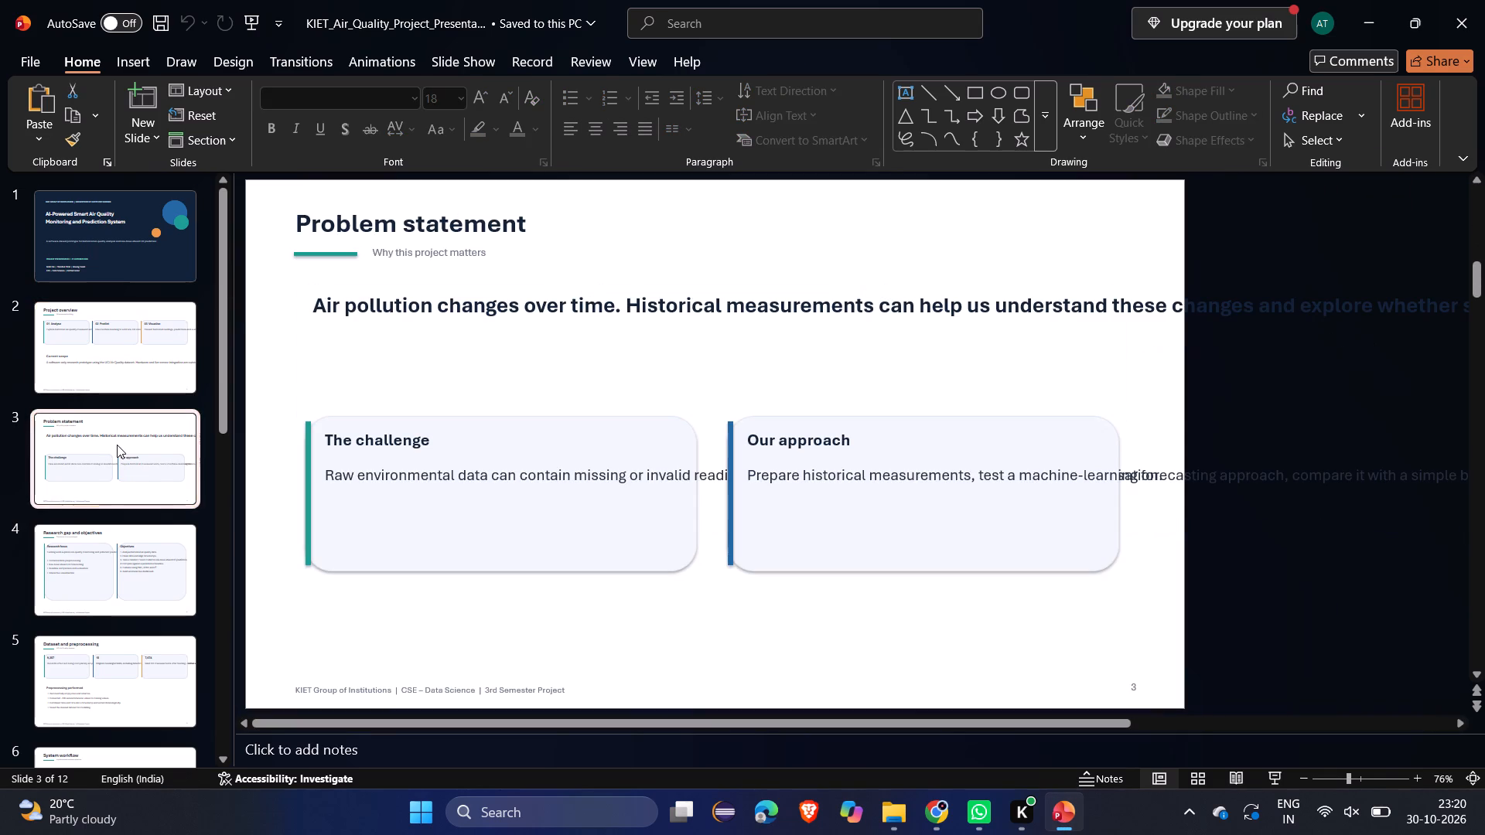
scroll(117, 445, down, 2)
click(110, 445)
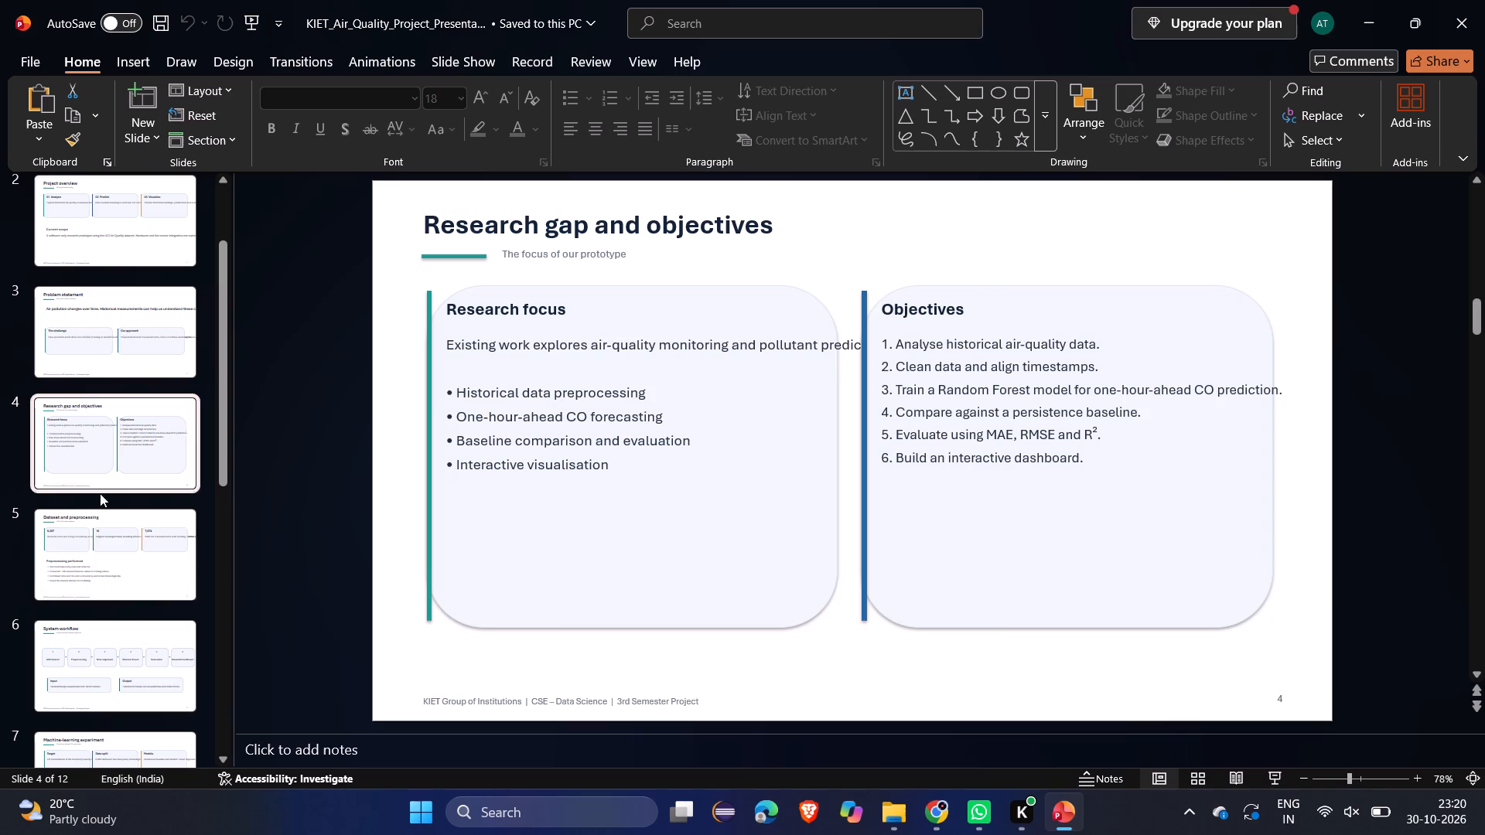
click(107, 520)
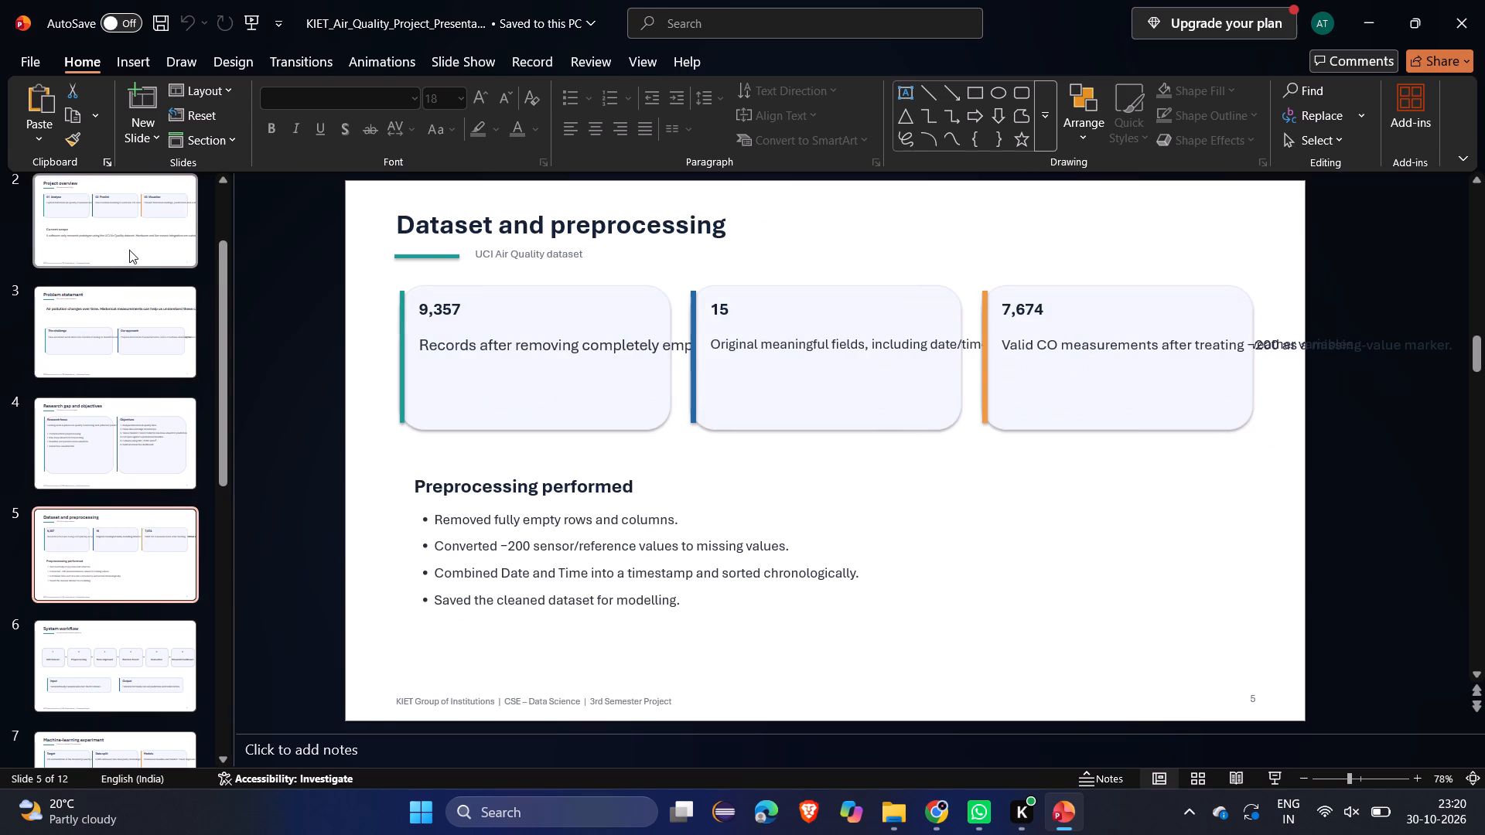
click(129, 250)
scroll(129, 250, up, 4)
click(135, 332)
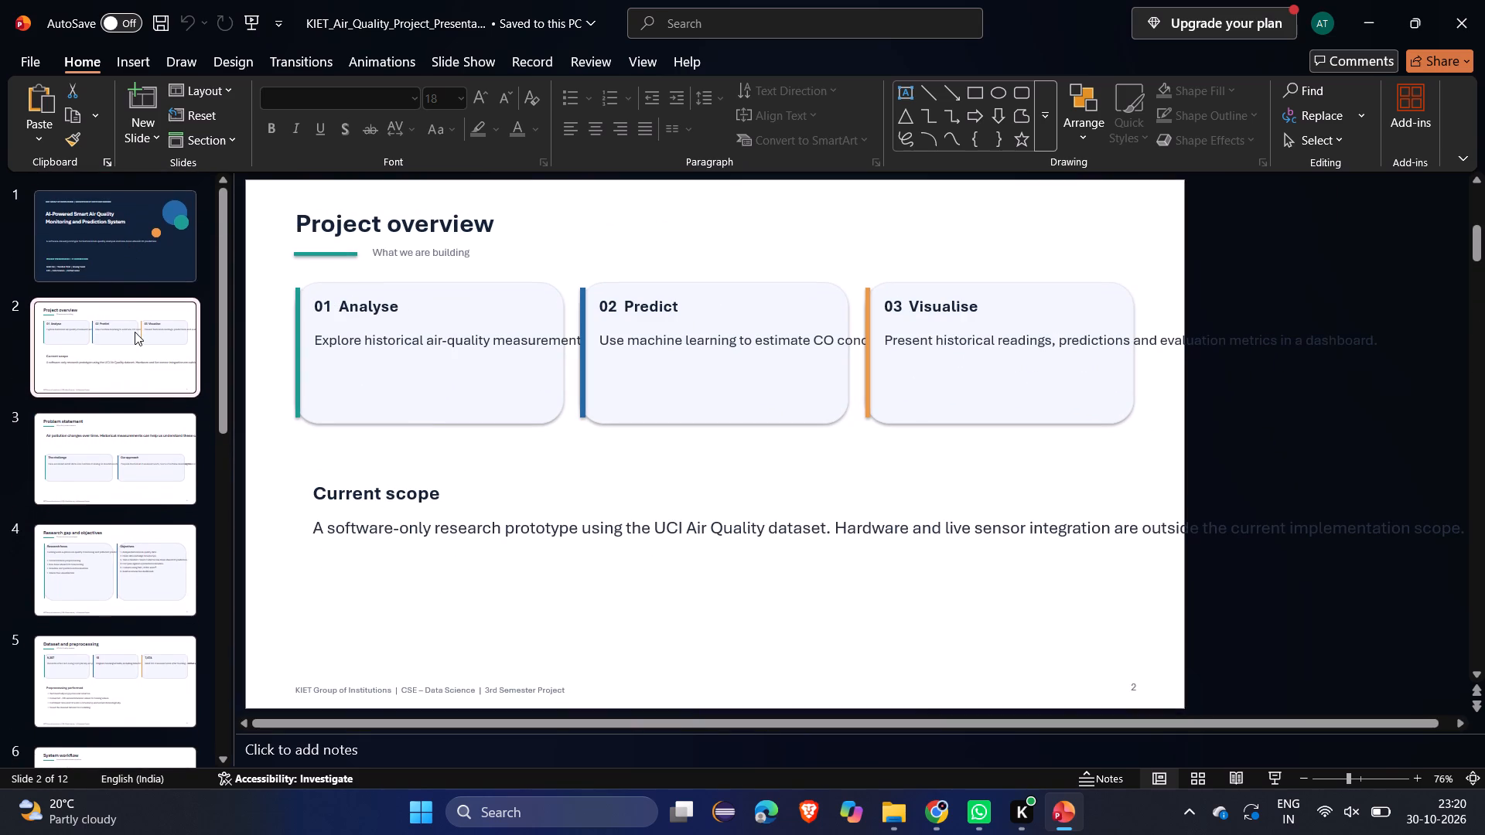
scroll(135, 332, down, 2)
scroll(183, 357, up, 1)
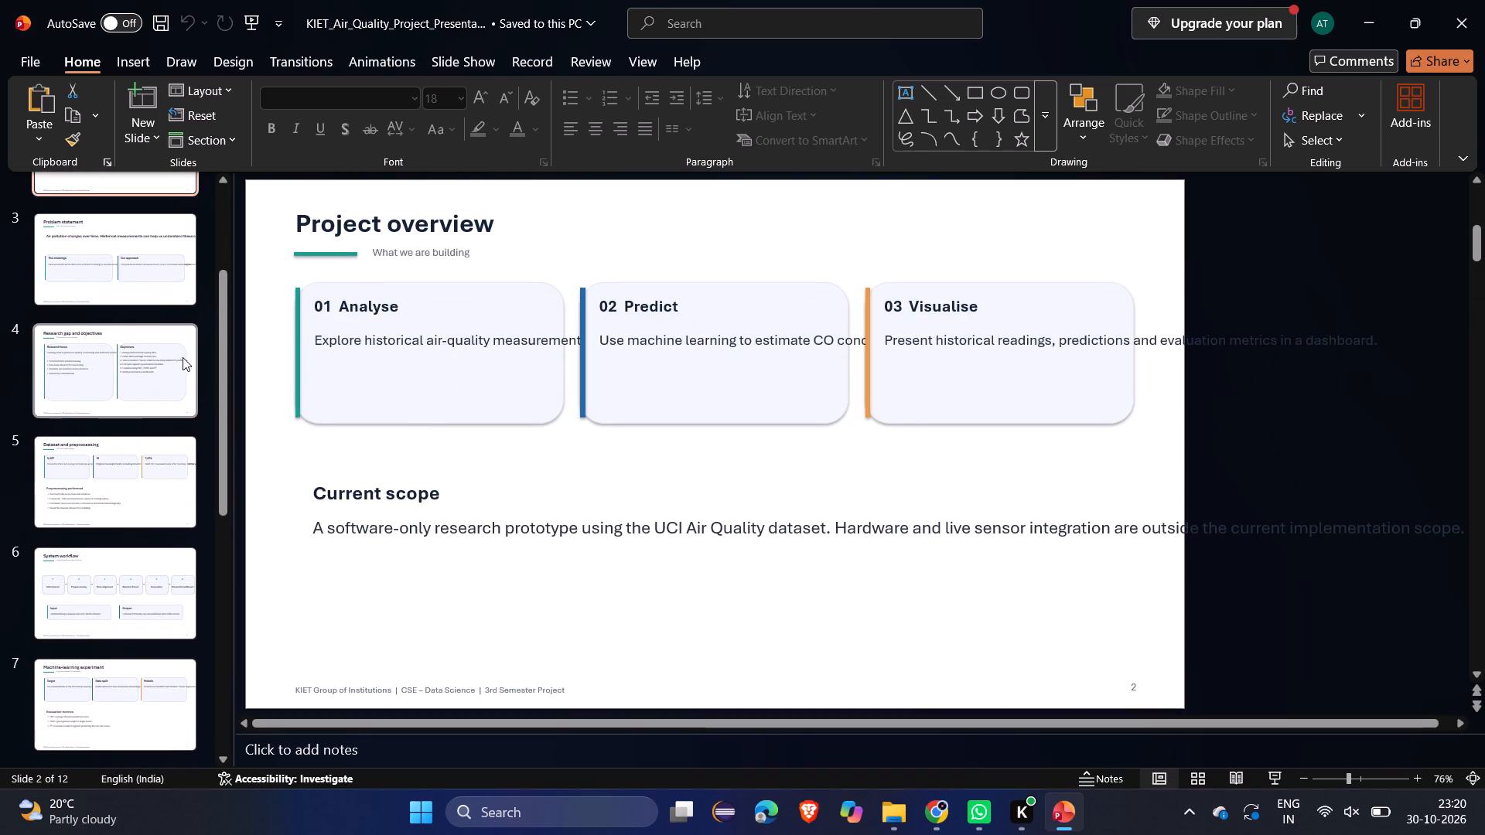
scroll(183, 357, up, 1)
click(114, 359)
click(120, 430)
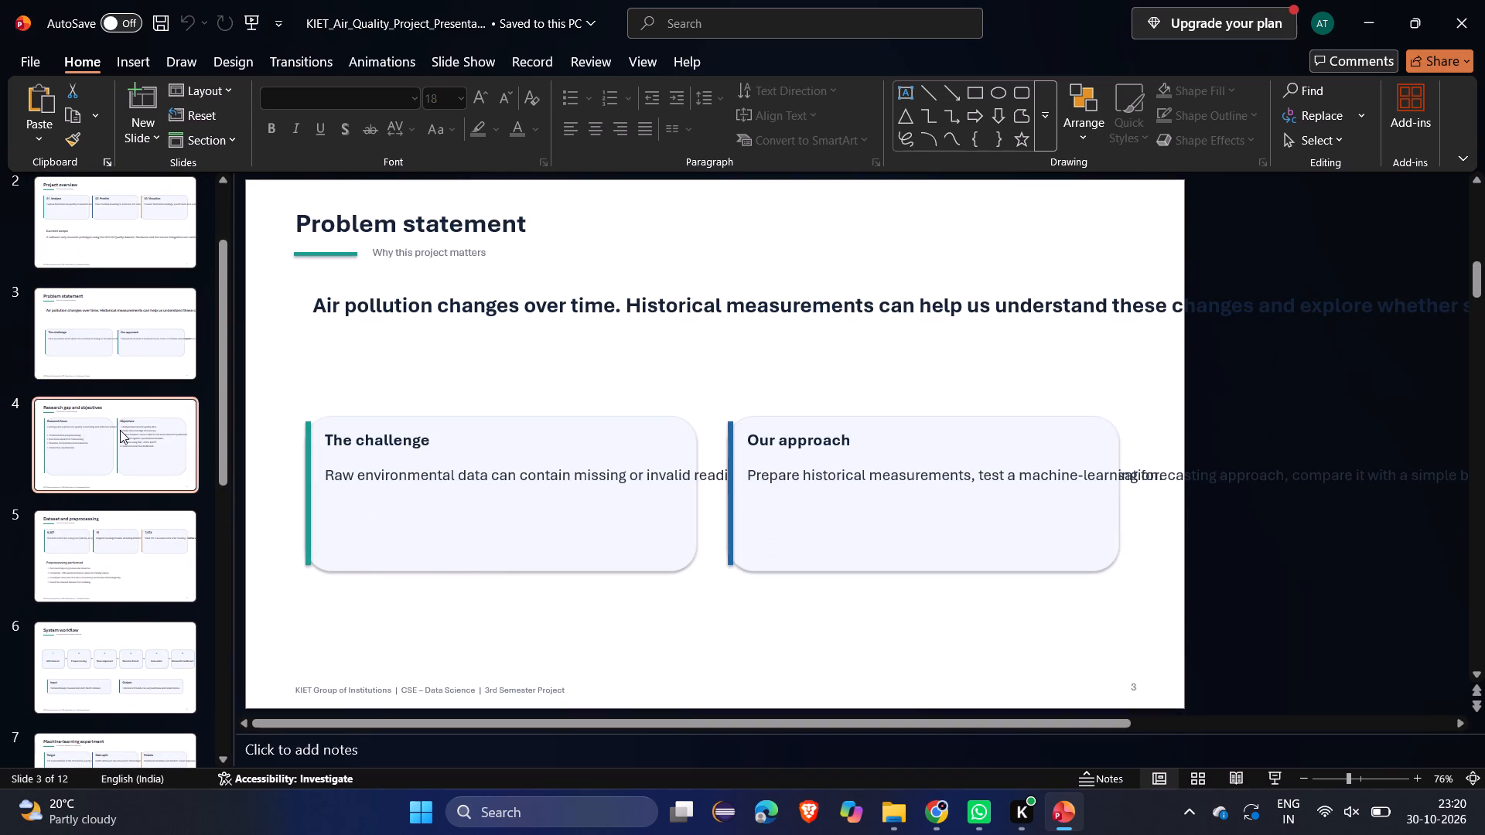
scroll(120, 430, down, 3)
scroll(120, 430, up, 2)
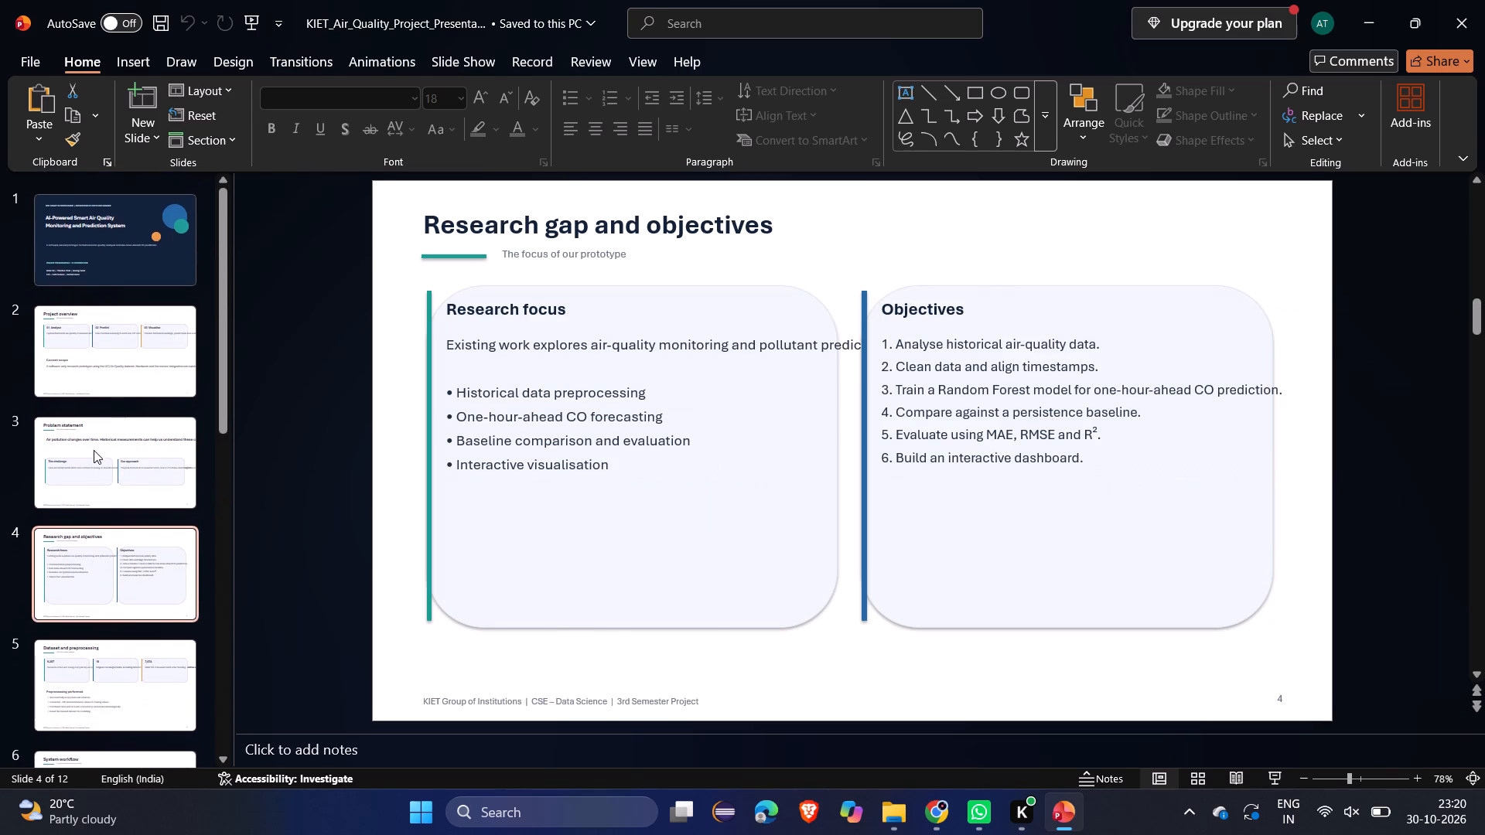
click(94, 450)
click(104, 564)
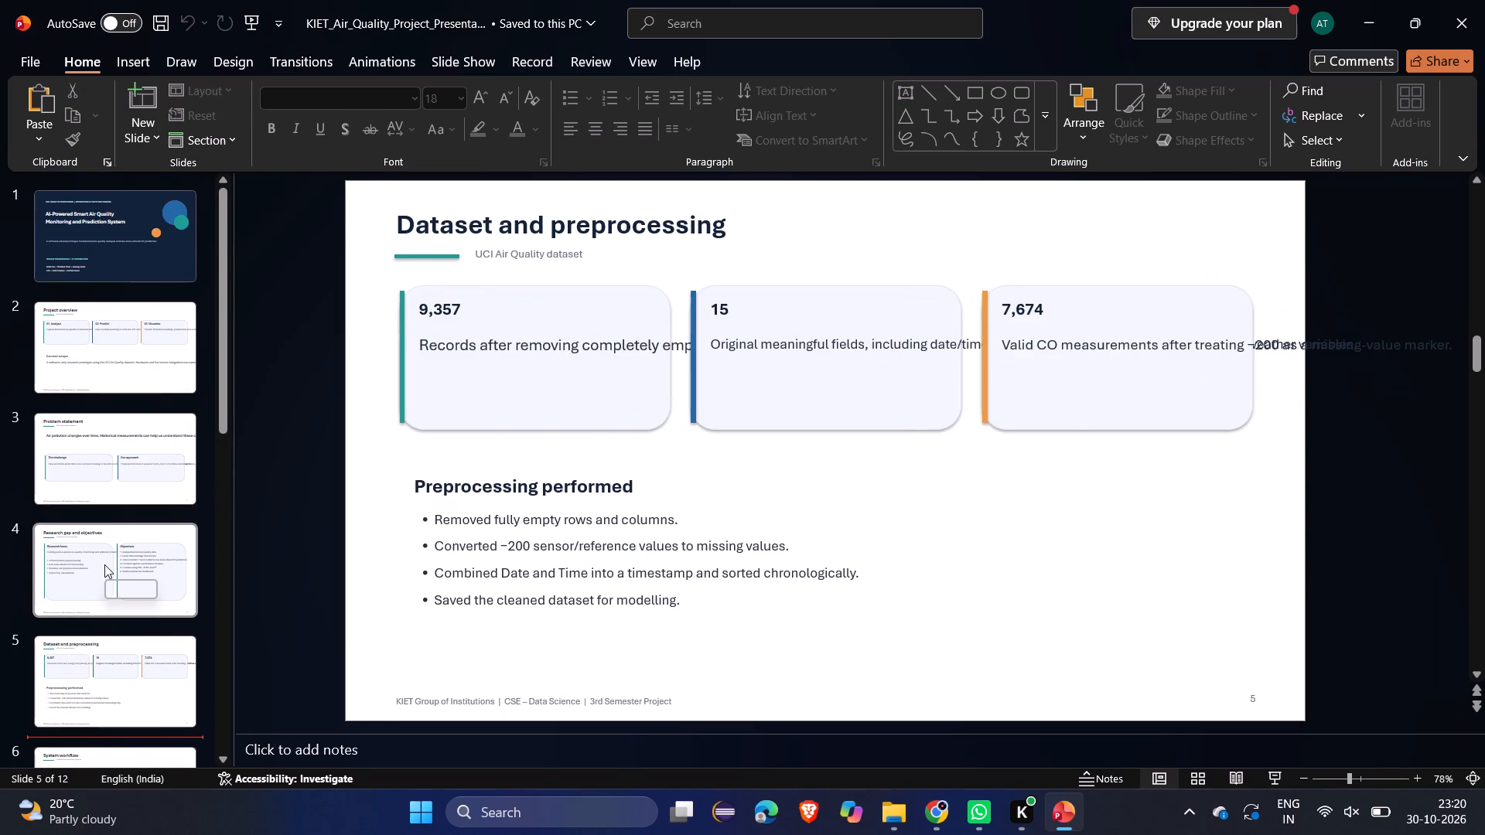
scroll(104, 564, down, 2)
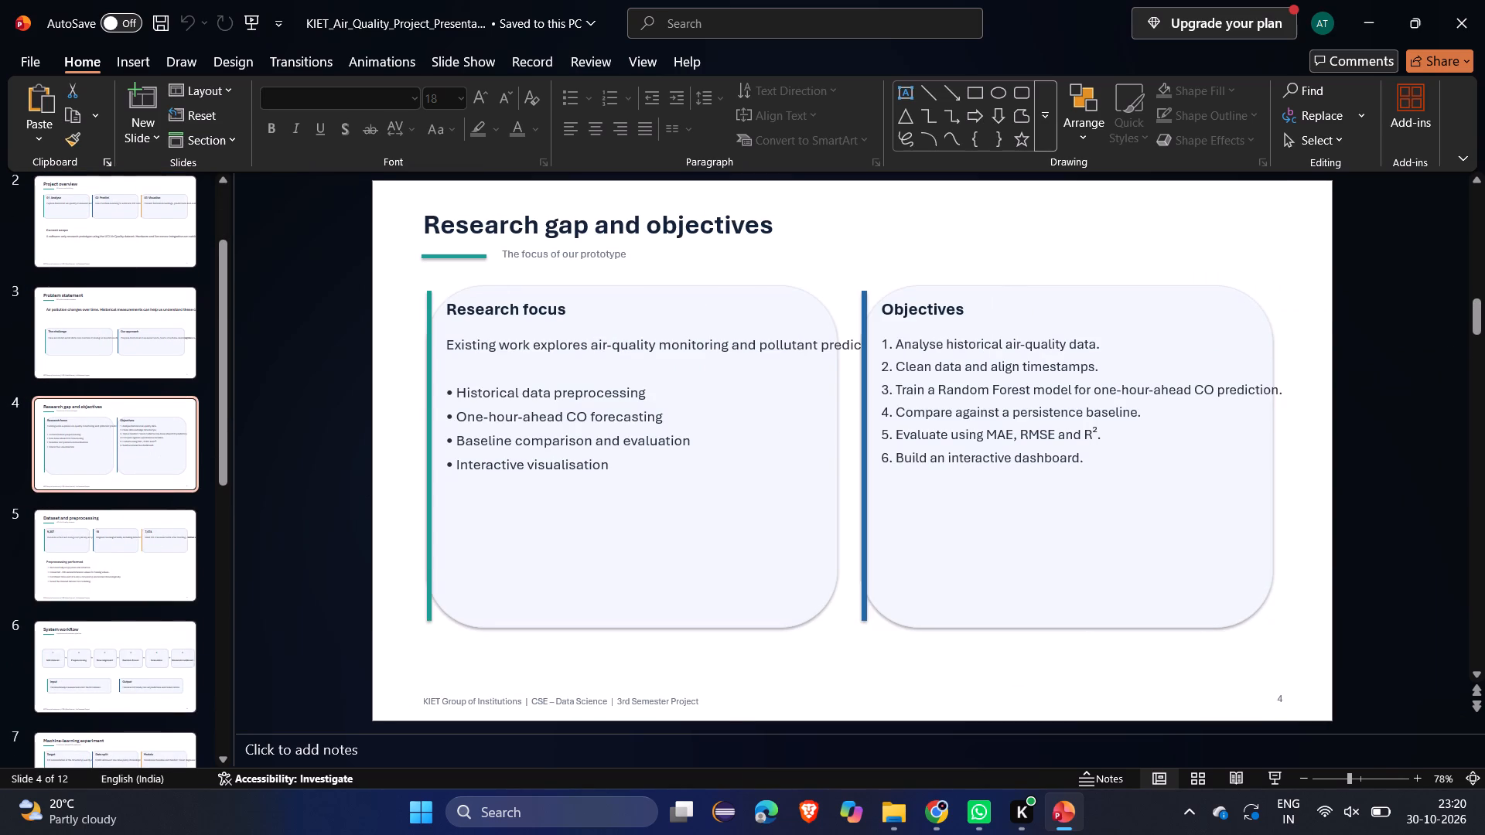
scroll(753, 605, down, 1)
click(112, 447)
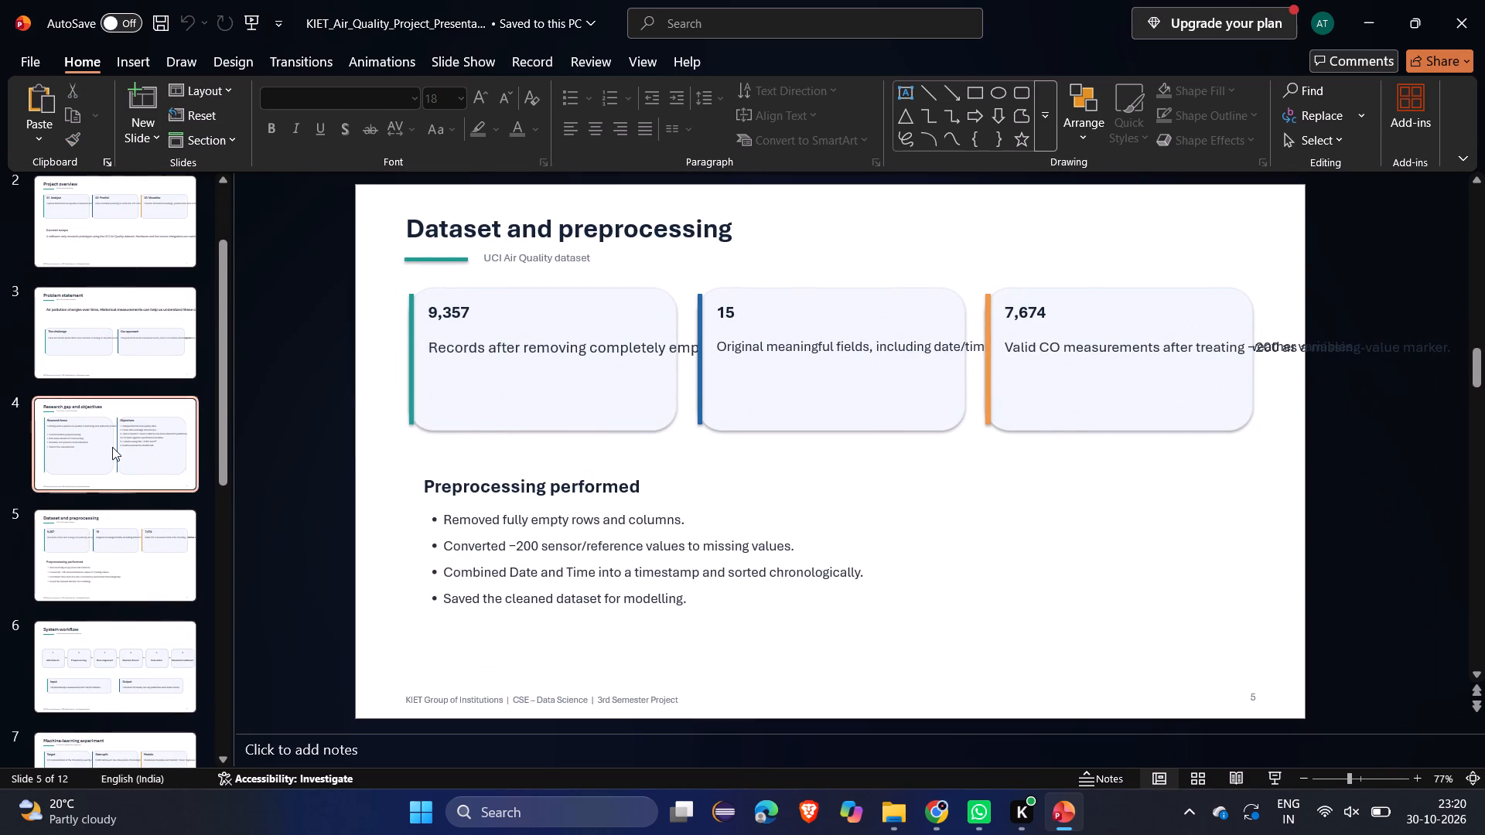
click(92, 568)
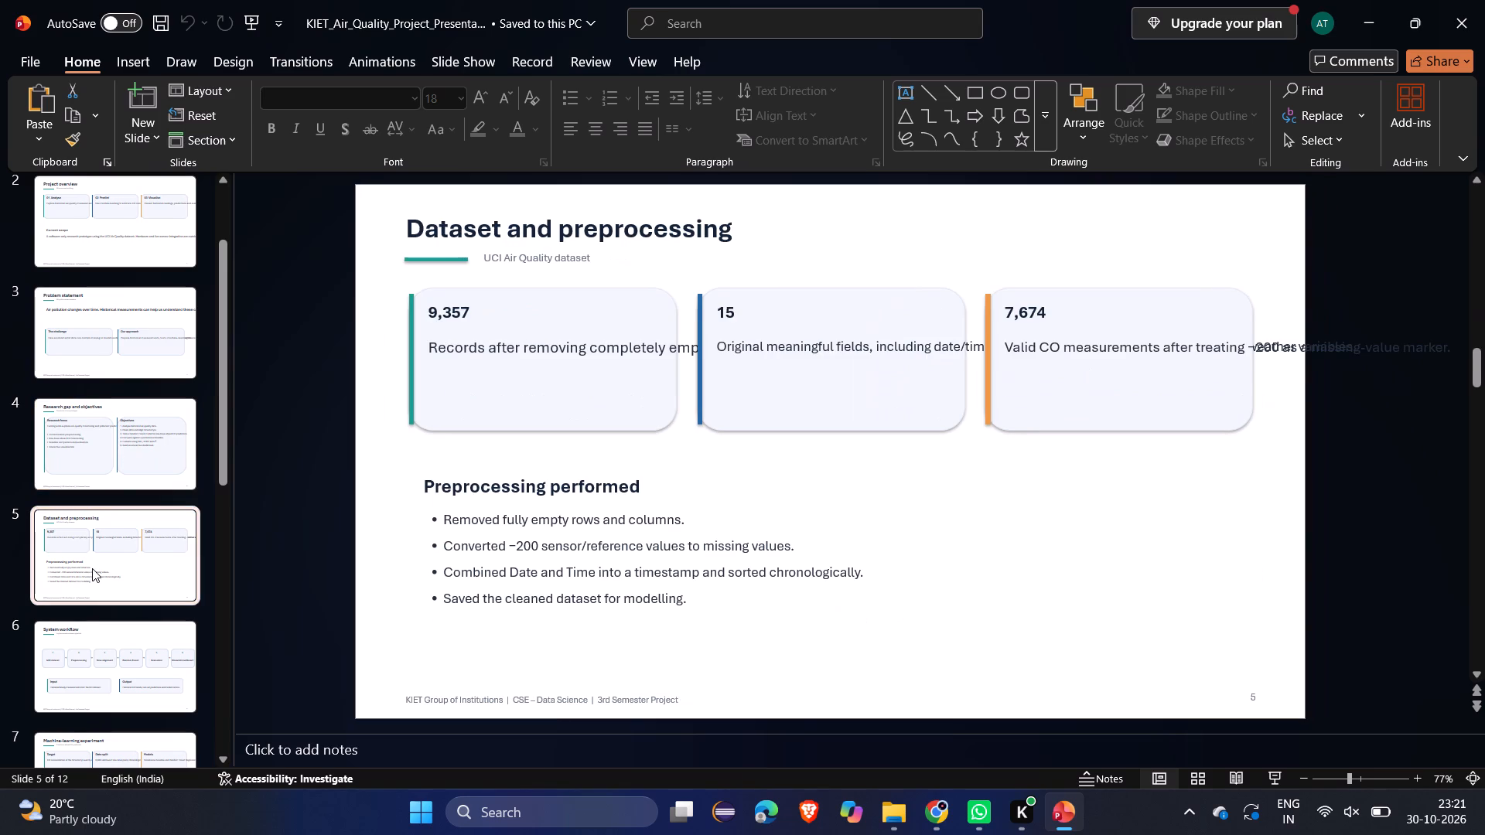
Examine the text fit and layout of the slides from System workflow through Limitations and future scope.
scroll(92, 568, down, 2)
click(92, 537)
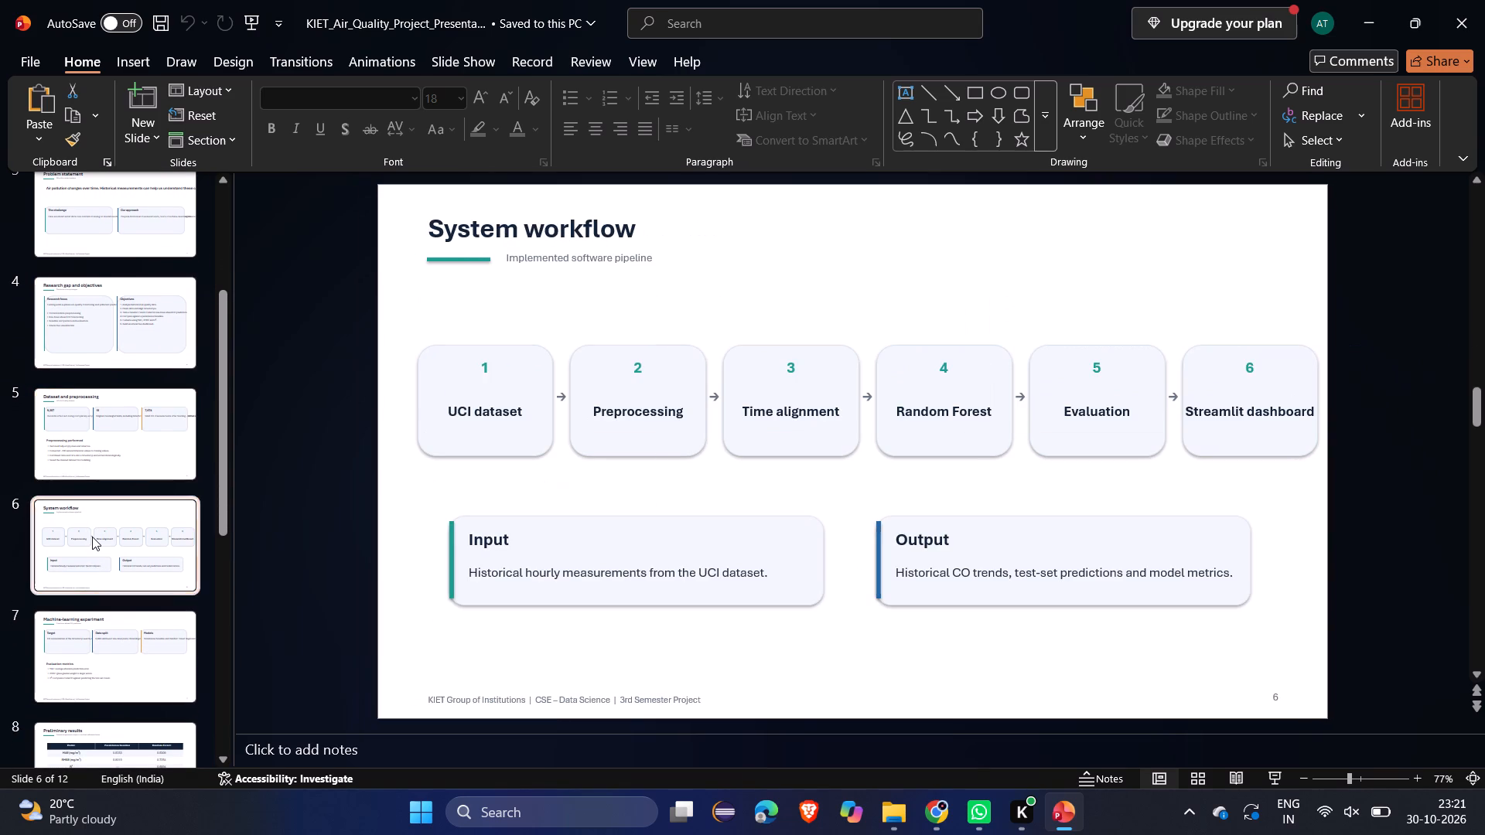
scroll(92, 537, down, 2)
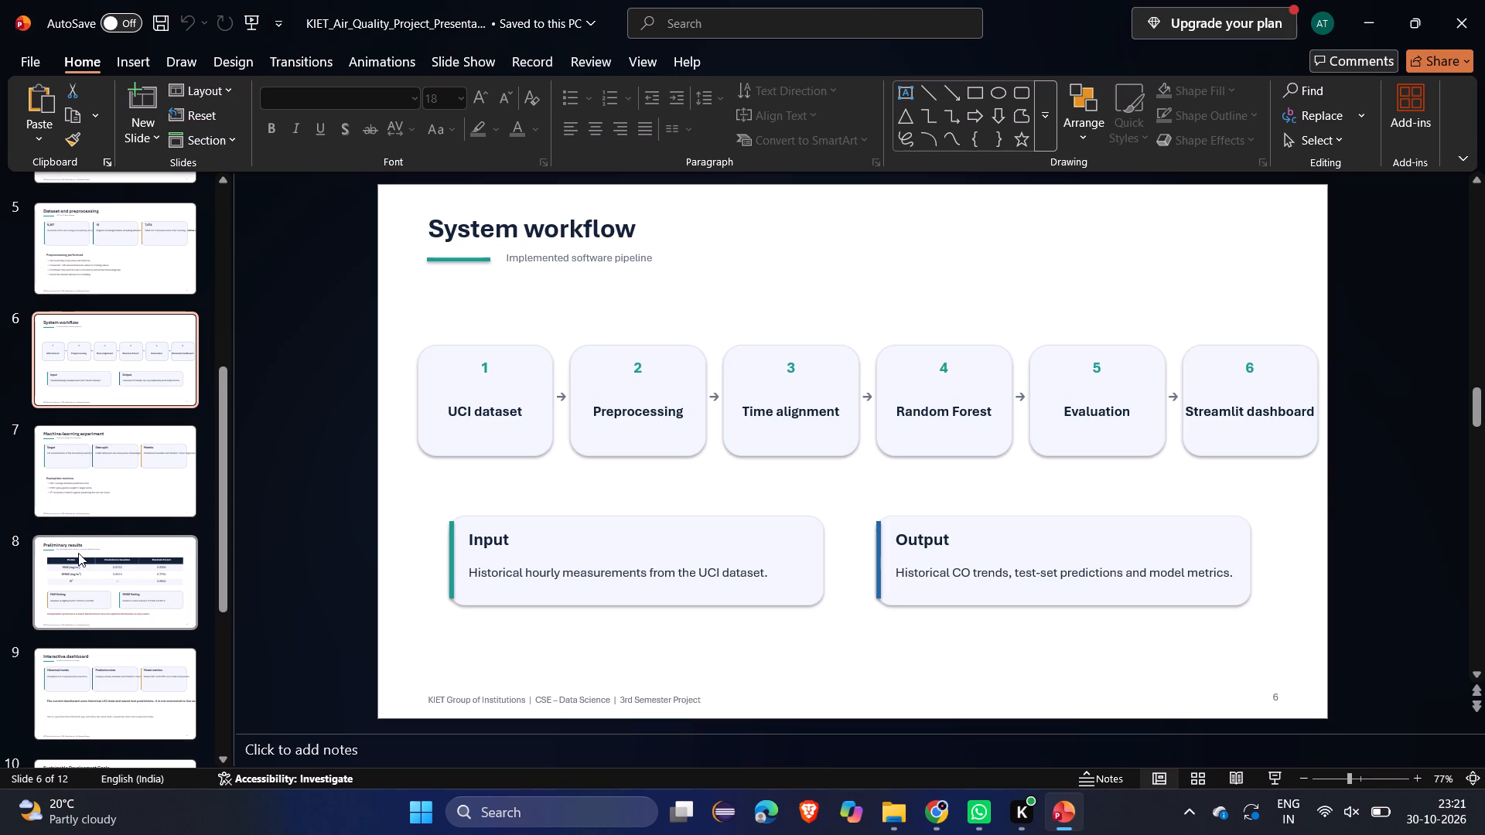
click(103, 582)
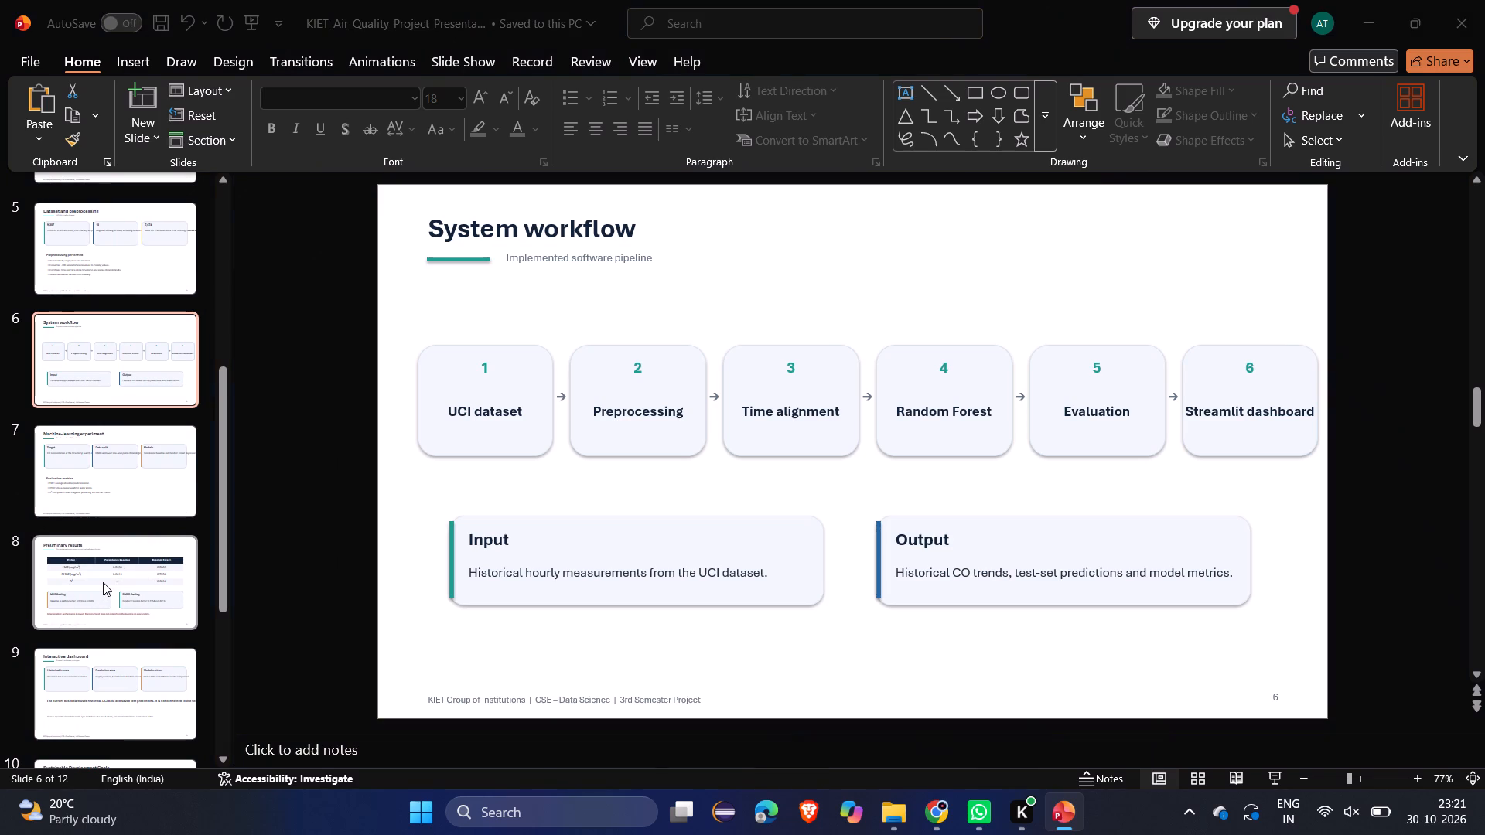
click(93, 671)
scroll(93, 671, down, 2)
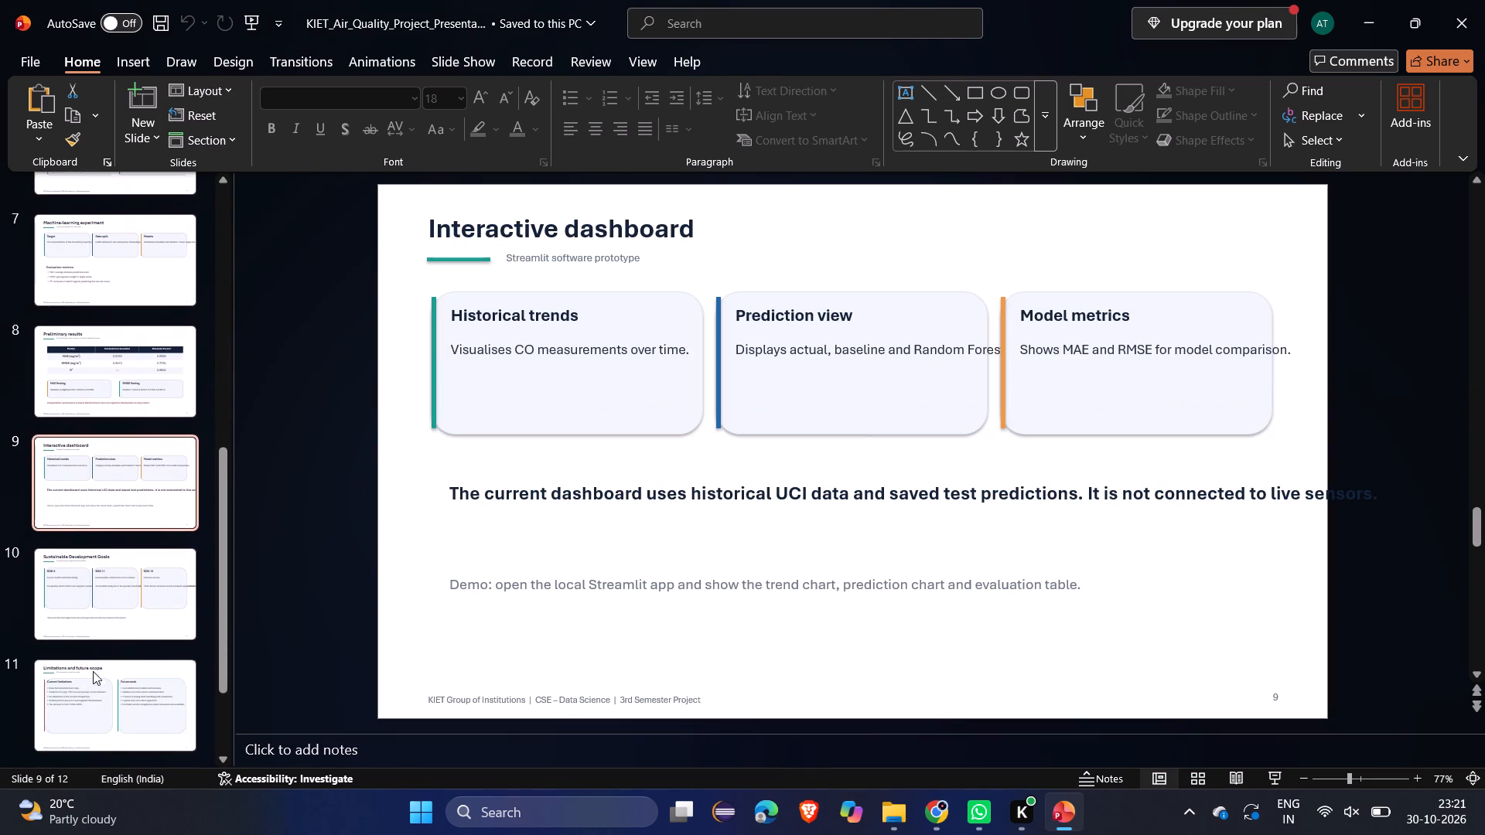
scroll(93, 671, down, 1)
click(169, 557)
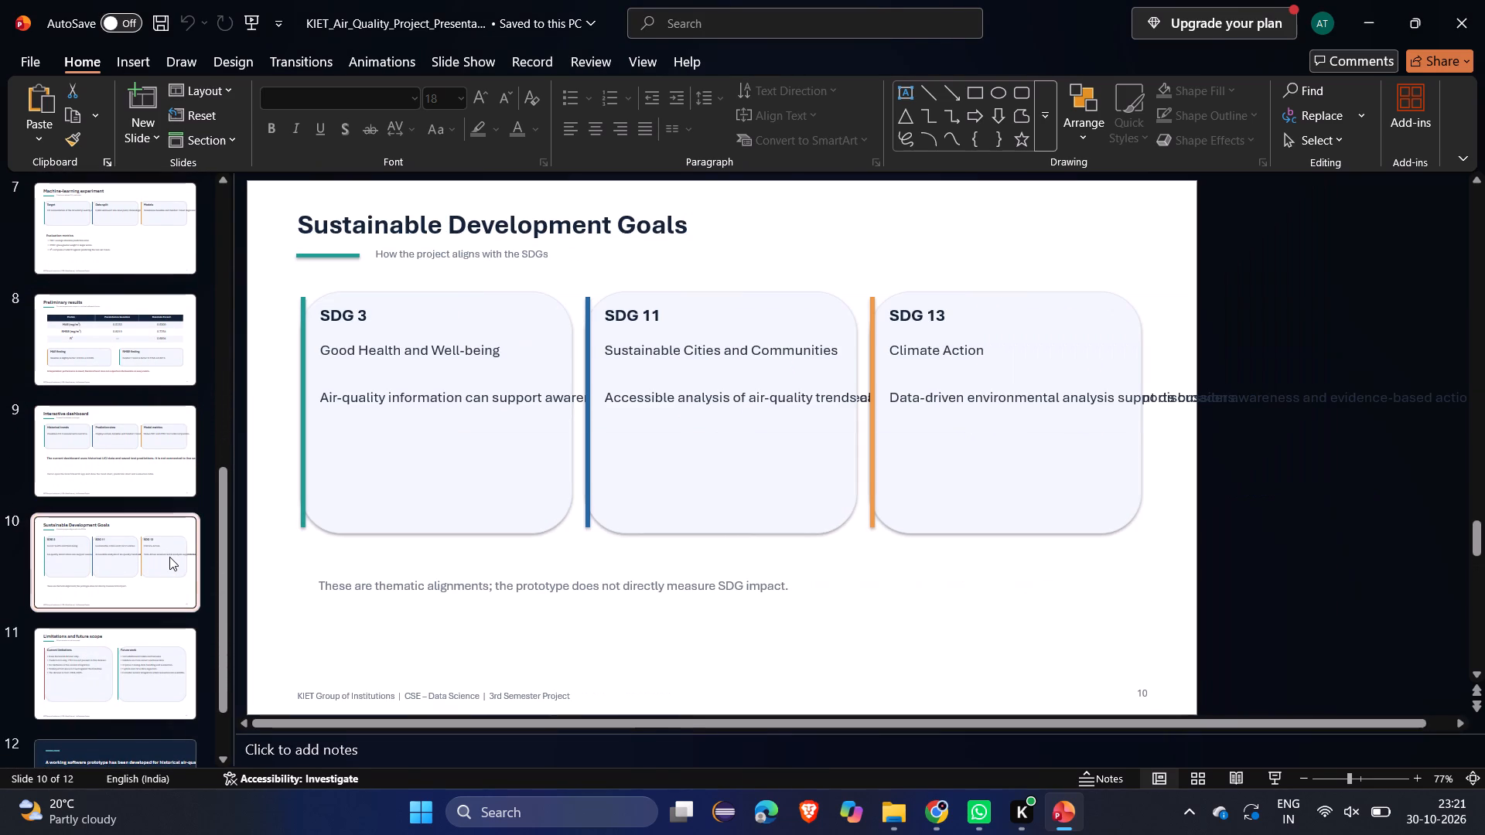
scroll(169, 557, down, 1)
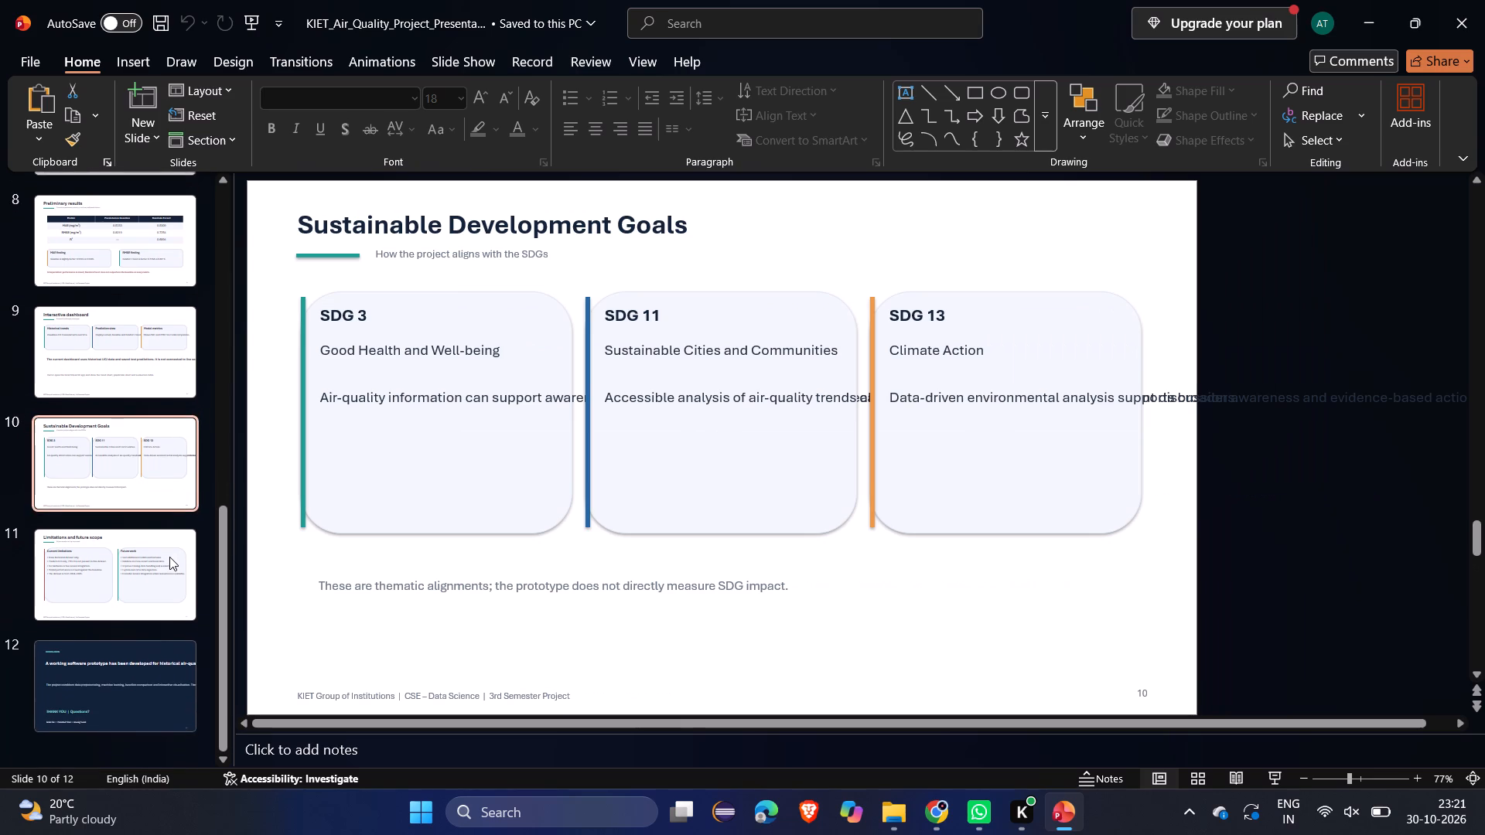
scroll(169, 557, down, 1)
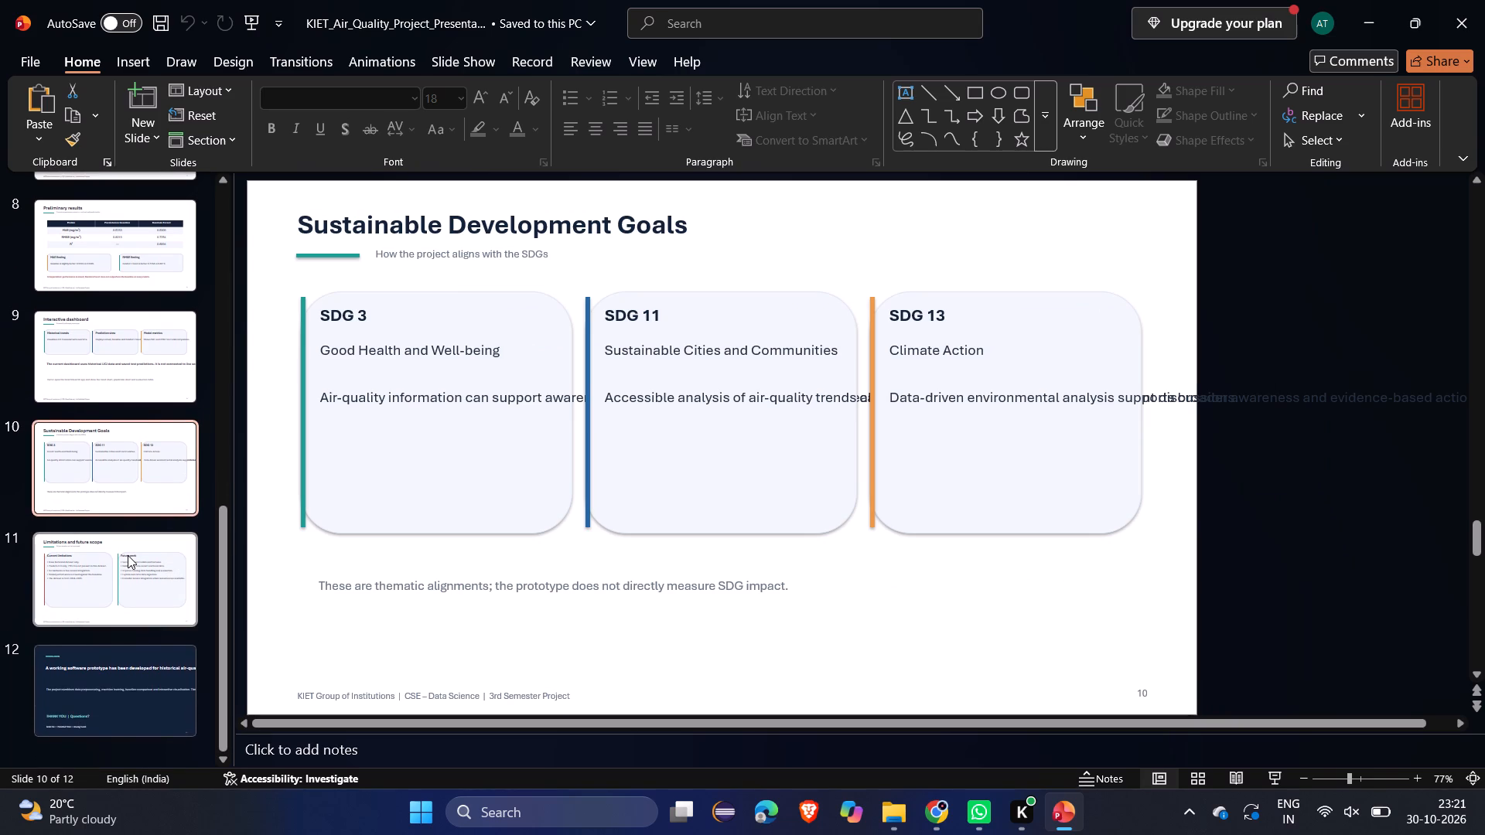
click(128, 555)
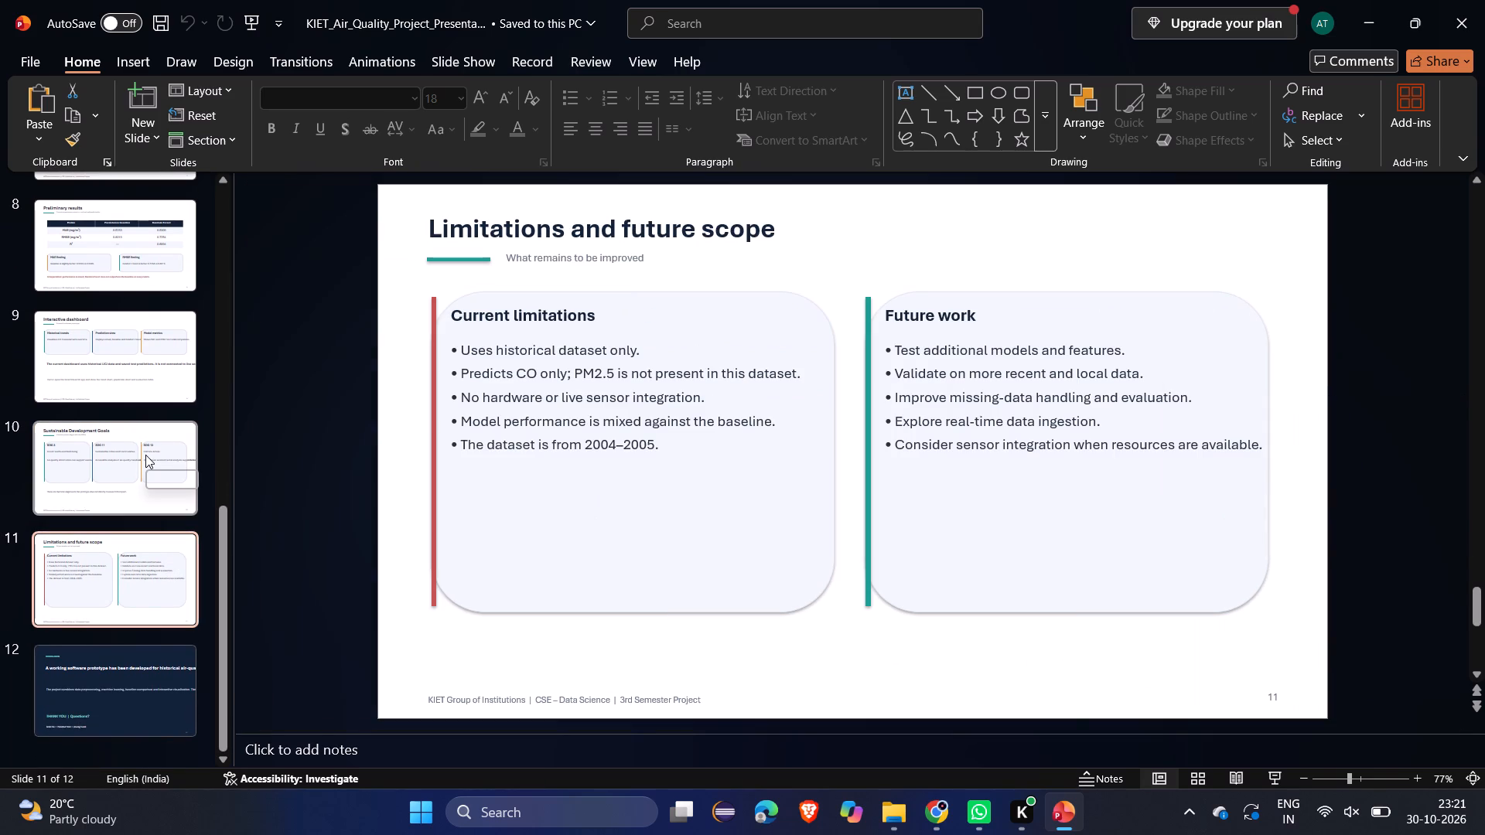
Cut the blue, teal and orange decorative circles from the title slide.
scroll(145, 455, up, 7)
click(96, 292)
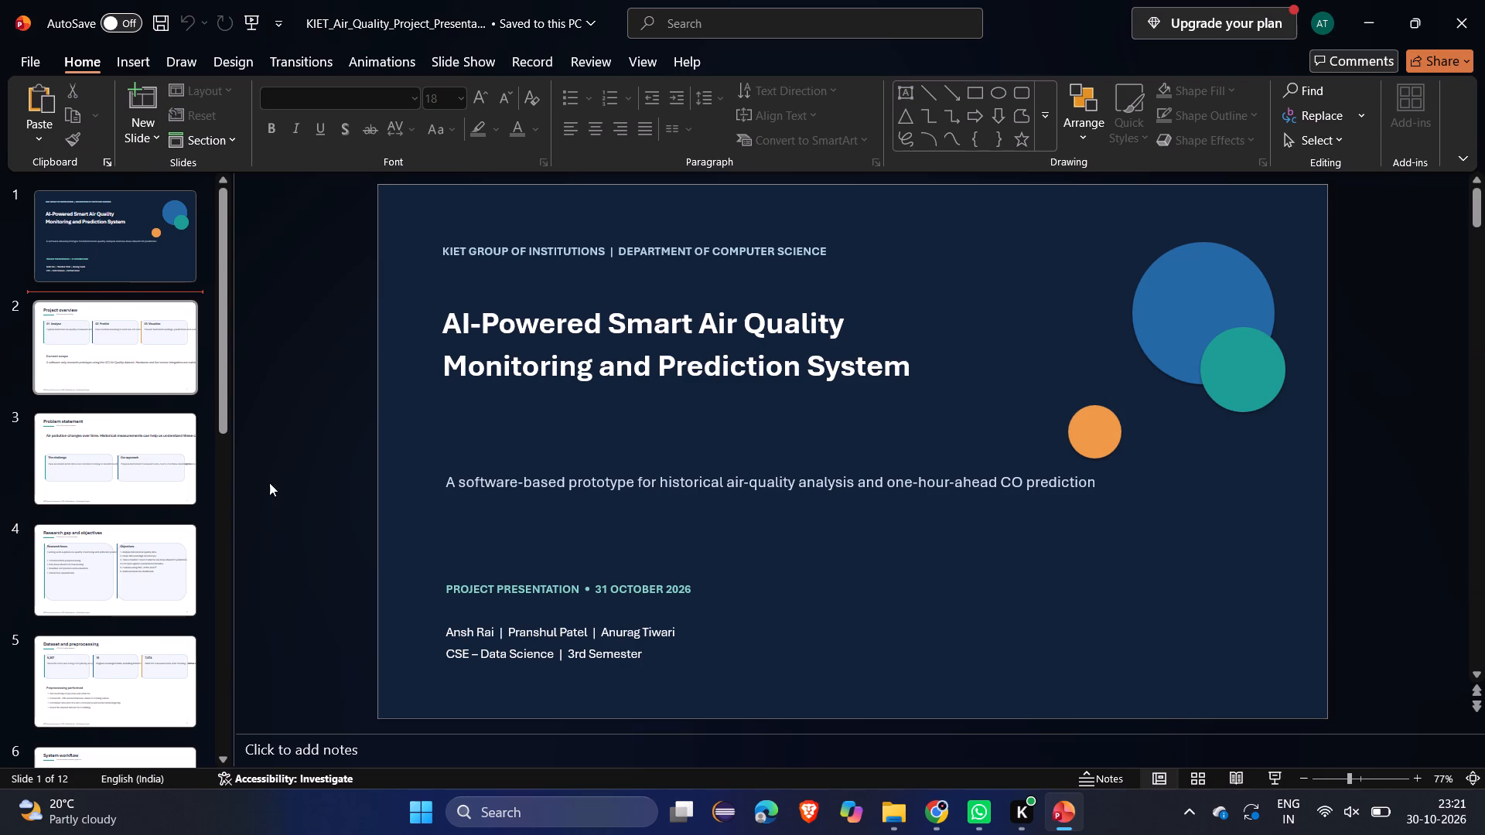
click(1180, 339)
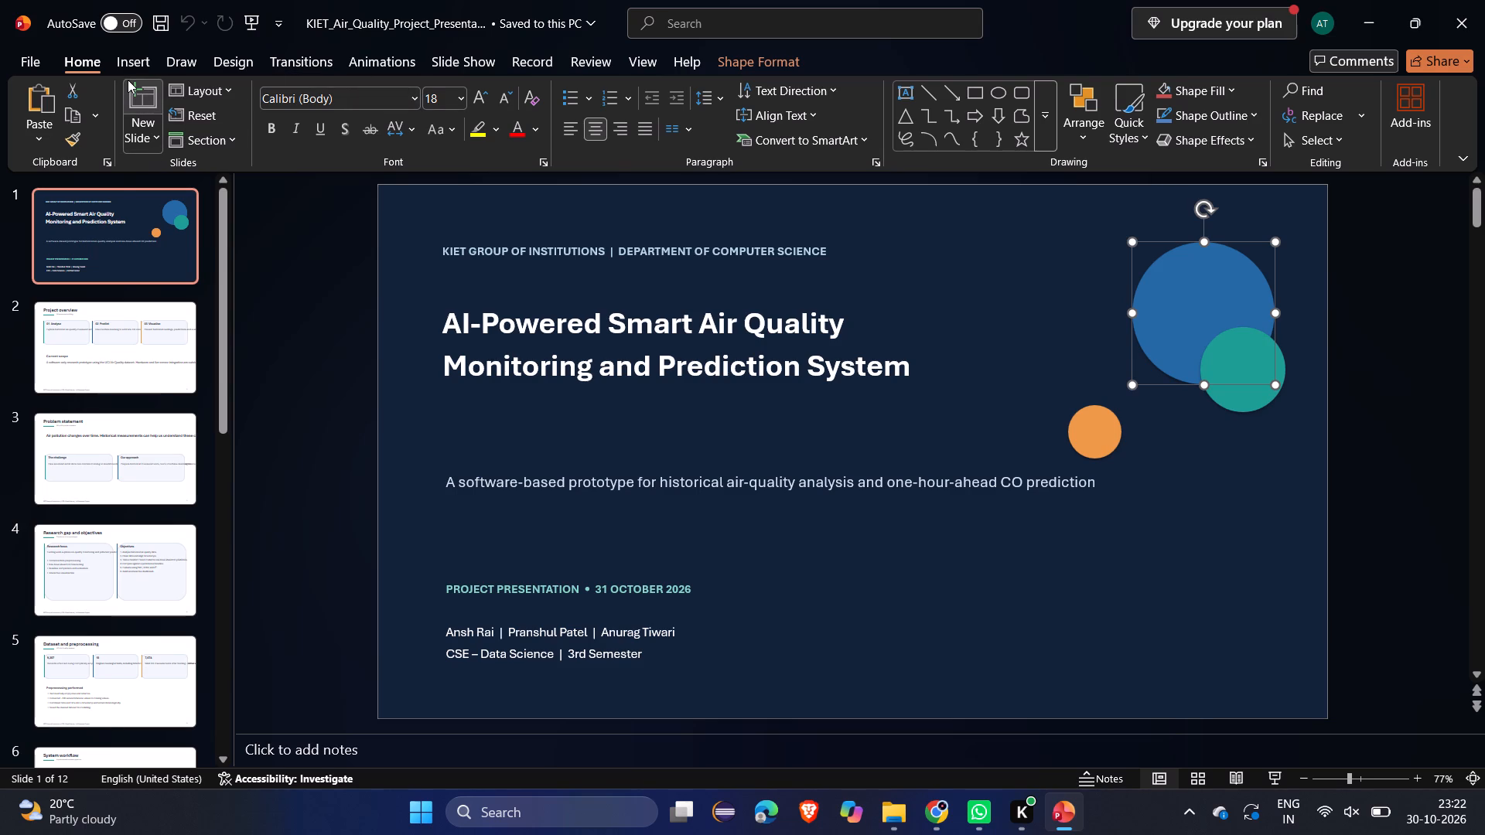
click(77, 85)
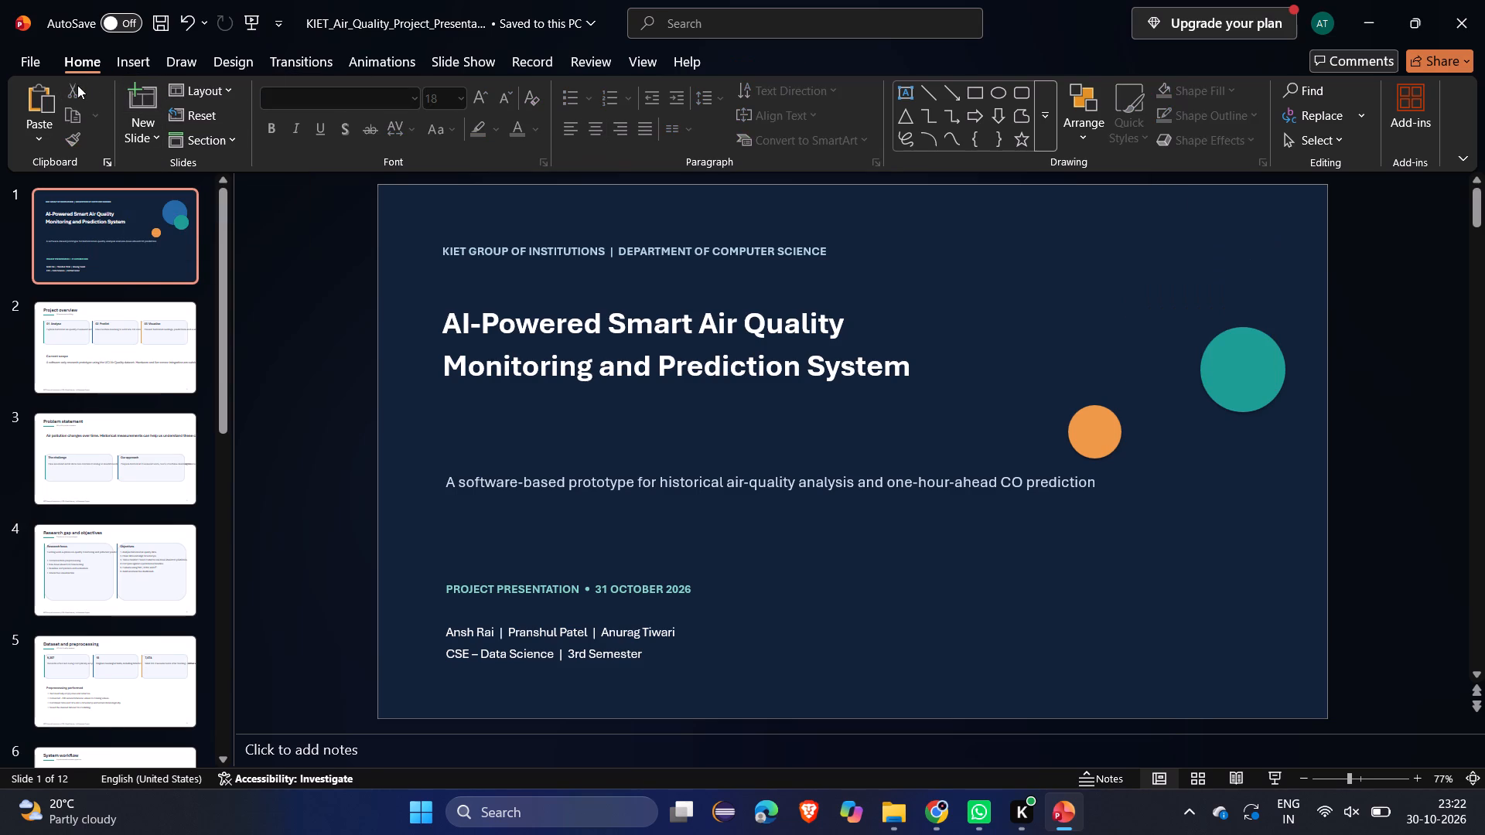
click(1242, 385)
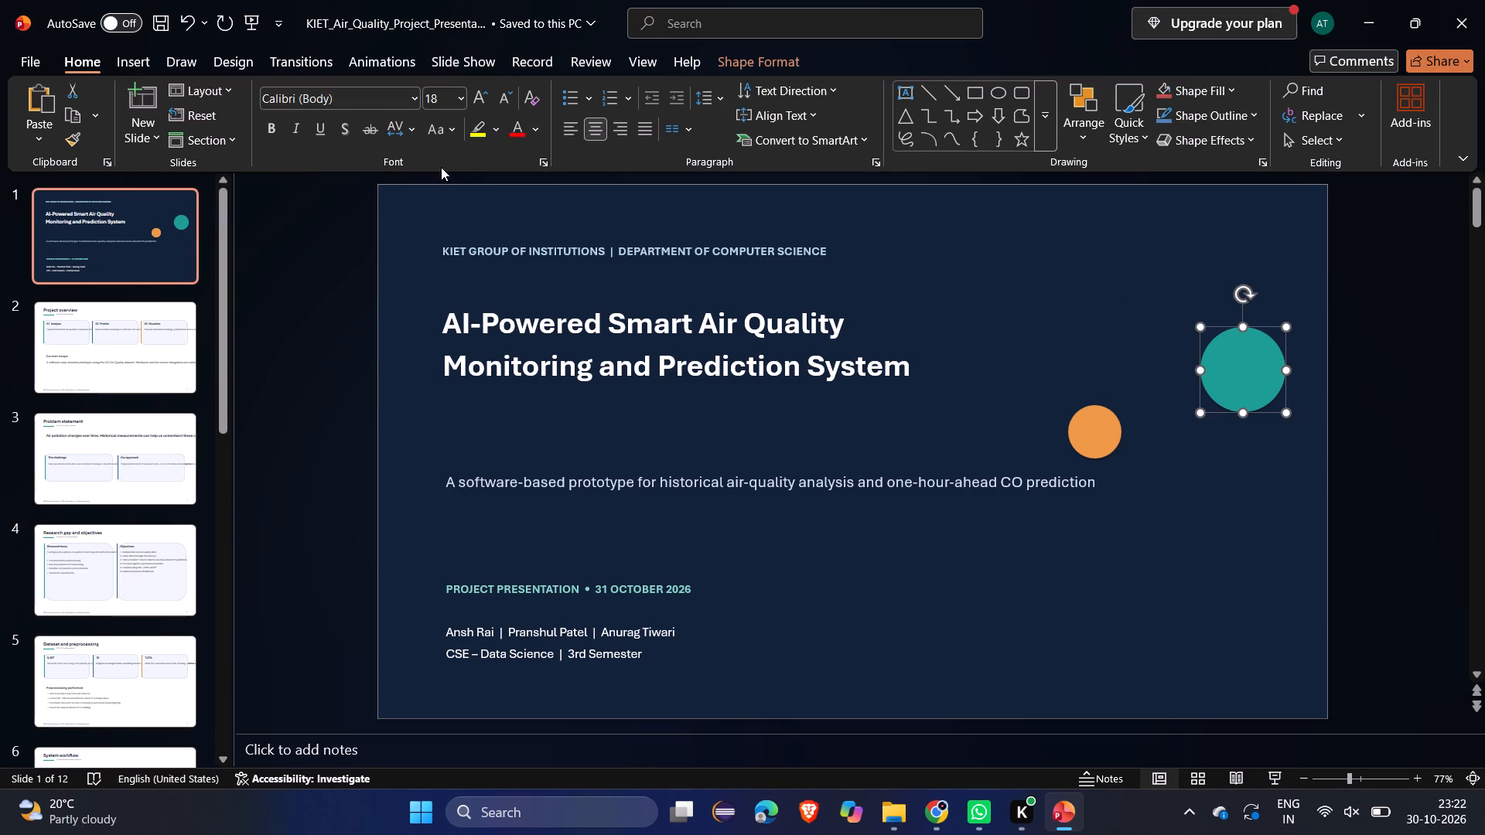
click(76, 86)
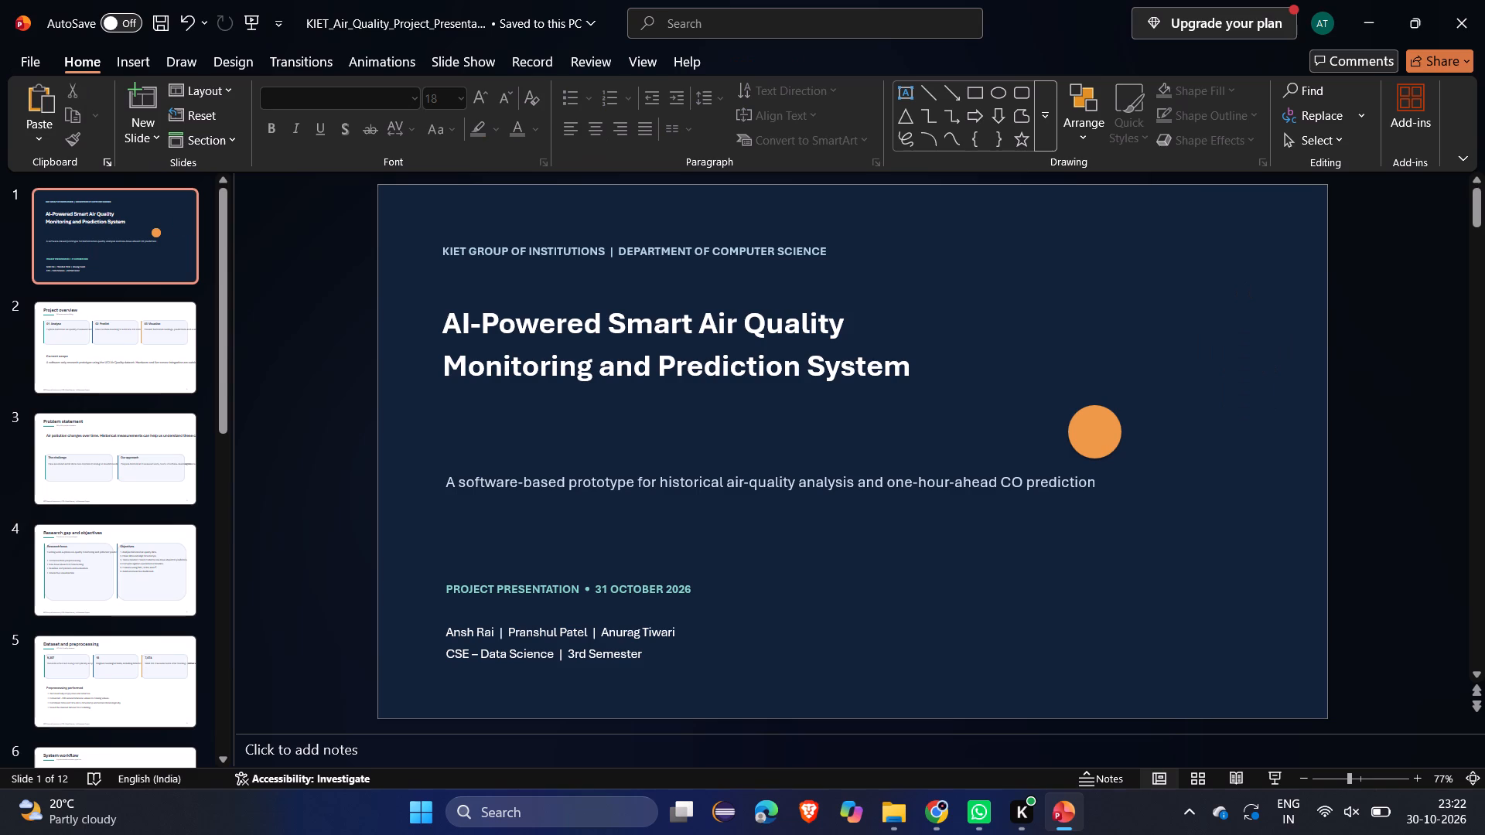
click(1086, 449)
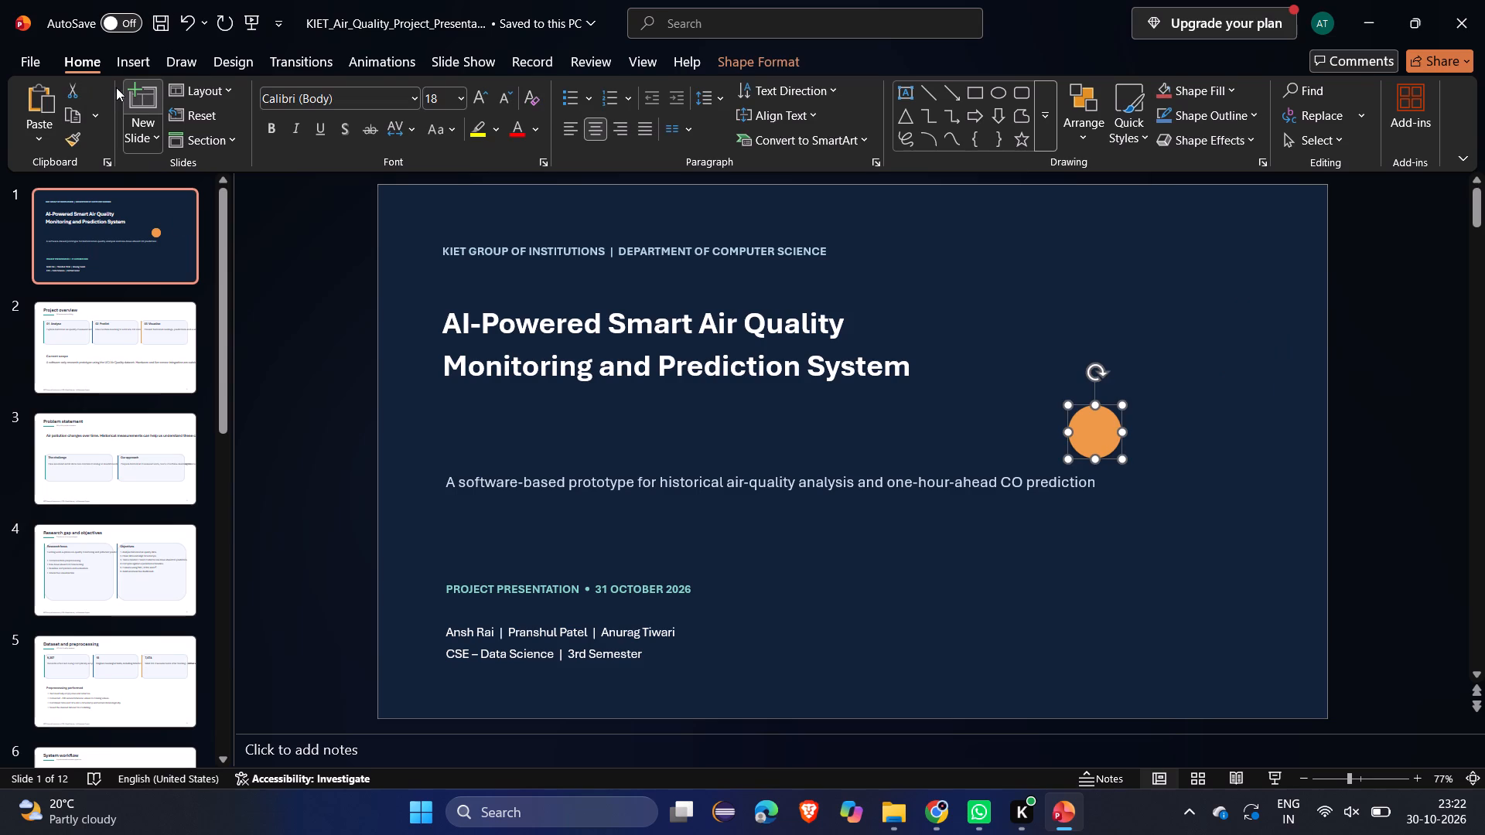
click(78, 86)
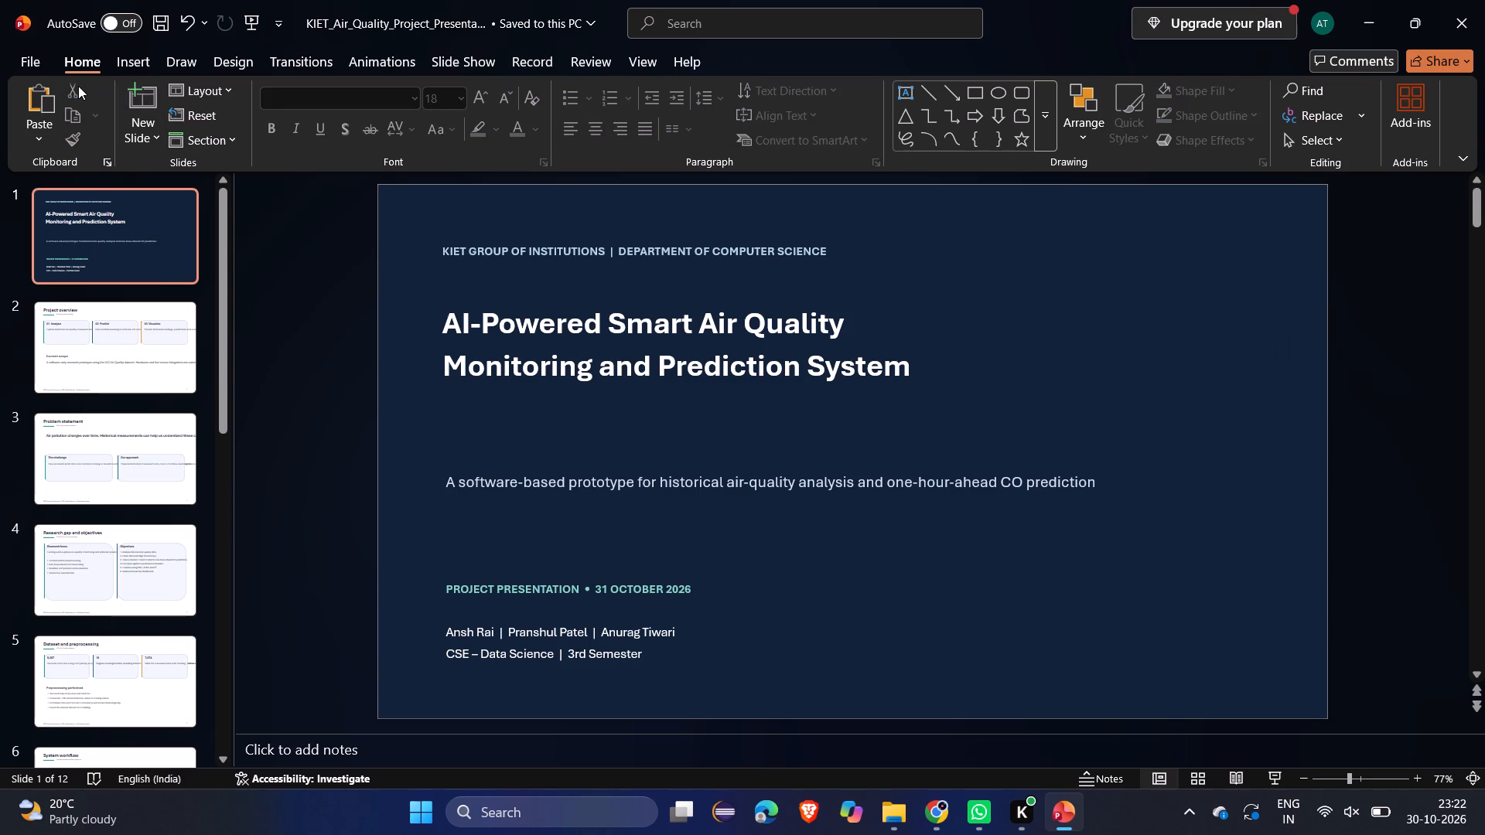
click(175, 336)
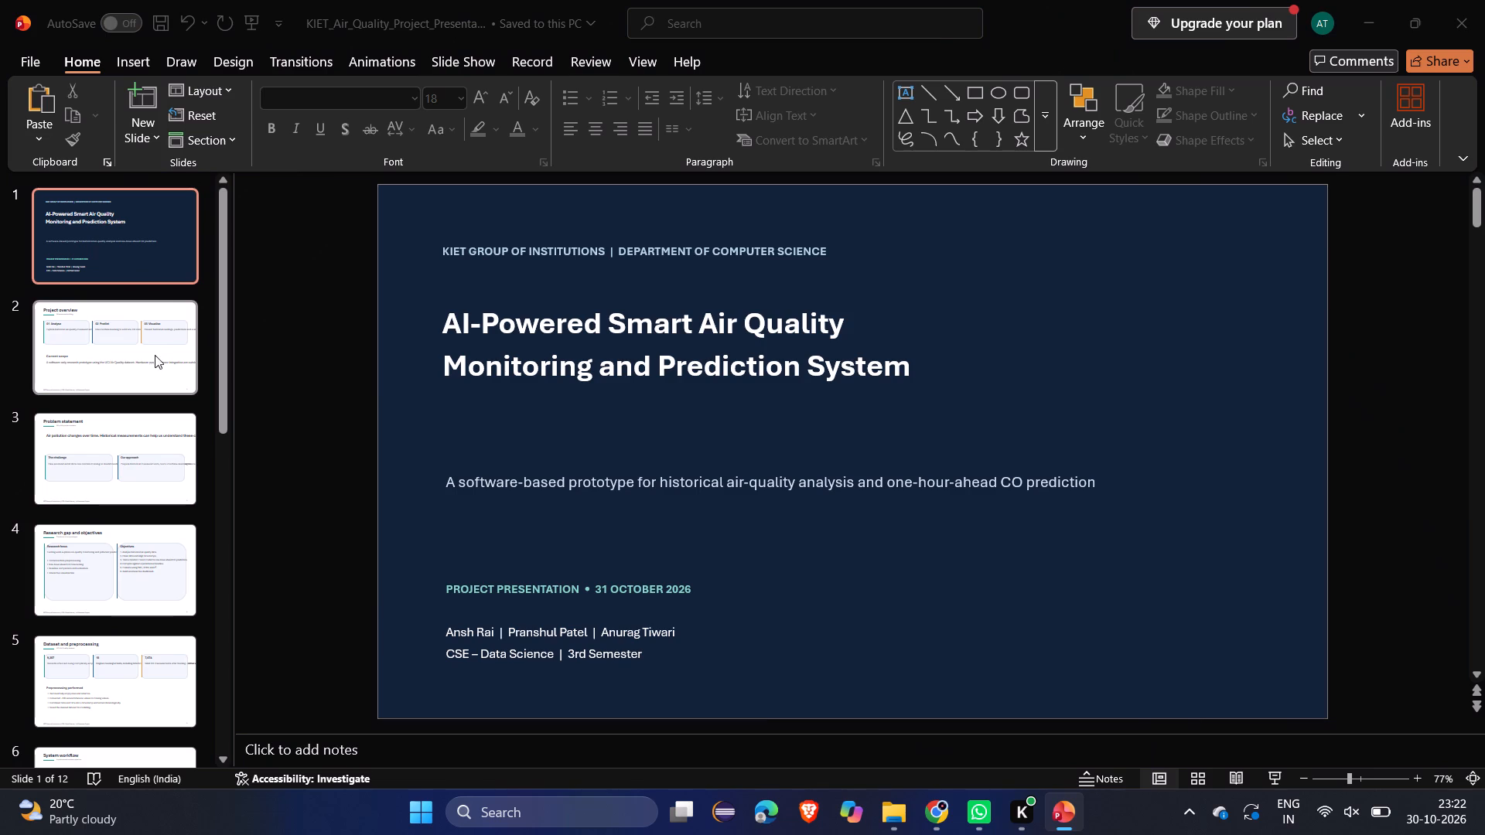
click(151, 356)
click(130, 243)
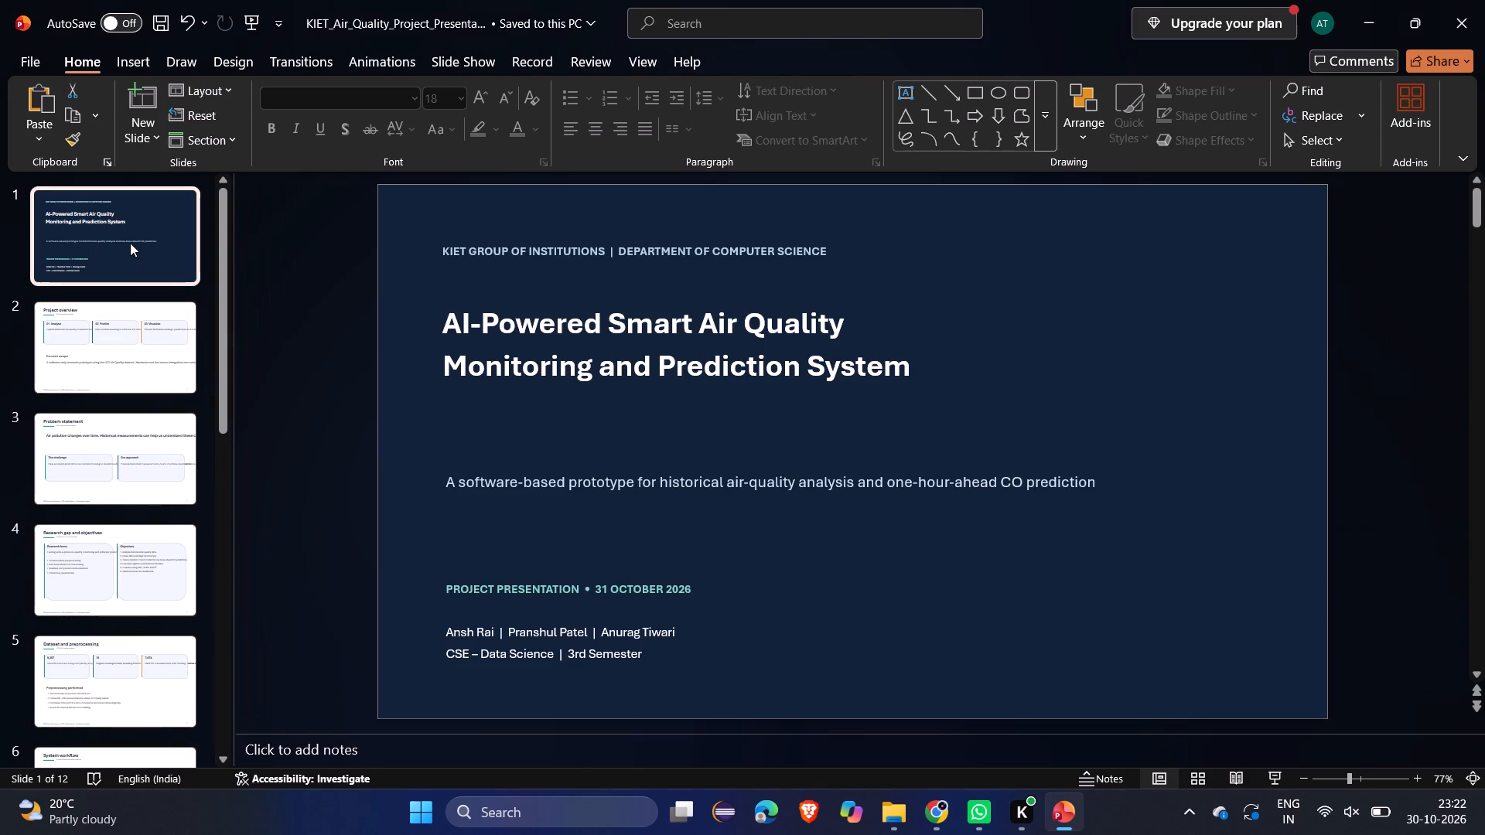
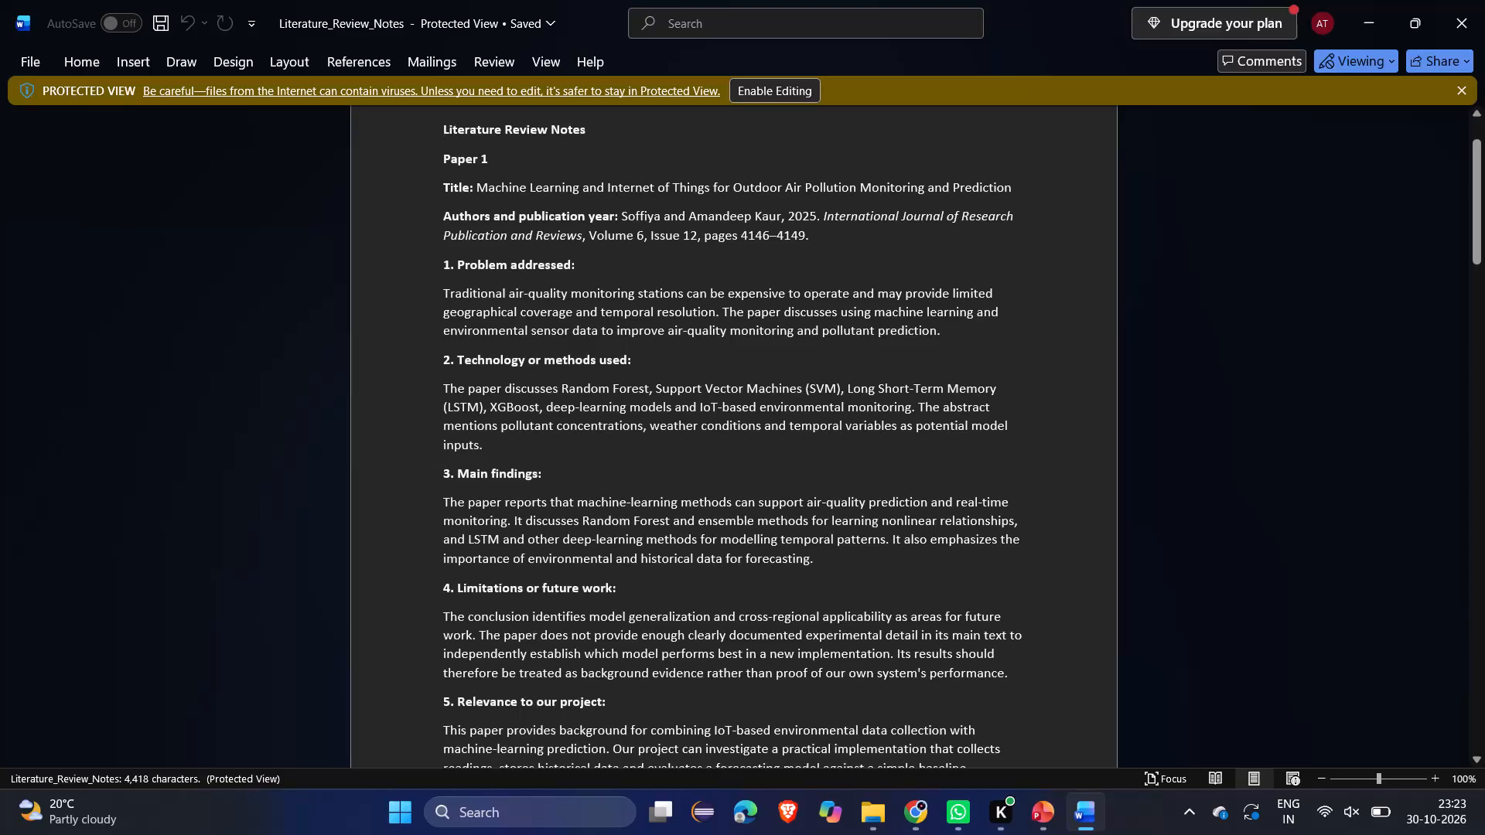
Examine the Literature_Review_Notes document in Word, covering the Paper 1 and Paper 2 notes and the Preliminary Research Gap.
scroll(574, 361, down, 9)
scroll(574, 361, up, 8)
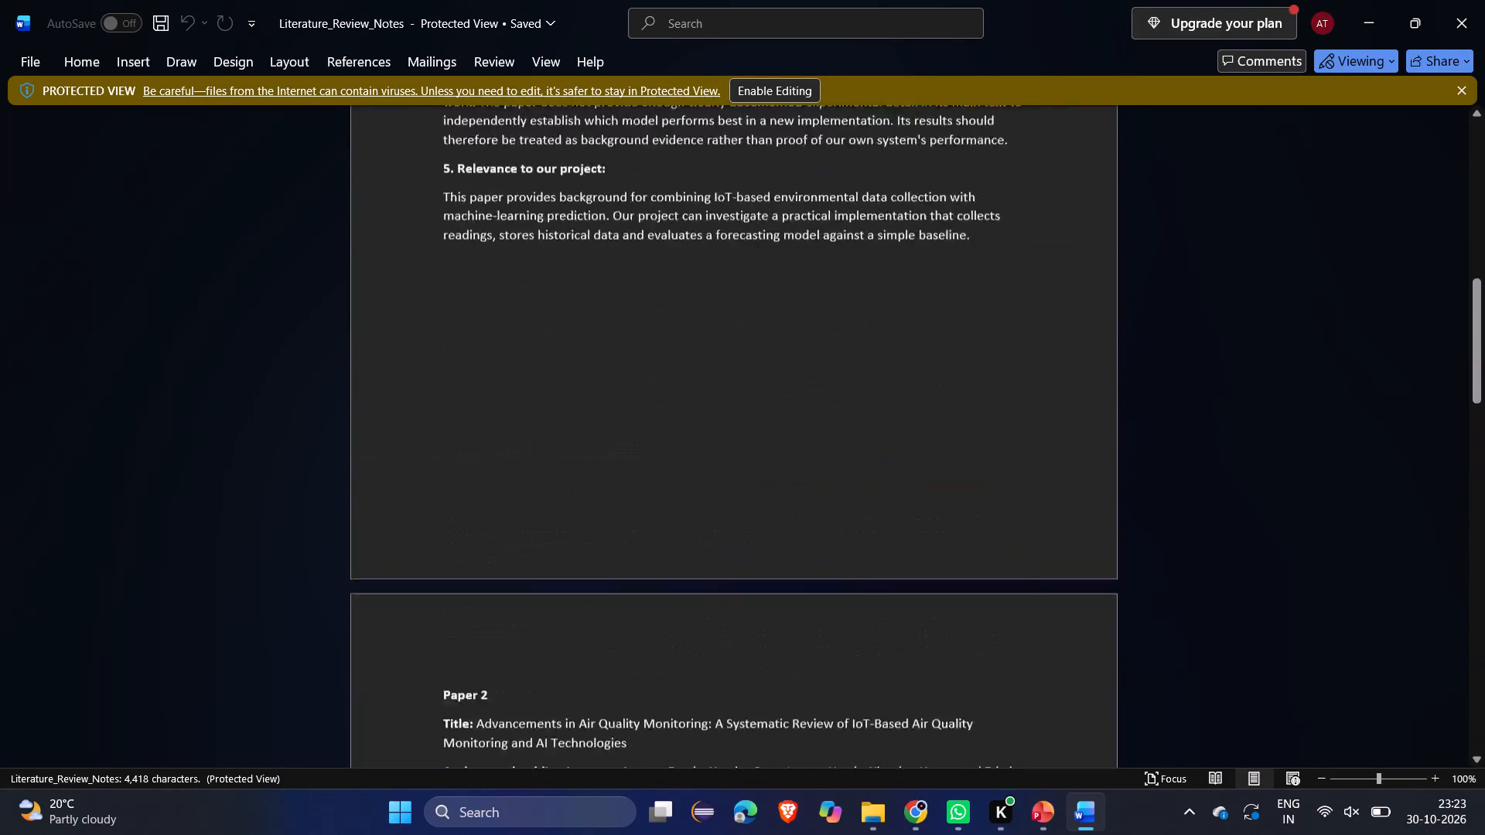
scroll(574, 361, down, 1)
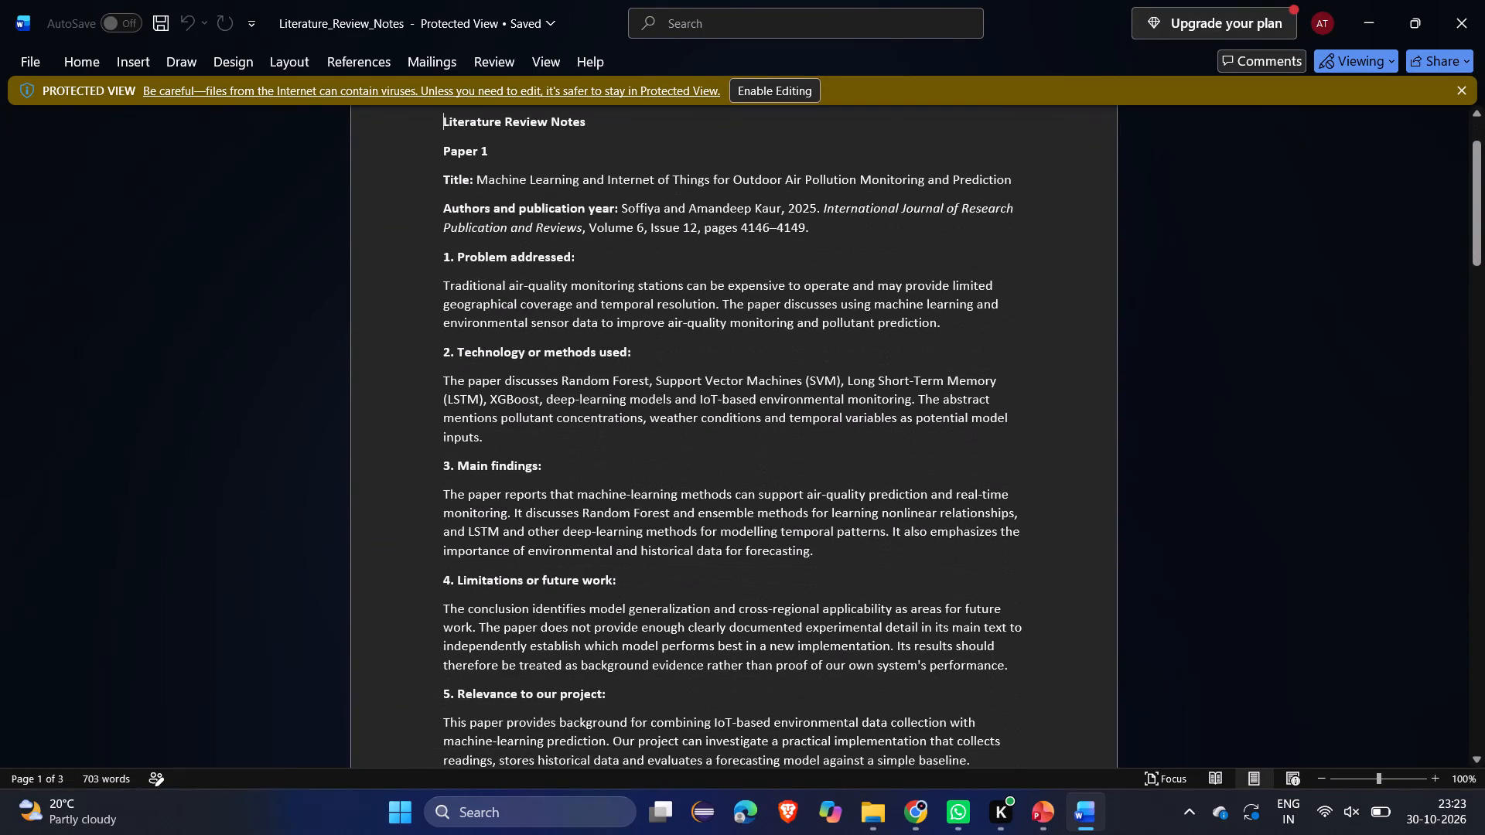
scroll(574, 361, down, 6)
scroll(574, 361, up, 5)
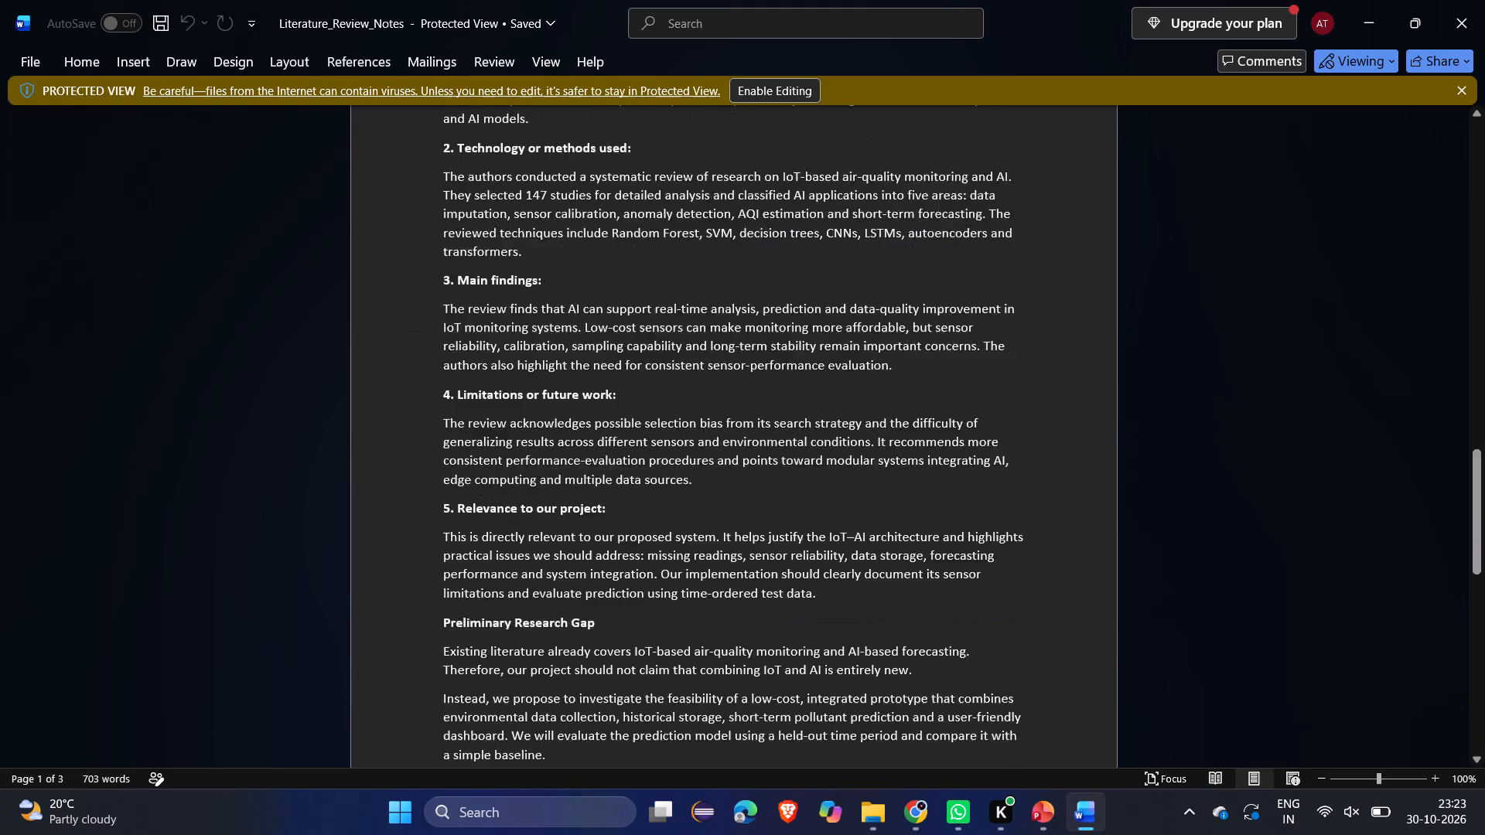
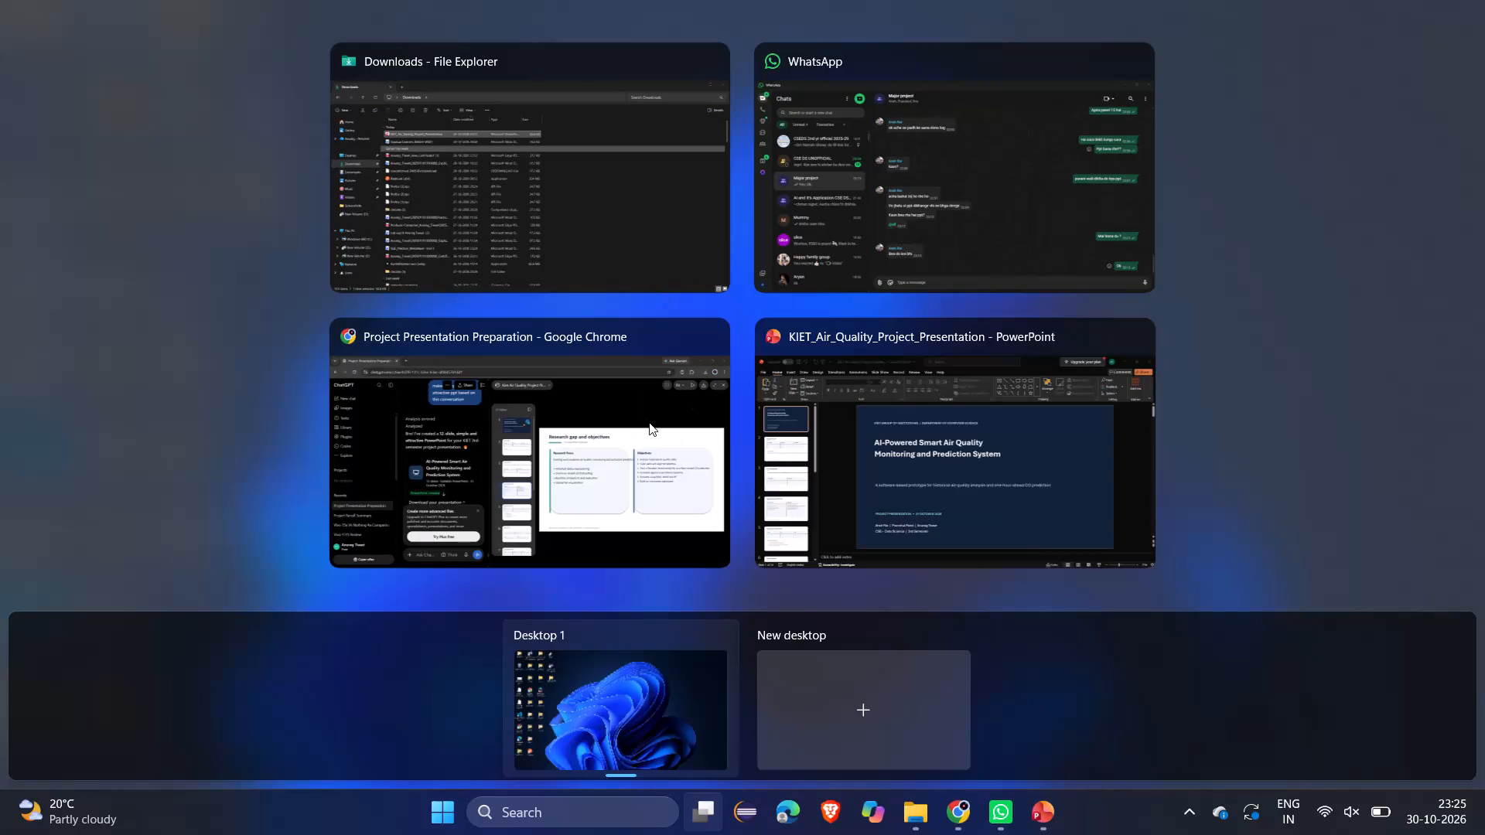
Switch to the KIET_Air_Quality_Project_Presentation in PowerPoint and examine how the card texts fit on the Project overview slide.
click(913, 517)
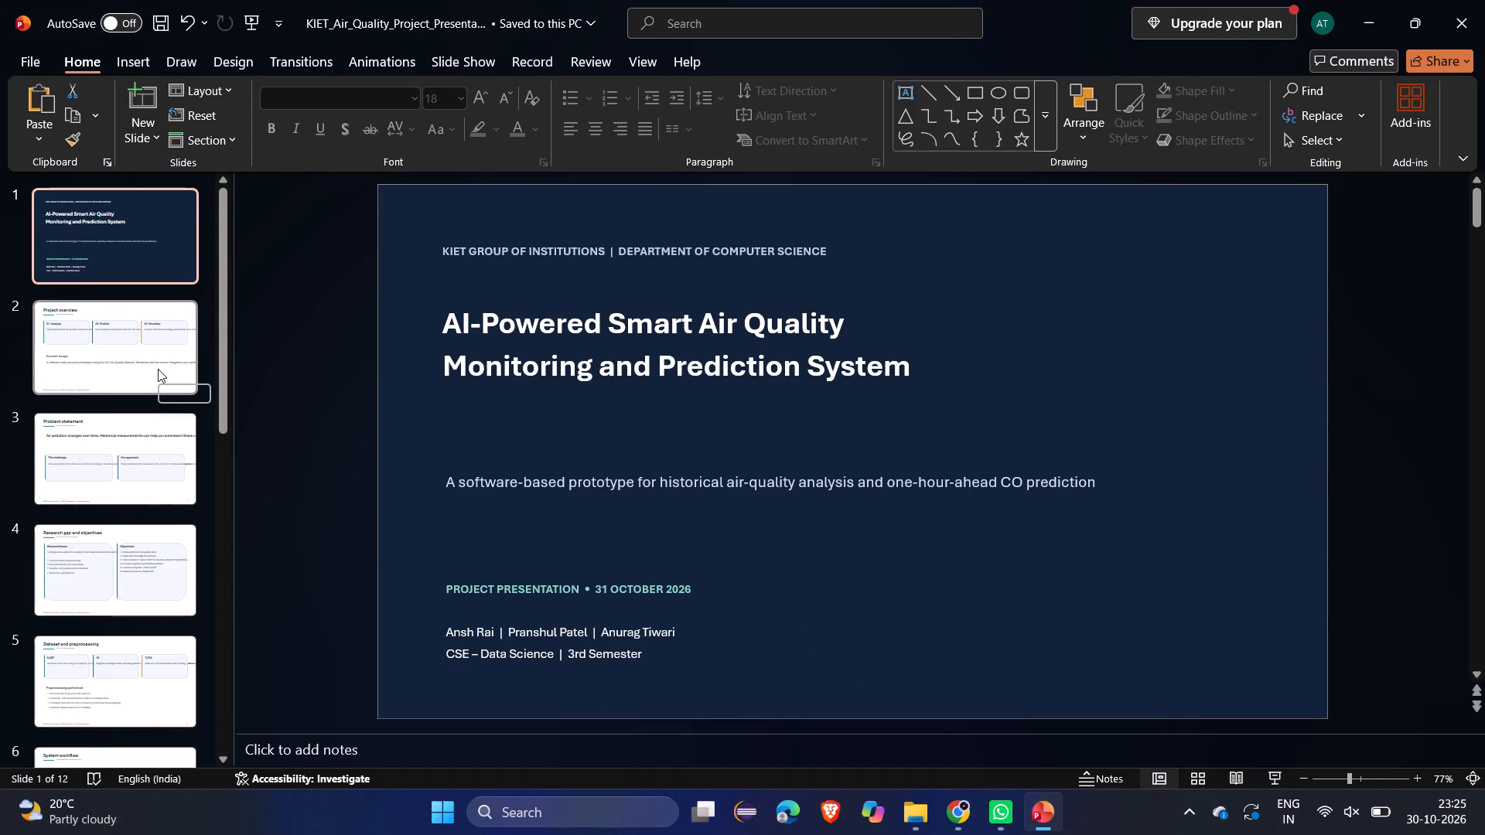
click(158, 369)
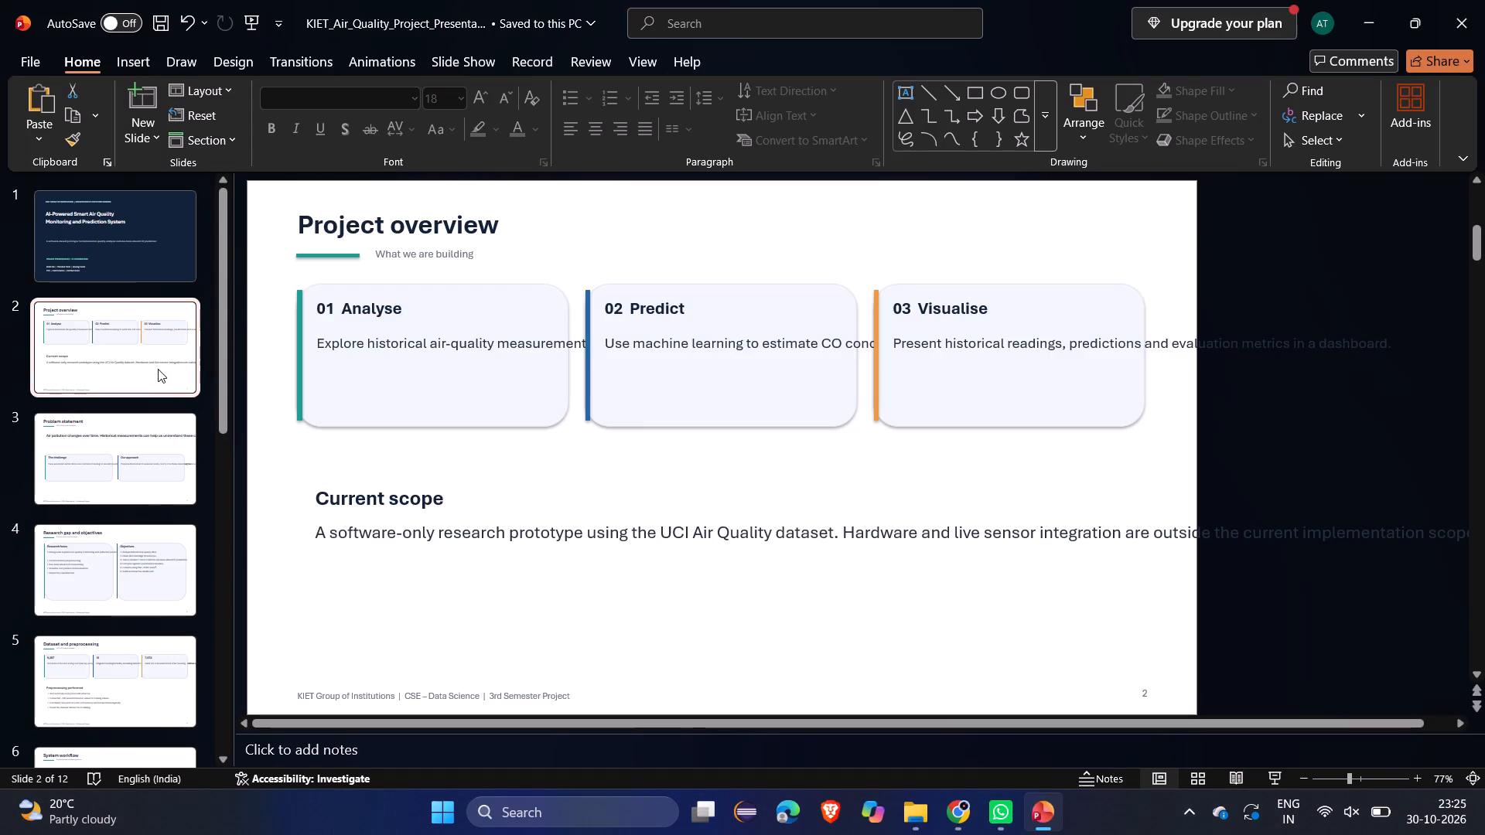
click(770, 371)
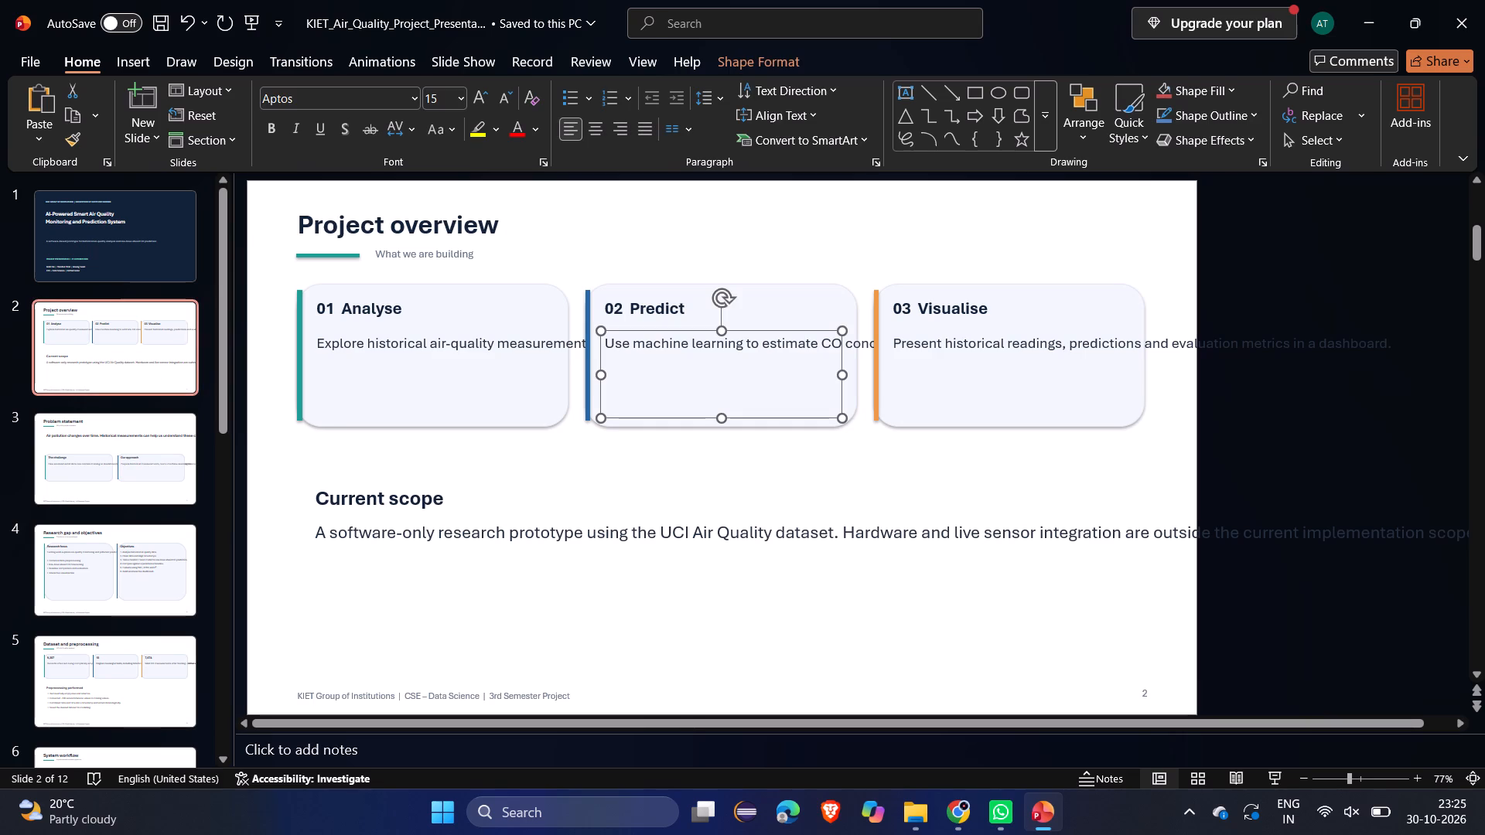
click(871, 351)
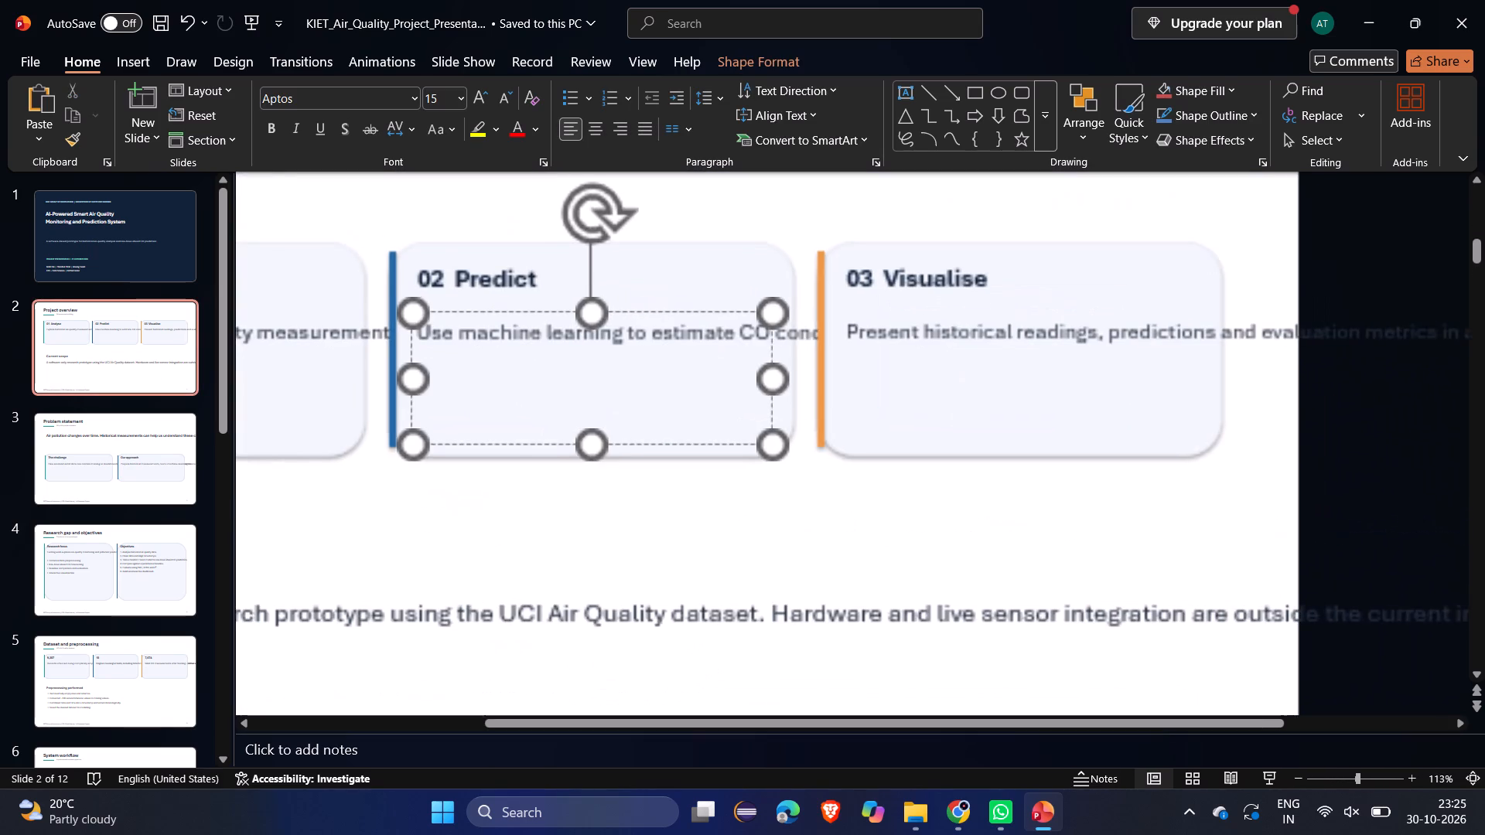
click(1126, 363)
click(1343, 319)
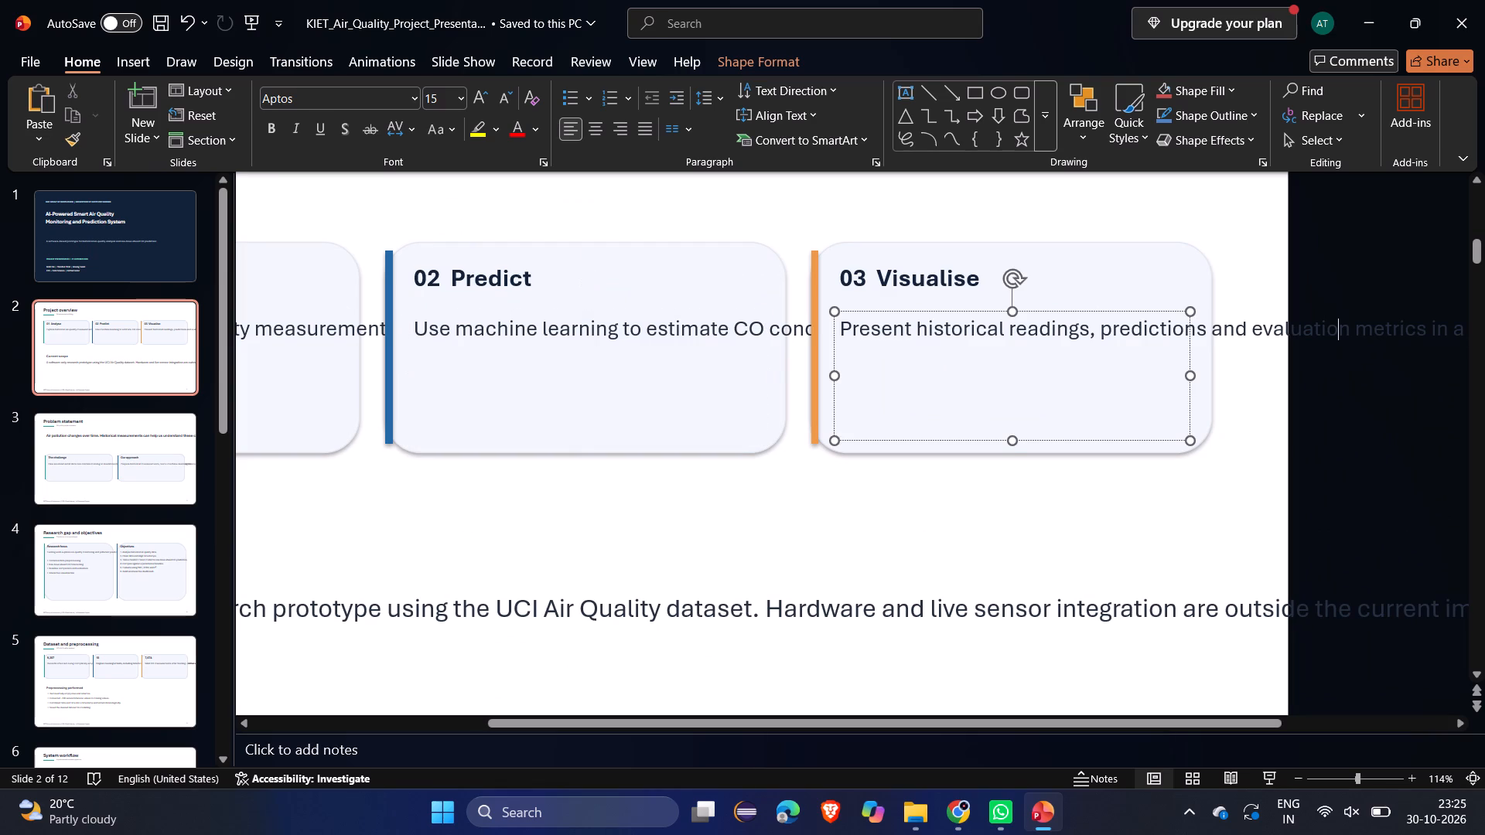
click(1010, 370)
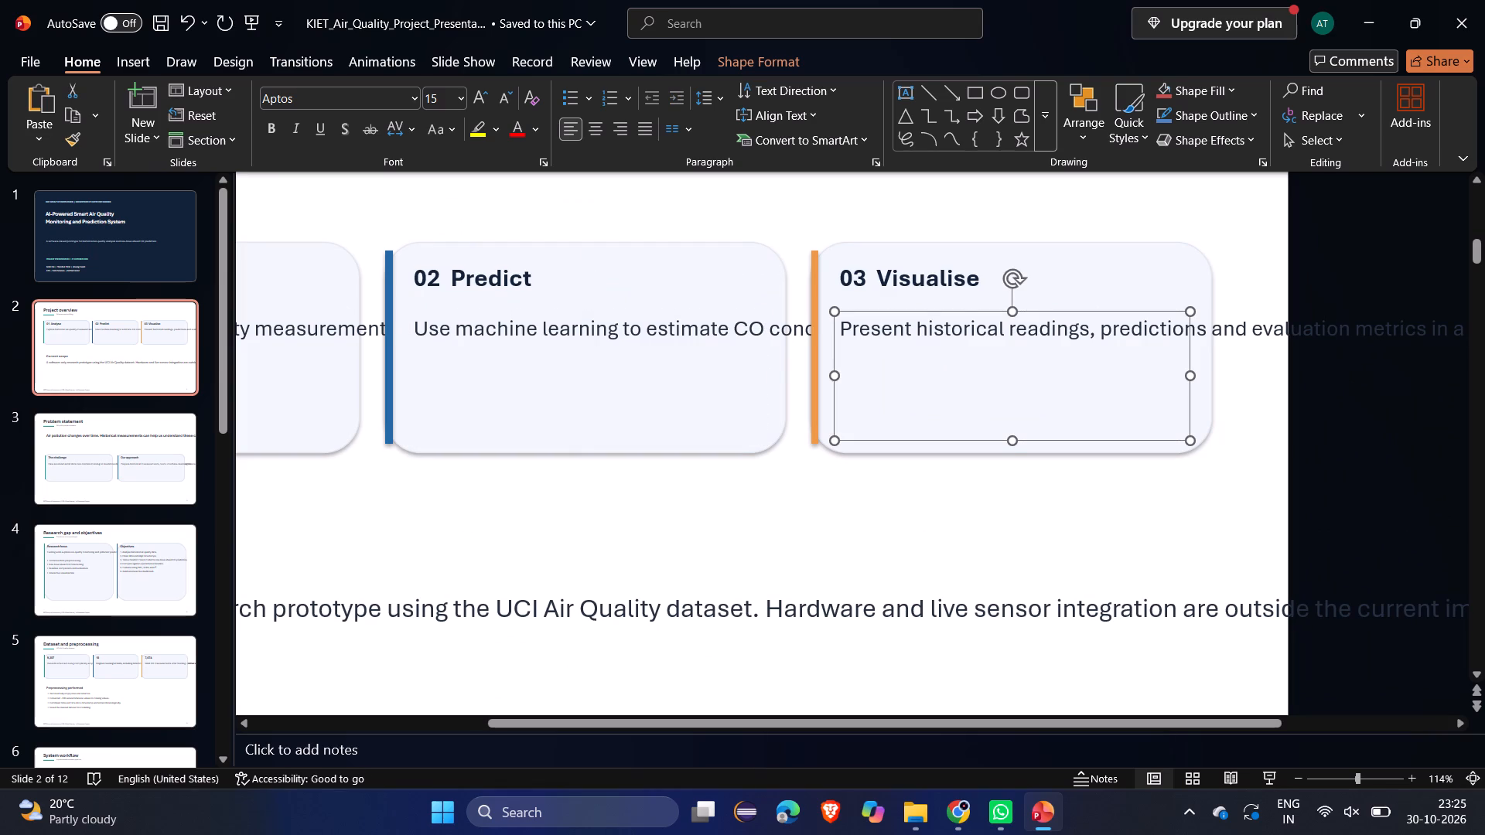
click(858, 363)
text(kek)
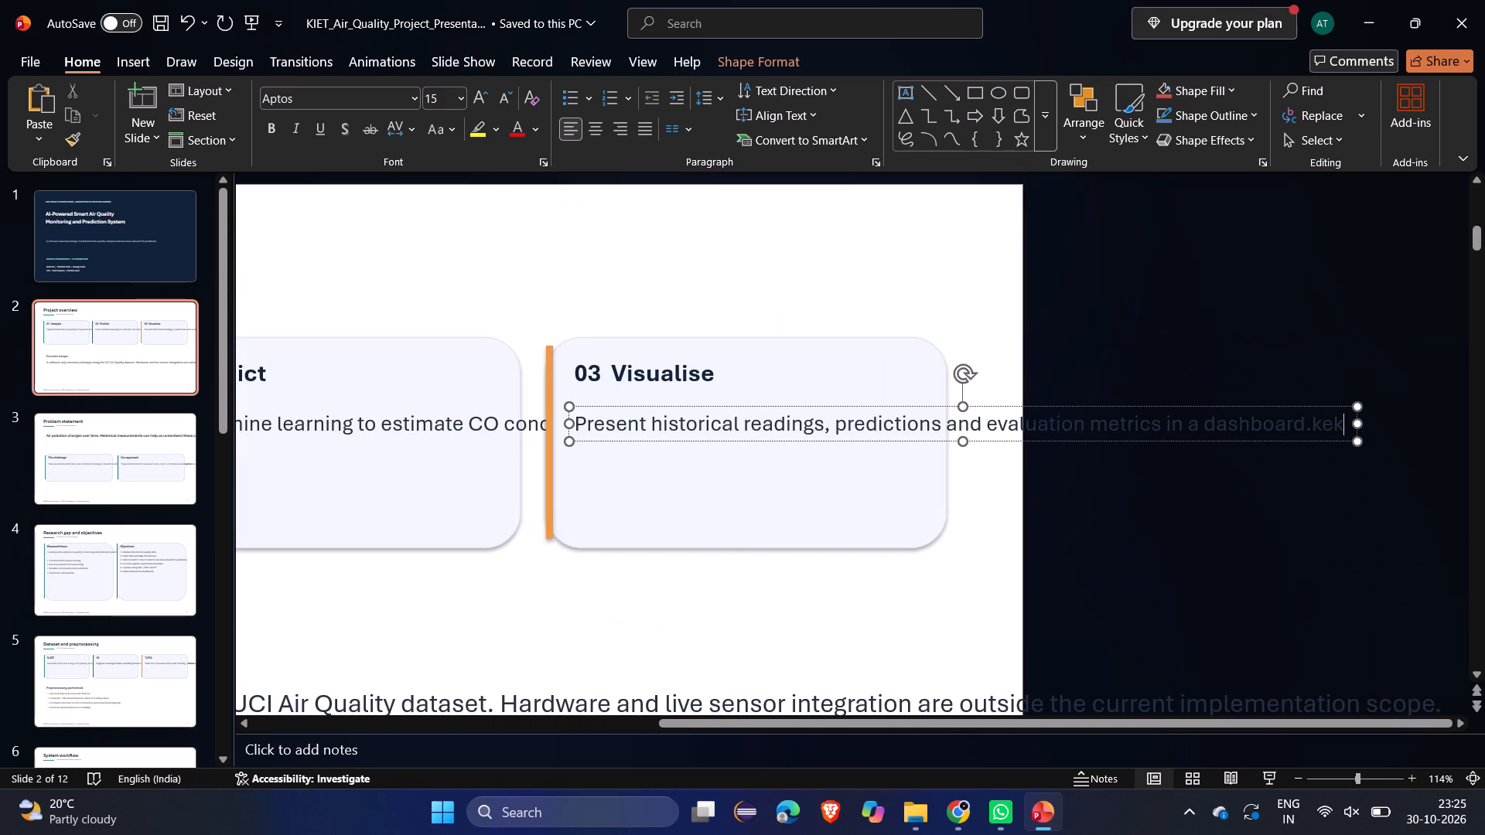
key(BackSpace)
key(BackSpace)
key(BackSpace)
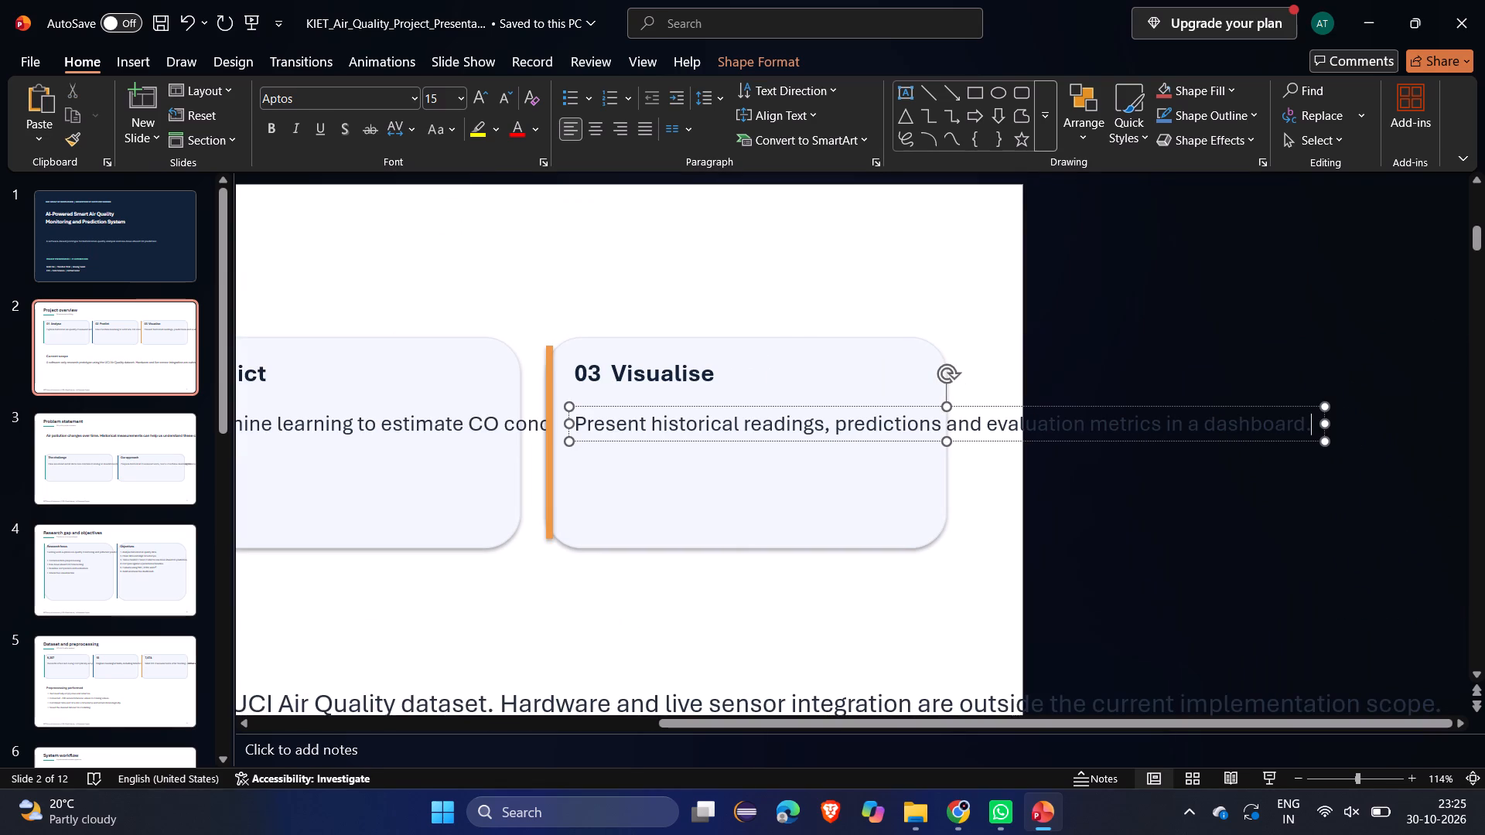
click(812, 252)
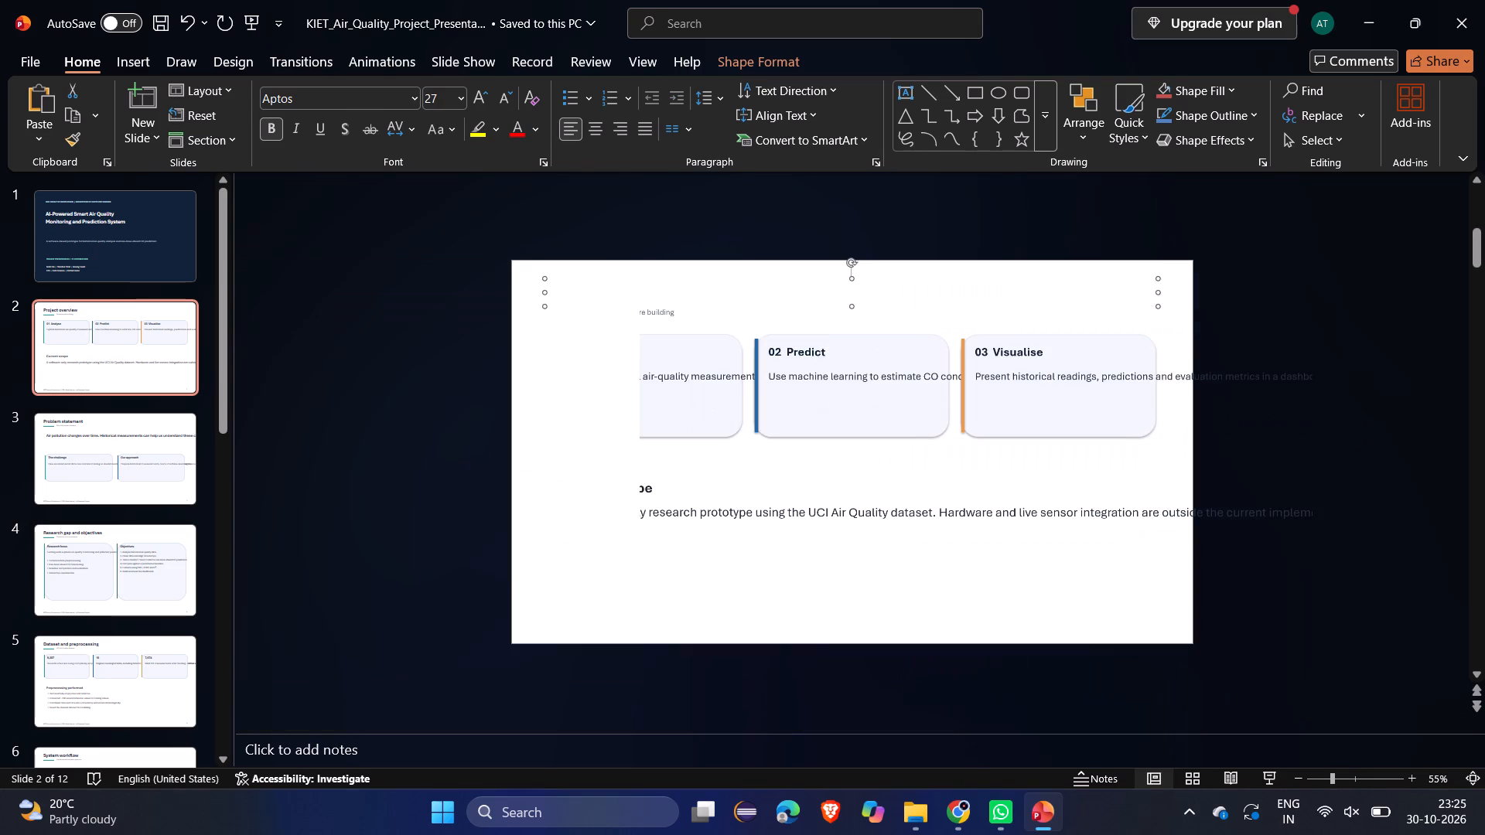
Review the layout of the Problem statement, Research gap and objectives, title, Limitations and future scope, and Interactive dashboard slides.
click(88, 450)
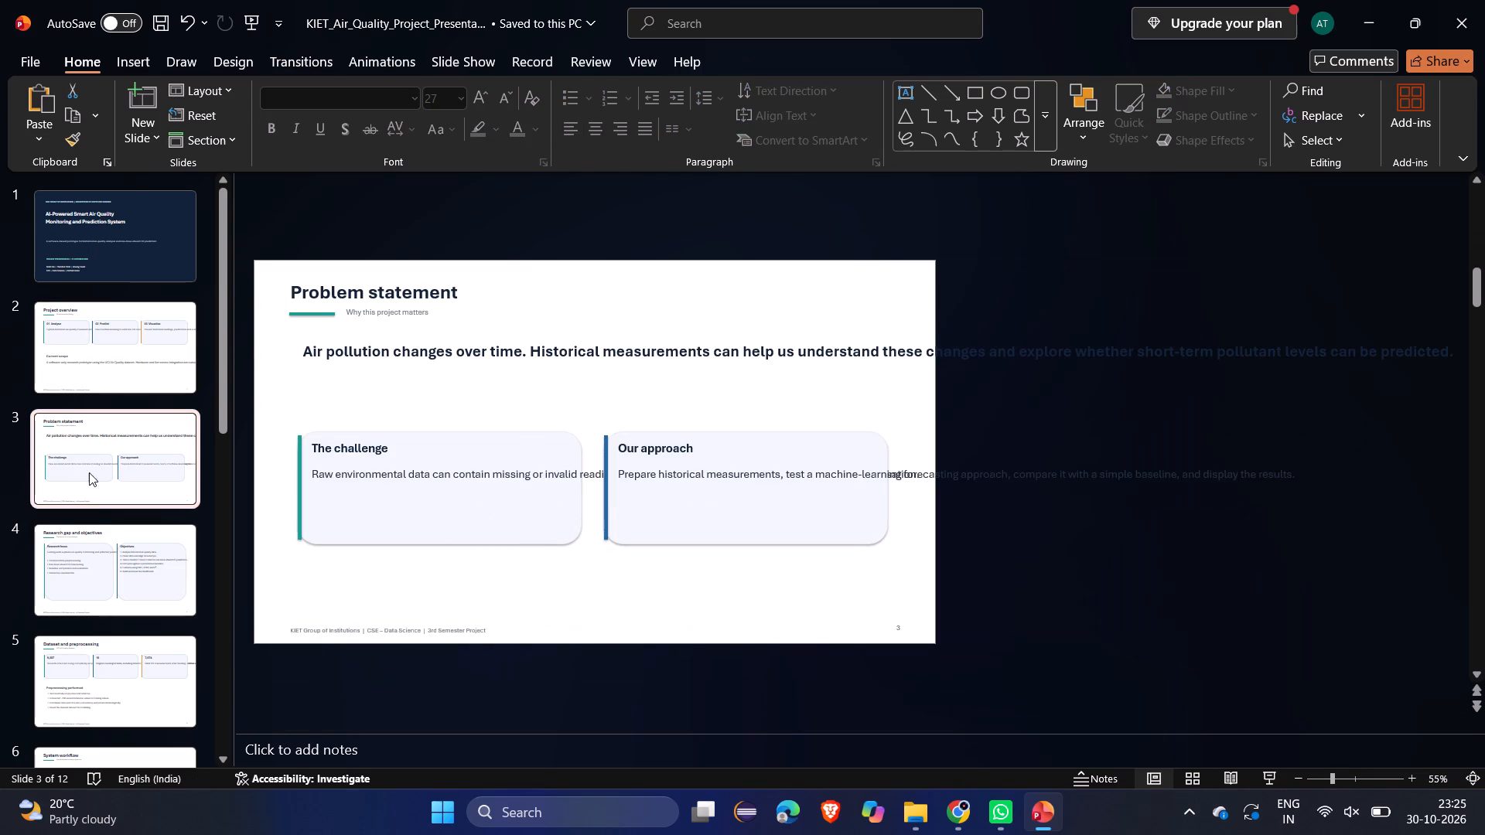
click(89, 520)
click(92, 544)
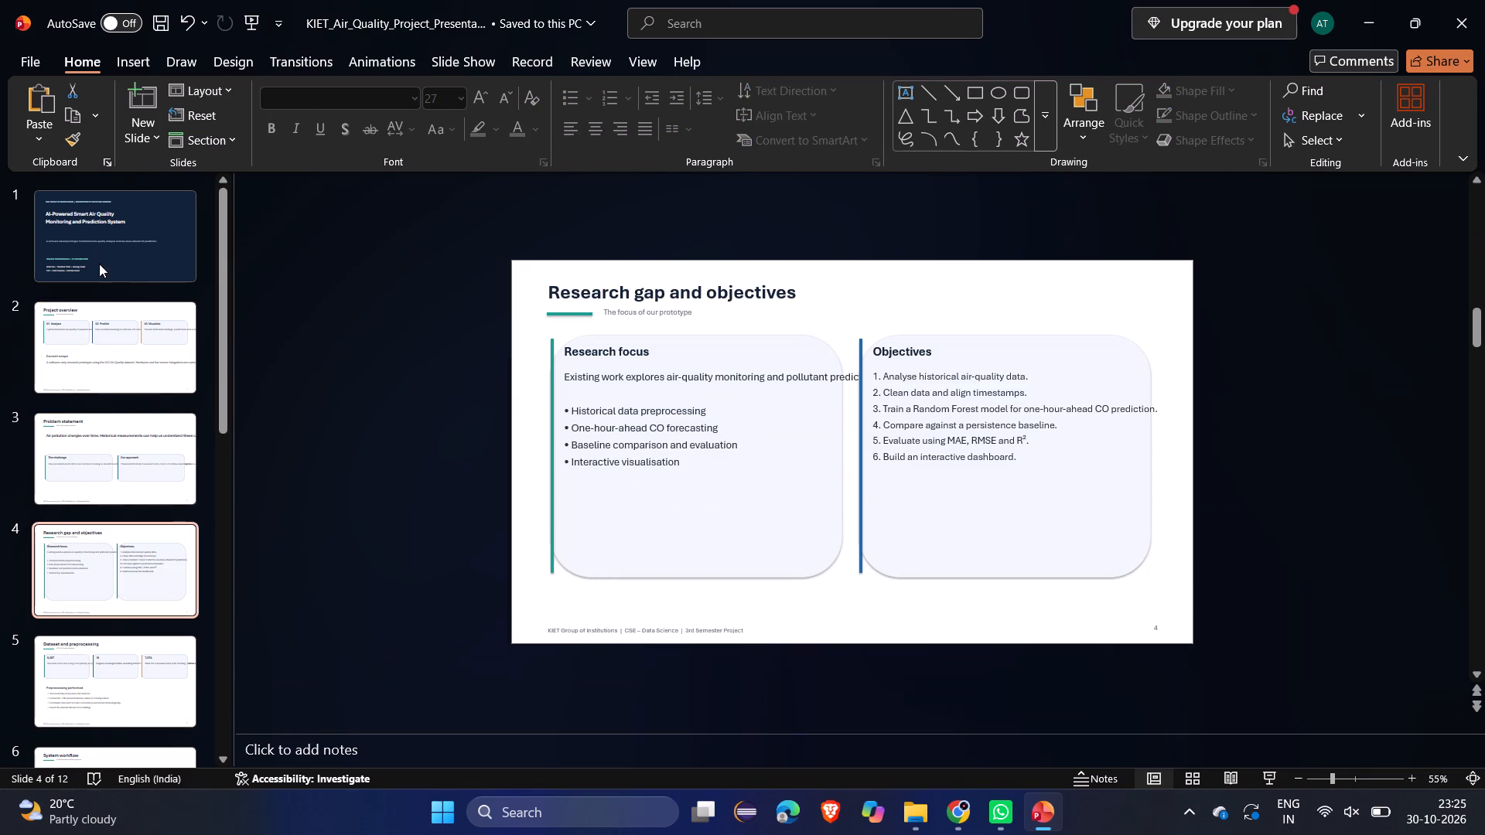
click(132, 219)
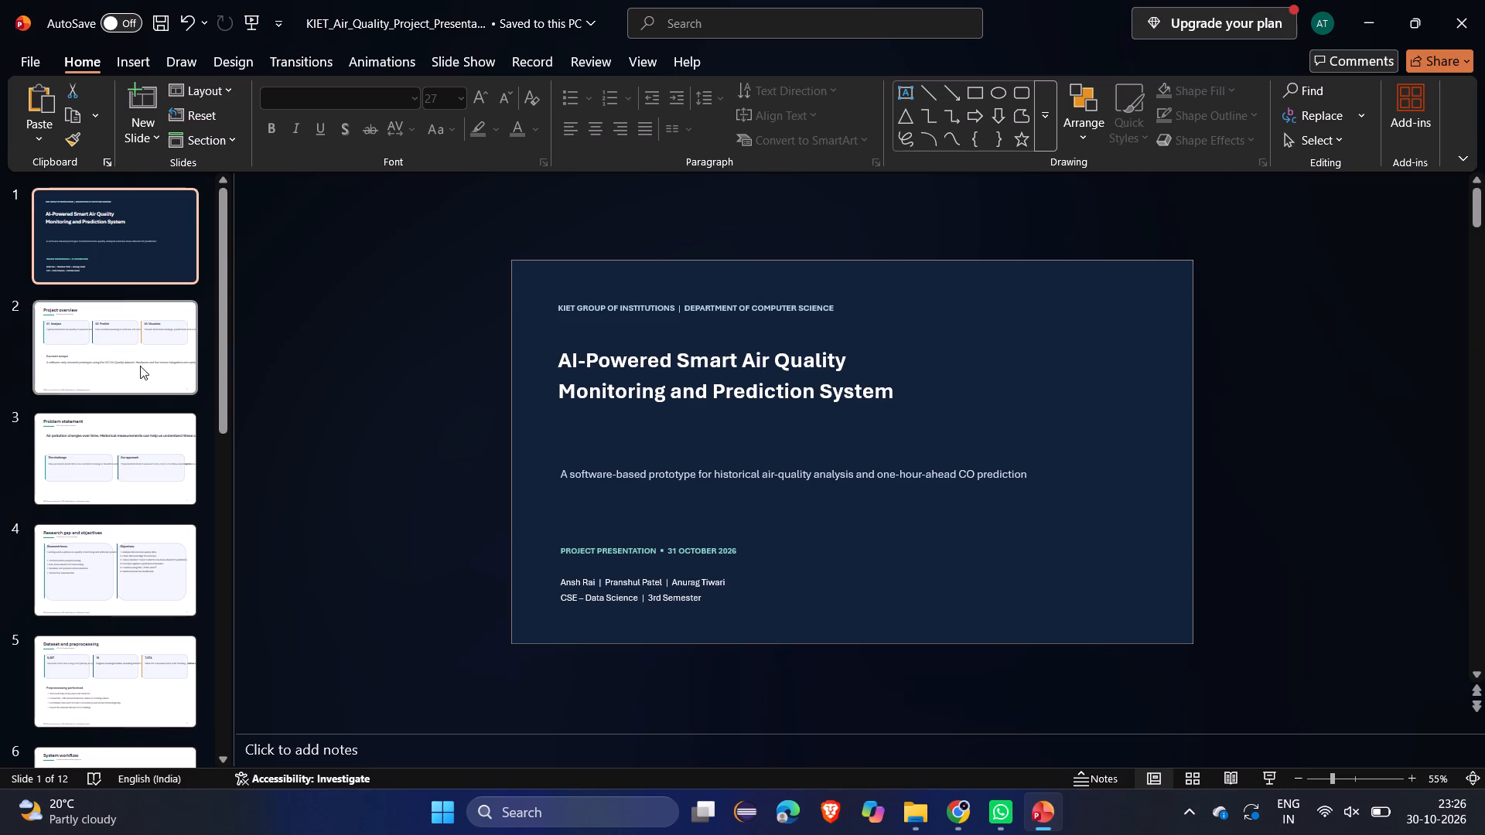
scroll(162, 499, down, 6)
click(154, 604)
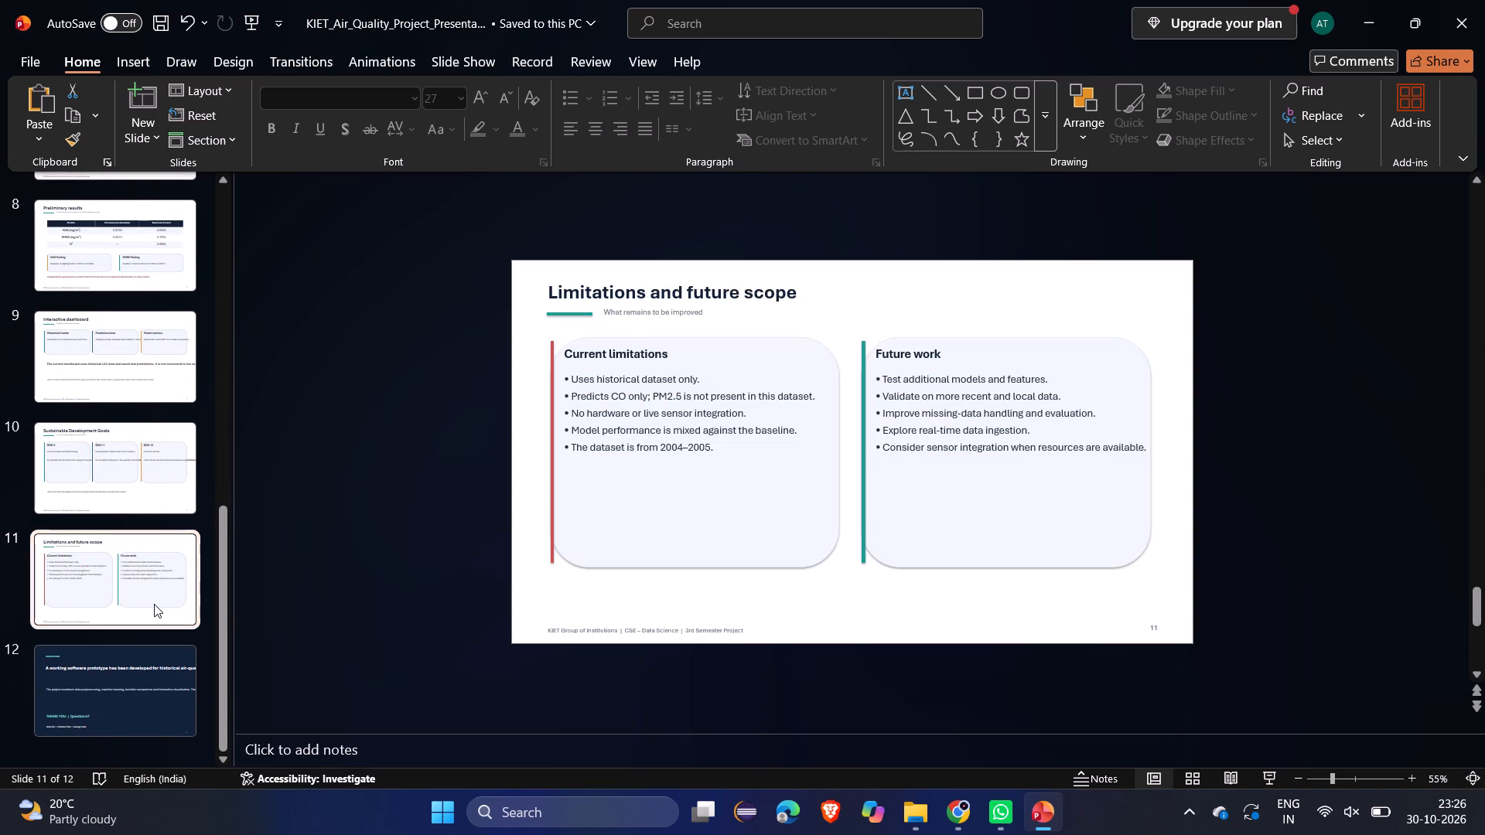
click(143, 417)
scroll(143, 417, up, 4)
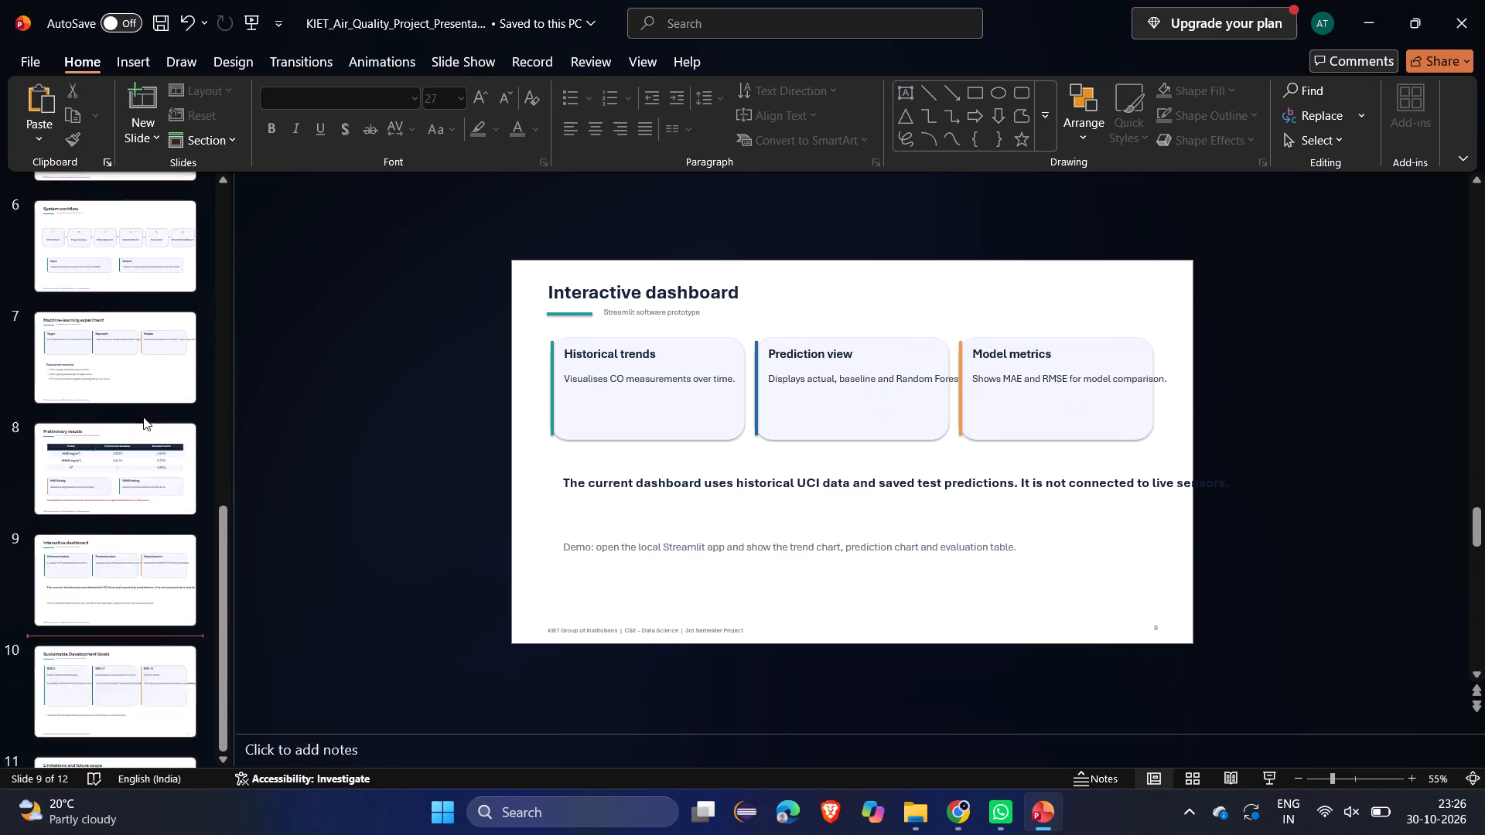
scroll(143, 417, up, 2)
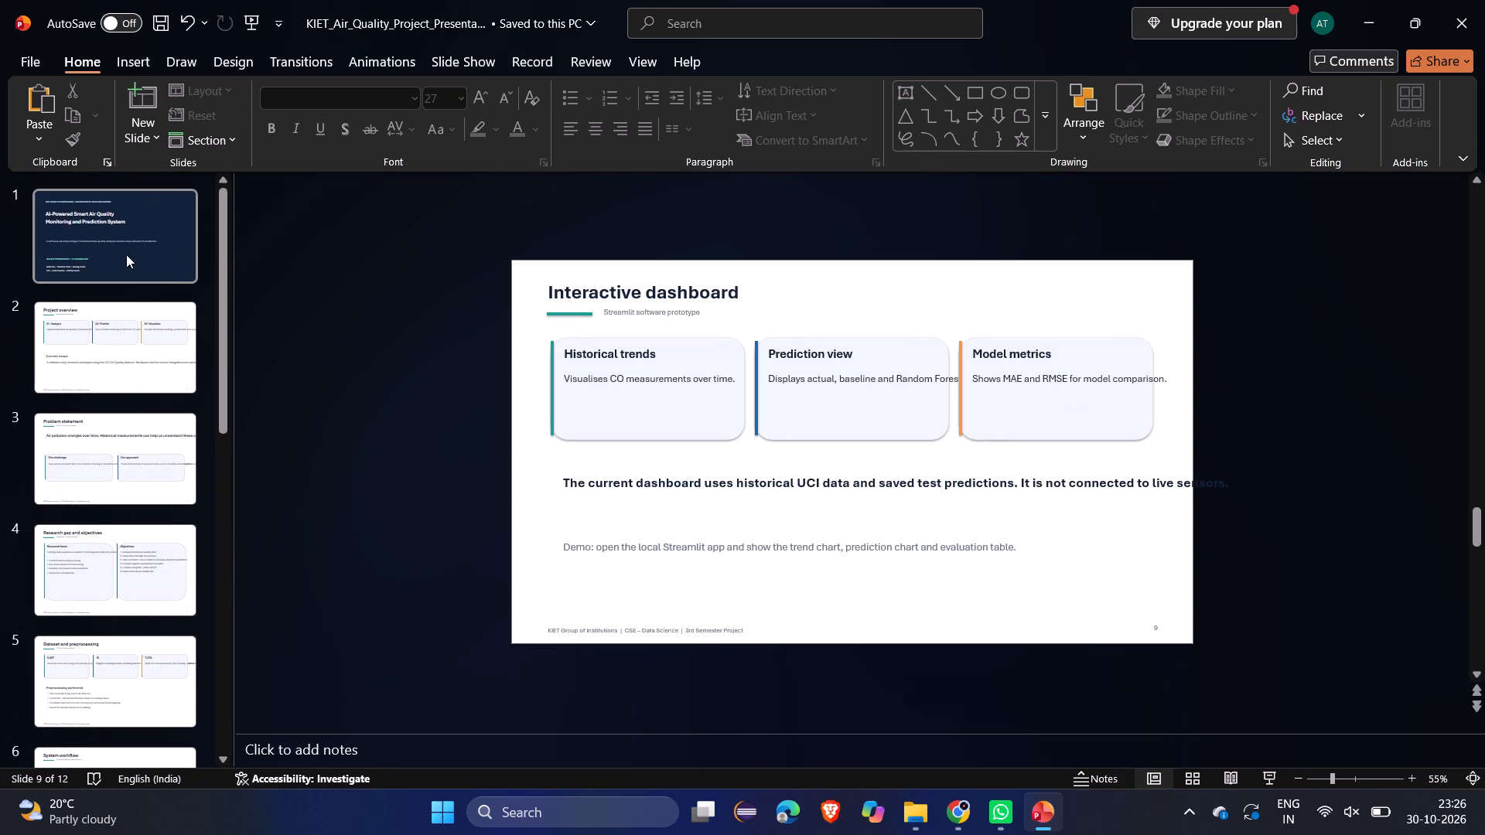
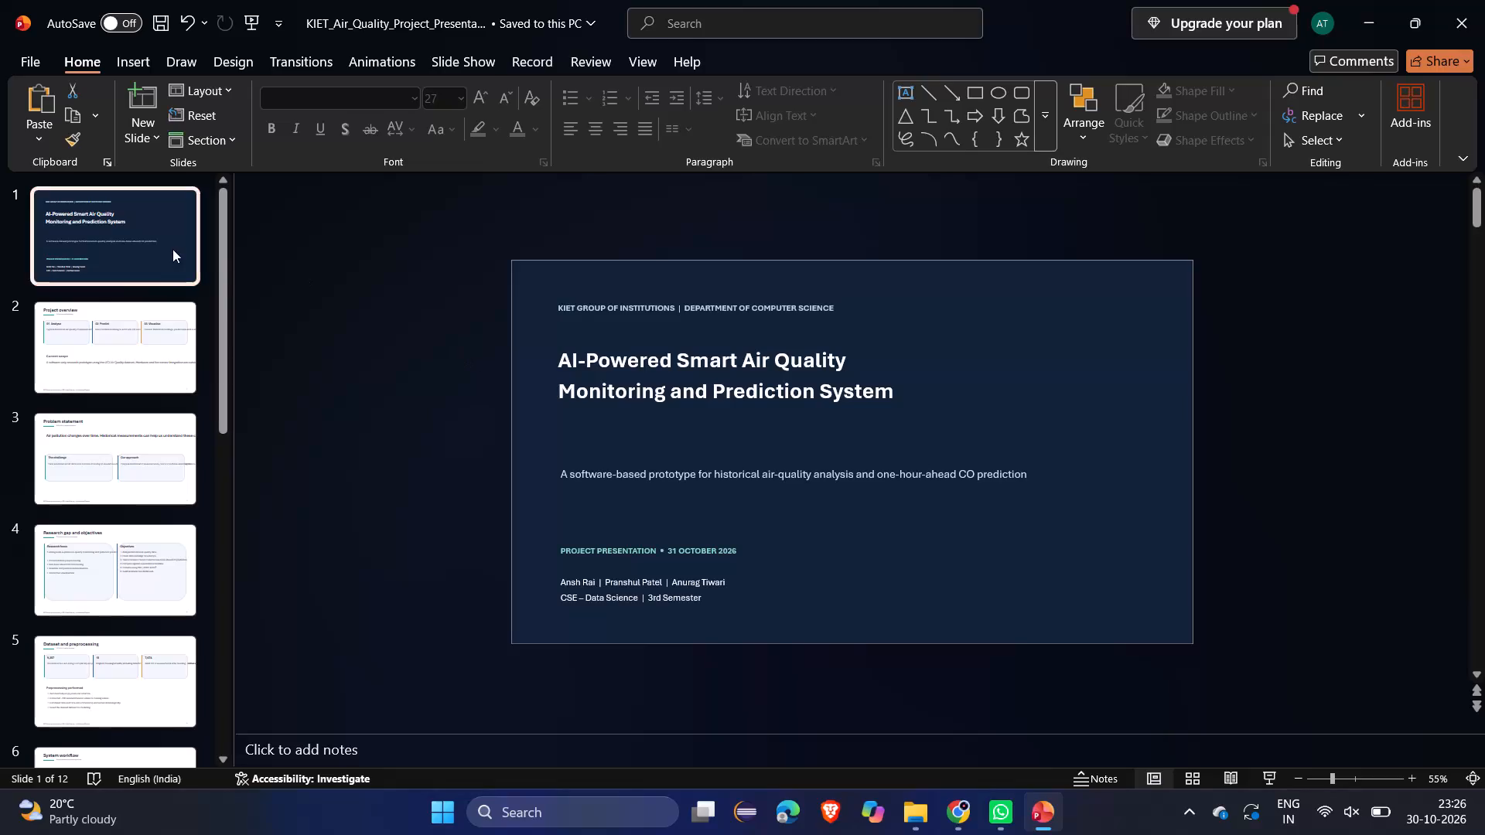
Recheck the text layout of the Project overview slide and the title slide.
click(154, 321)
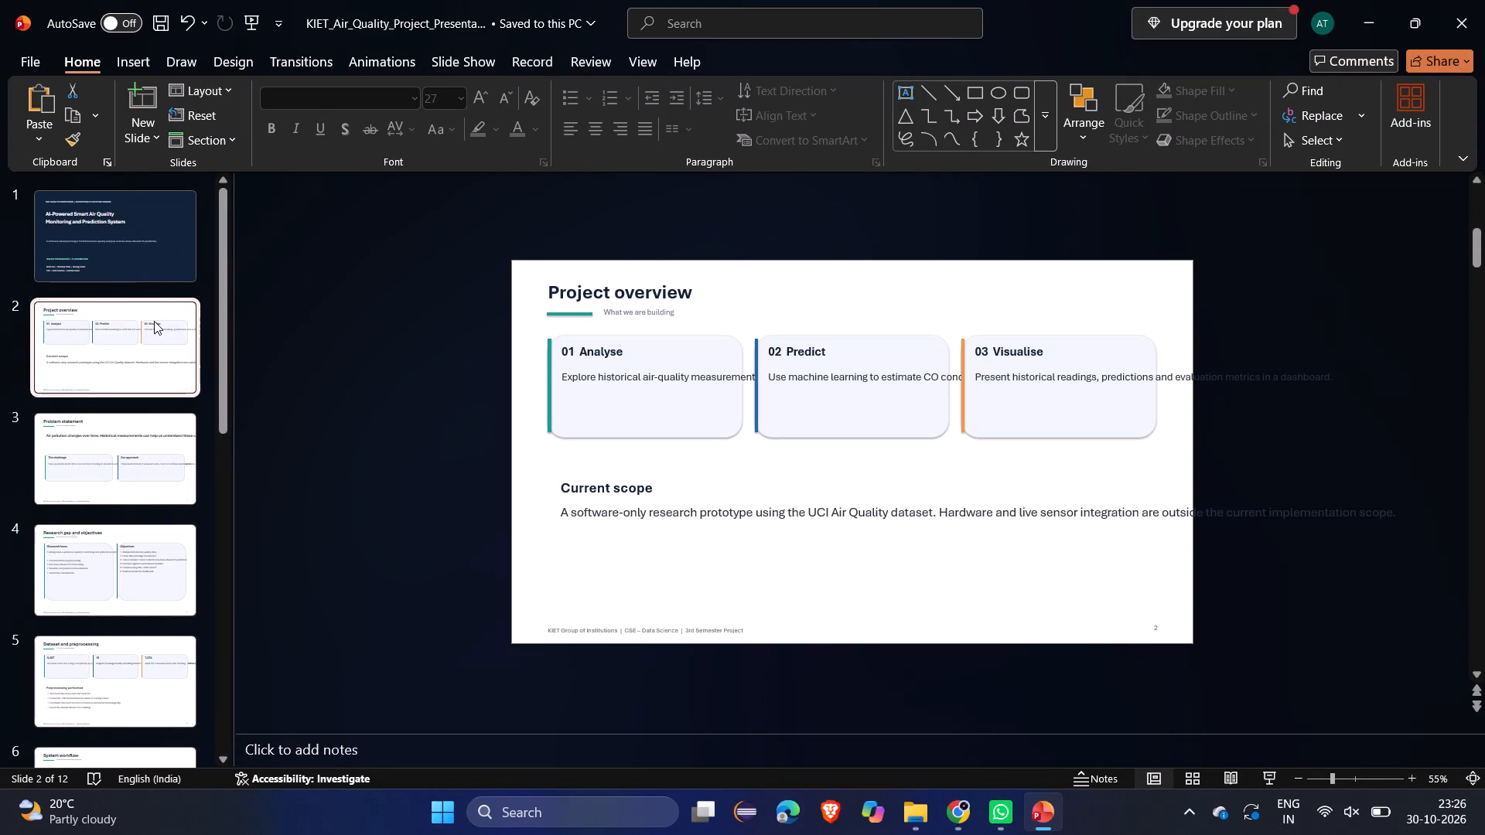
click(128, 228)
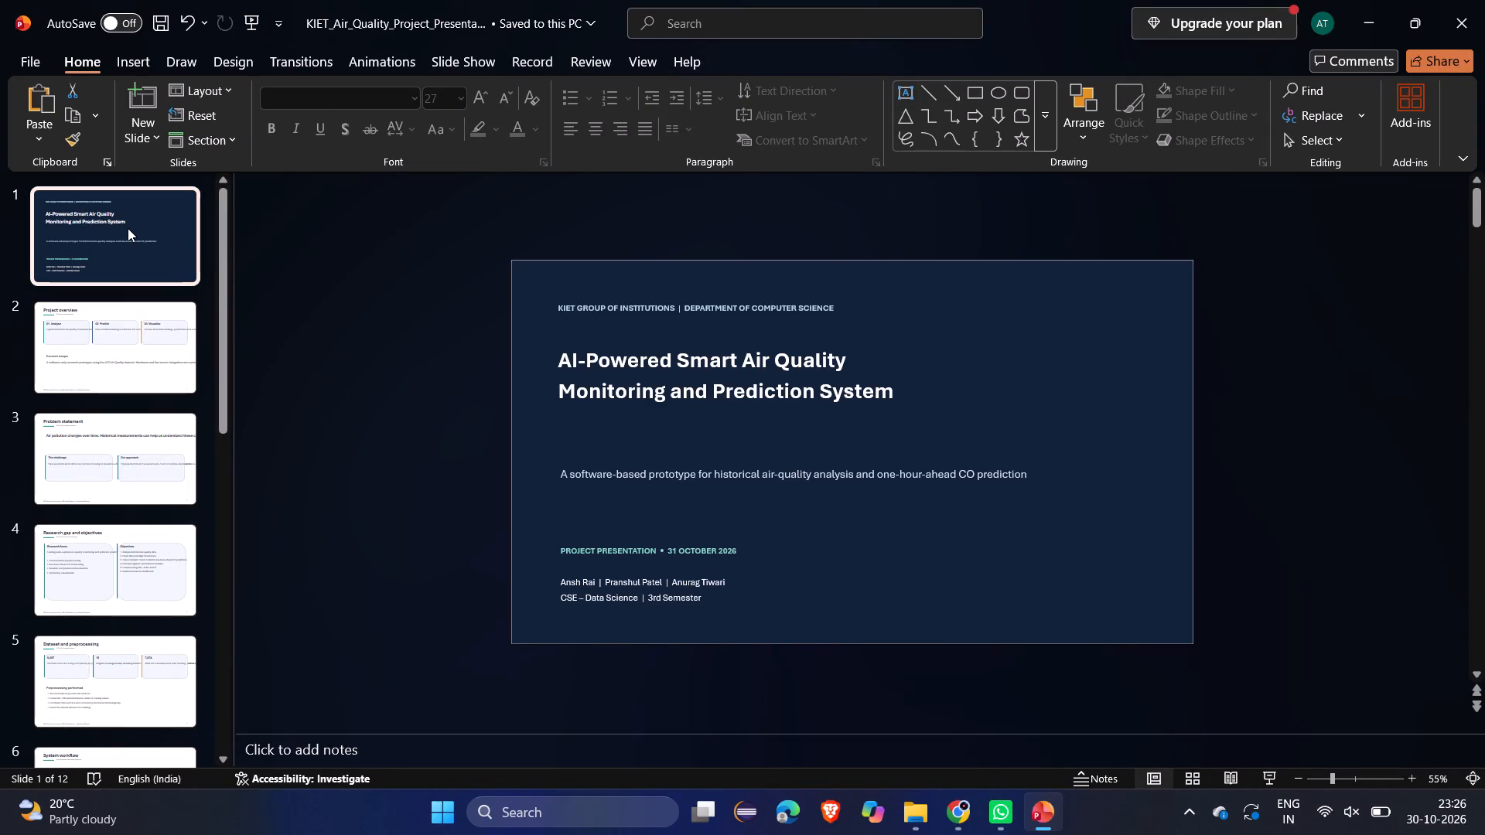
Close the KIET_Air_Quality_Project_Presentation file.
click(1484, 0)
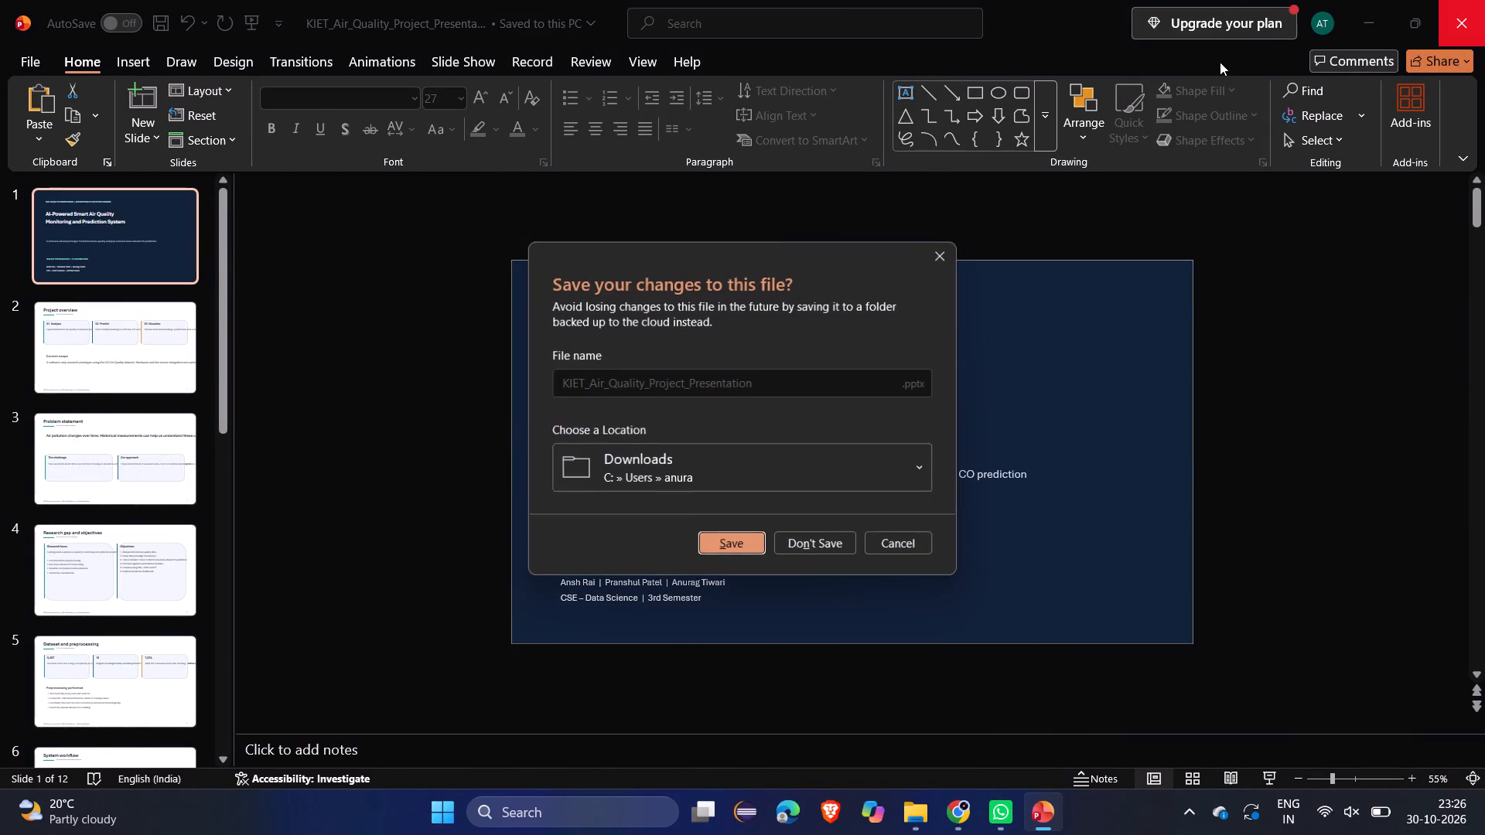
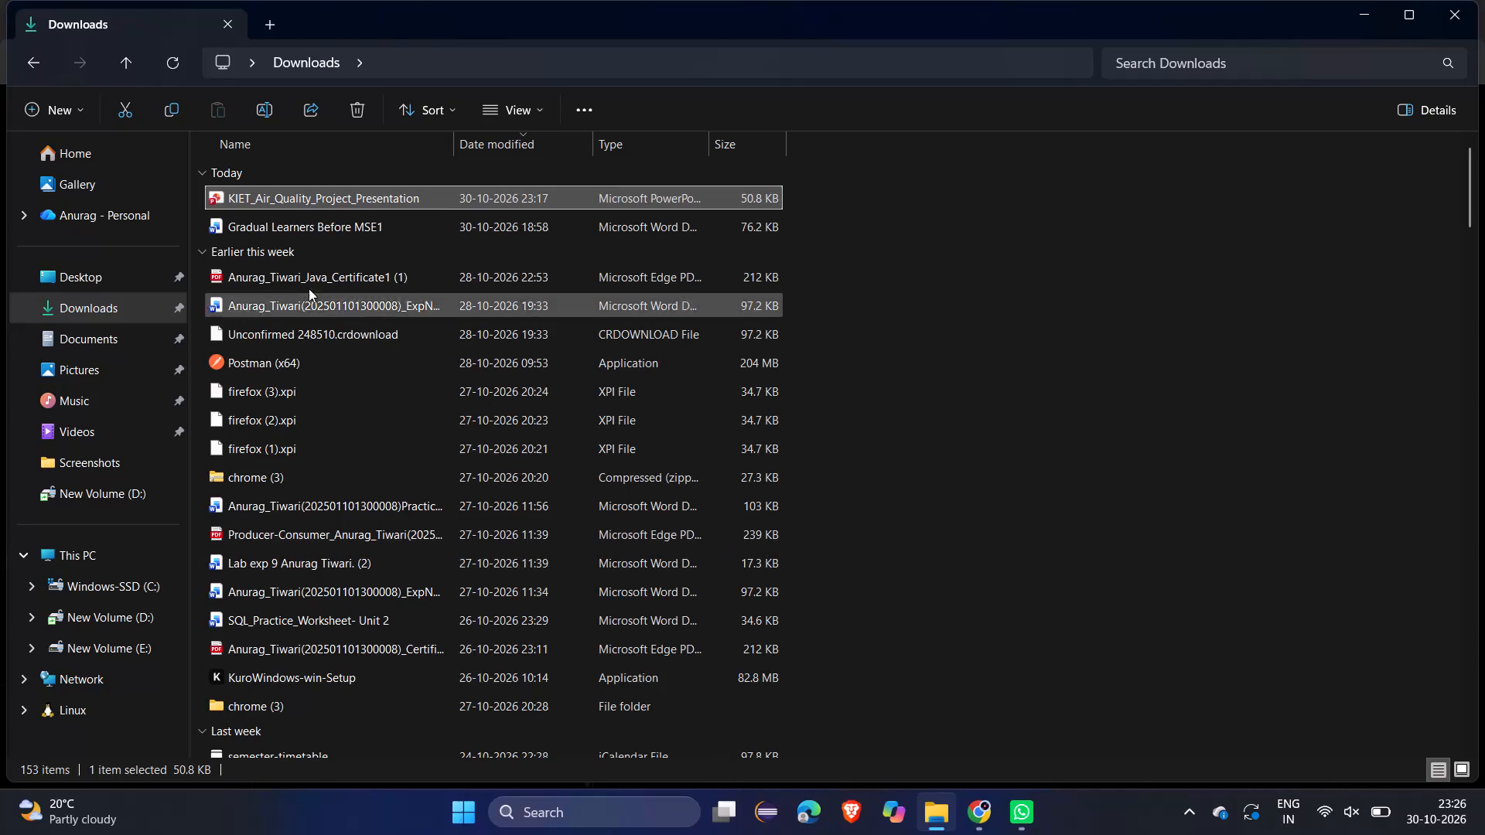
Launch PowerPoint and preview the Urban monochrome template's details without creating a presentation.
click(606, 817)
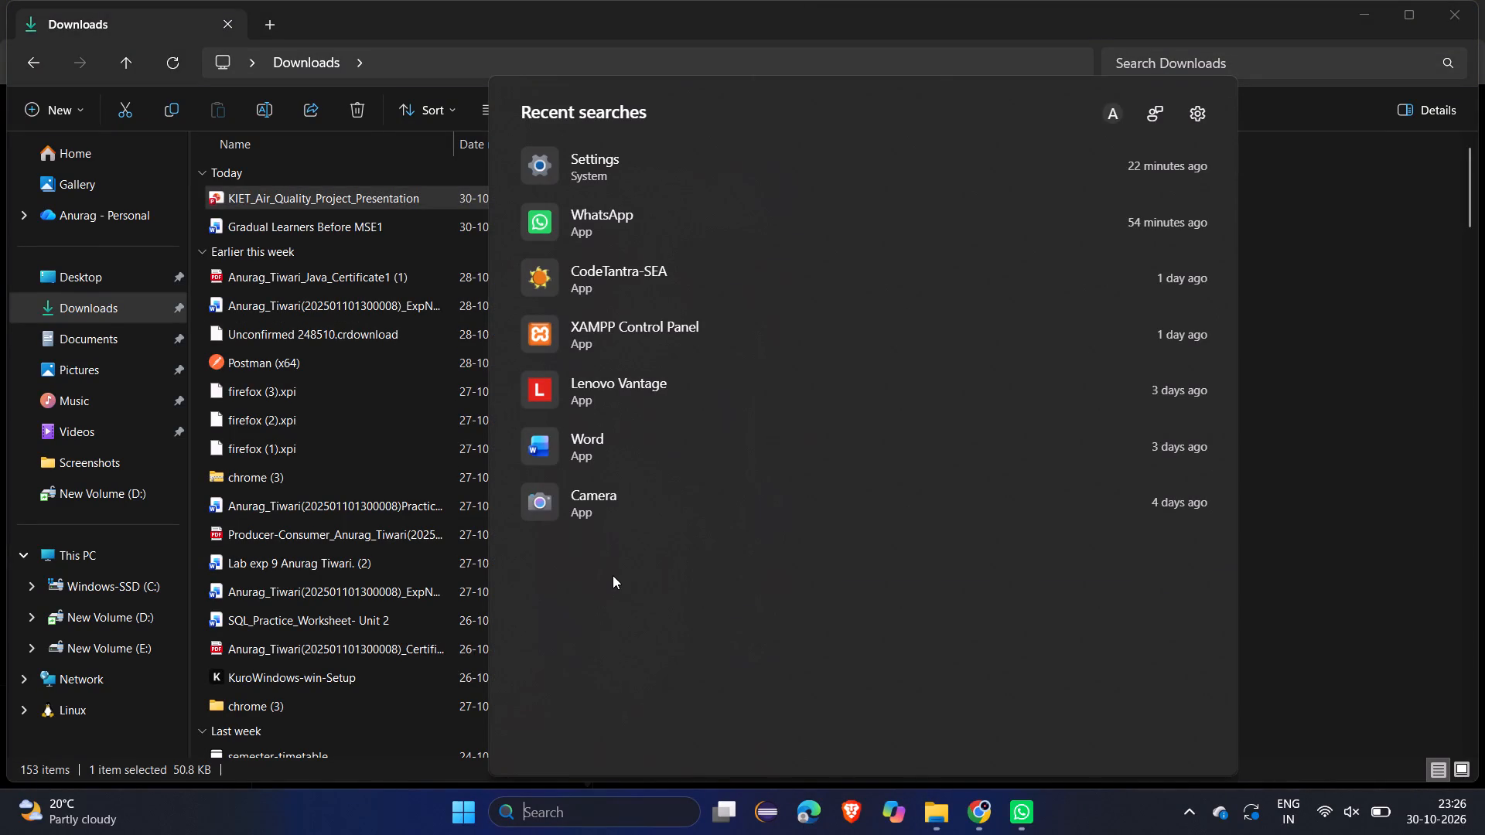
text(po)
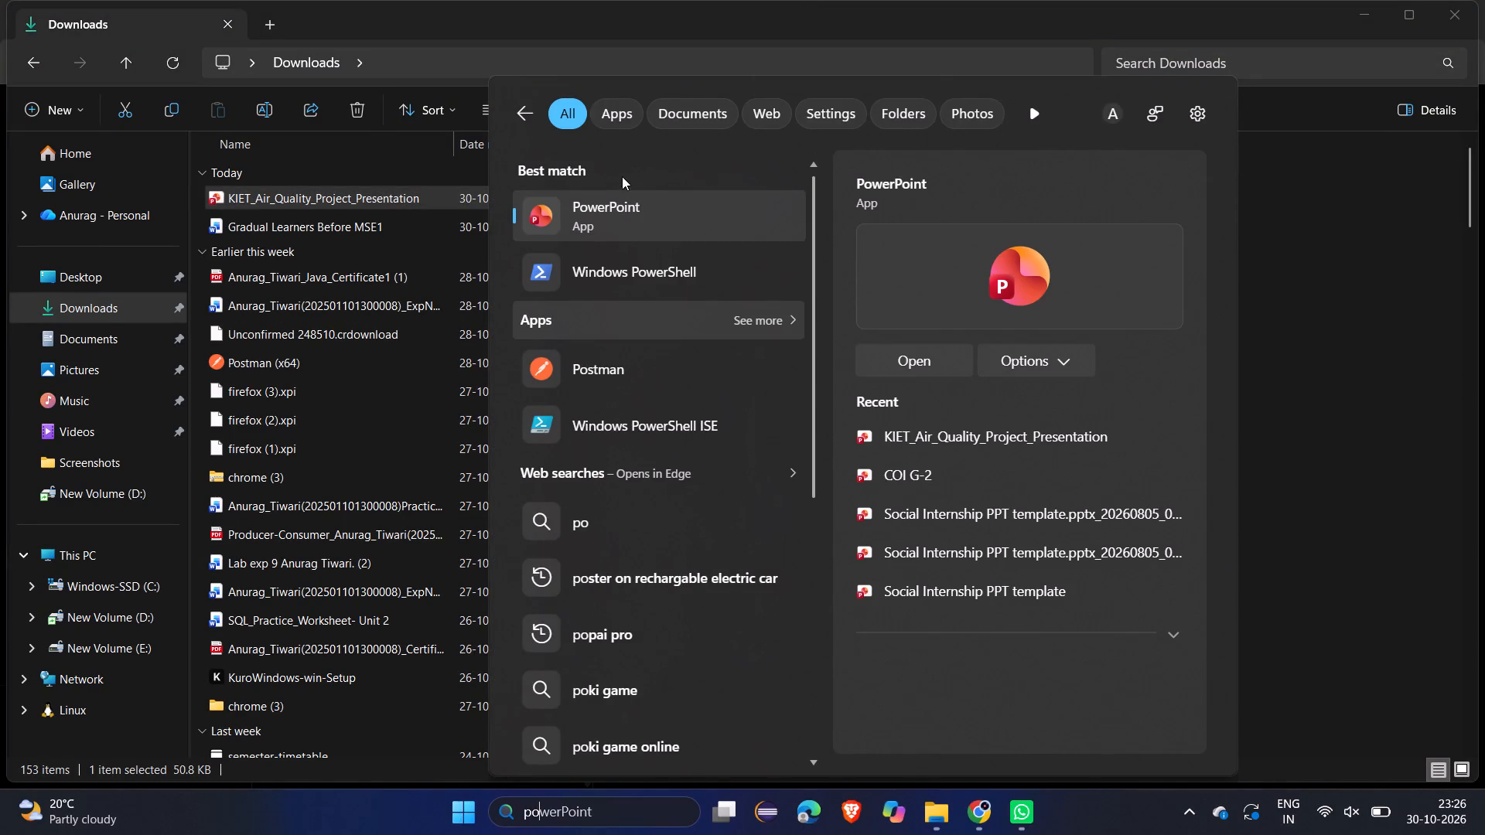
click(600, 222)
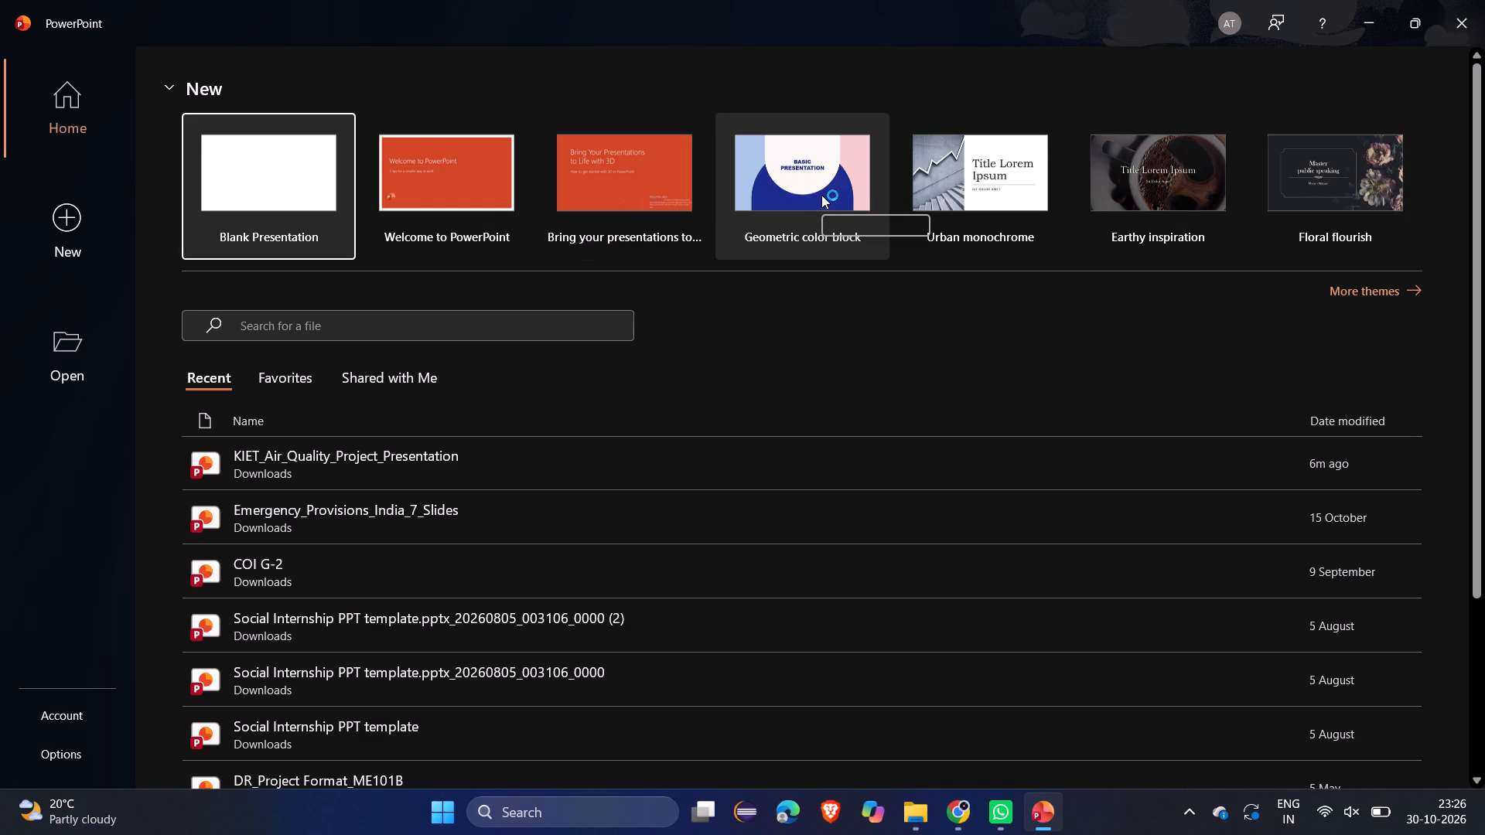
scroll(1172, 216, left, 2)
click(1005, 187)
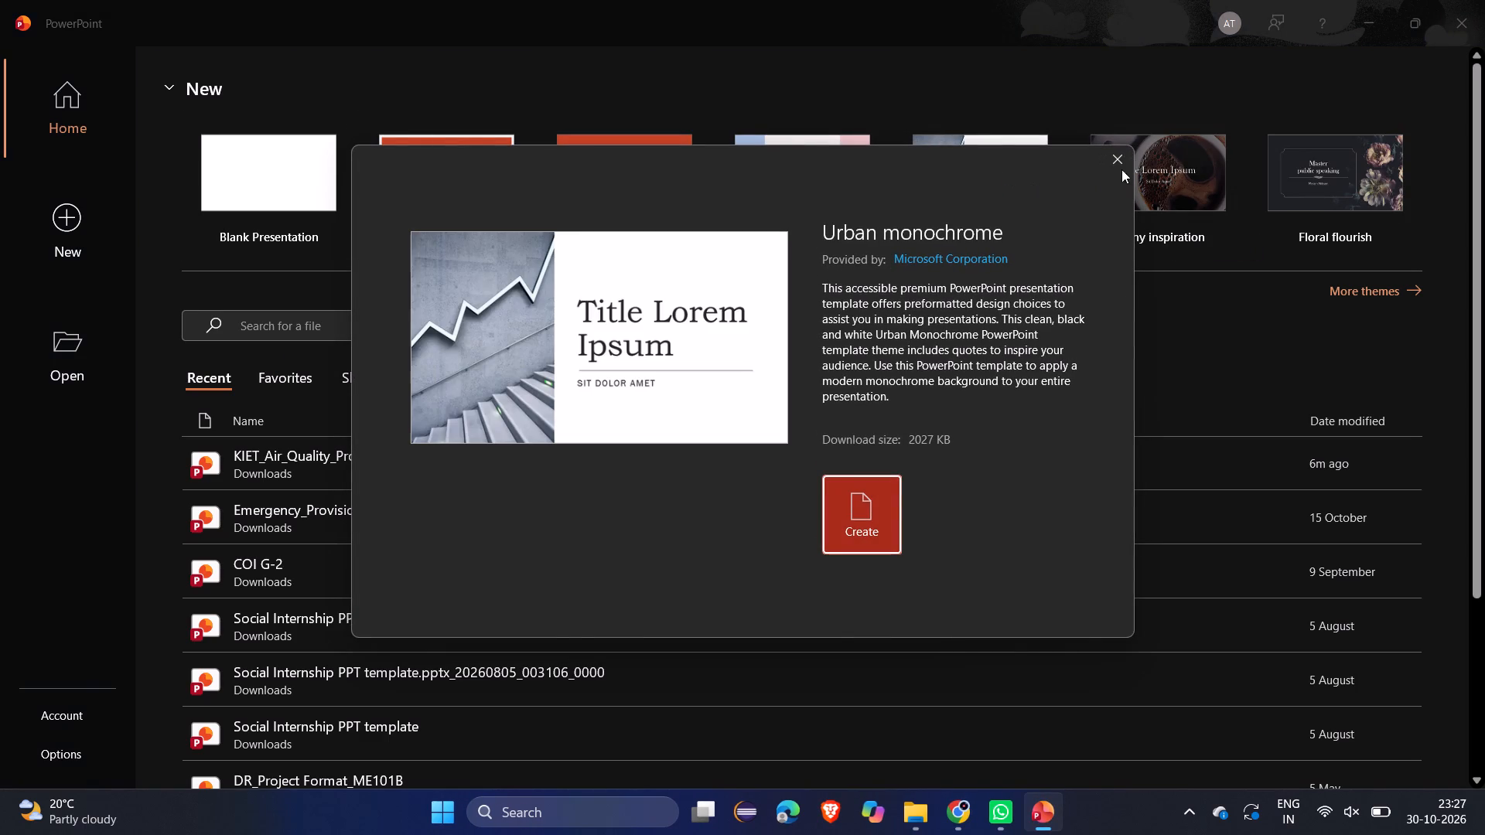
click(1121, 146)
scroll(1050, 172, left, 3)
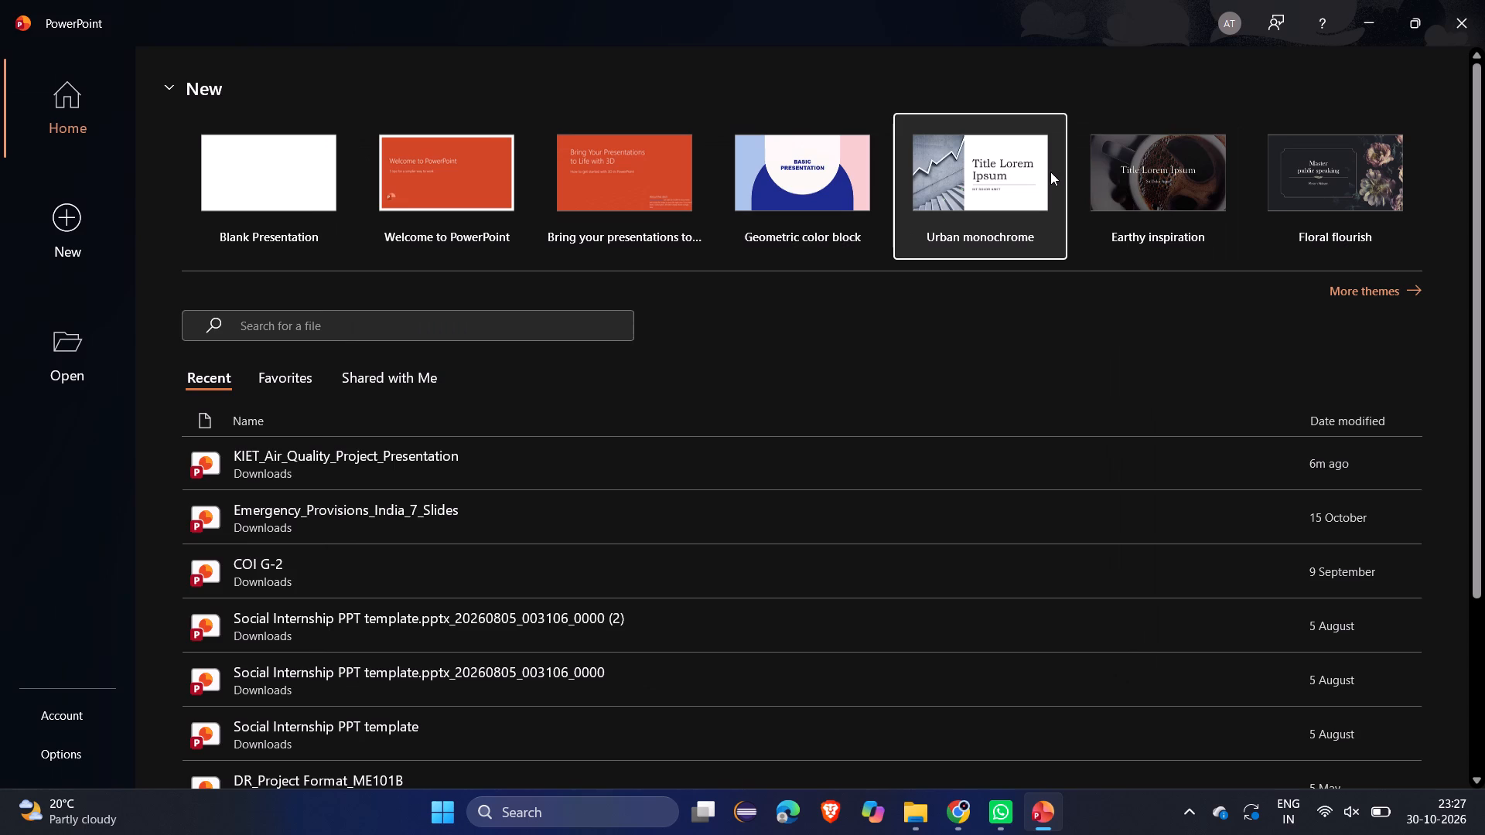
Open a presentation from the Earthy inspiration template, check its second slide's design and close it.
double_click(1162, 176)
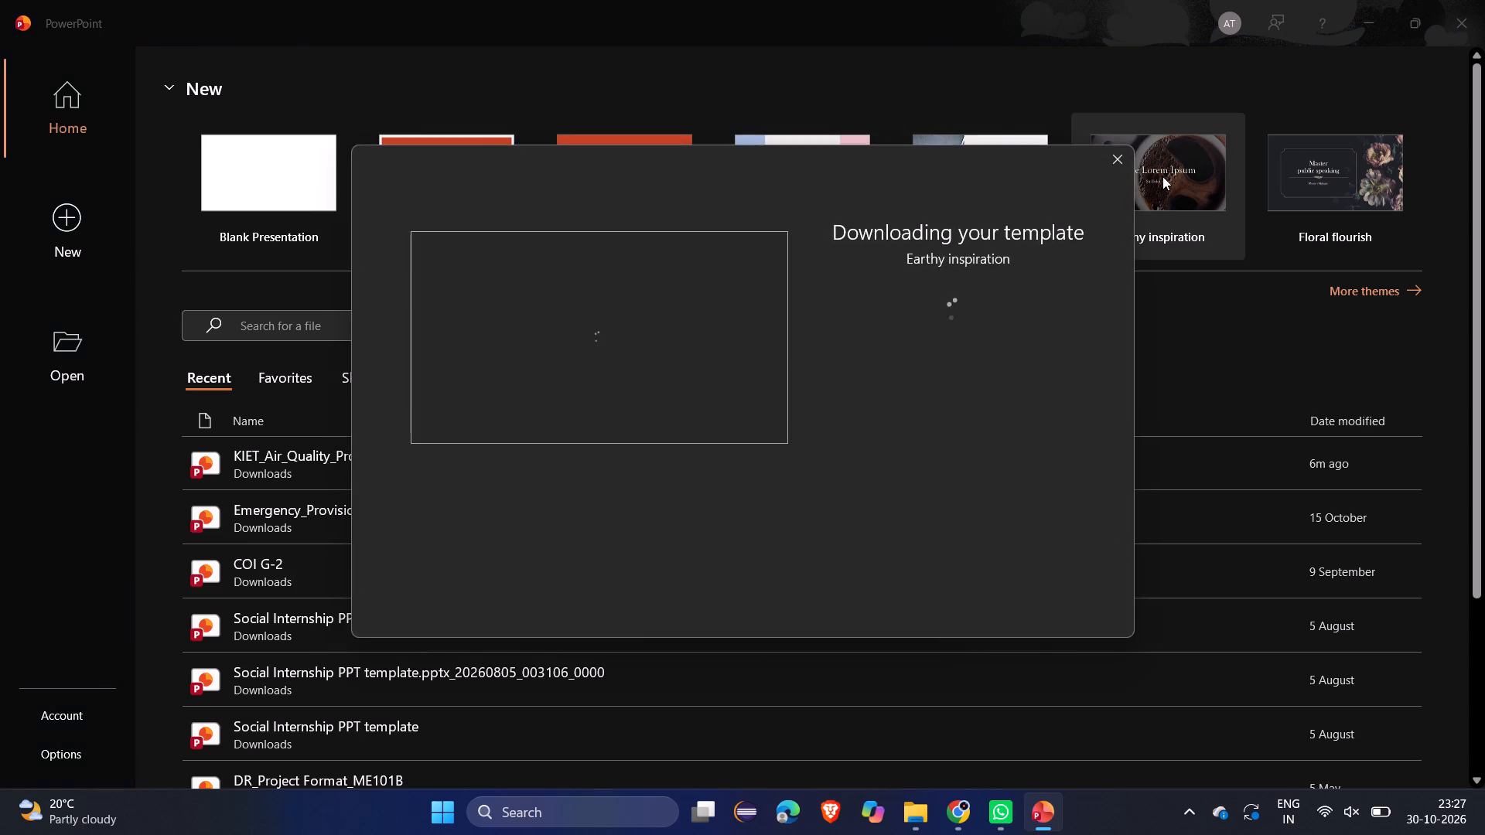
scroll(958, 389, down, 1)
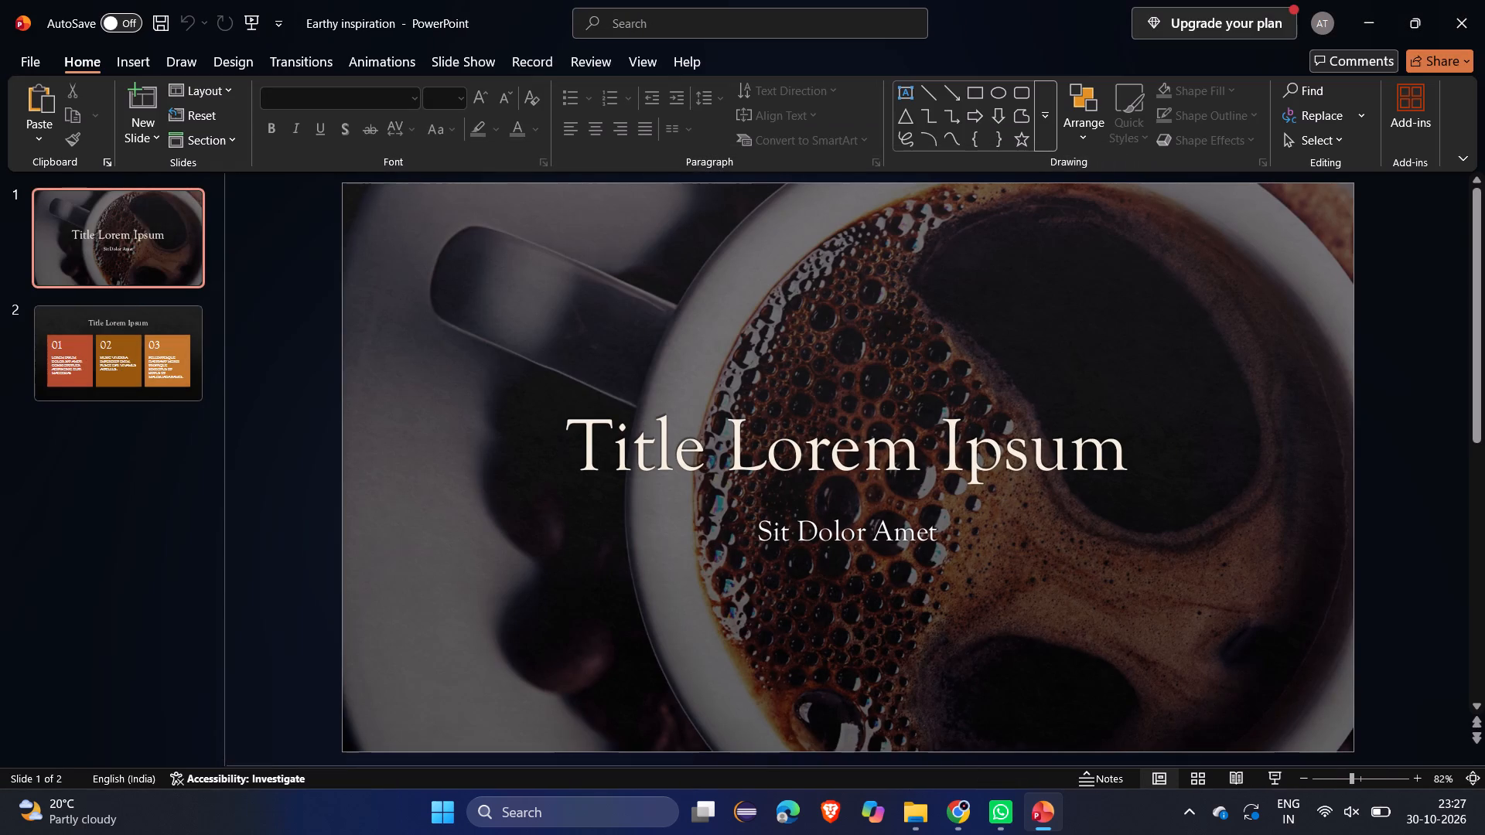
scroll(958, 389, down, 1)
click(147, 352)
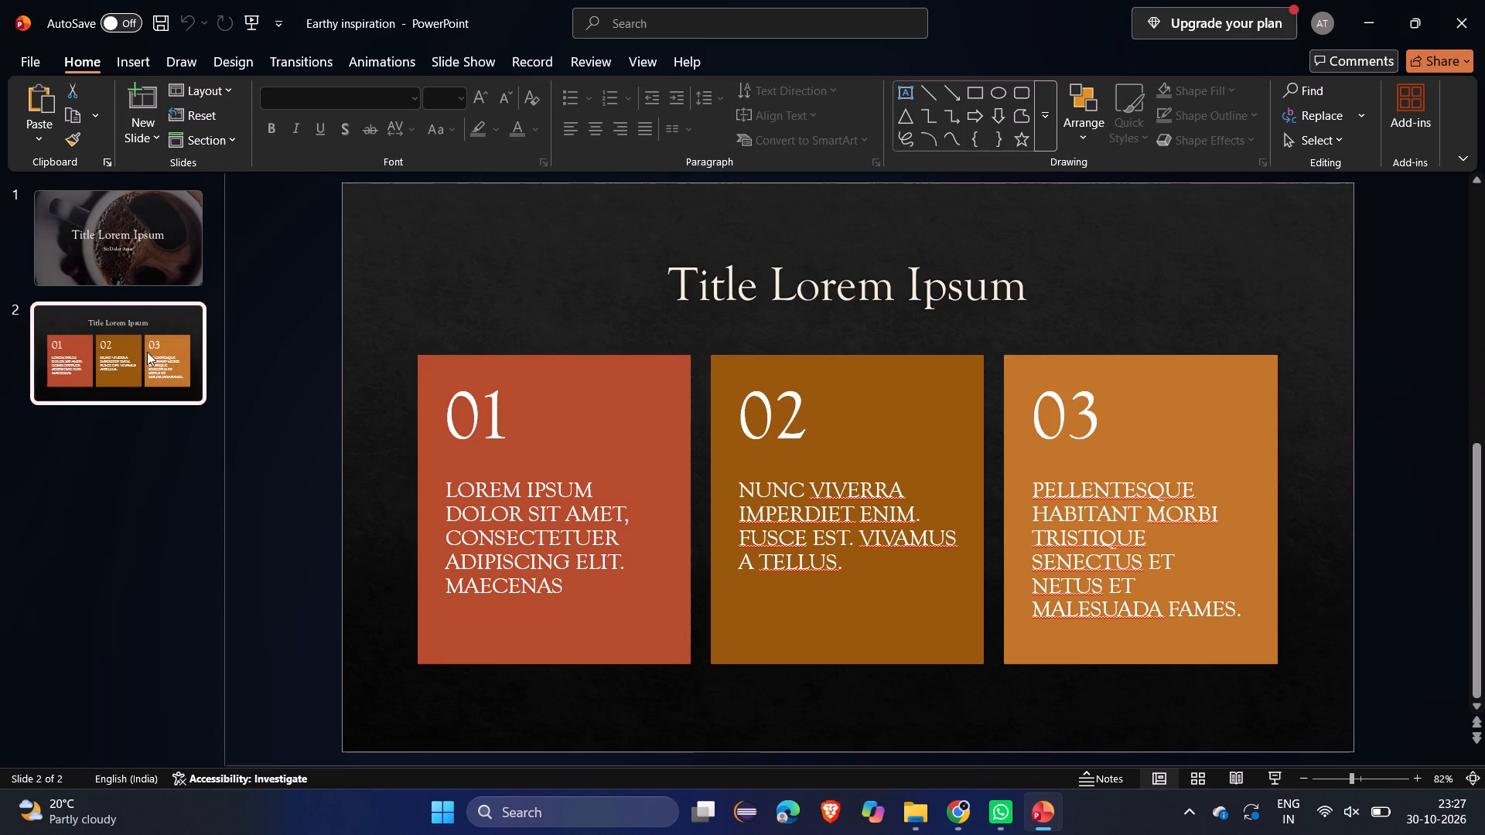
click(1484, 0)
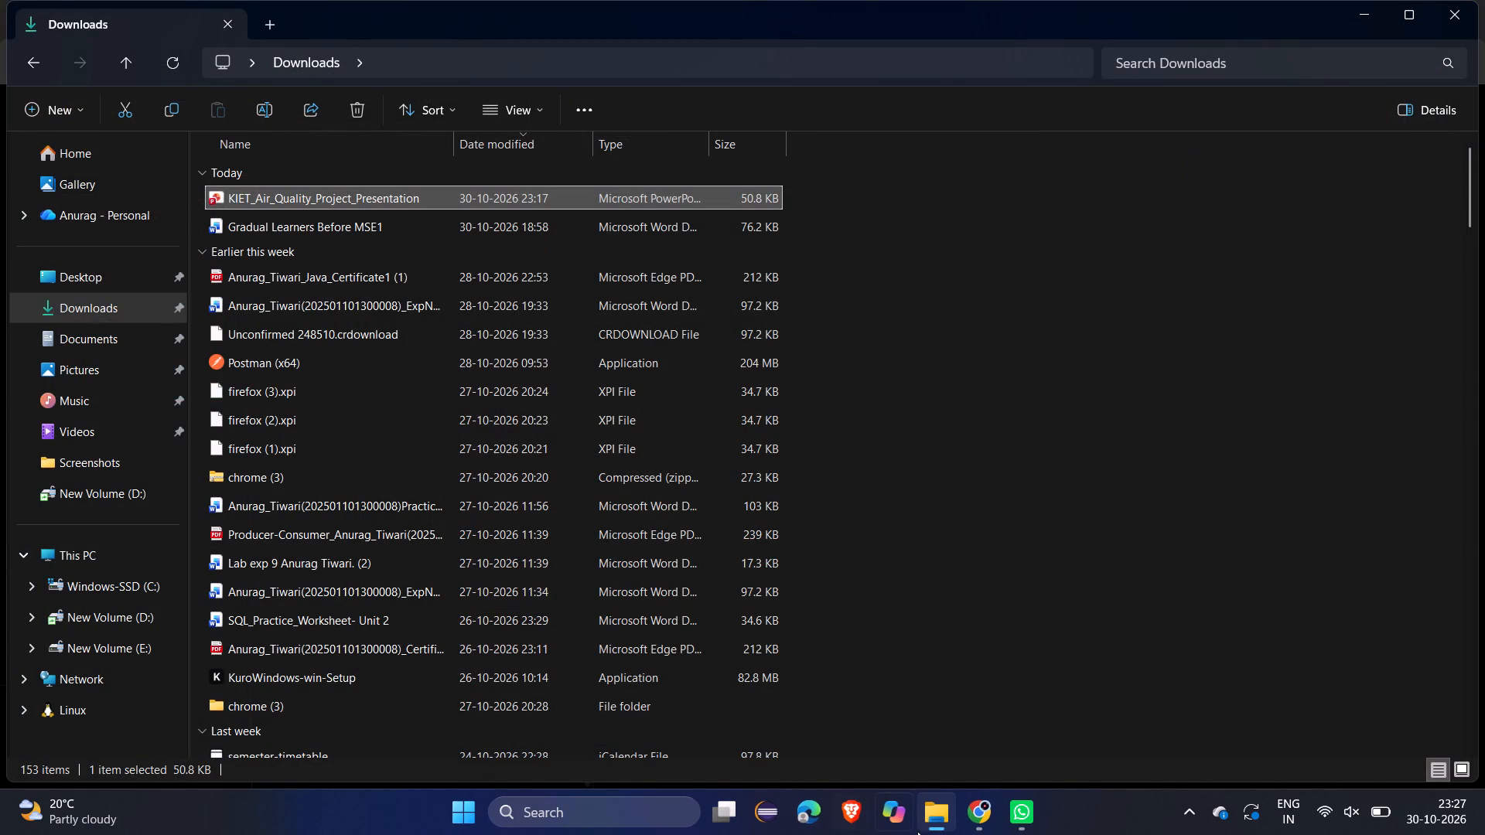
Reopen PowerPoint, start a presentation from the Geometric color block template and examine the designs of its first four slides.
drag(606, 828, 572, 815)
click(572, 815)
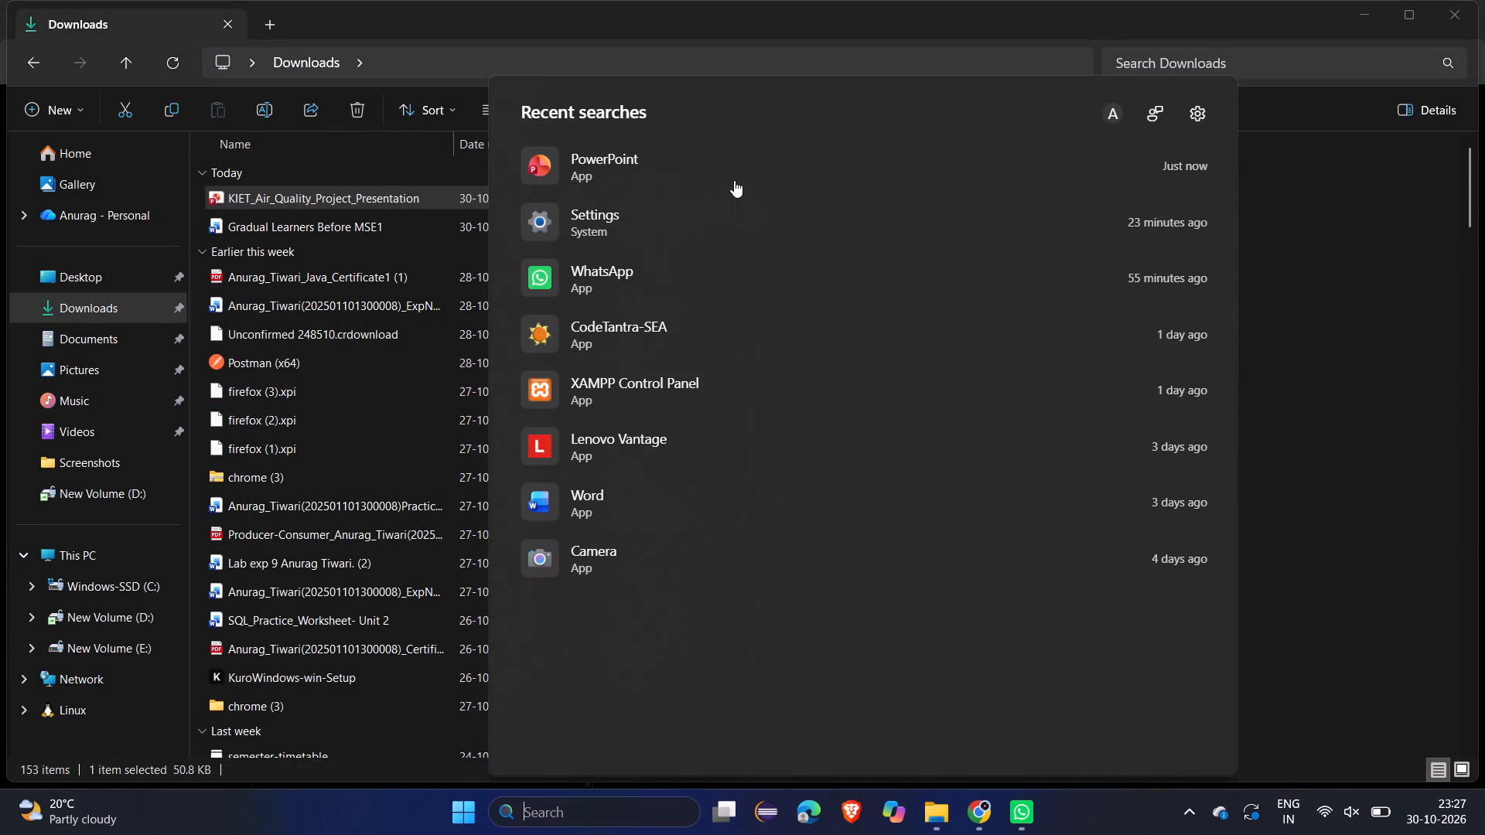
click(626, 172)
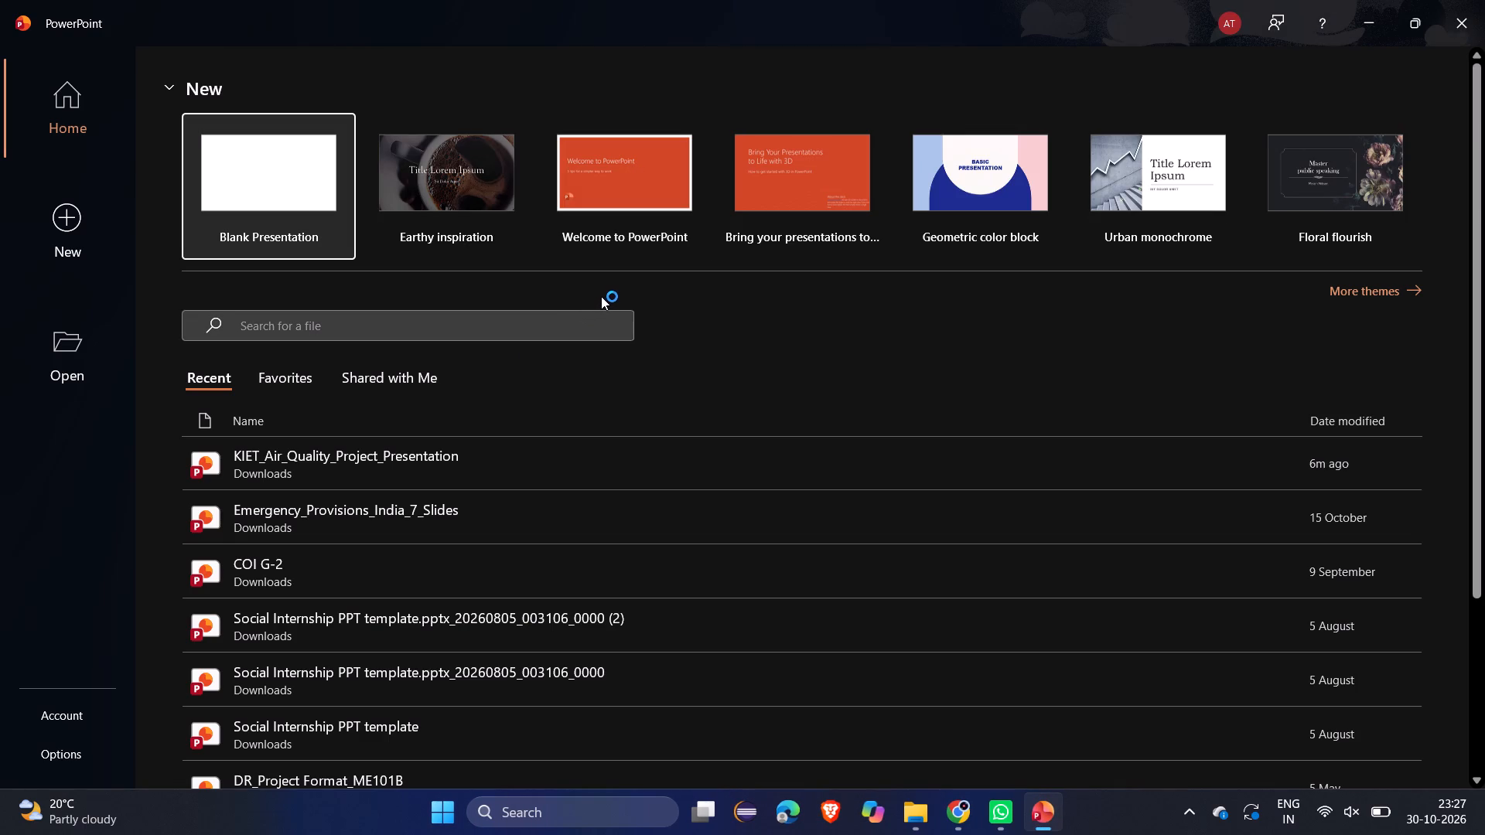
double_click(977, 172)
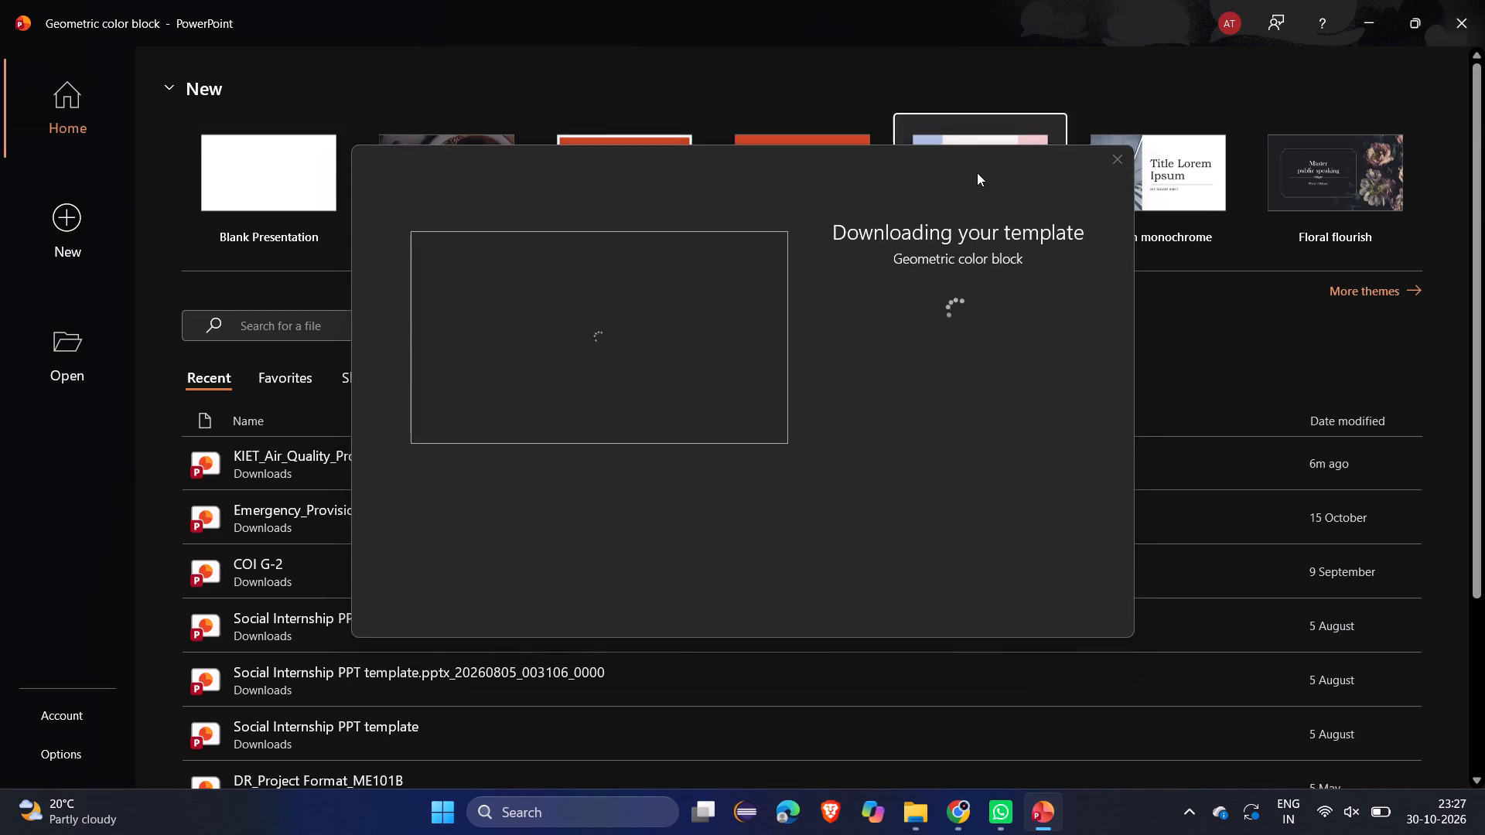
click(110, 347)
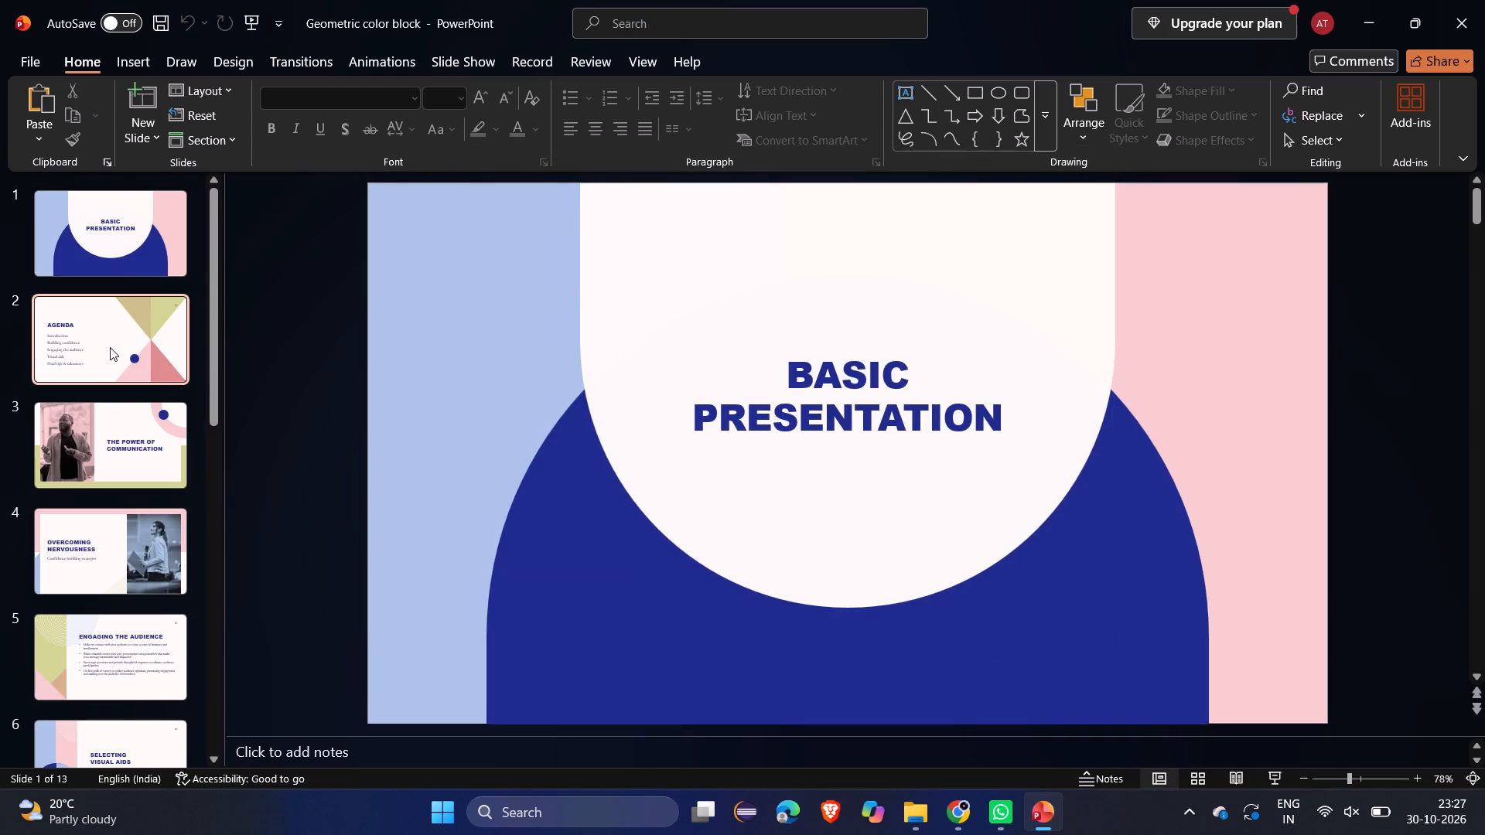
click(128, 431)
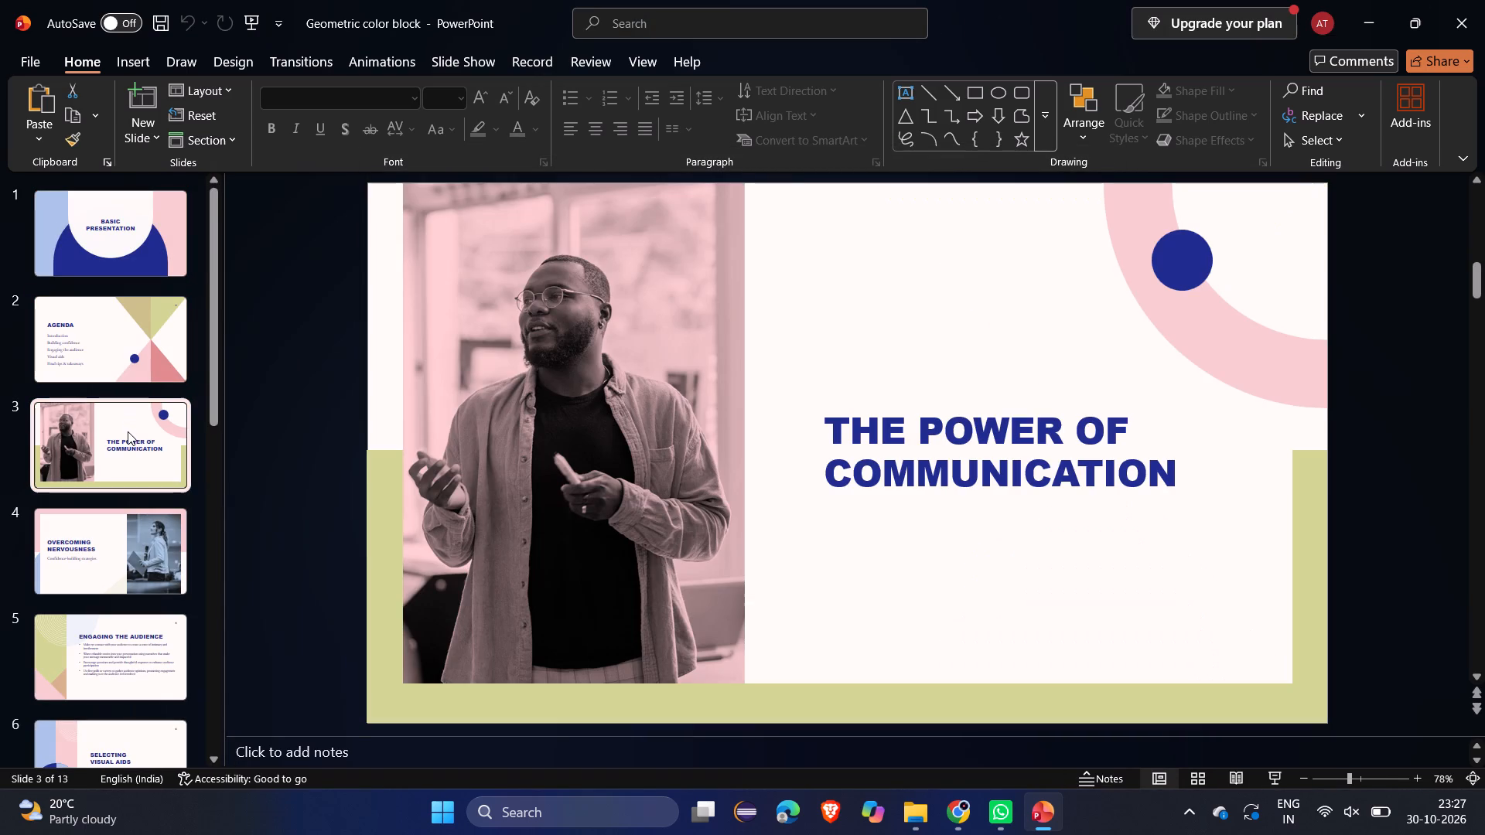
click(449, 441)
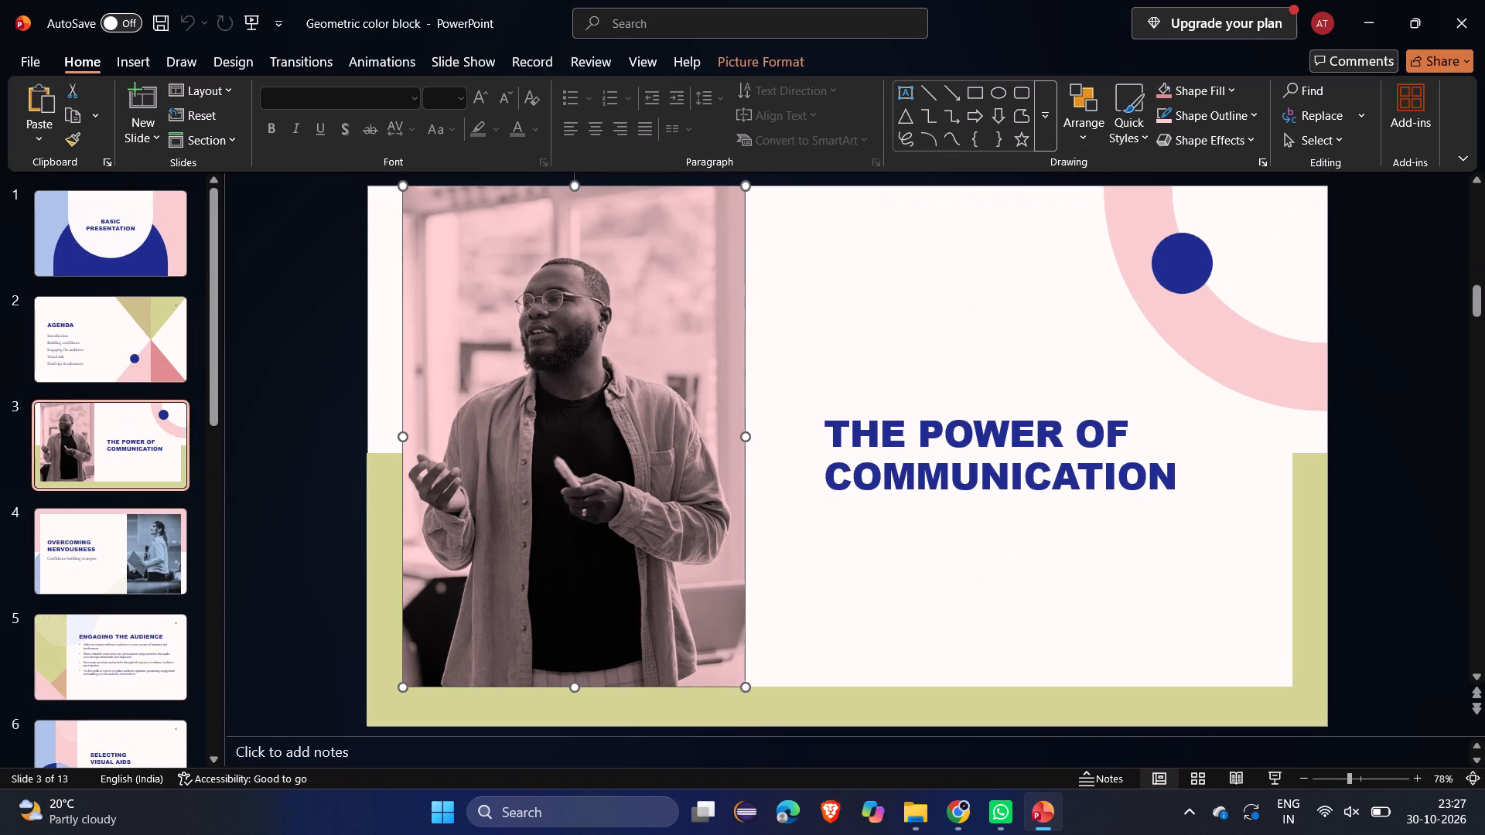
click(103, 595)
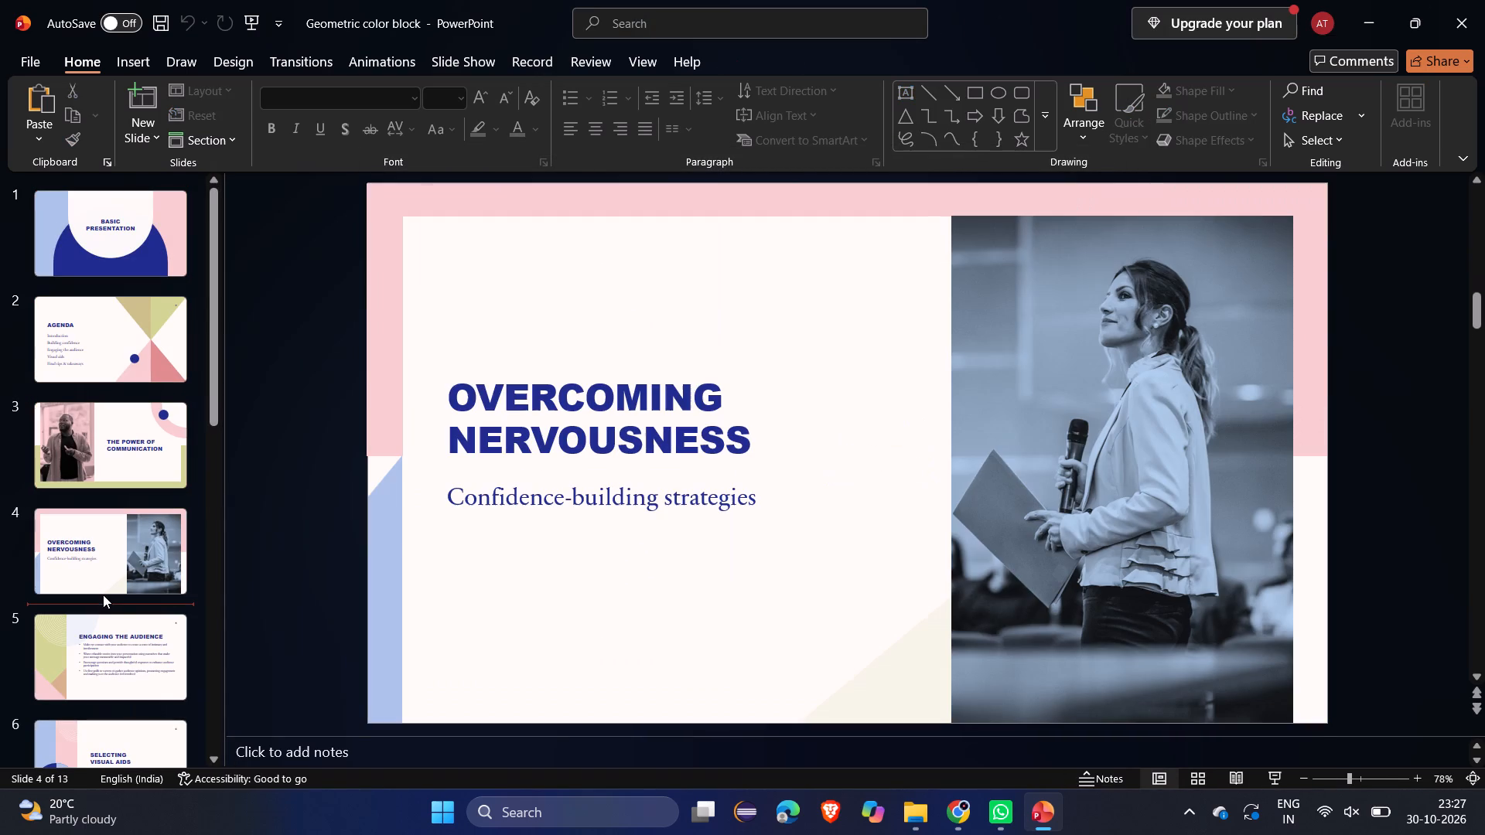
click(149, 535)
scroll(149, 535, down, 7)
scroll(149, 535, up, 9)
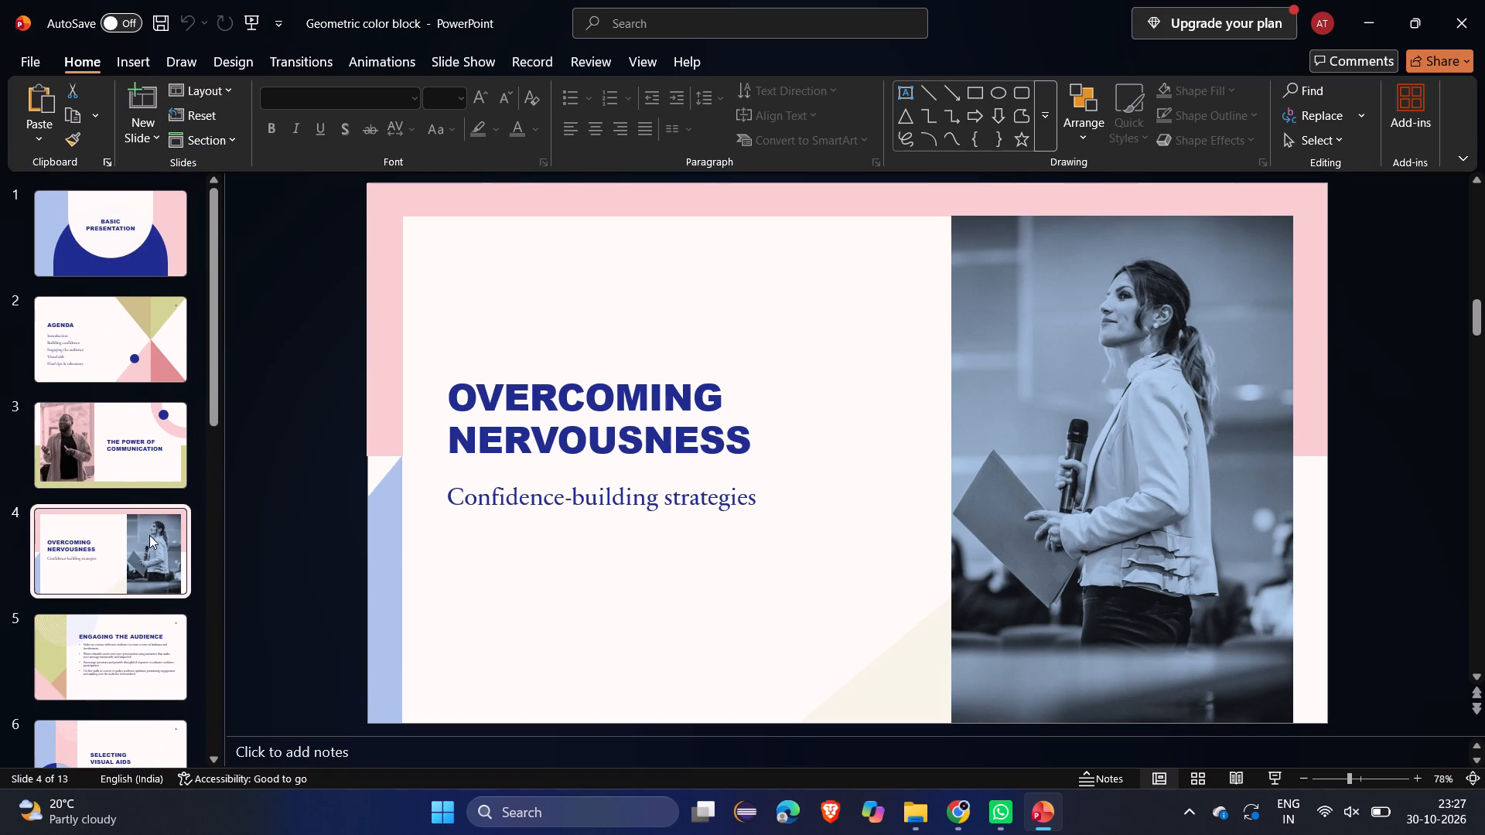
scroll(149, 535, right, 10)
click(166, 242)
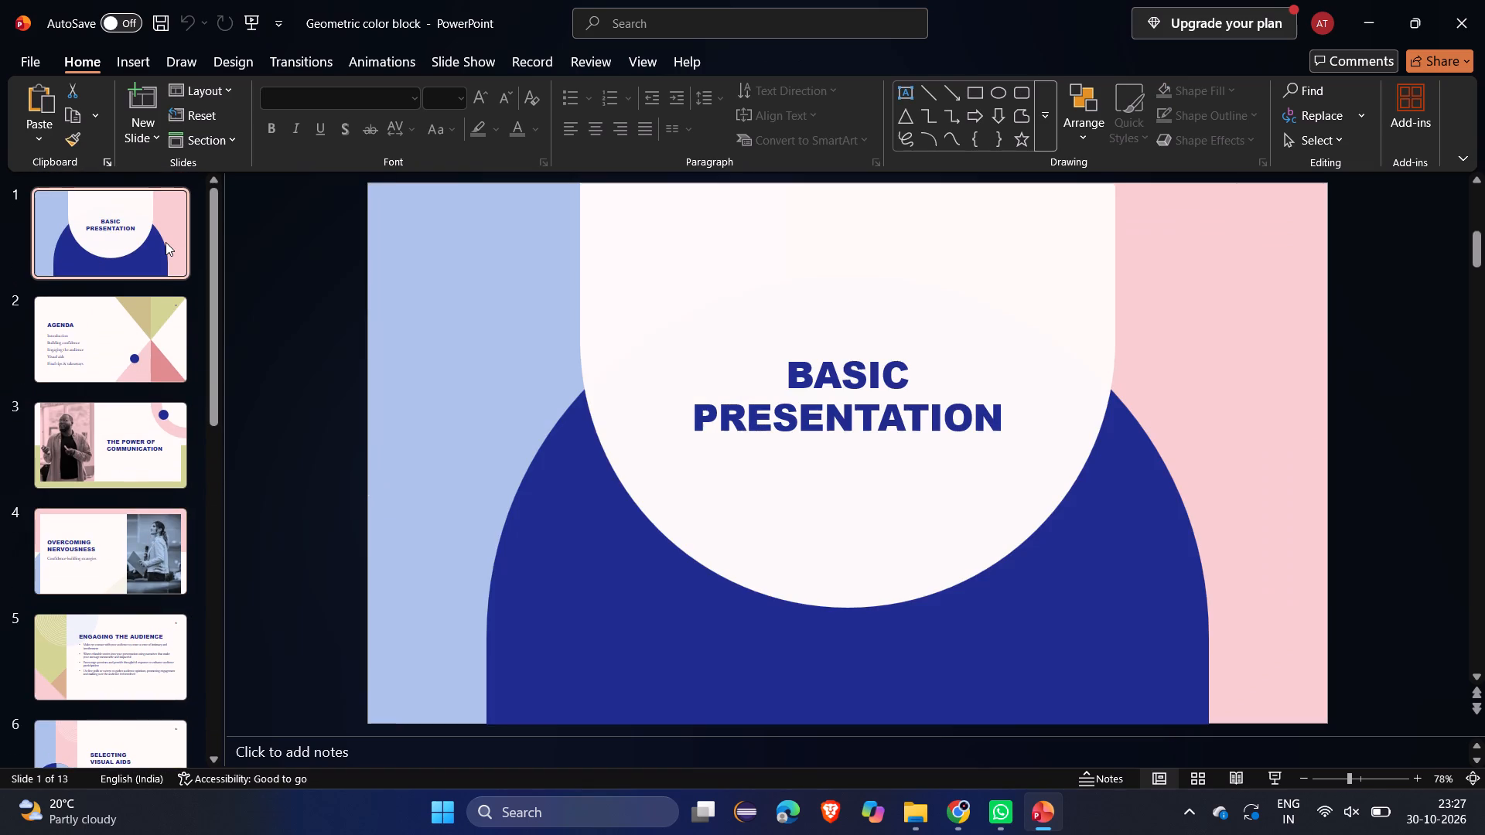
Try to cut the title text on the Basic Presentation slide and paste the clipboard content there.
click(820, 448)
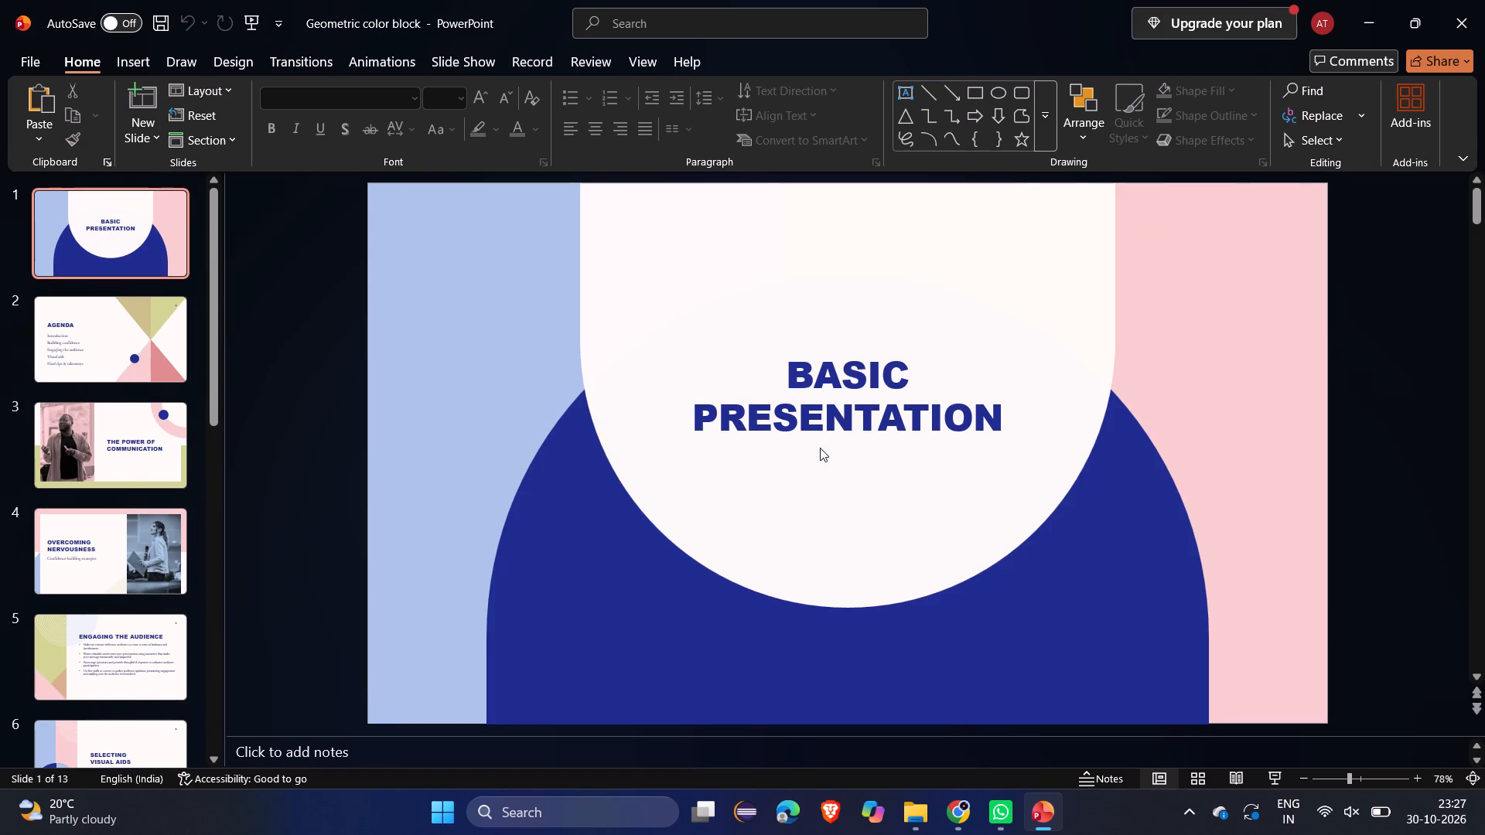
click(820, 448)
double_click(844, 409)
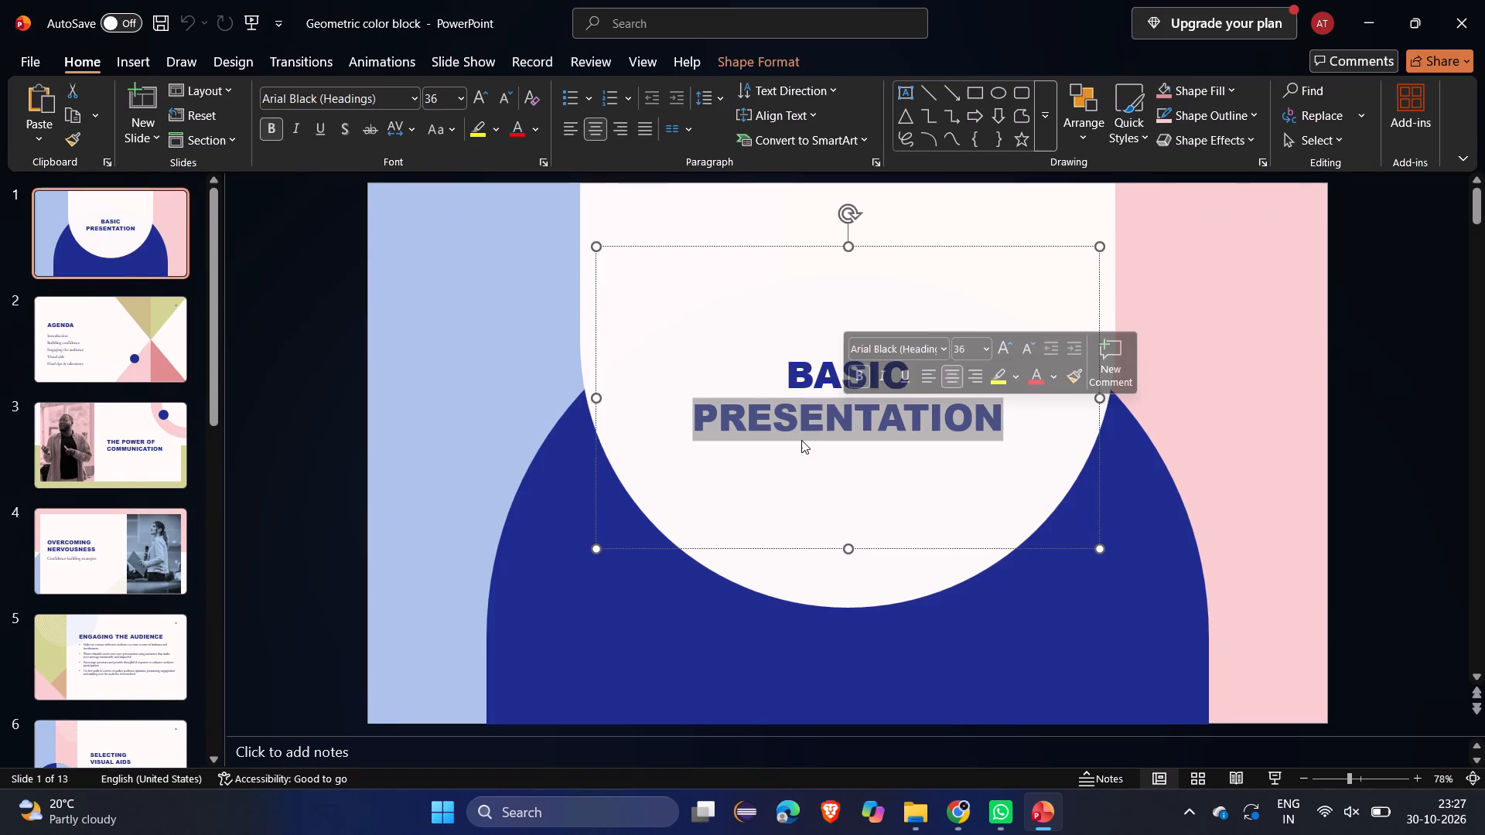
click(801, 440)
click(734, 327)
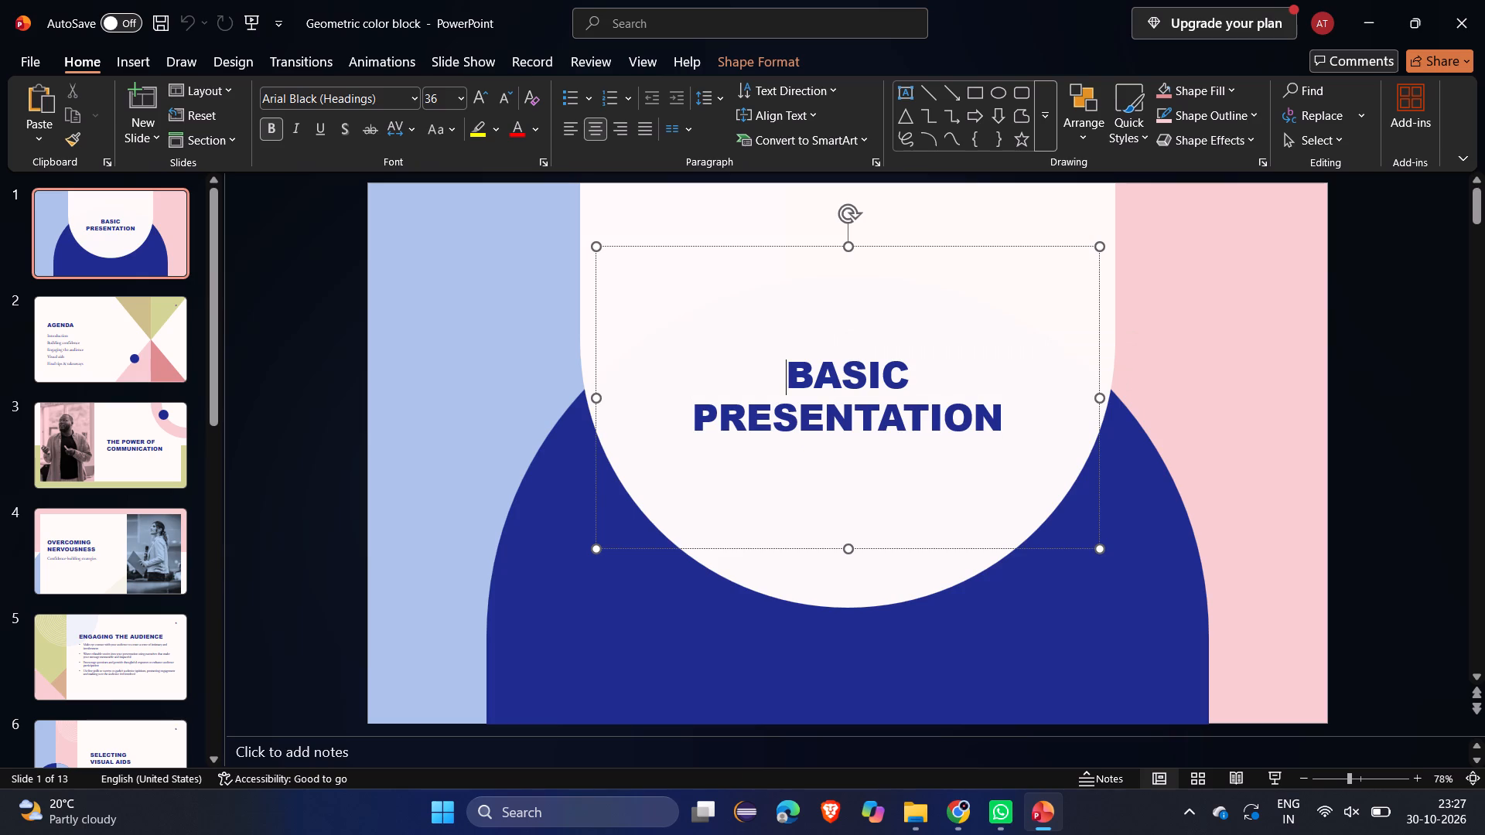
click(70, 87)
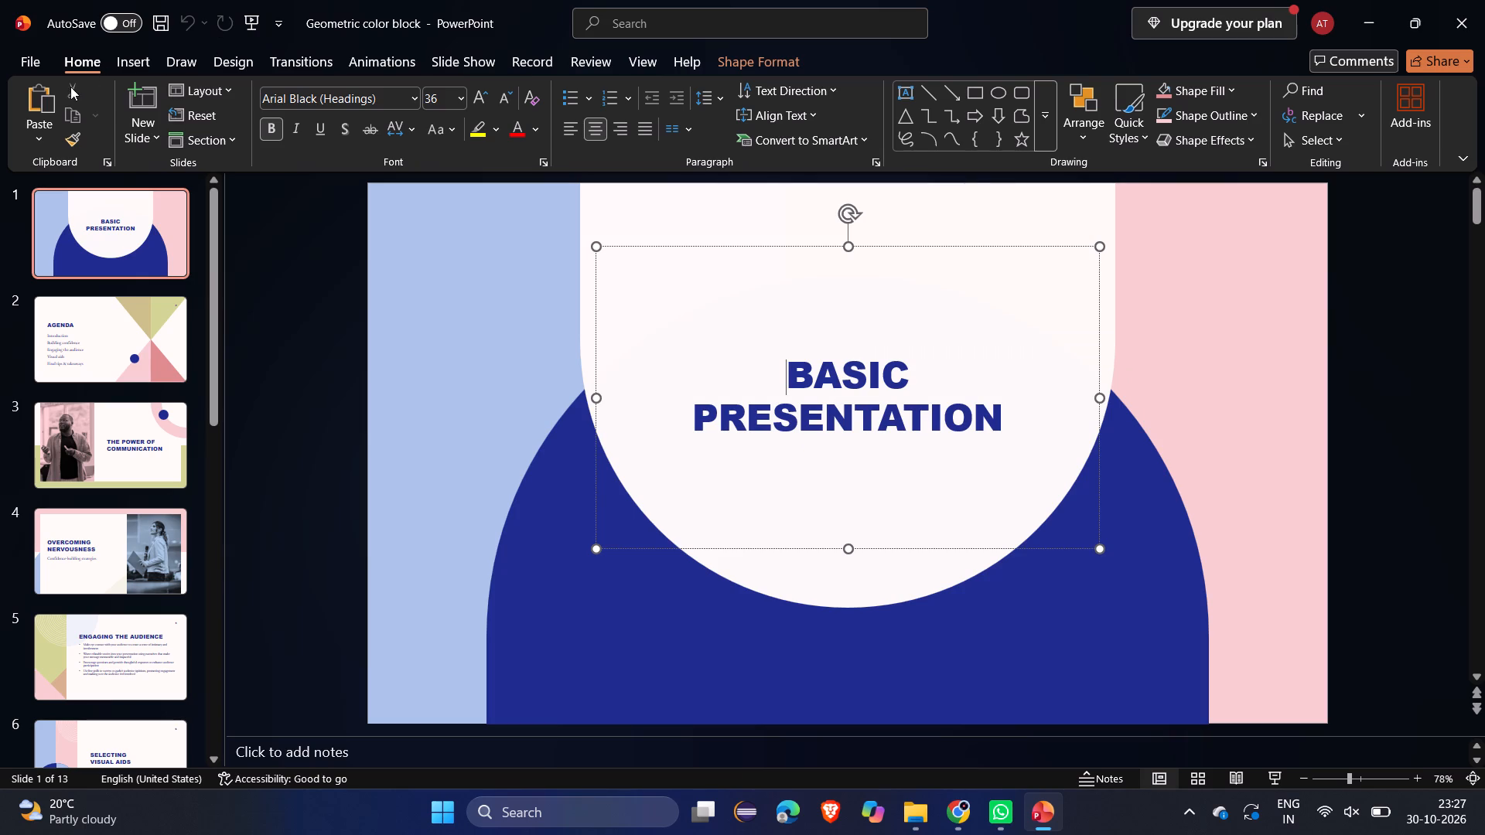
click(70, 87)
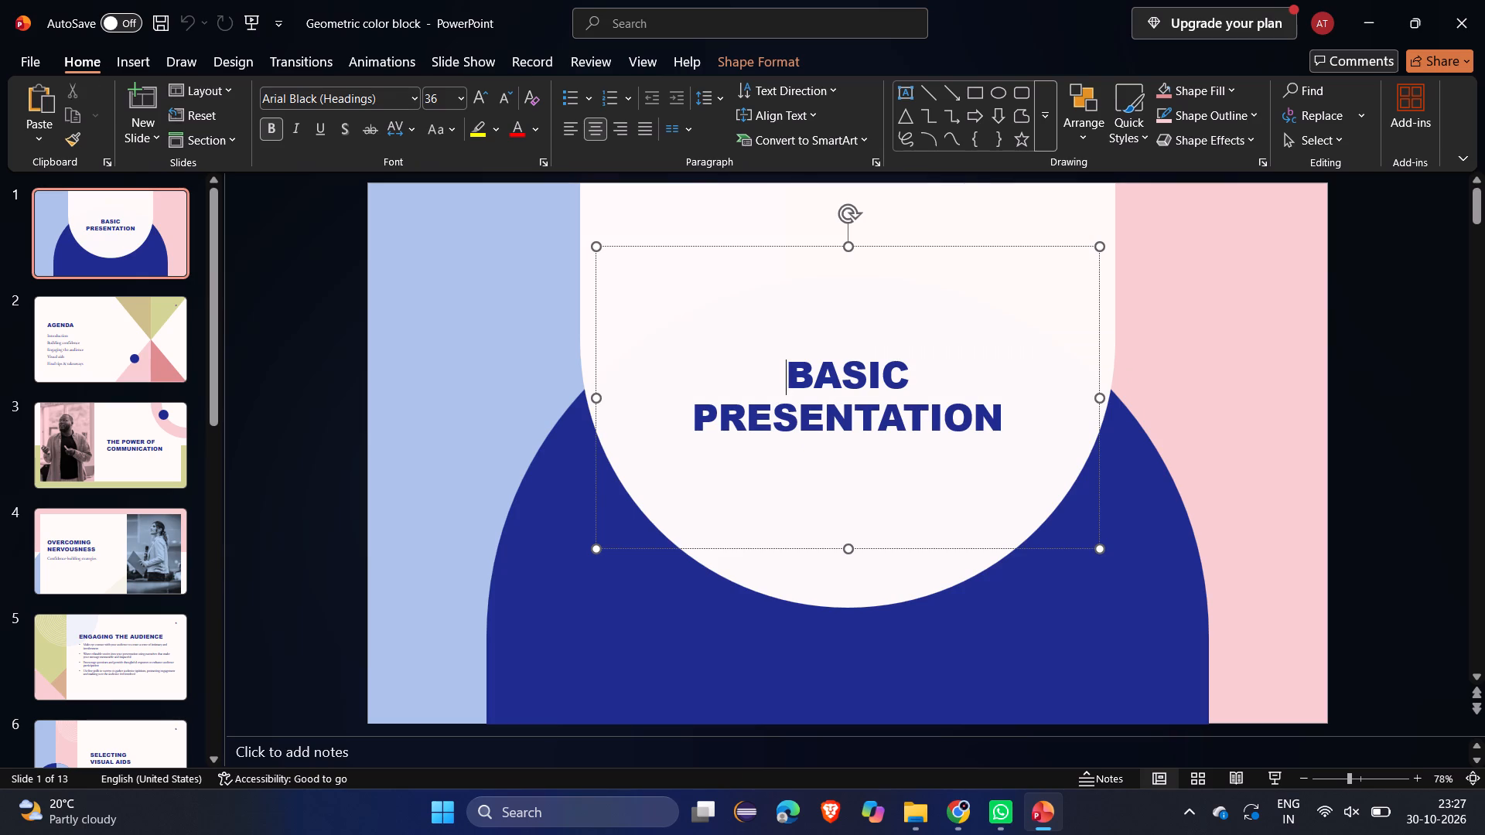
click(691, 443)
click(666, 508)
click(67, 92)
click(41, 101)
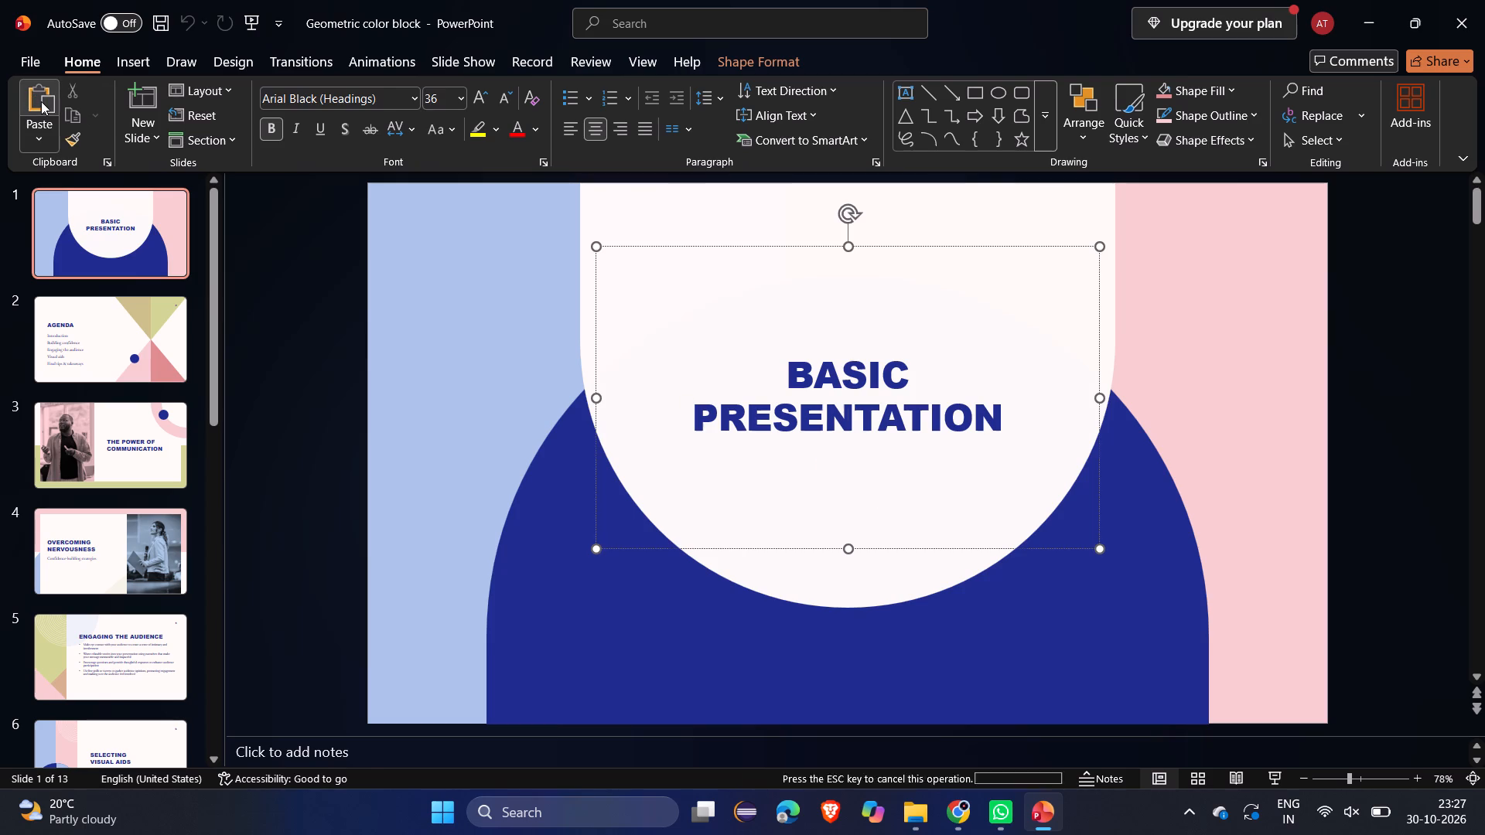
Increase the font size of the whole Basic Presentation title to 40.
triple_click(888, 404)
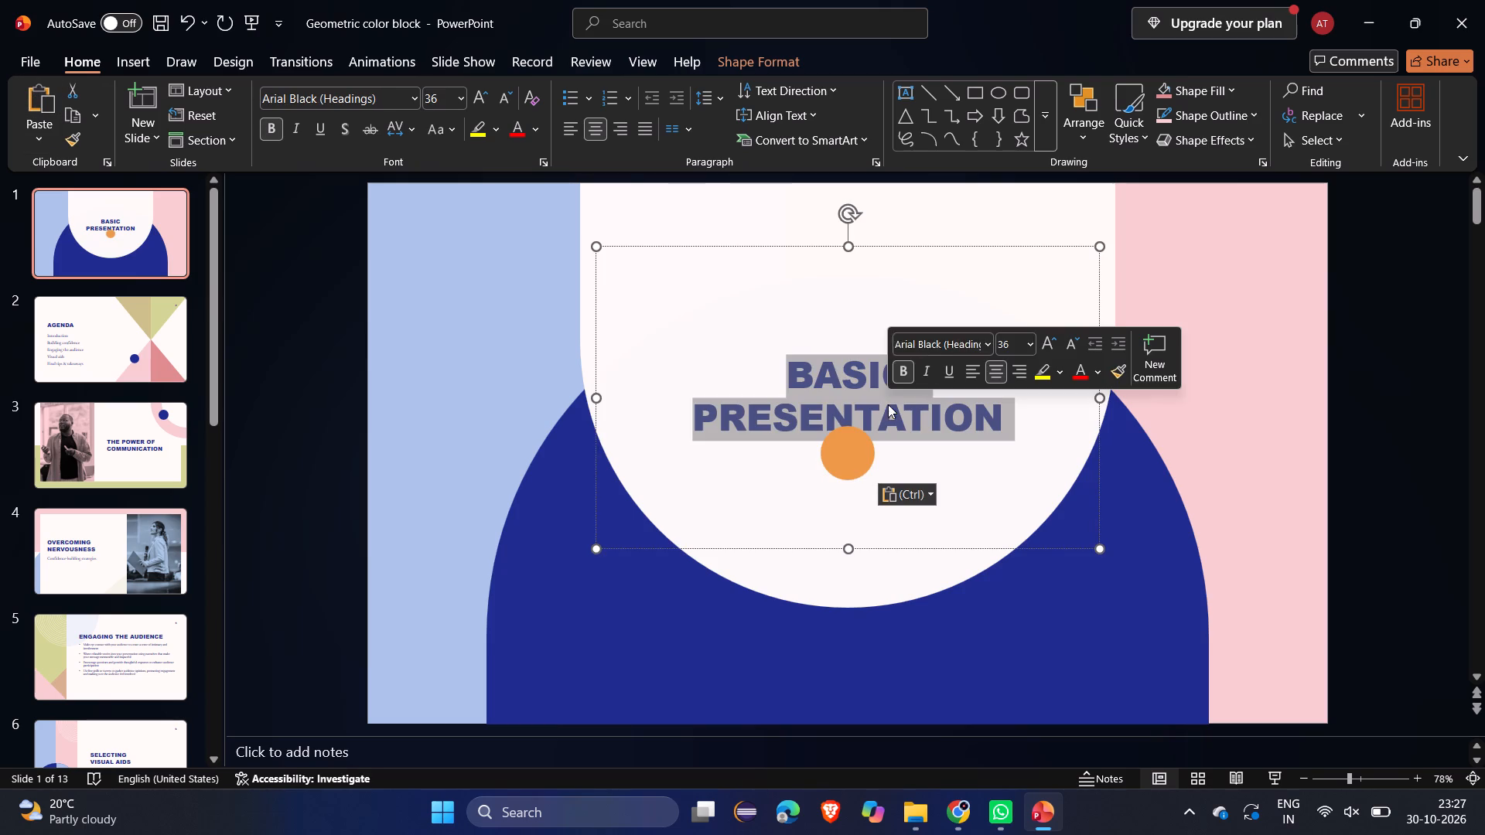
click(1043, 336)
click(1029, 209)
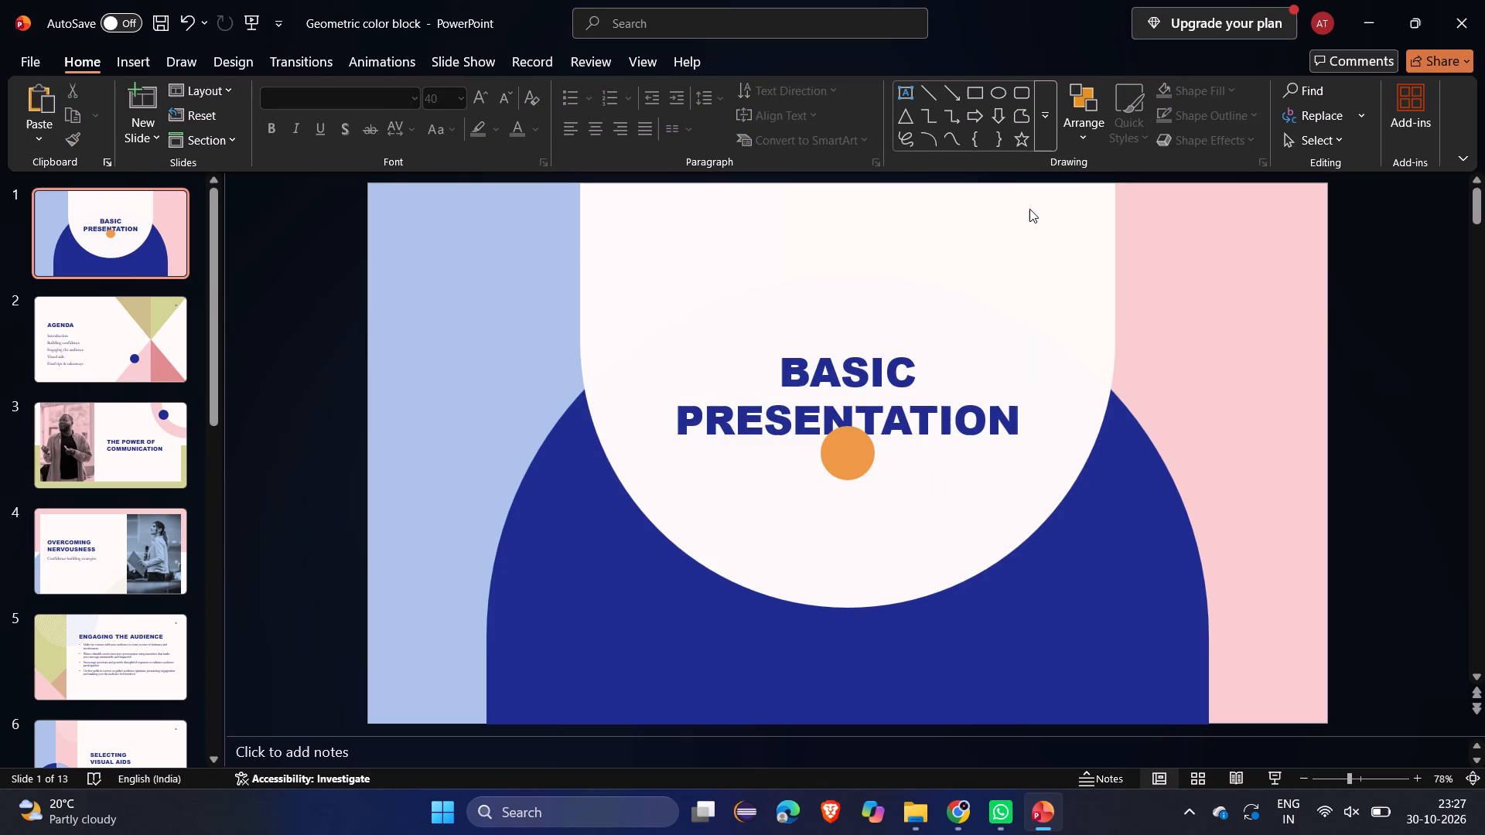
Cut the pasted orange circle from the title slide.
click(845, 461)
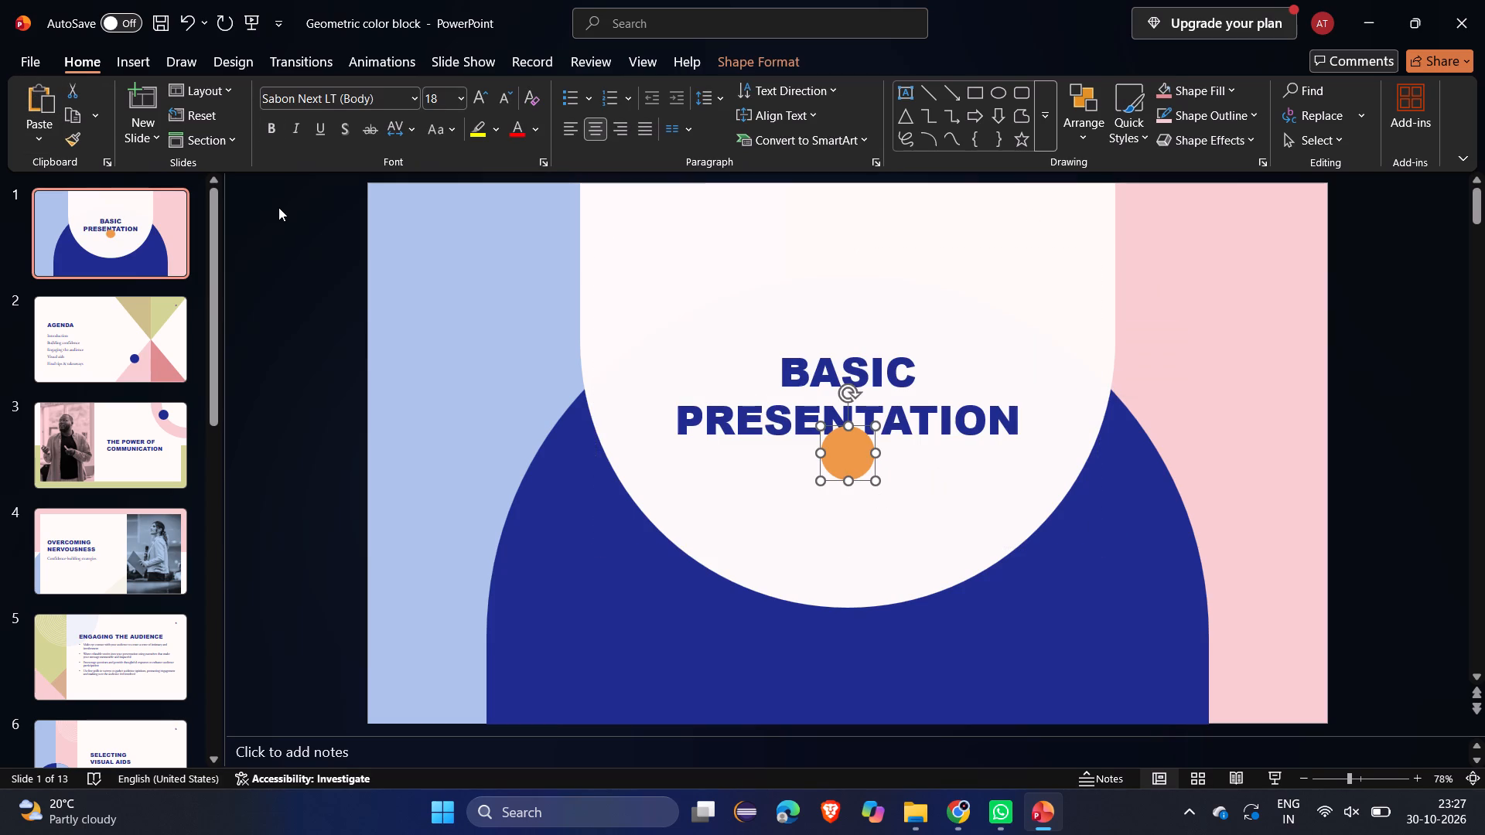
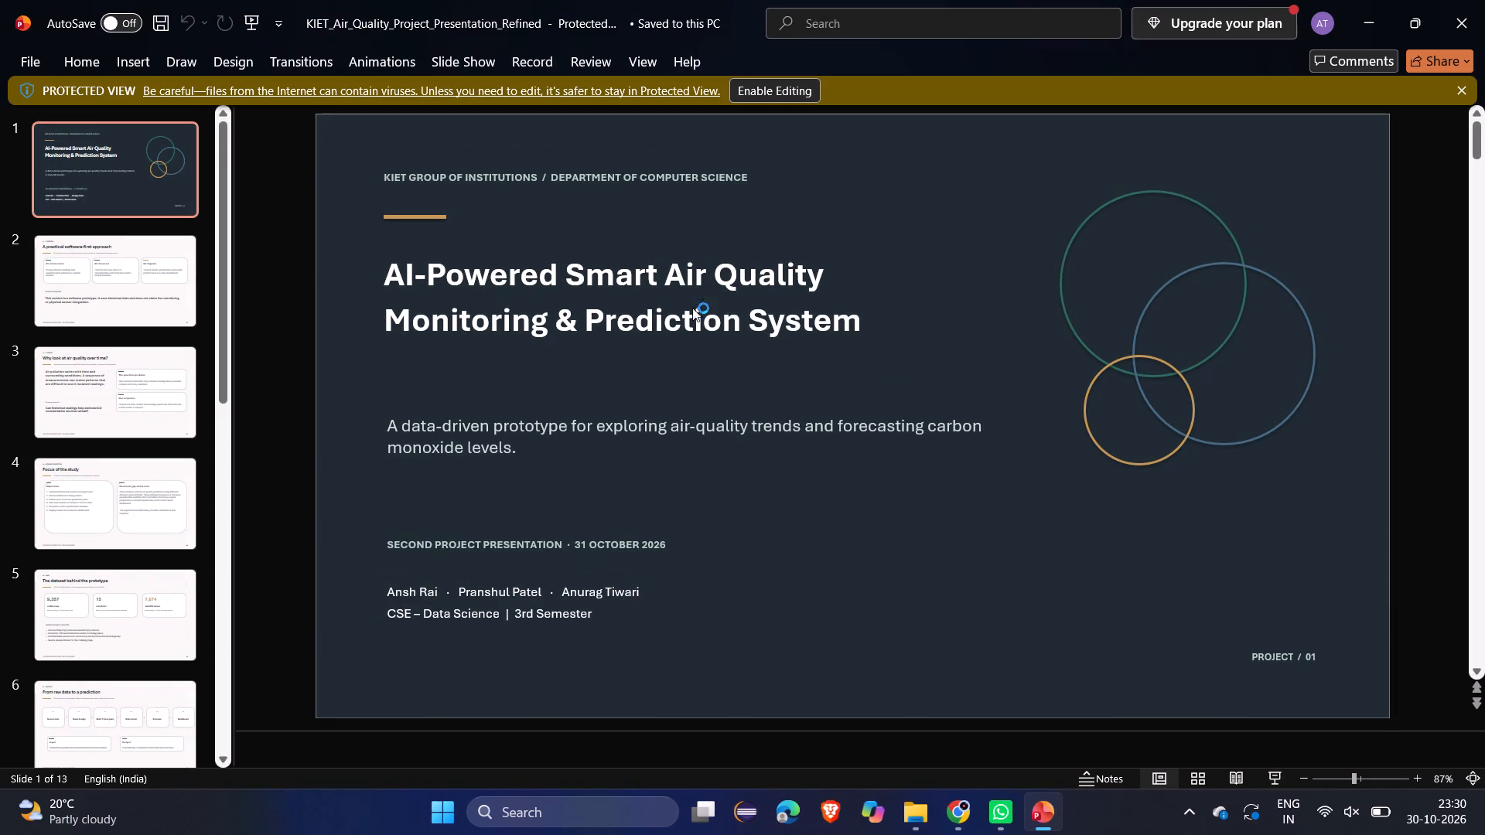
Review the refined presentation's slides one by one from slide 2, examining the layout and text fit.
click(133, 274)
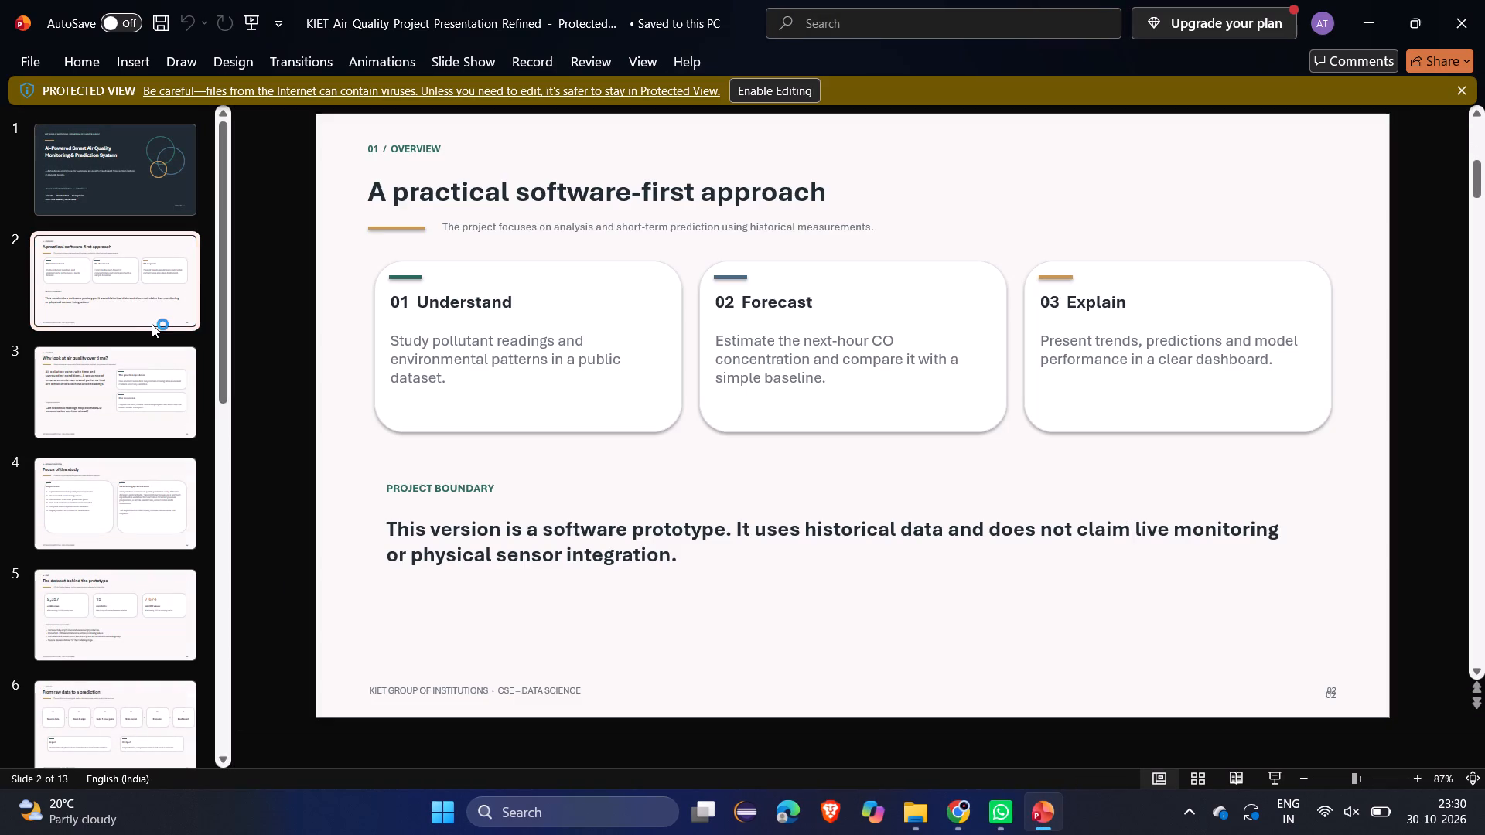
click(152, 324)
click(155, 360)
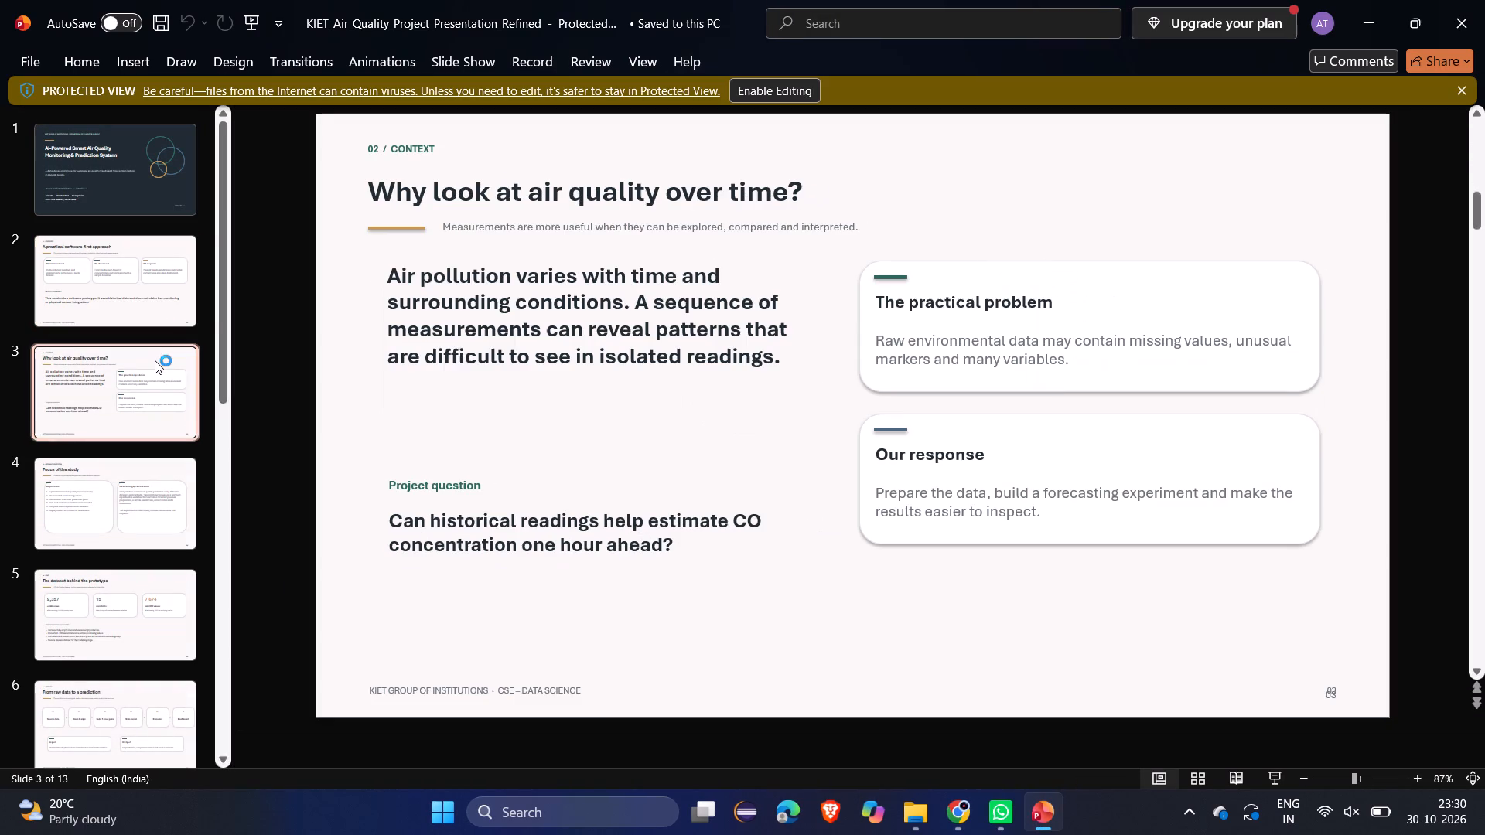
Enable editing of the refined air quality presentation and go back to its title slide.
click(754, 90)
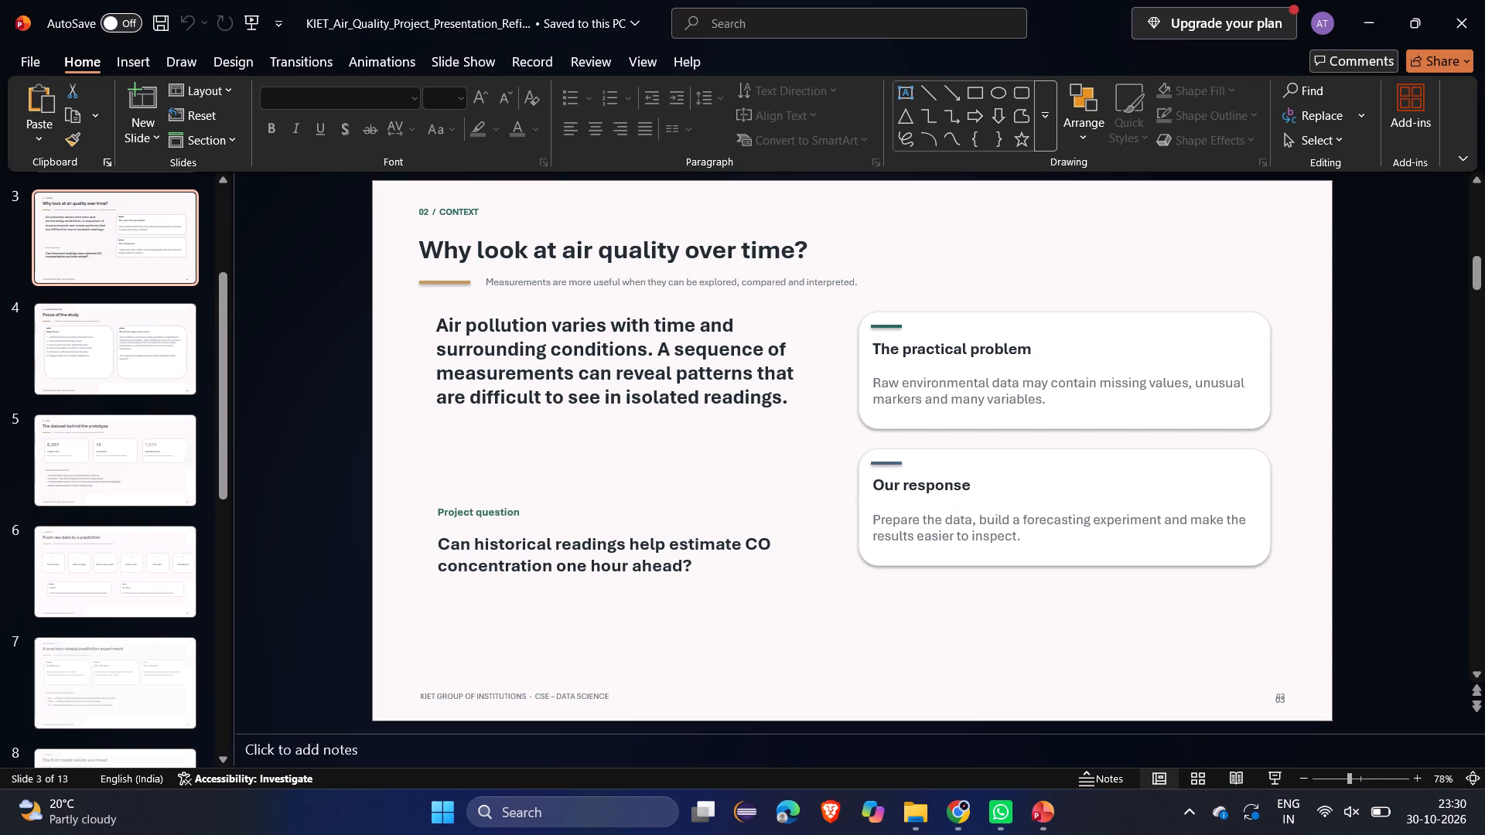
click(143, 219)
scroll(143, 219, up, 5)
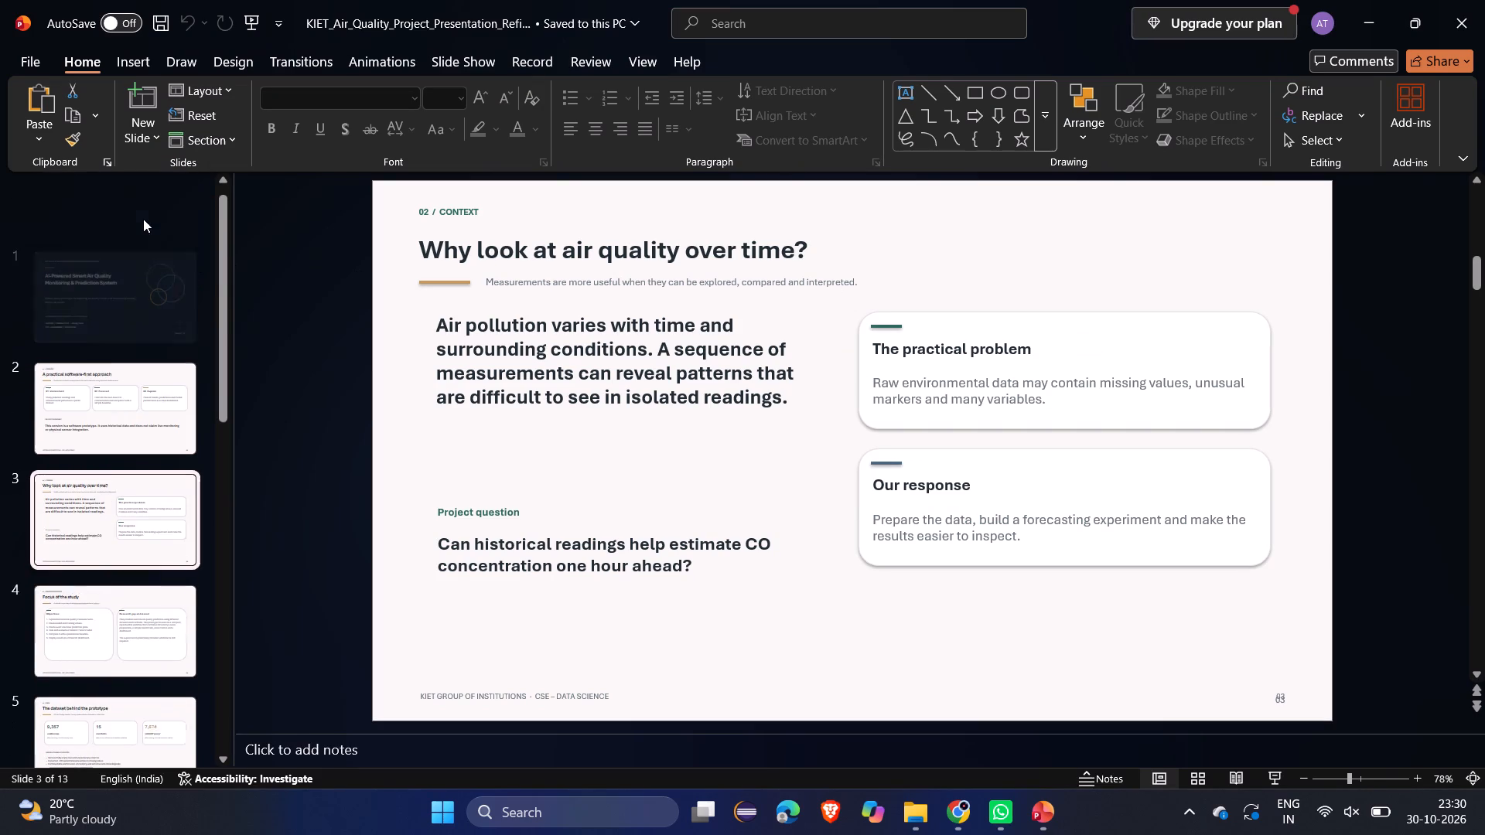
click(140, 223)
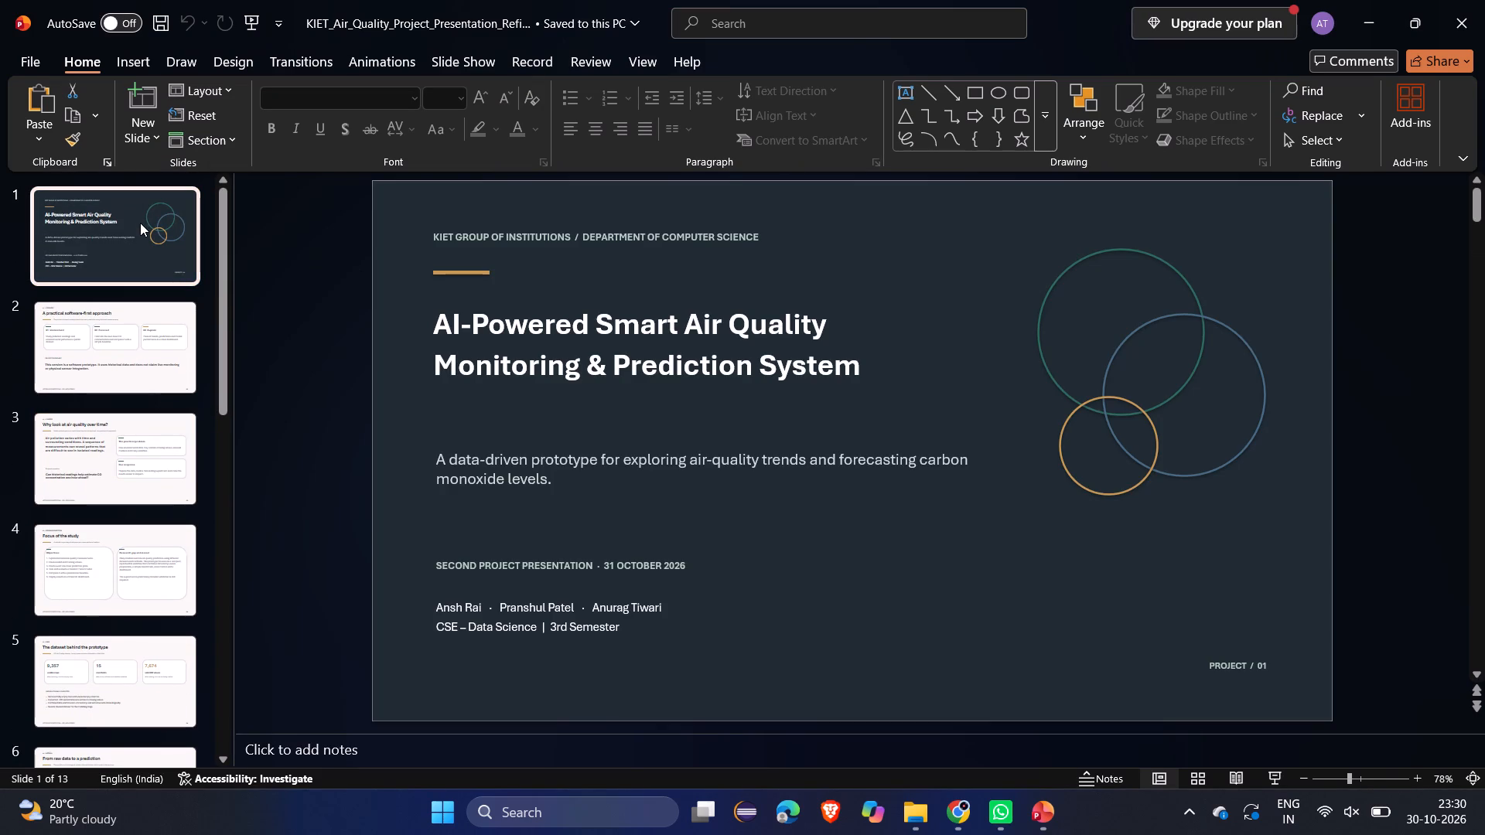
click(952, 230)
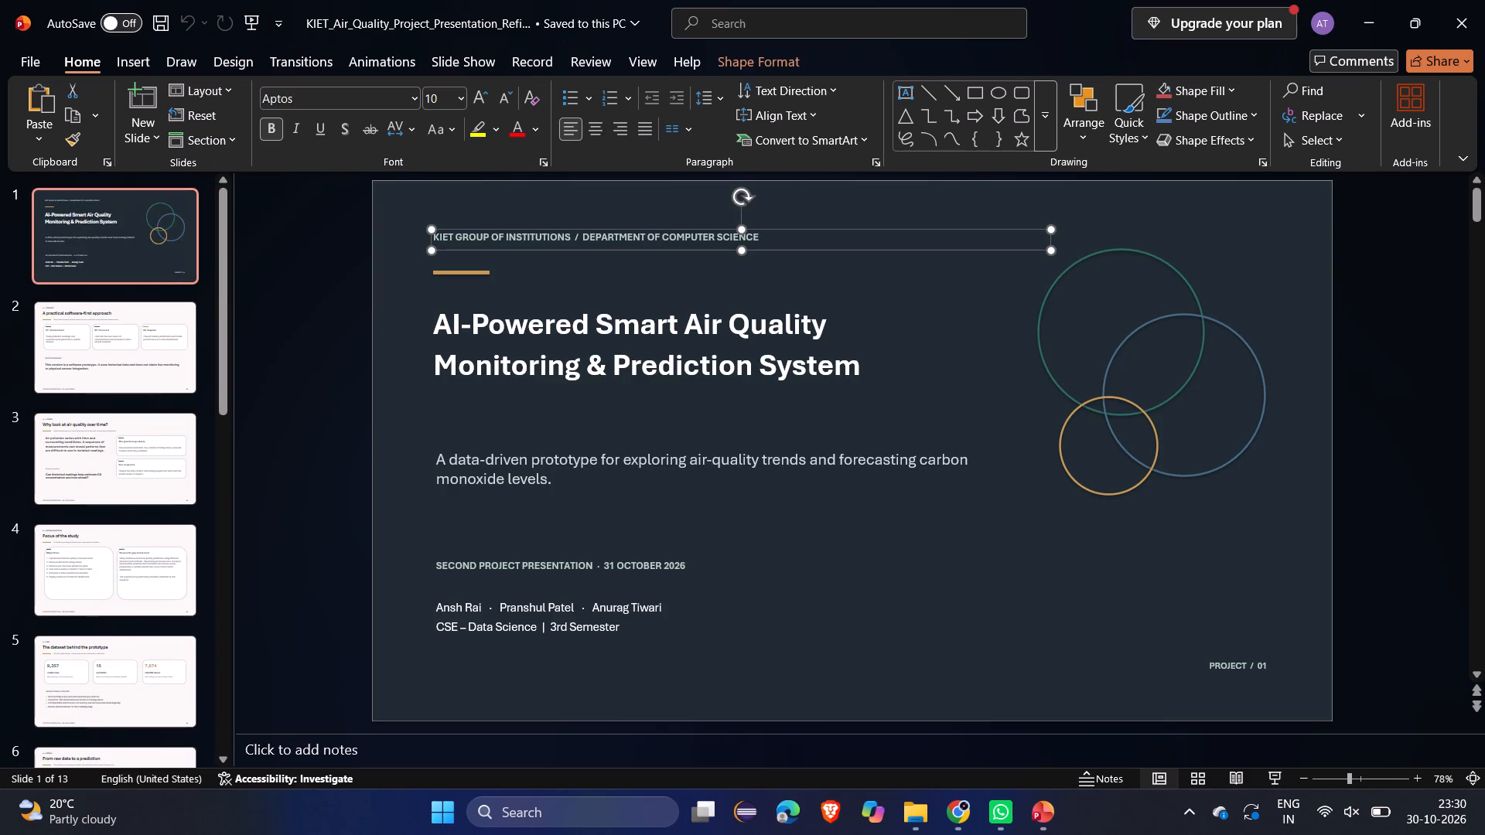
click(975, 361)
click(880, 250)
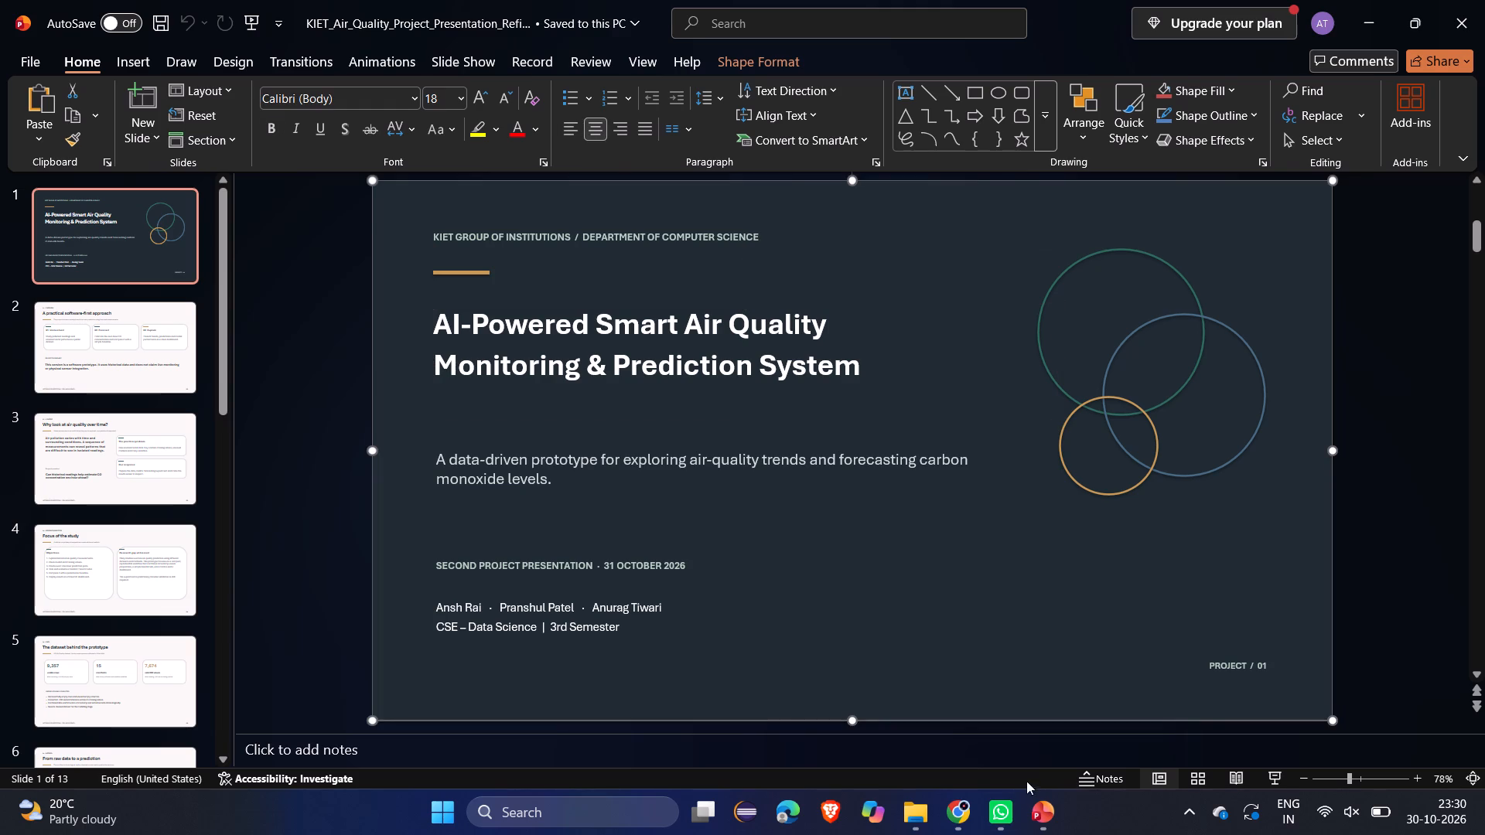
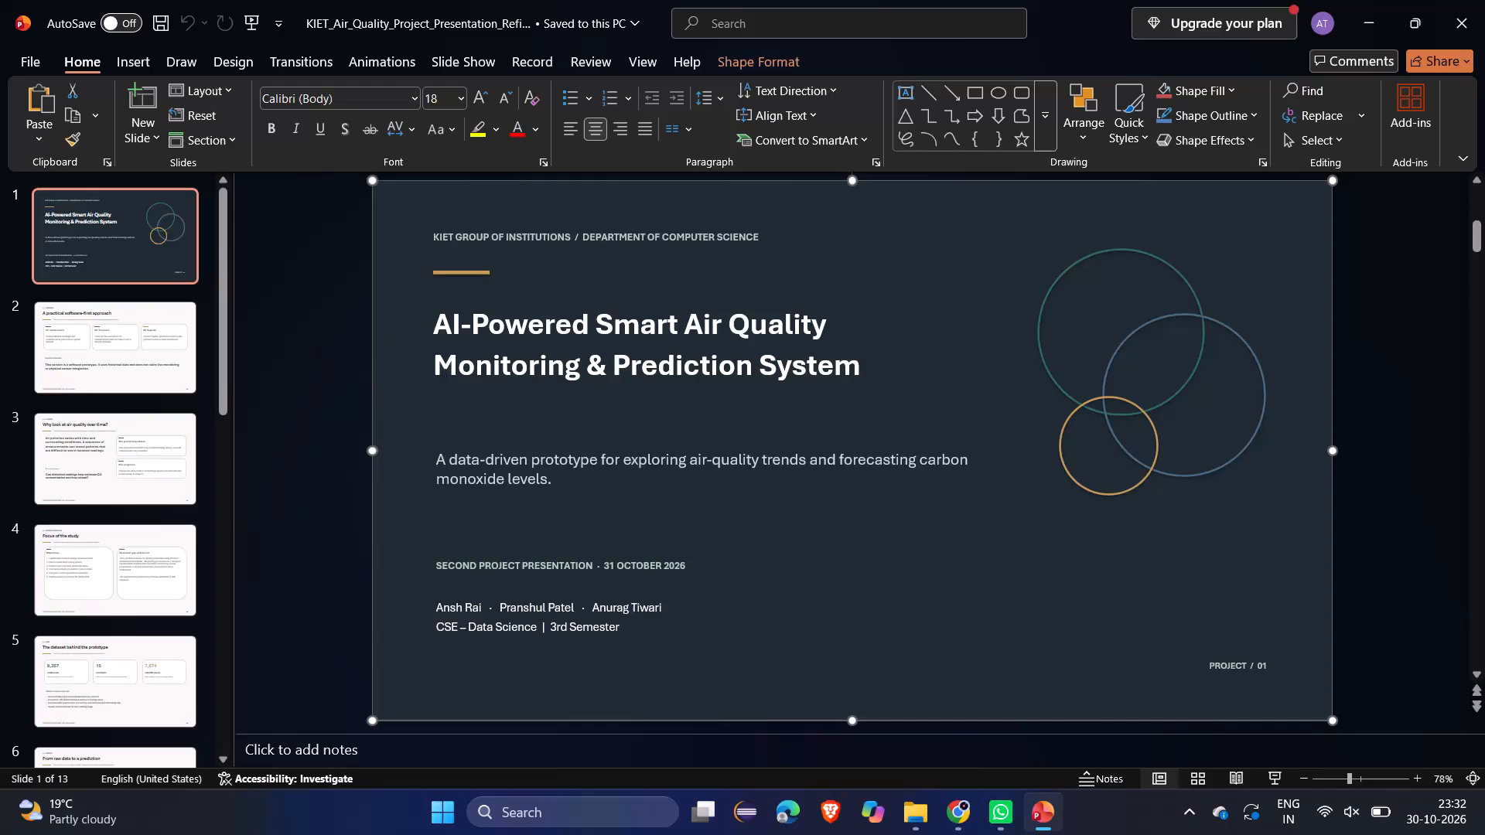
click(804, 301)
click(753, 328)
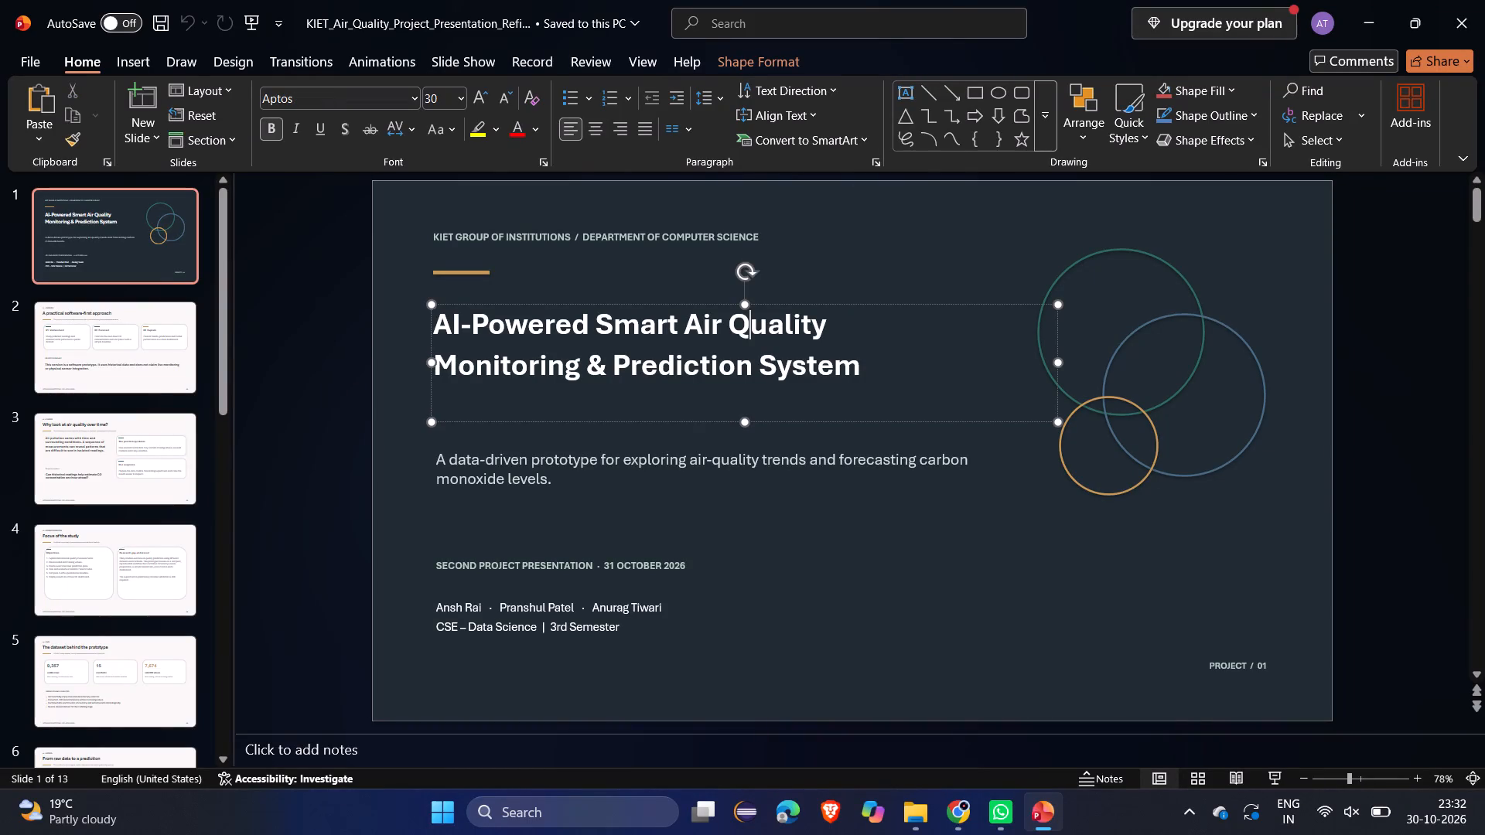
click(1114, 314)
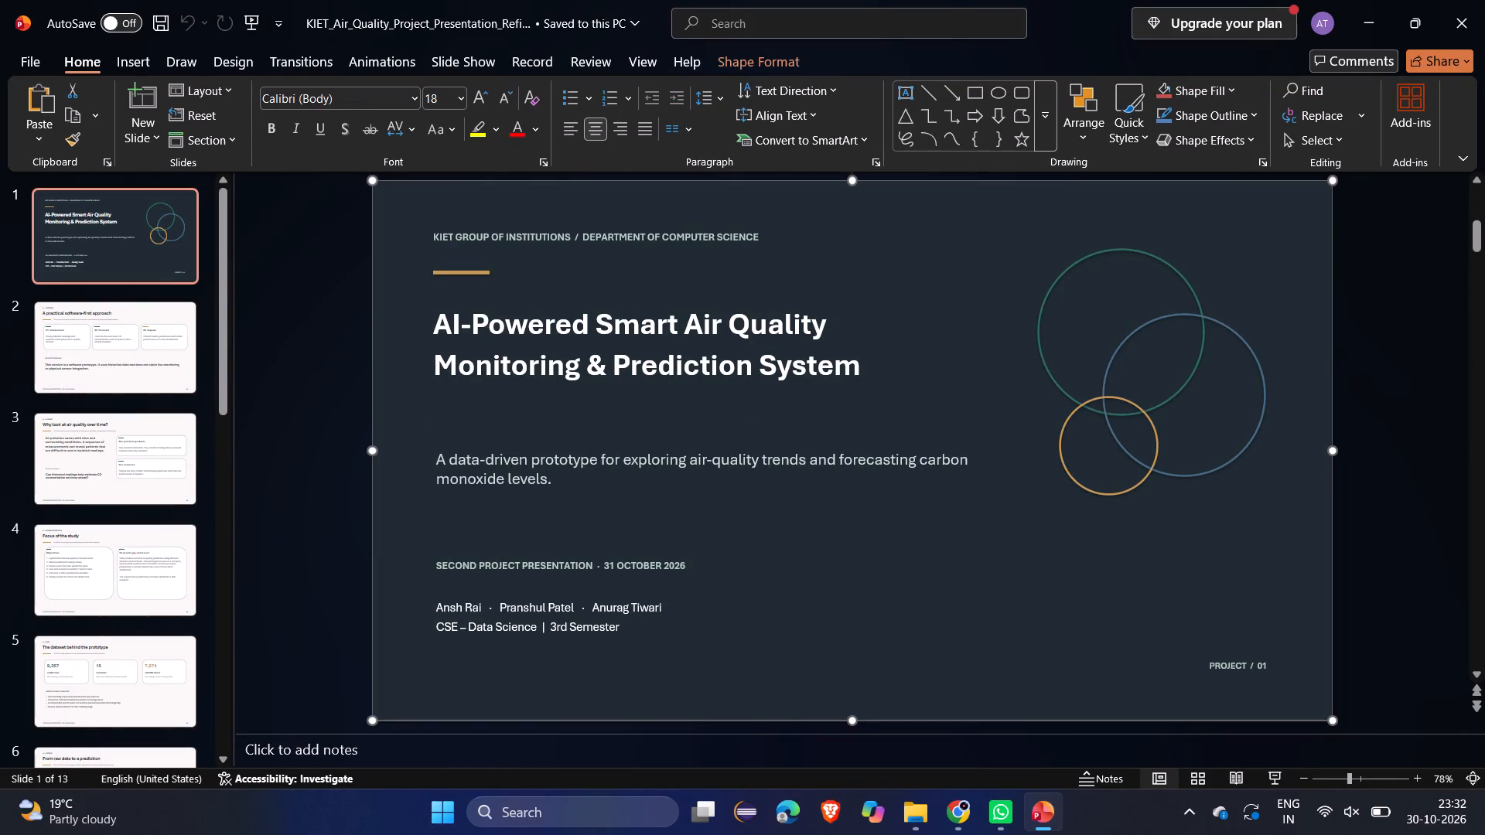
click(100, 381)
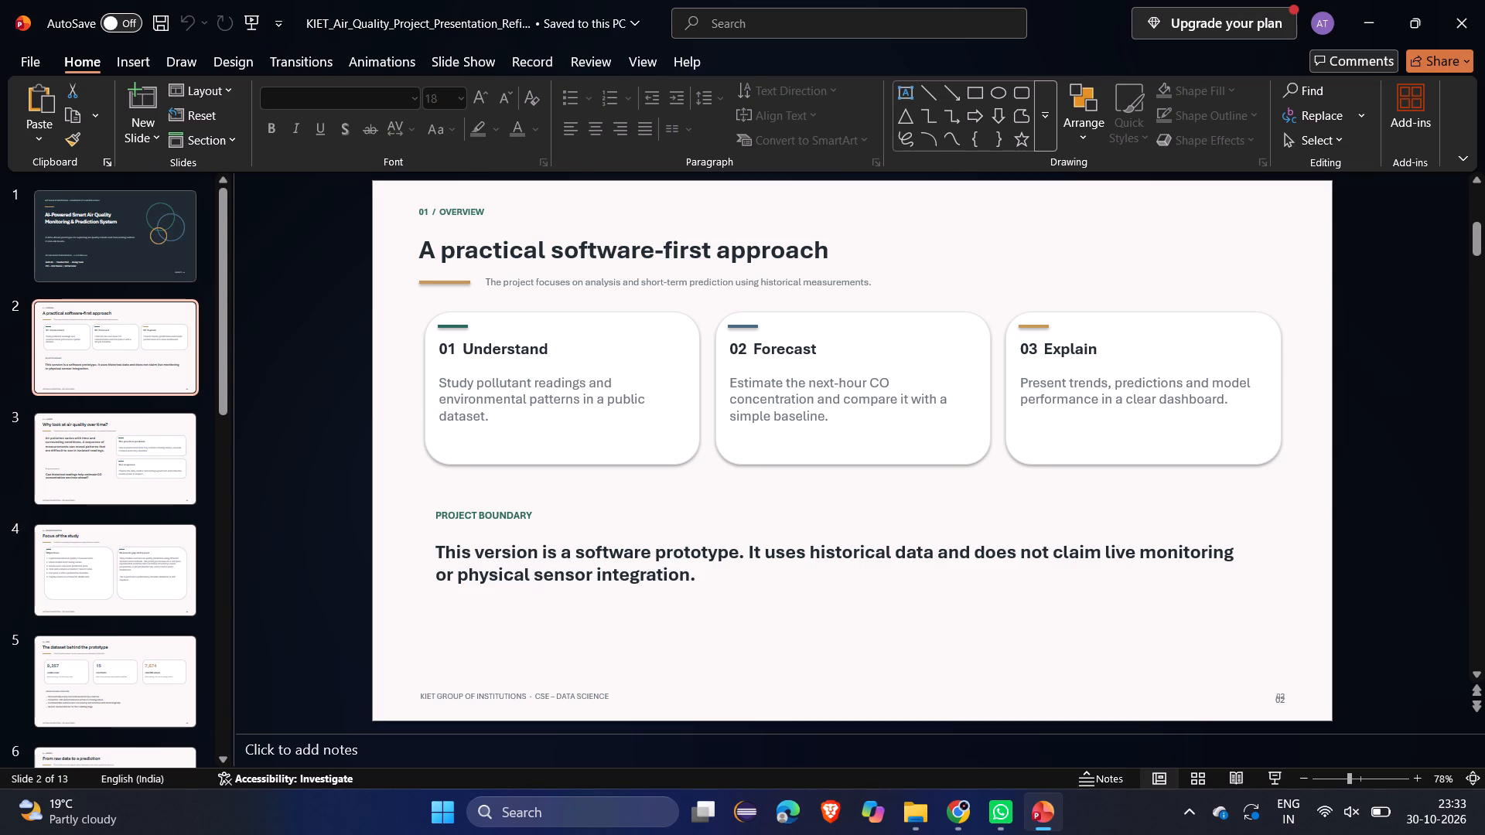
Select the title slide, slide 1, and bring up the slide actions available for it.
click(146, 270)
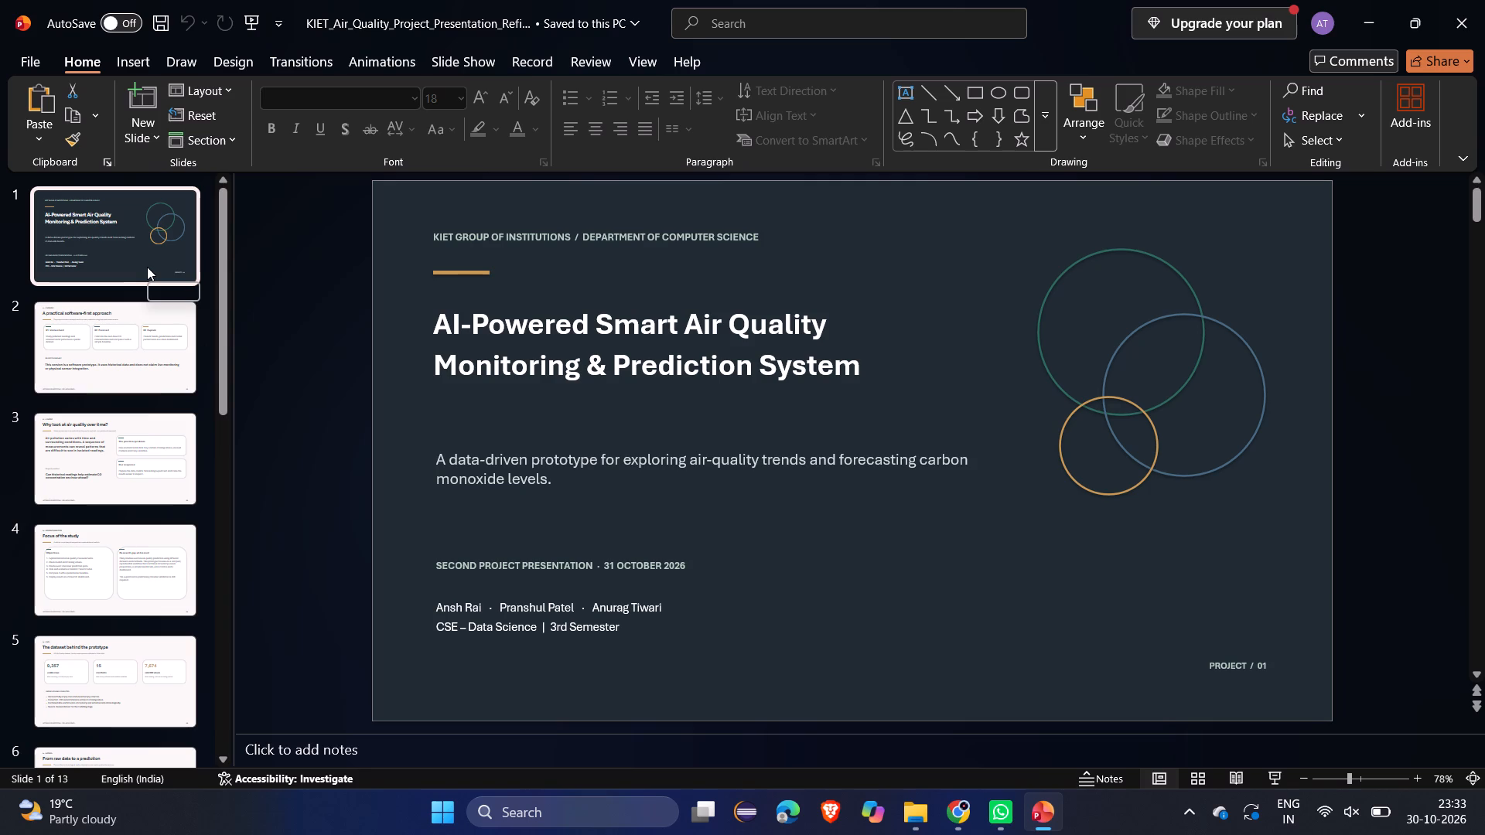
right_click(147, 267)
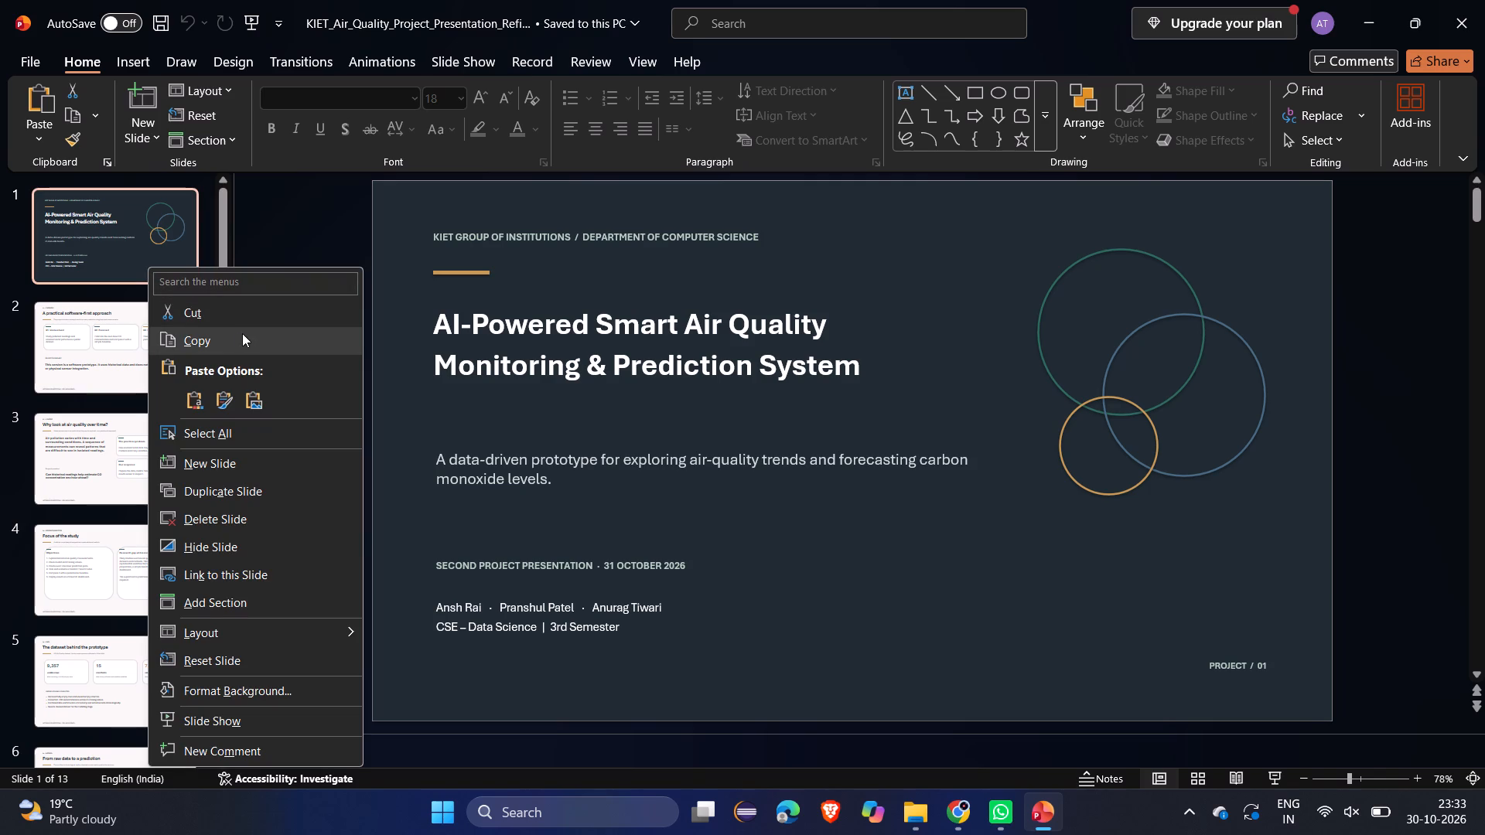
Cut the opening title slide, AI-Powered Smart Air Quality Monitoring & Prediction System, out of the presentation.
click(215, 312)
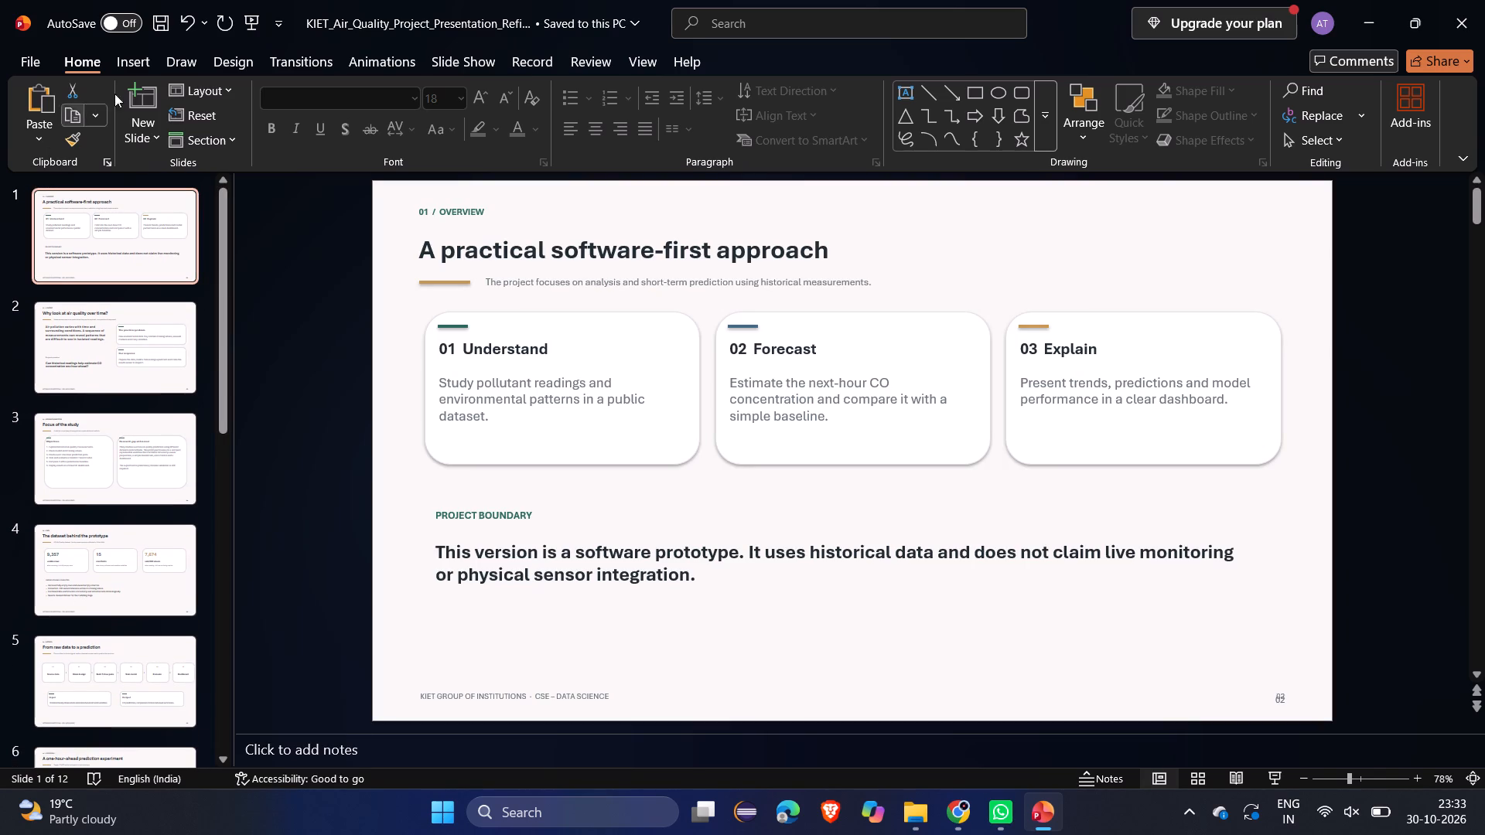
Bring up the commands for inserting new content into the presentation.
click(127, 65)
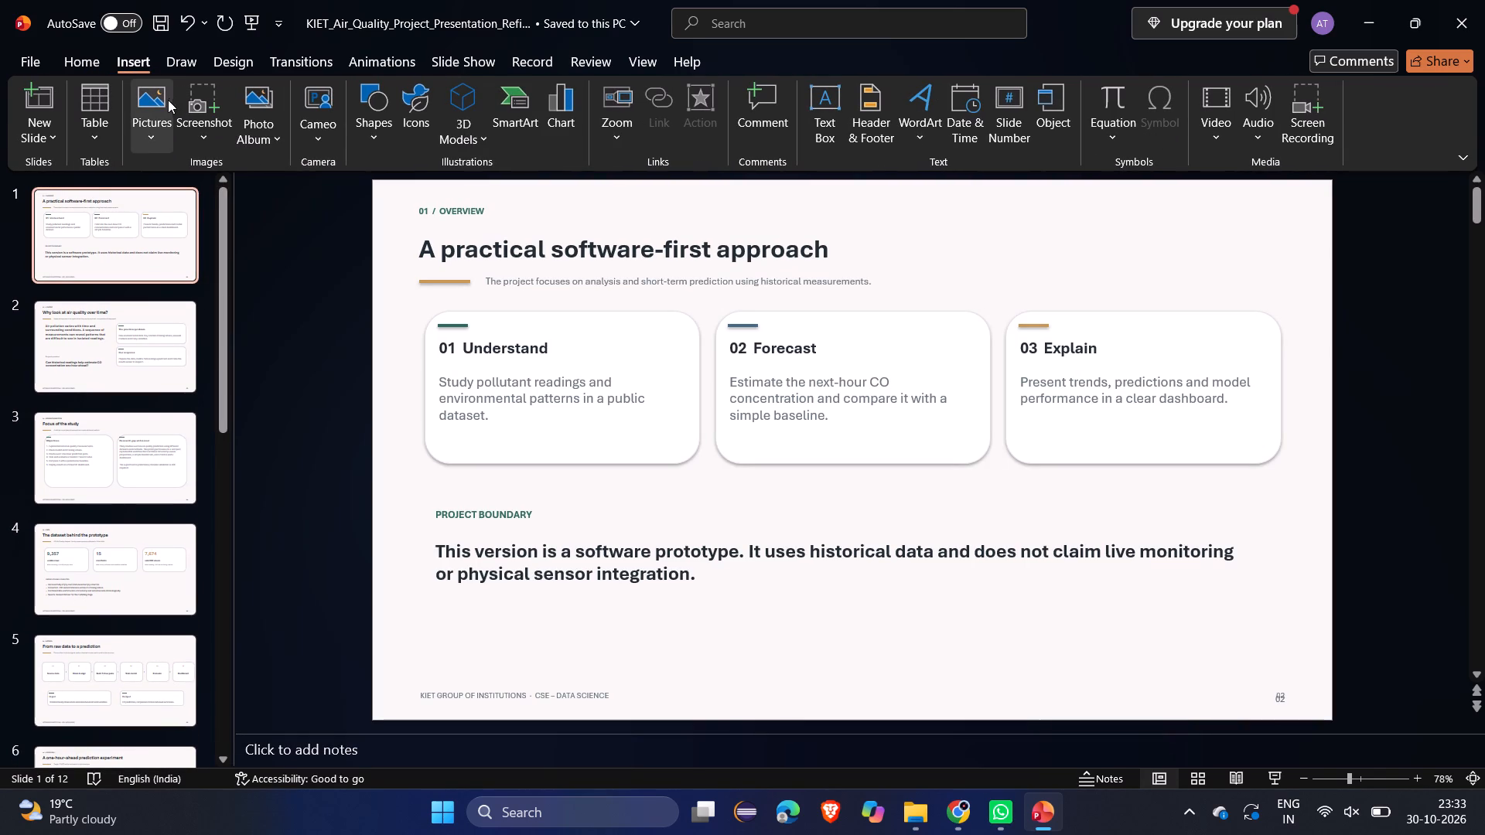
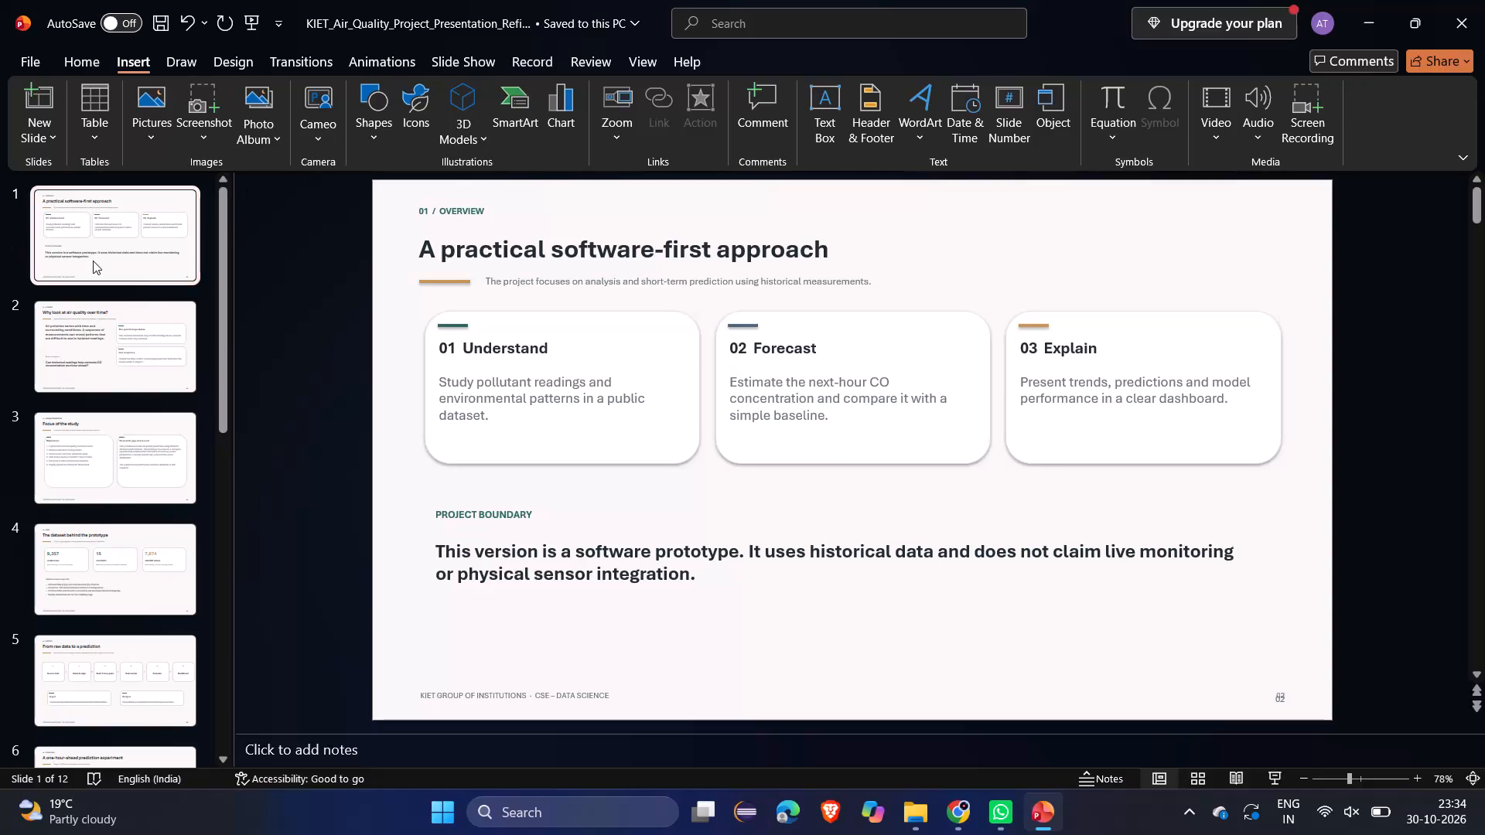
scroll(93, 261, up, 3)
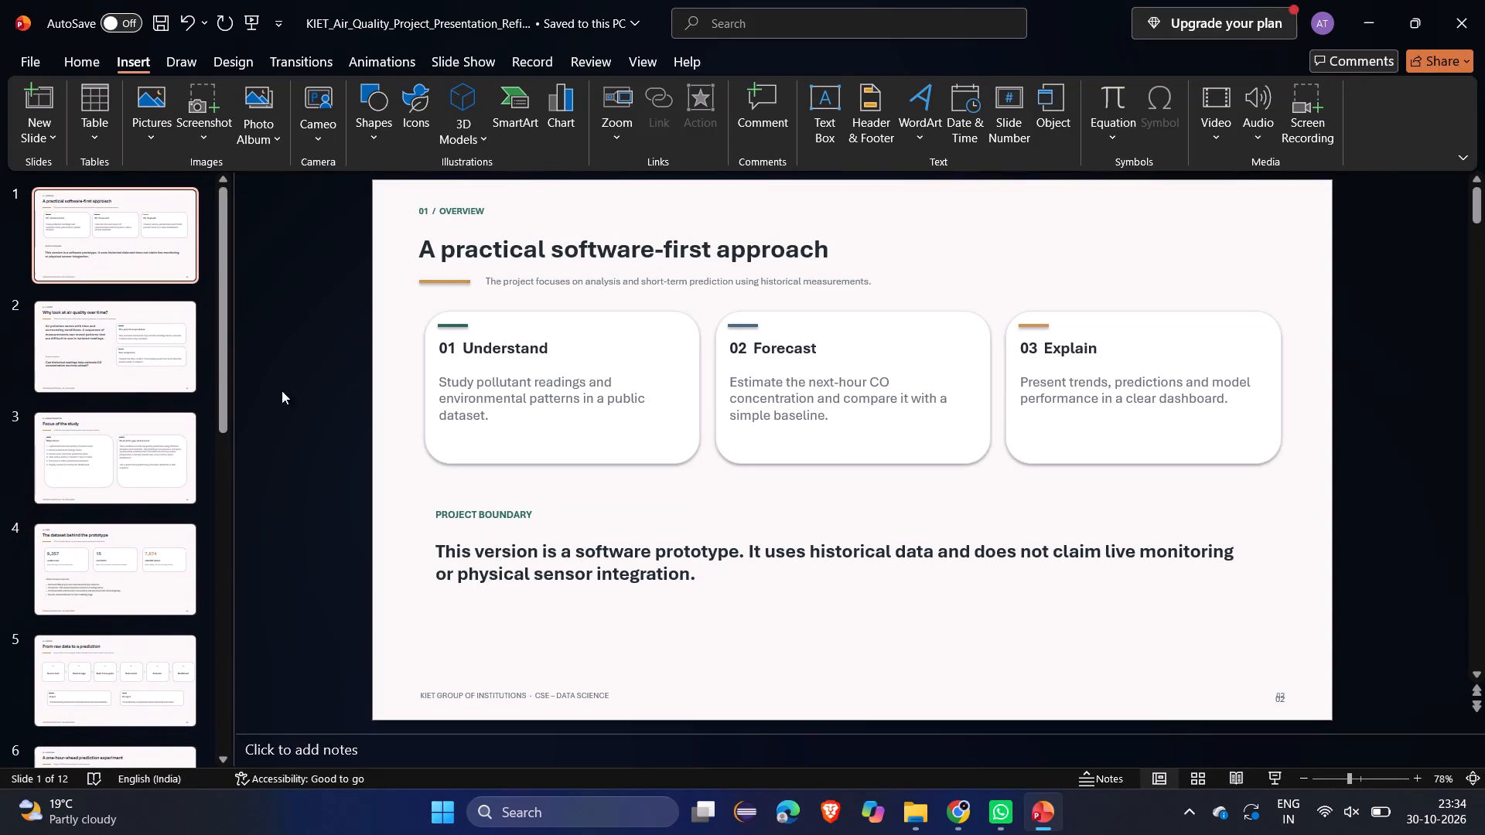
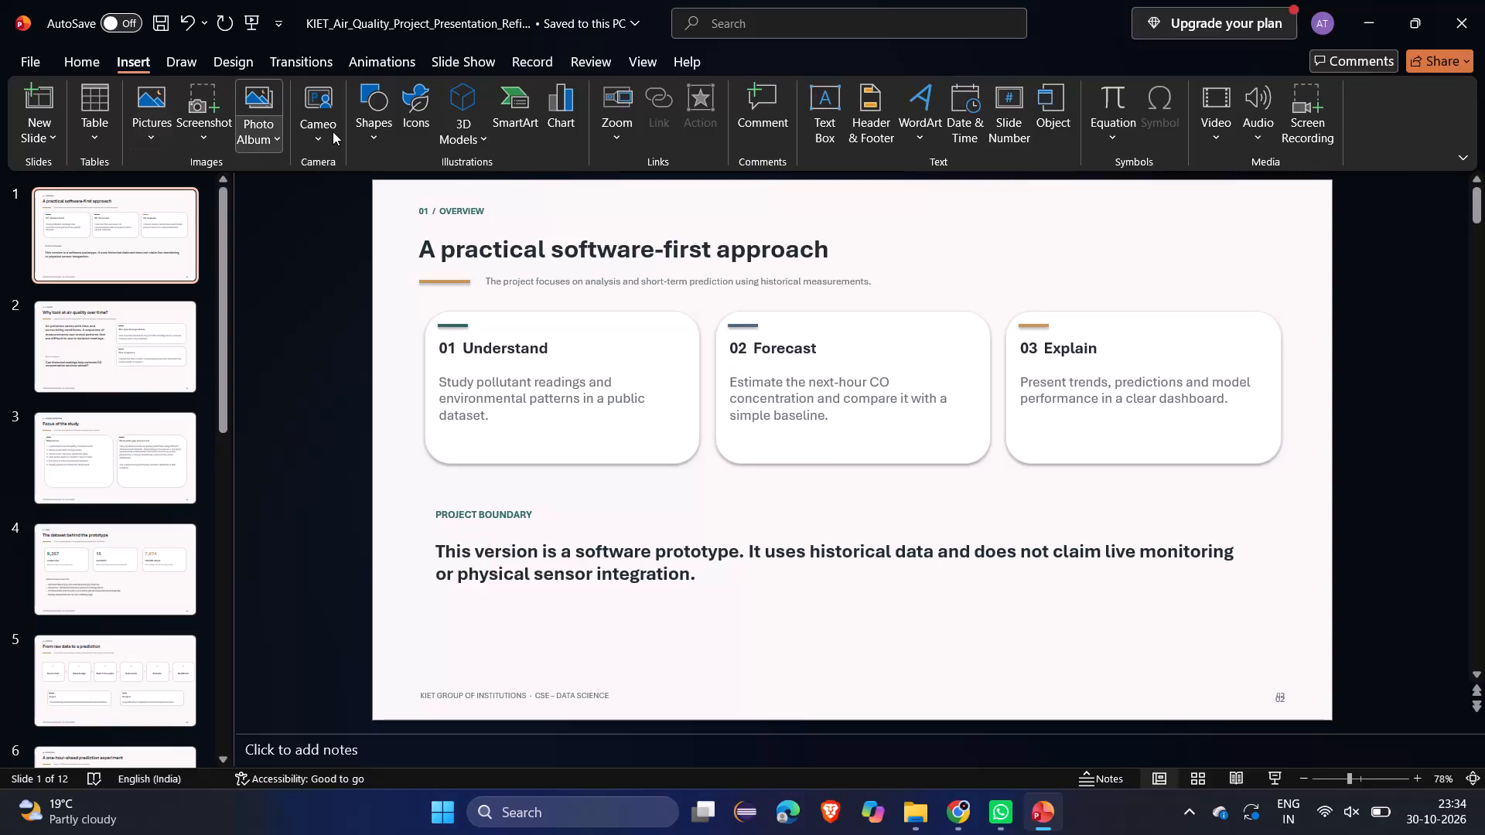
Insert a new blank slide and move it to the very beginning of the presentation, ahead of the overview slide.
click(54, 113)
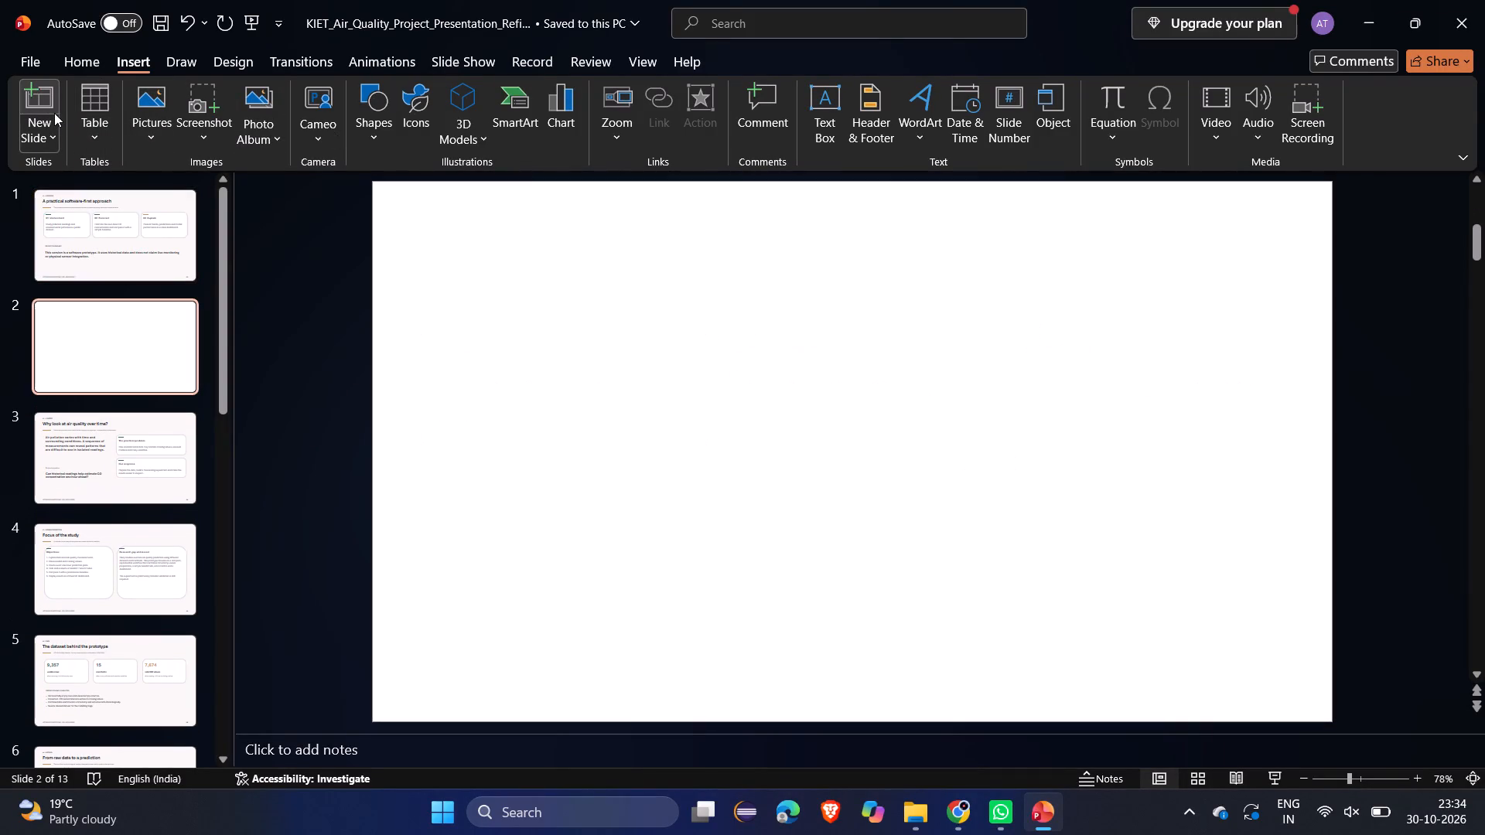
drag(121, 322, 111, 186)
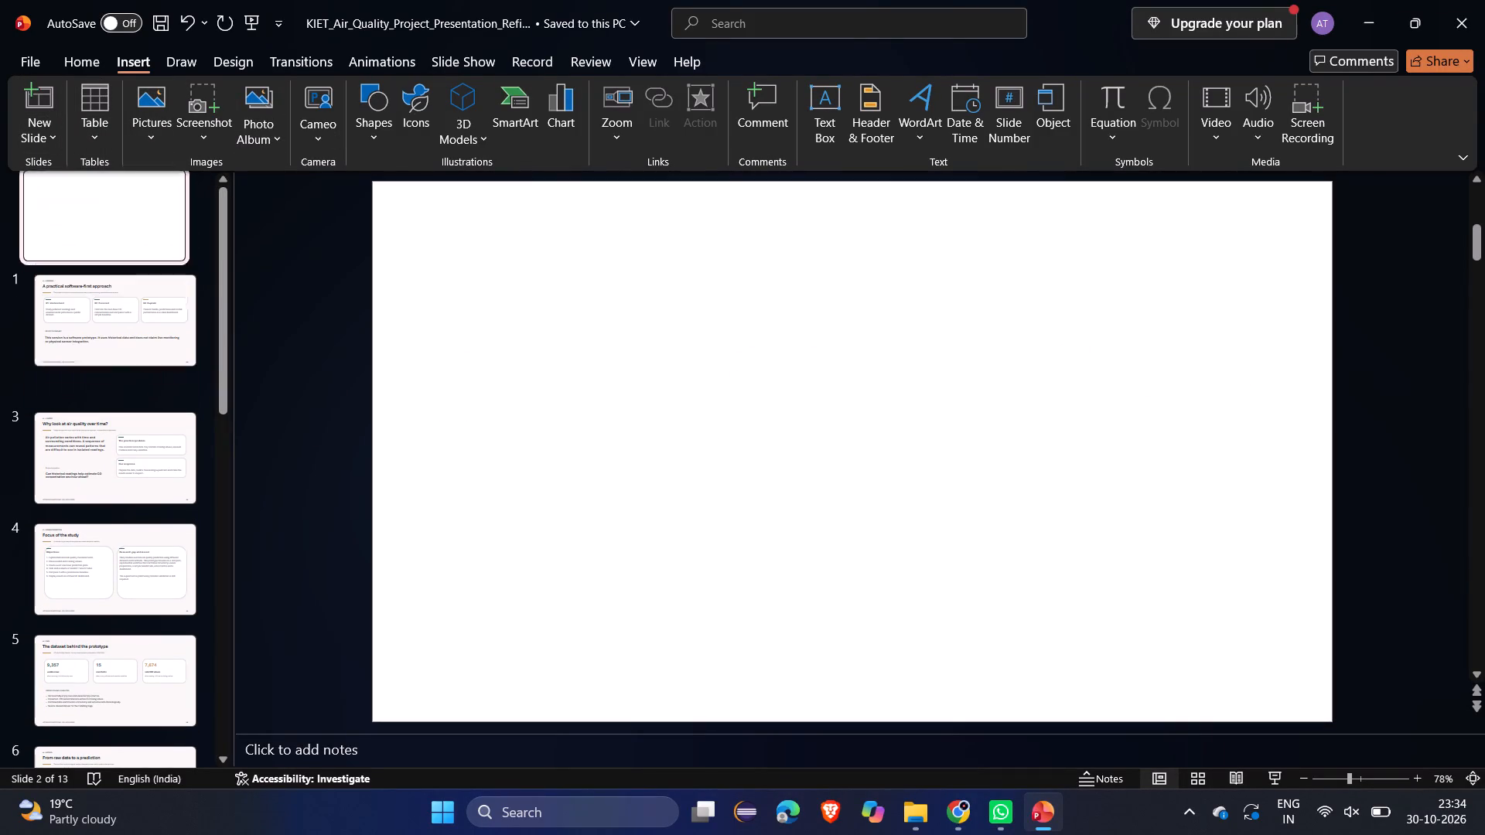
drag(111, 186, 111, 187)
click(612, 319)
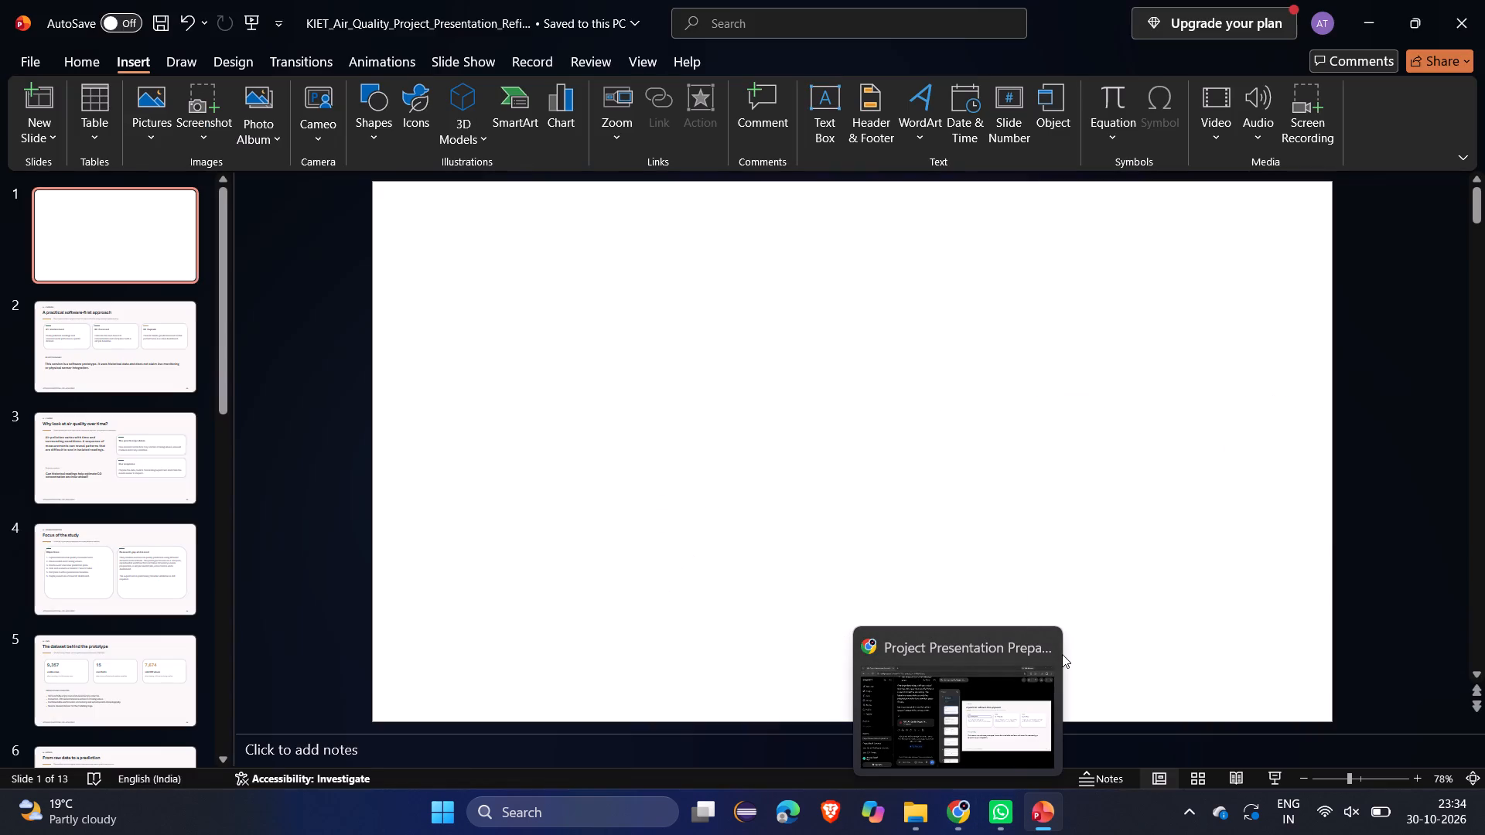
click(696, 254)
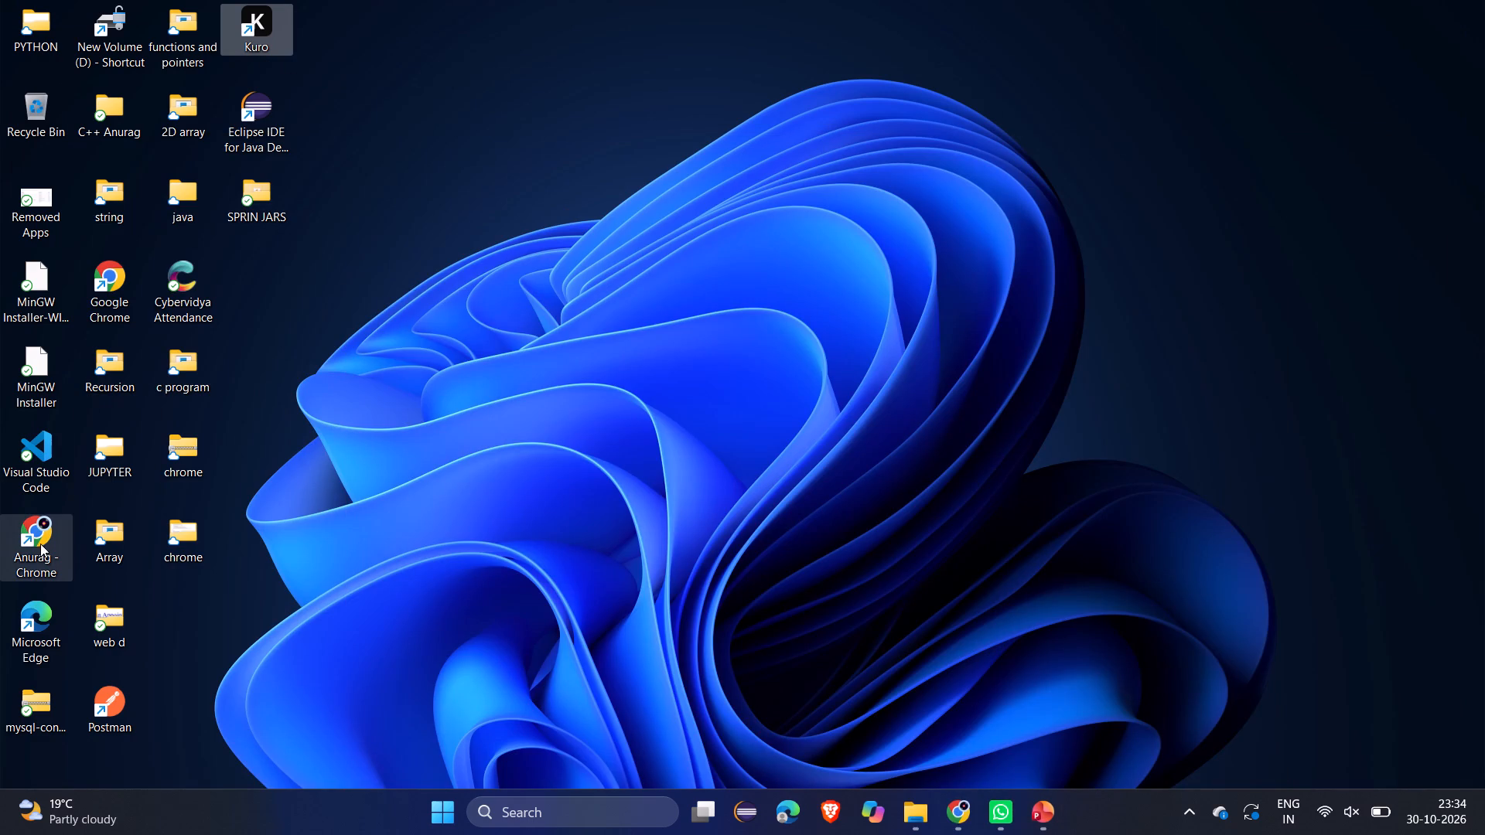
Open a new Chrome window from the desktop profile shortcut and start a Google search.
double_click(22, 554)
click(515, 394)
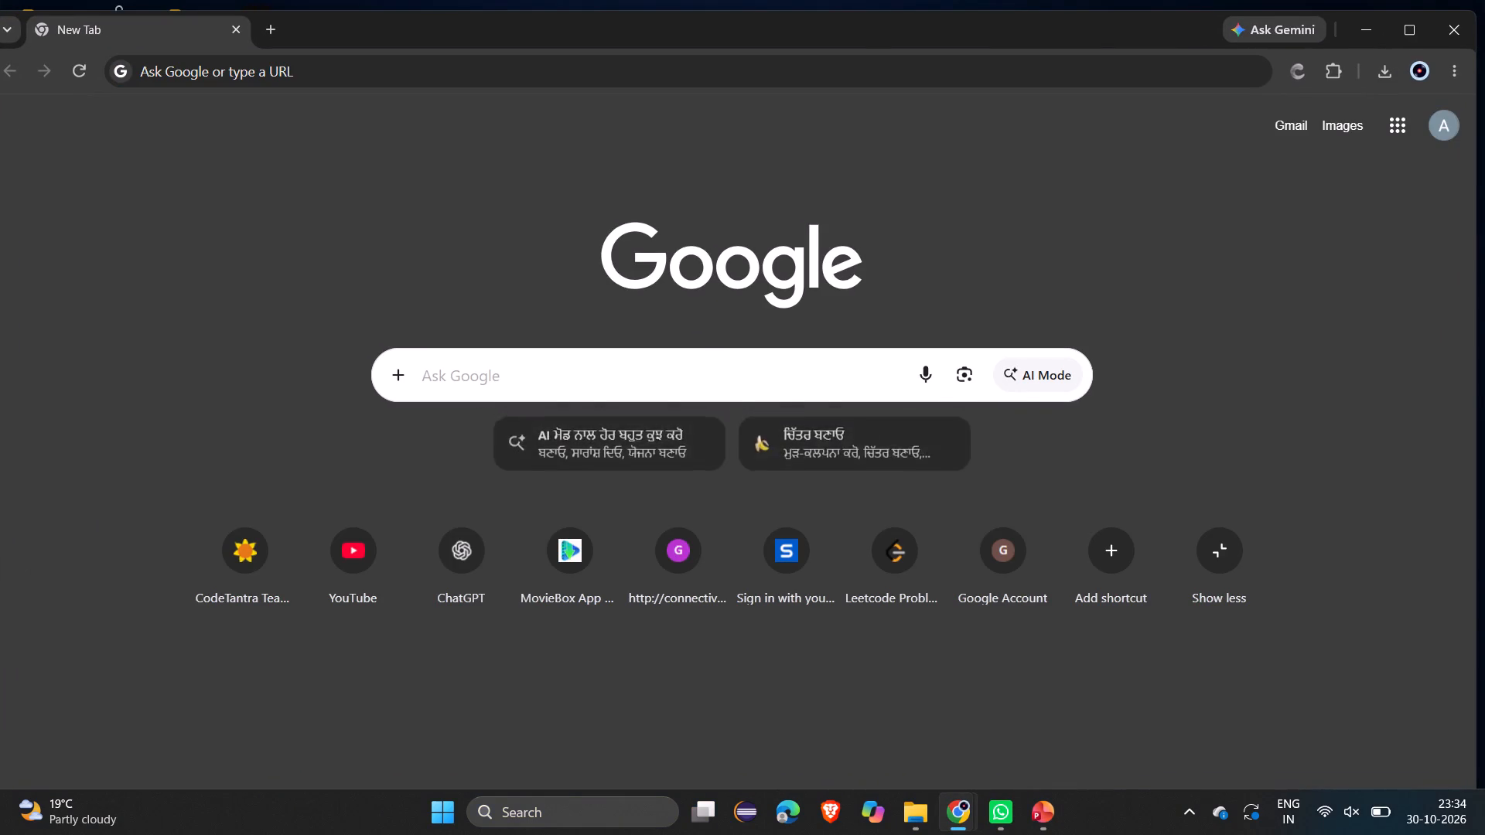
Search the web for "kiet deemed to be university logo" and open the first image result's preview.
text(kiet deemed to lo)
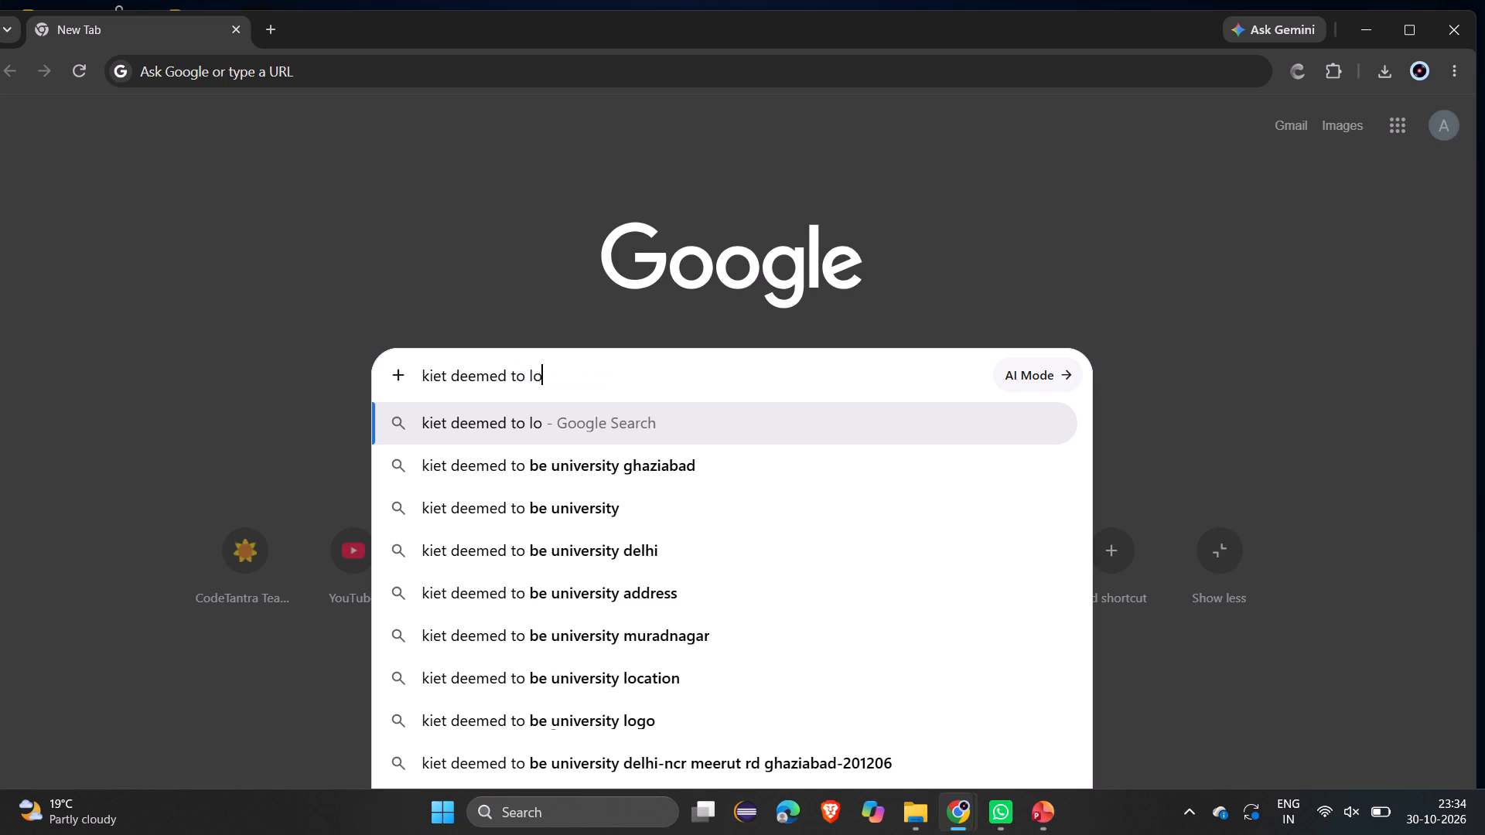
key(g)
click(638, 458)
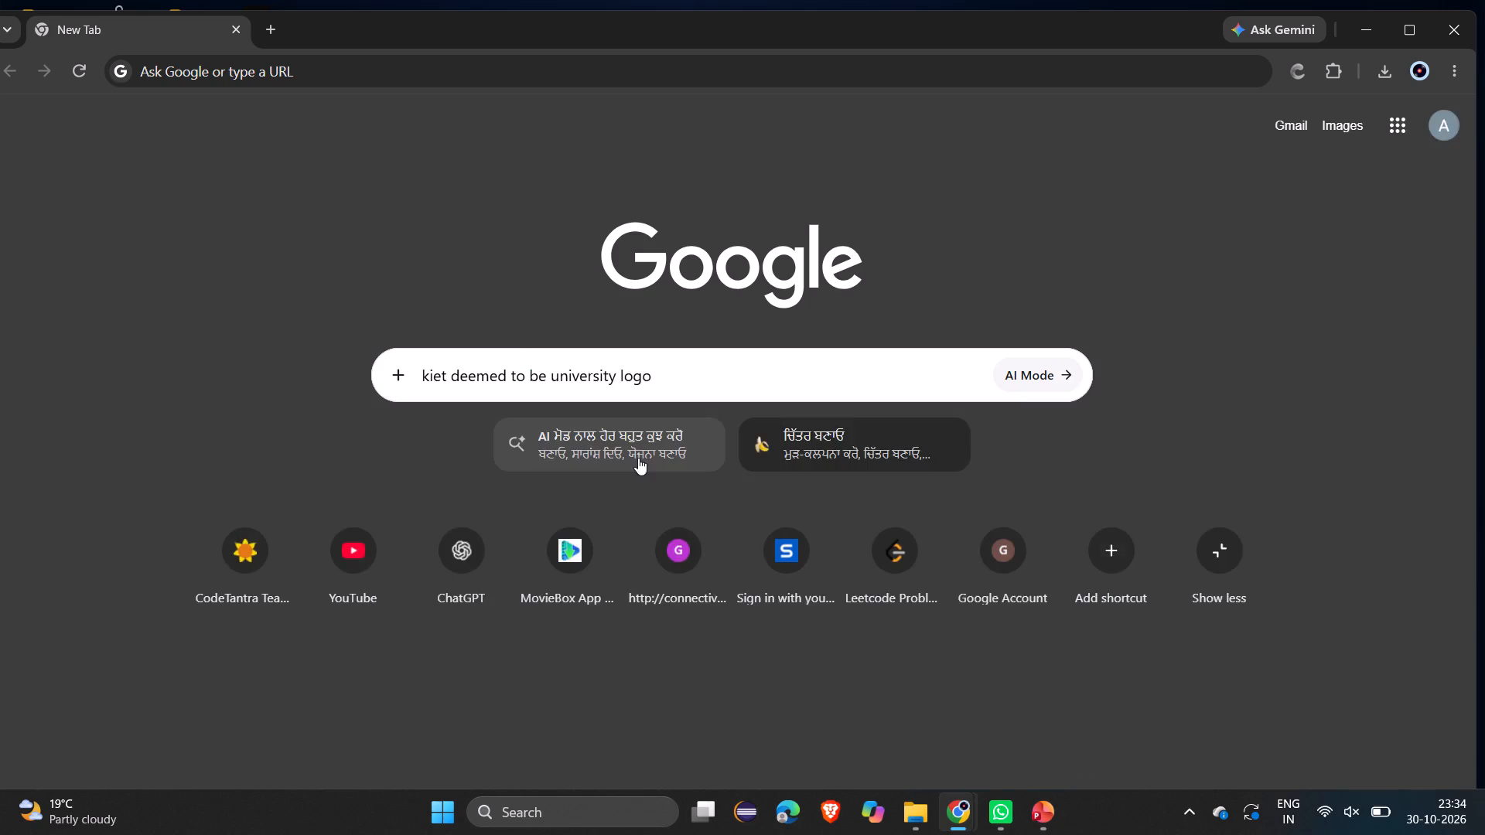
click(416, 378)
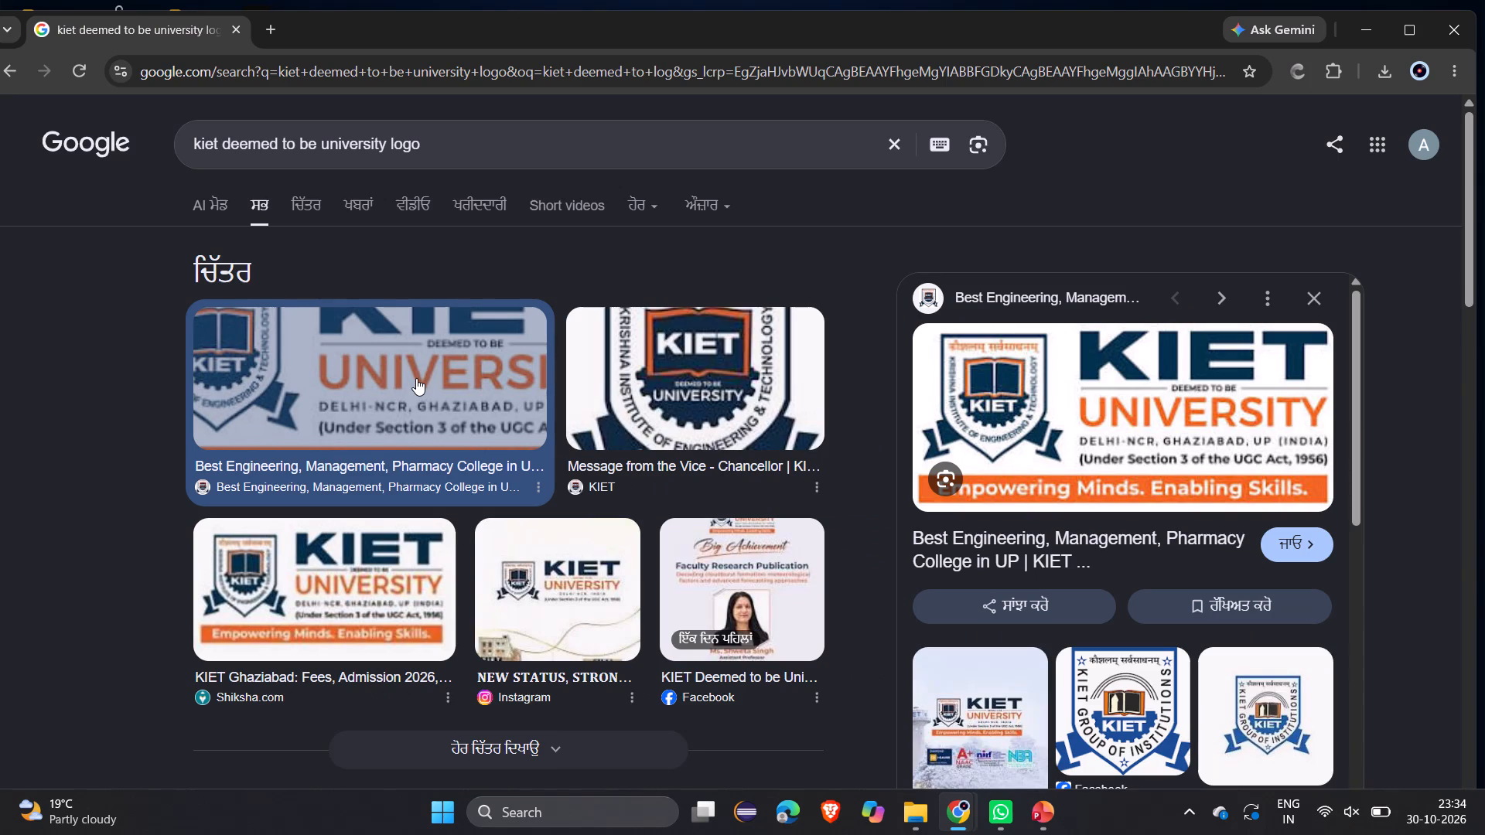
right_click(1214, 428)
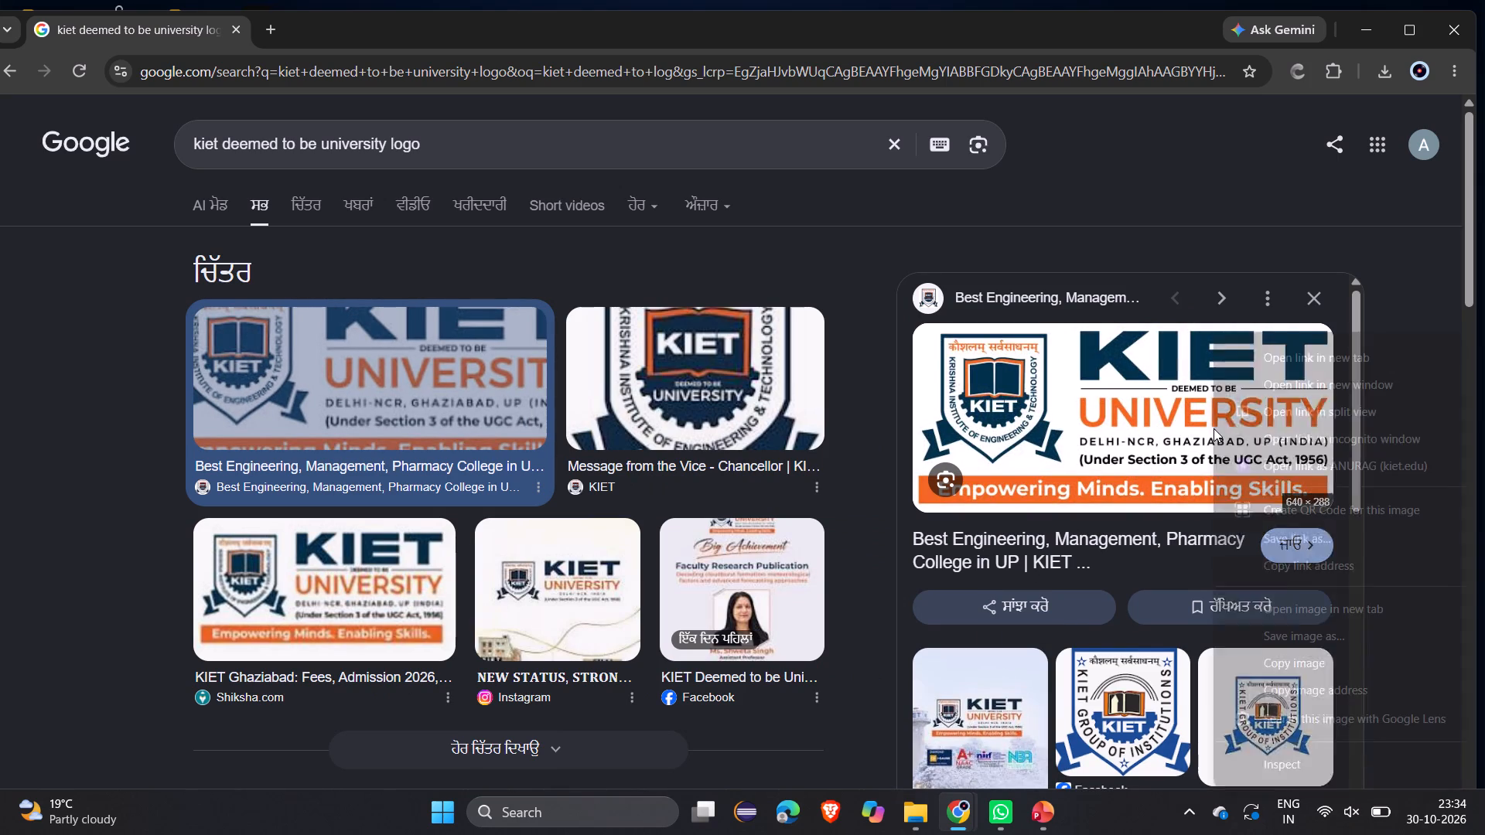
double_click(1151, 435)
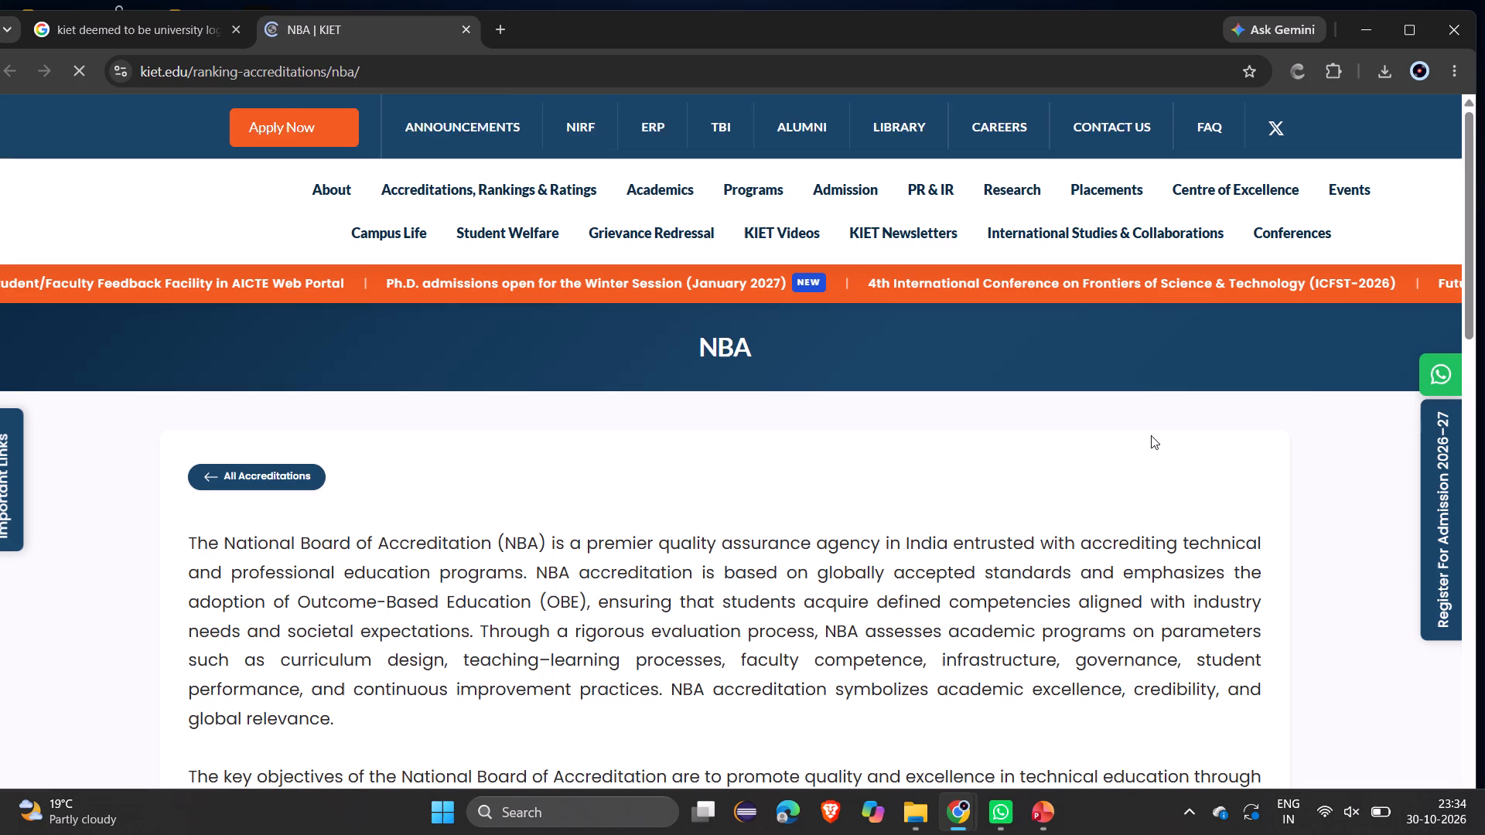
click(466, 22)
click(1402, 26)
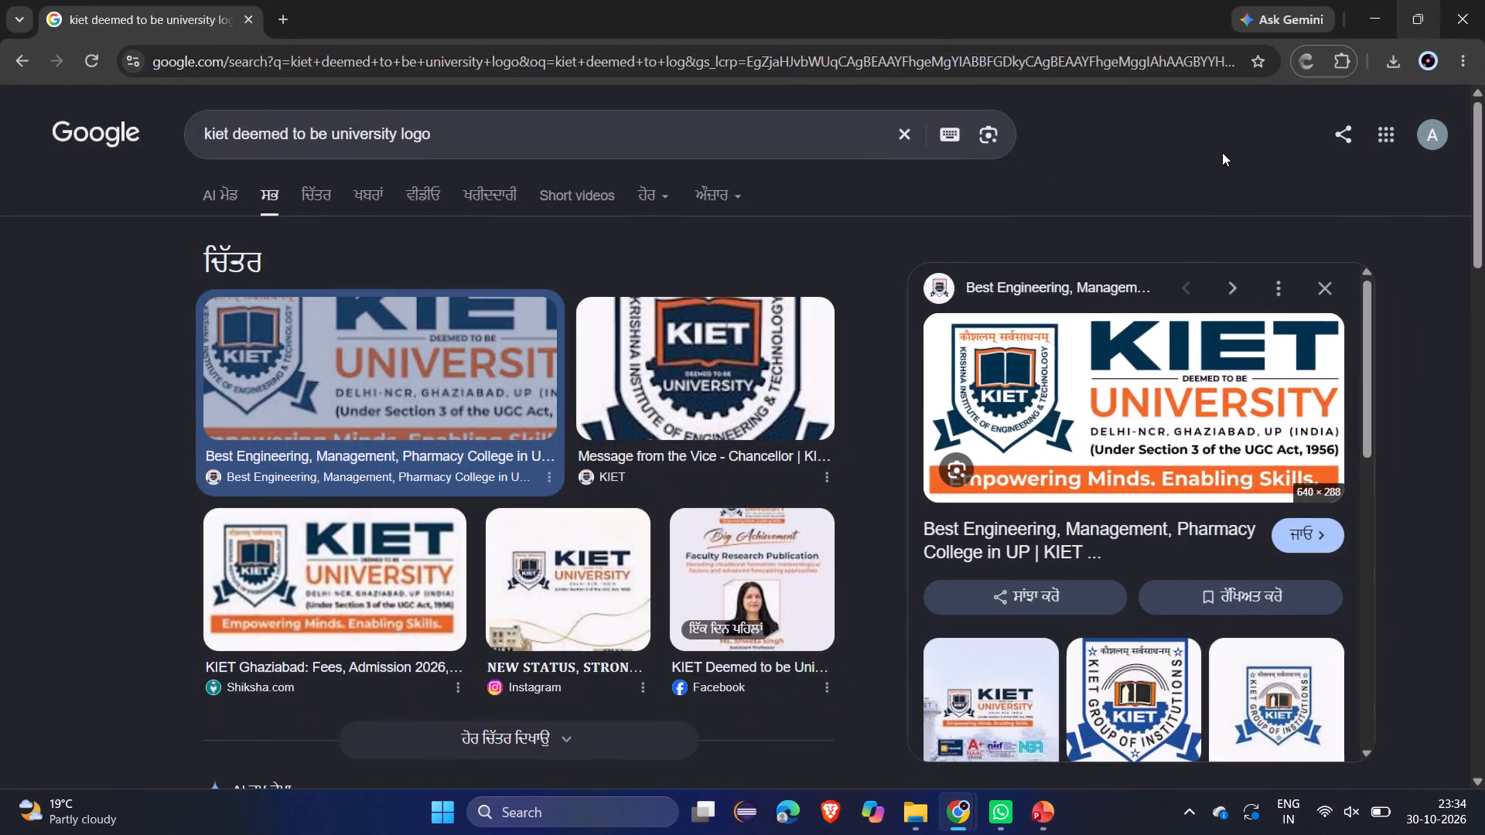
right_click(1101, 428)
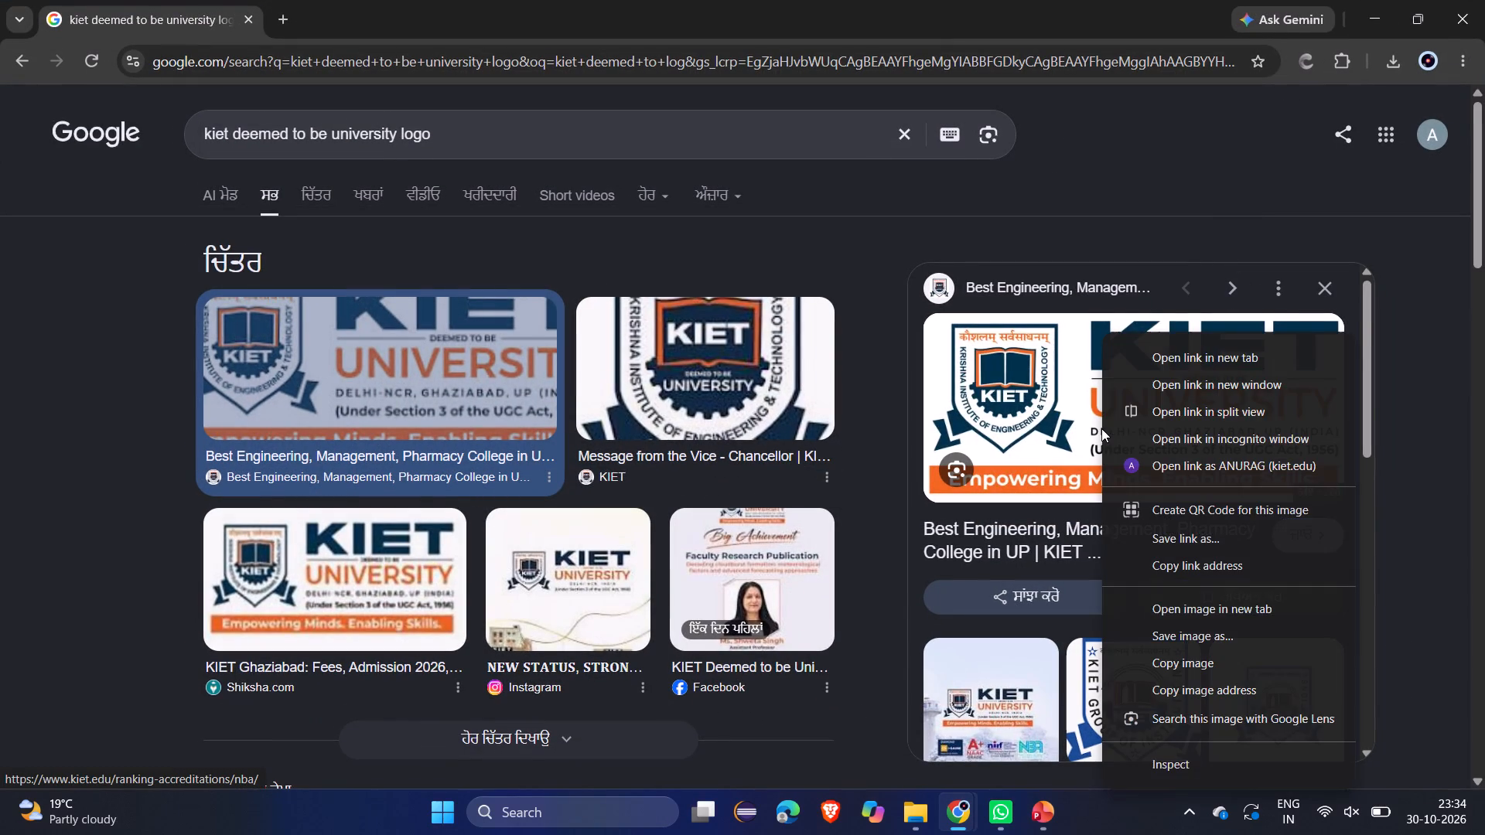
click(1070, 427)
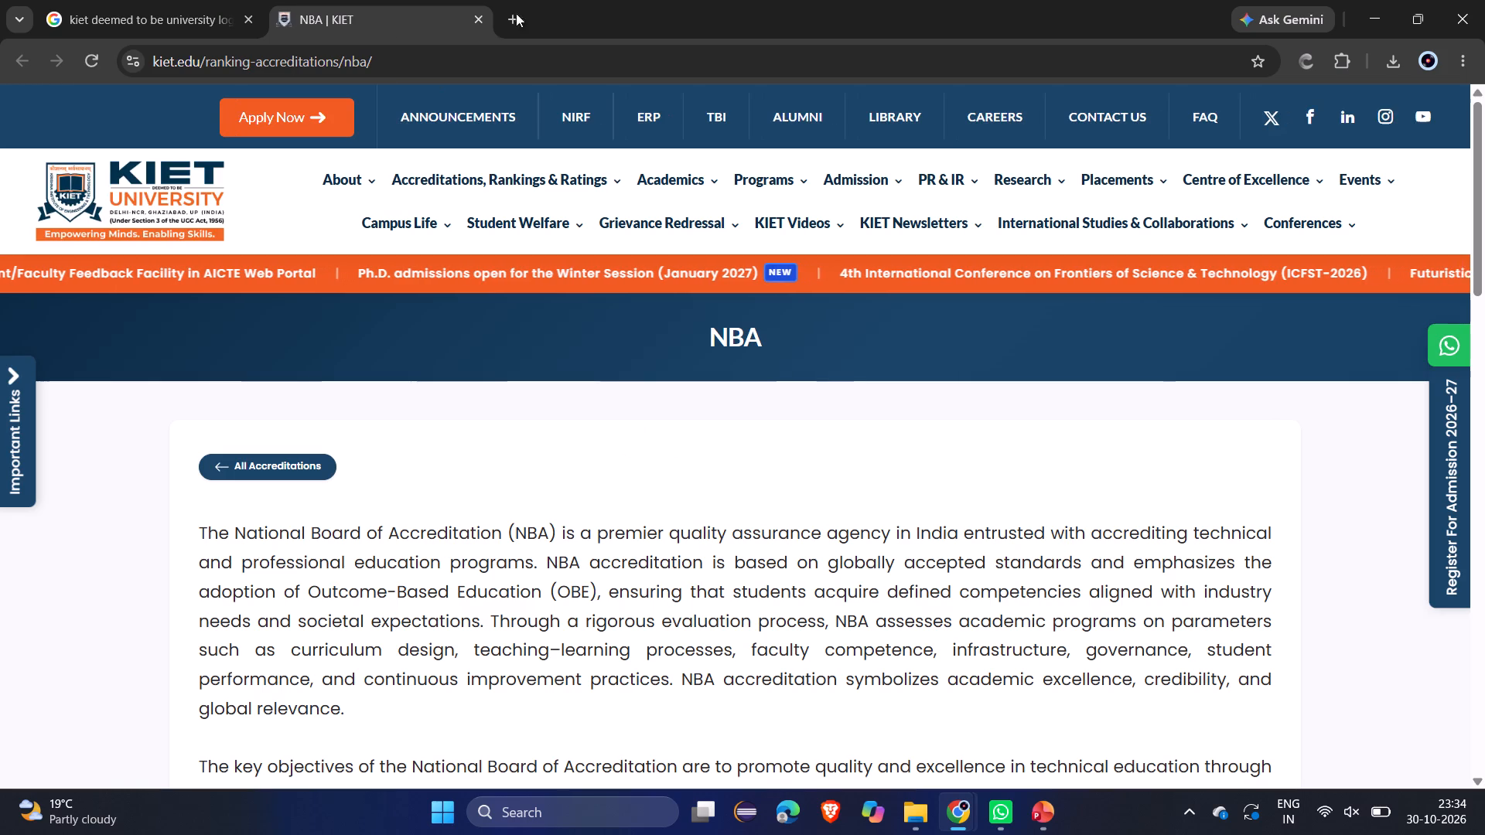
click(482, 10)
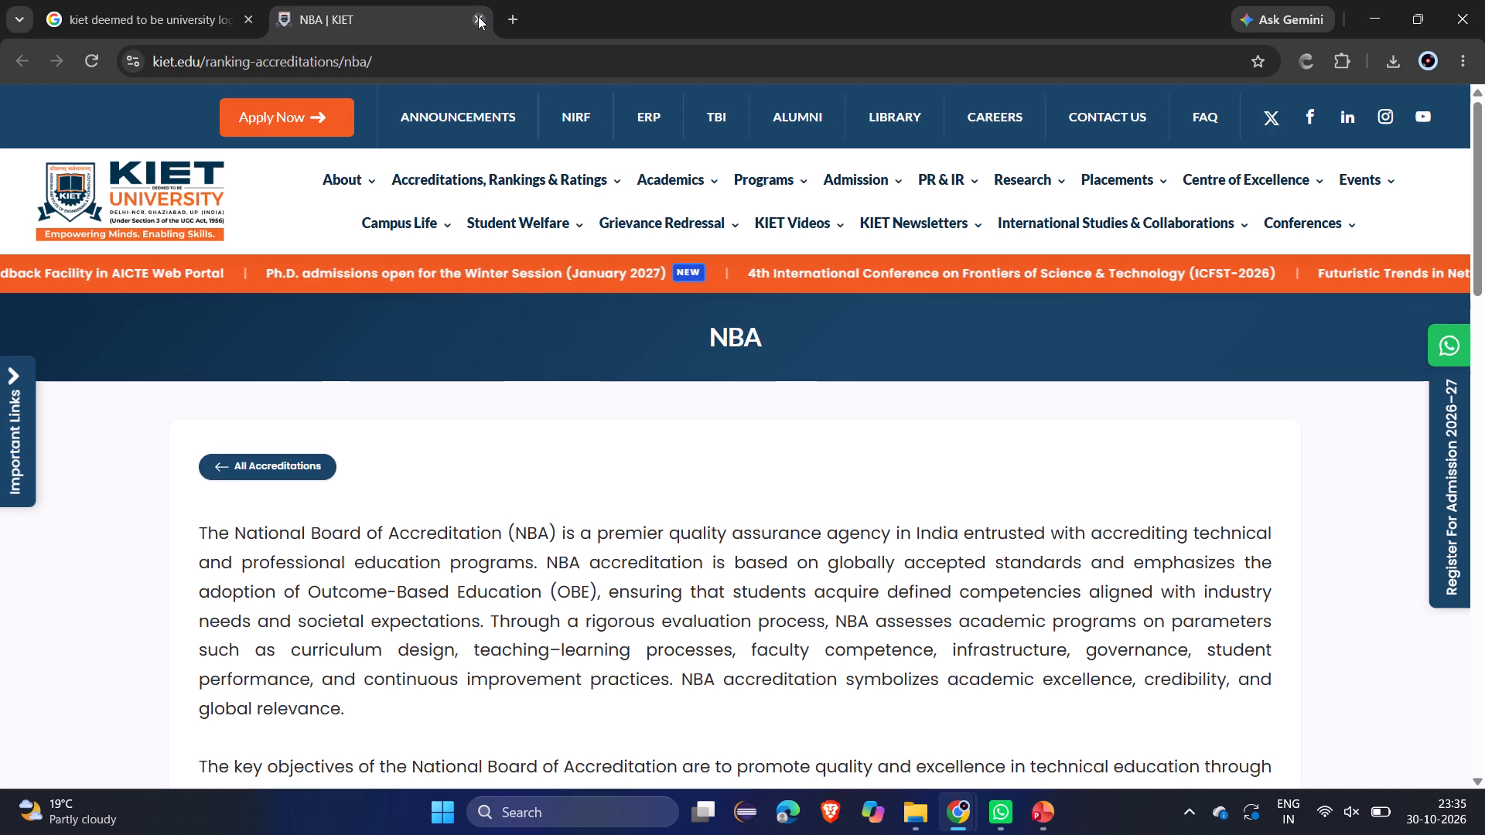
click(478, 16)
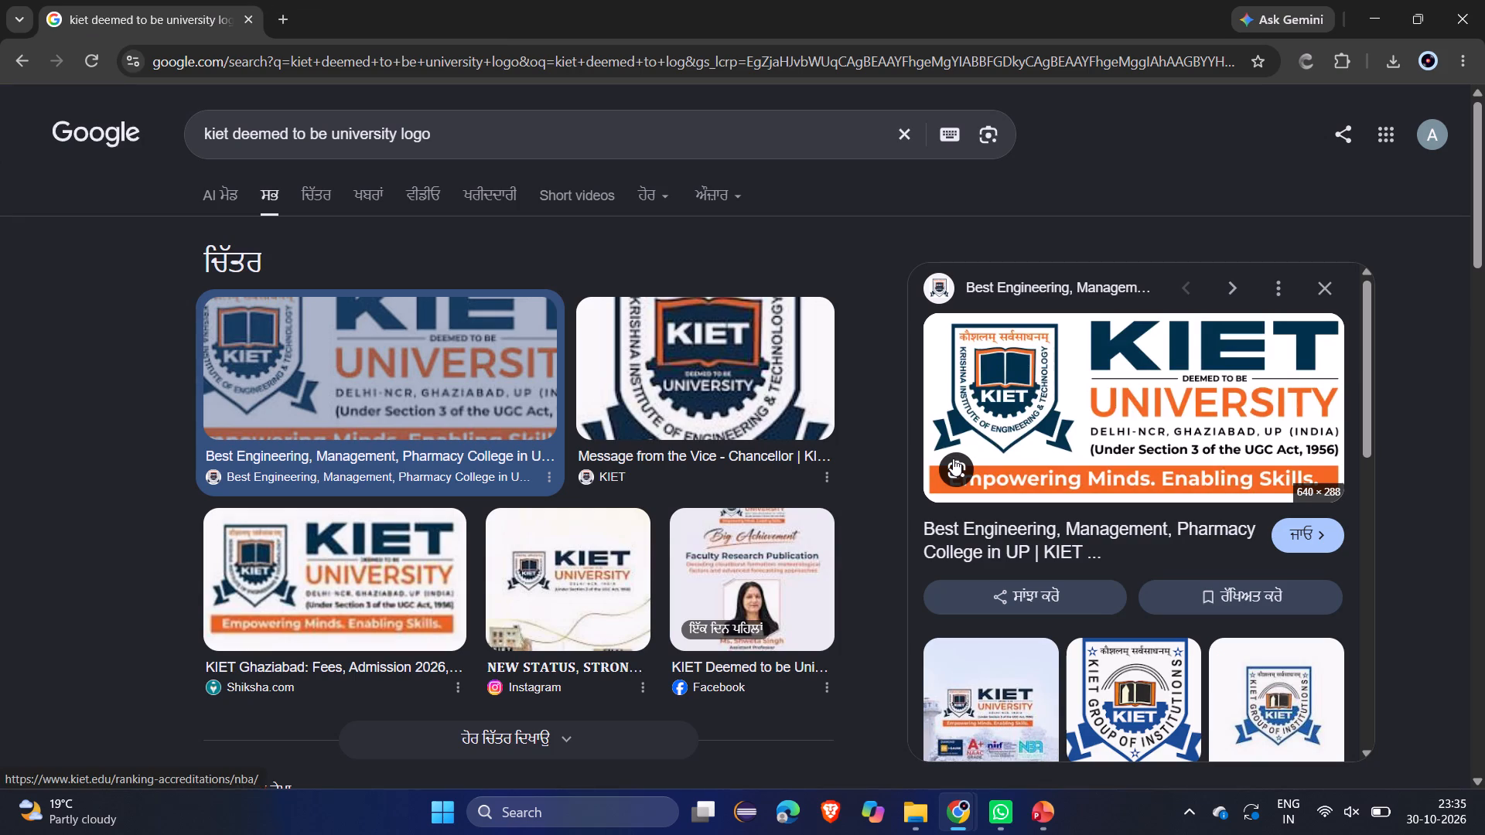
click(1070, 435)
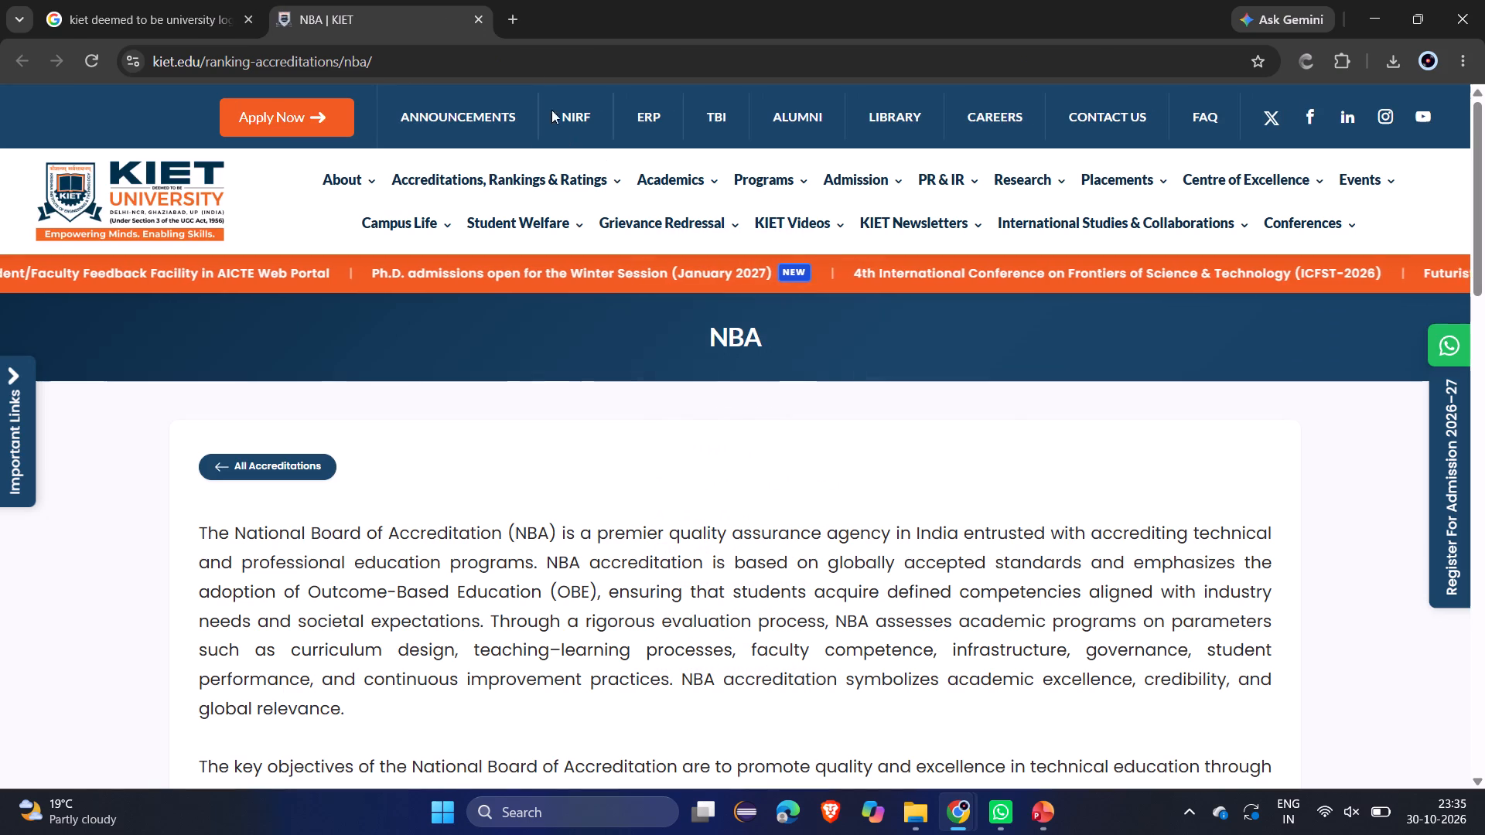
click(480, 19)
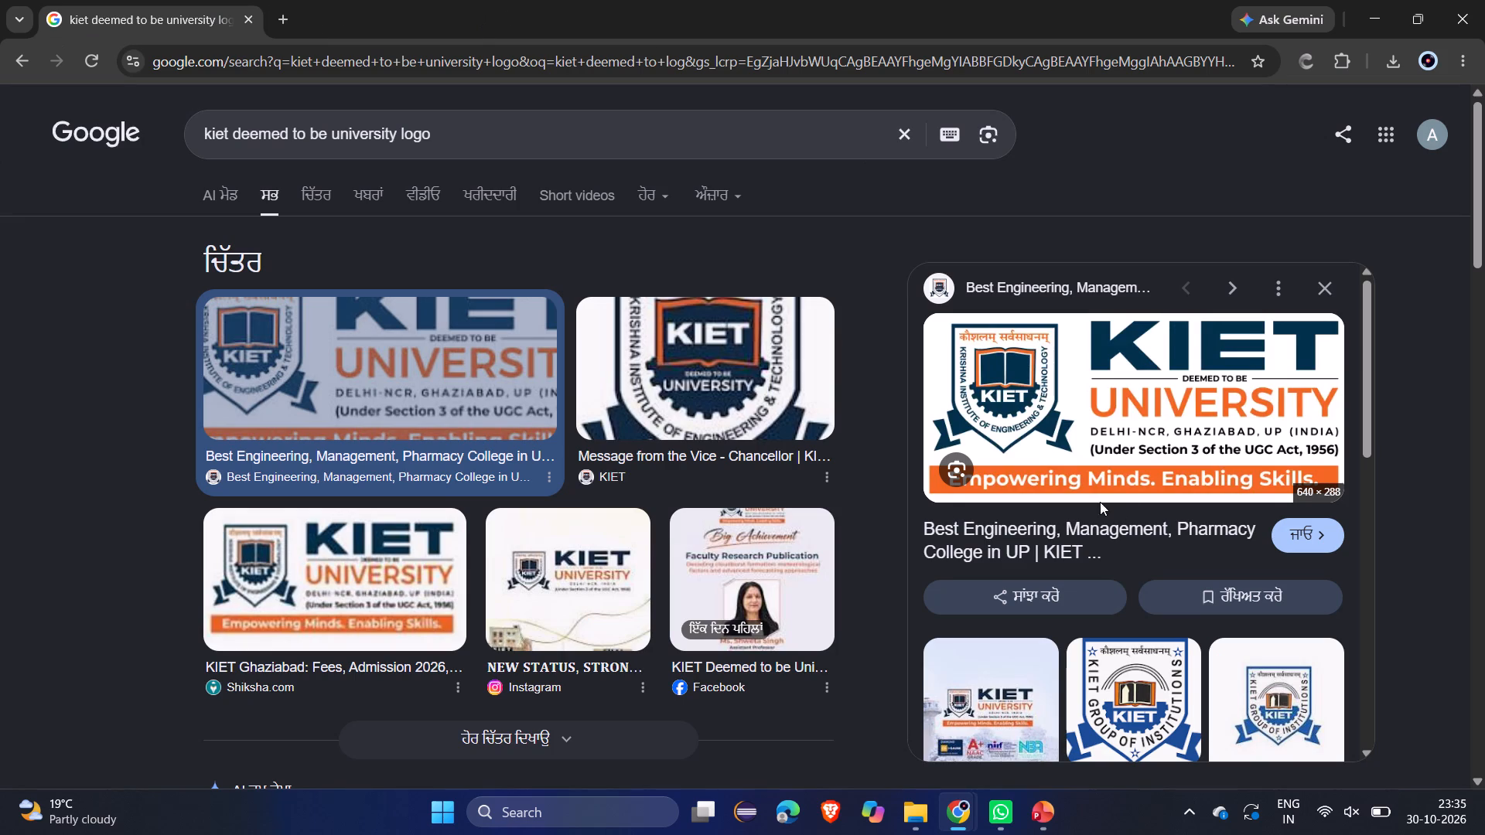
Copy the previewed KIET University logo image from the search results.
right_click(1094, 465)
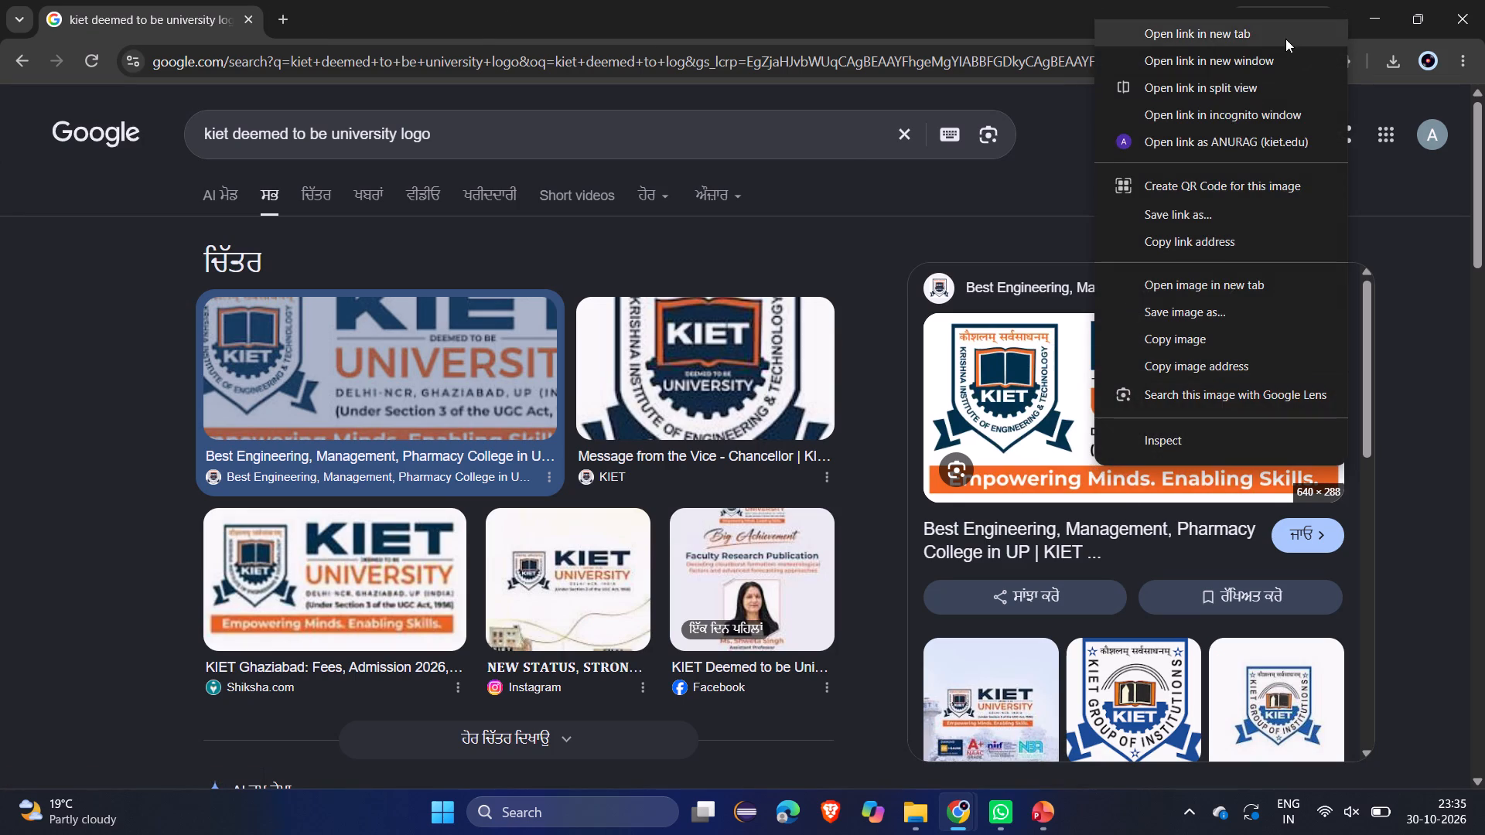
click(1192, 335)
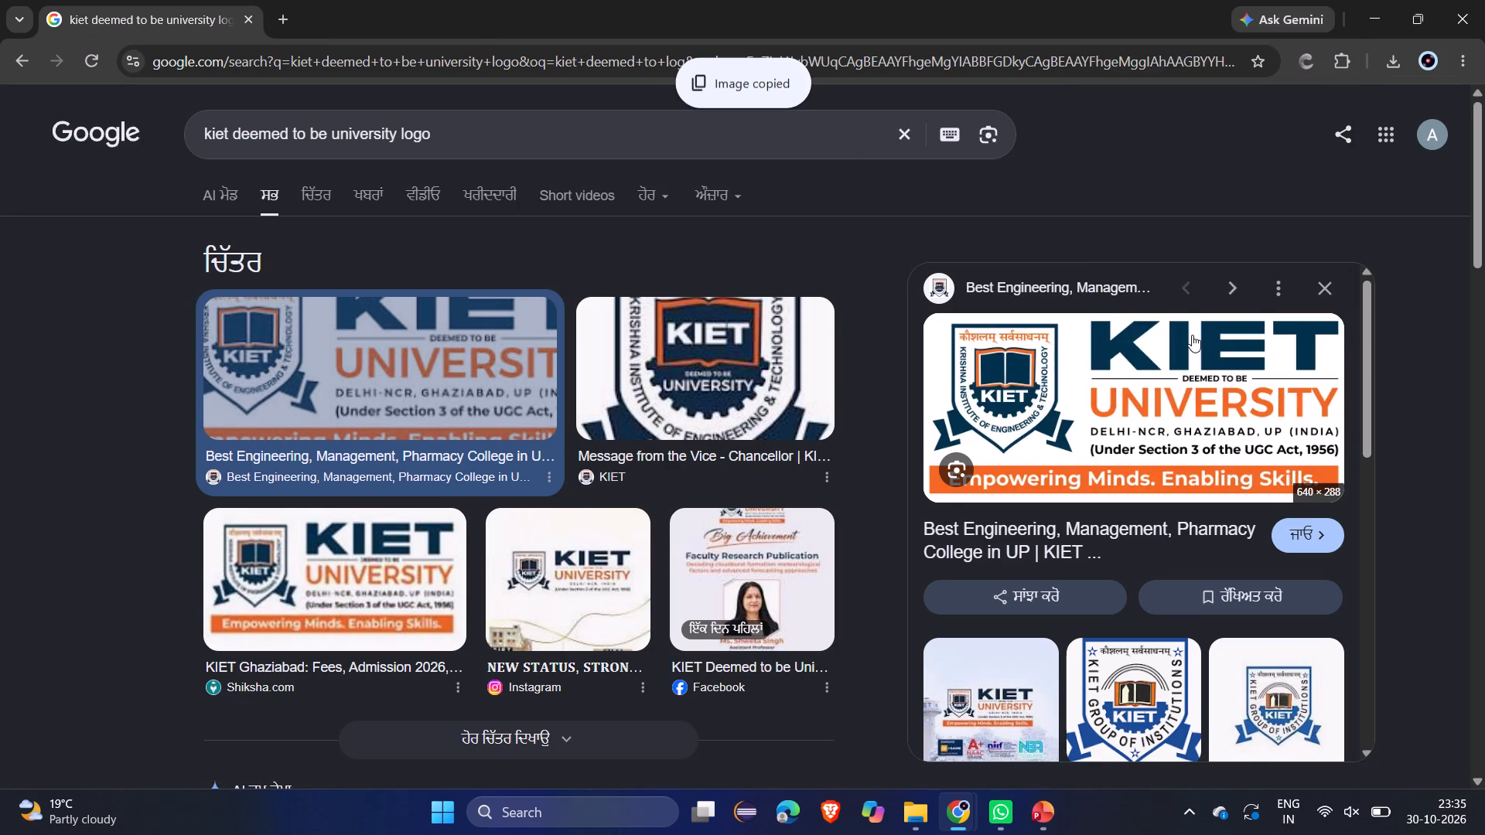
Switch to PowerPoint and paste the copied KIET University logo onto the blank first slide.
click(770, 234)
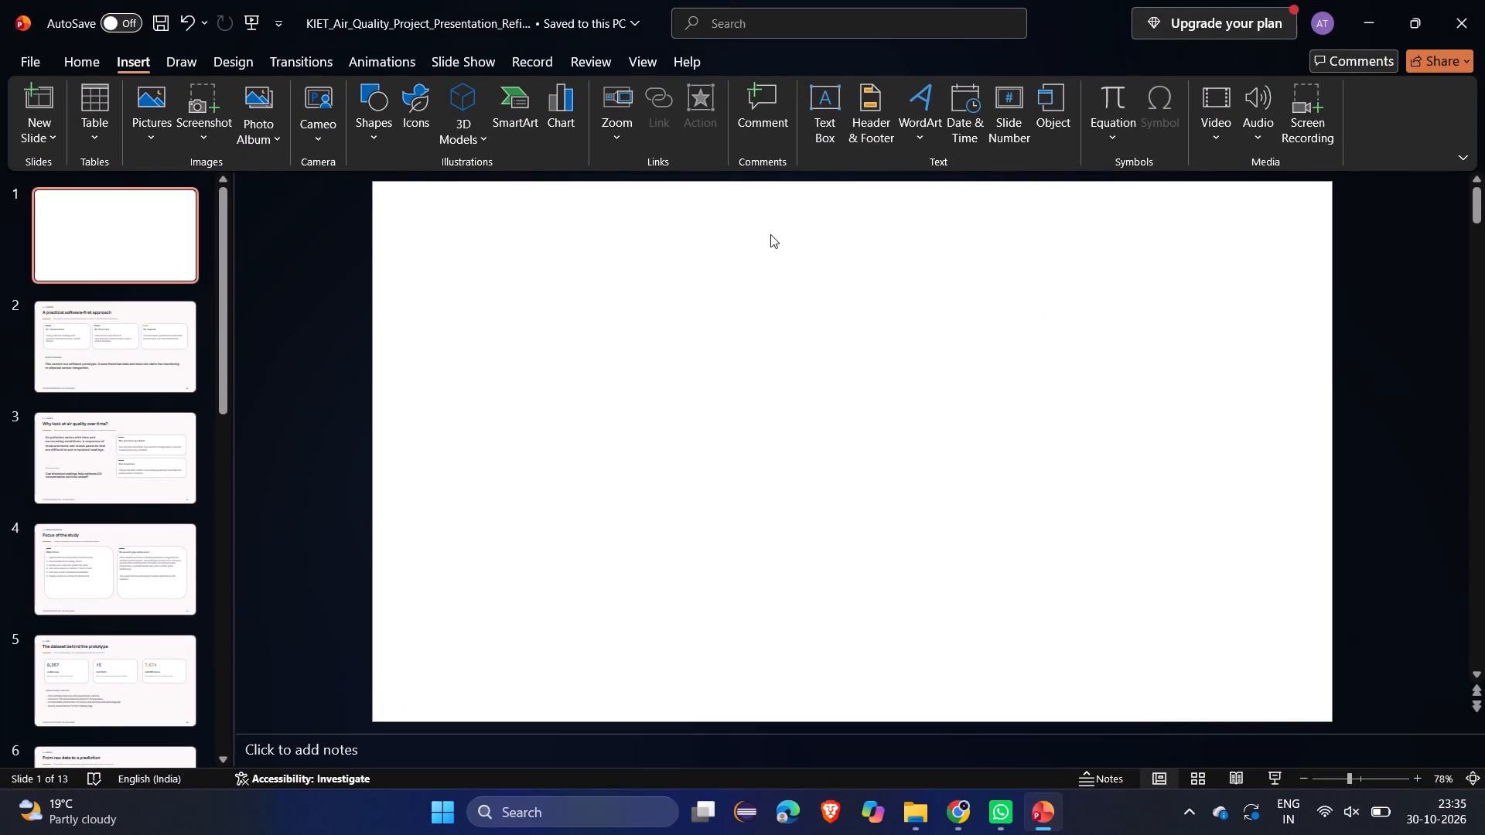
click(757, 257)
click(693, 250)
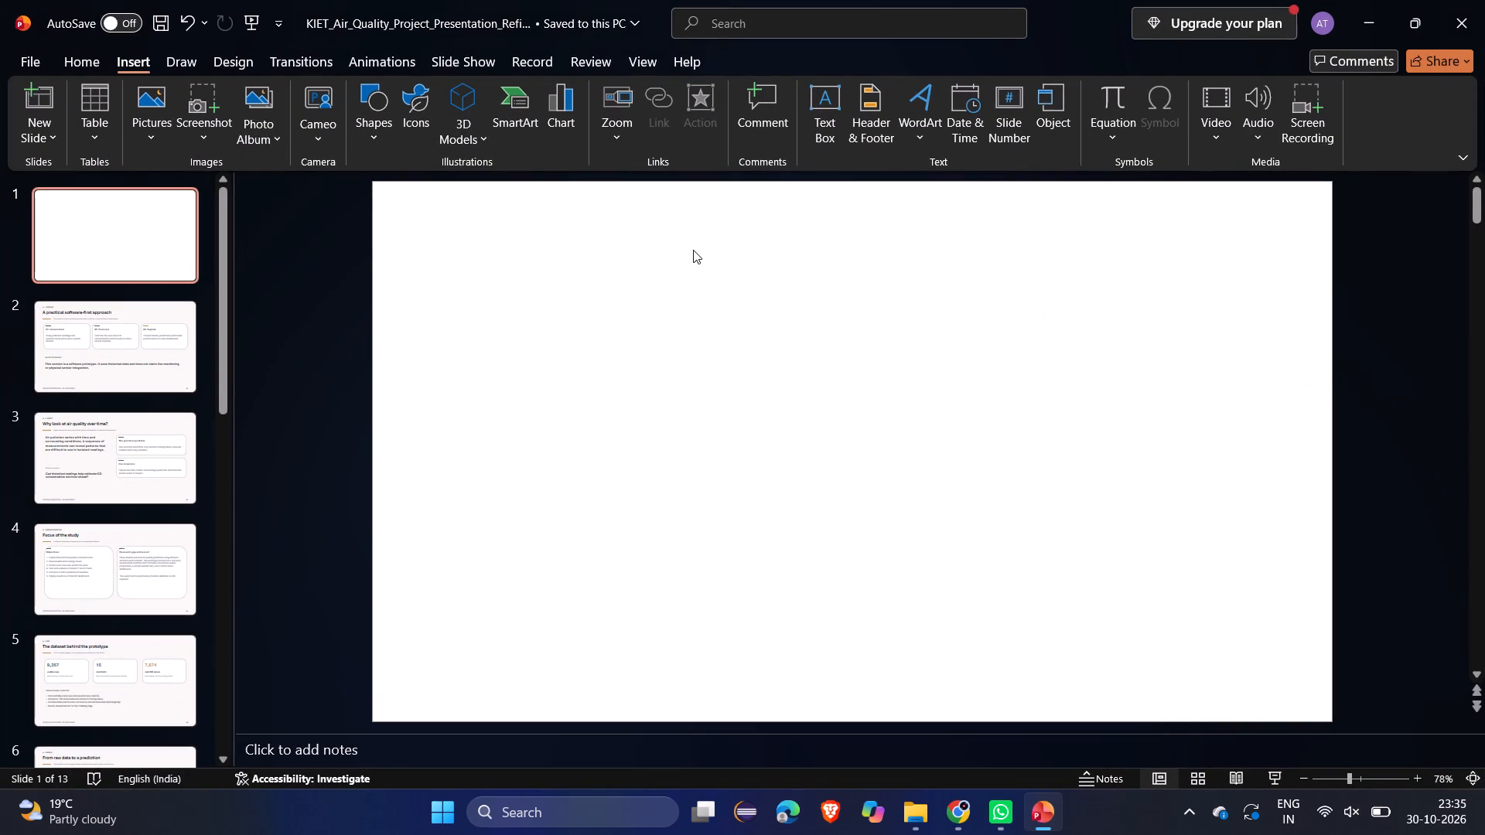
click(693, 250)
key(ctrl+v)
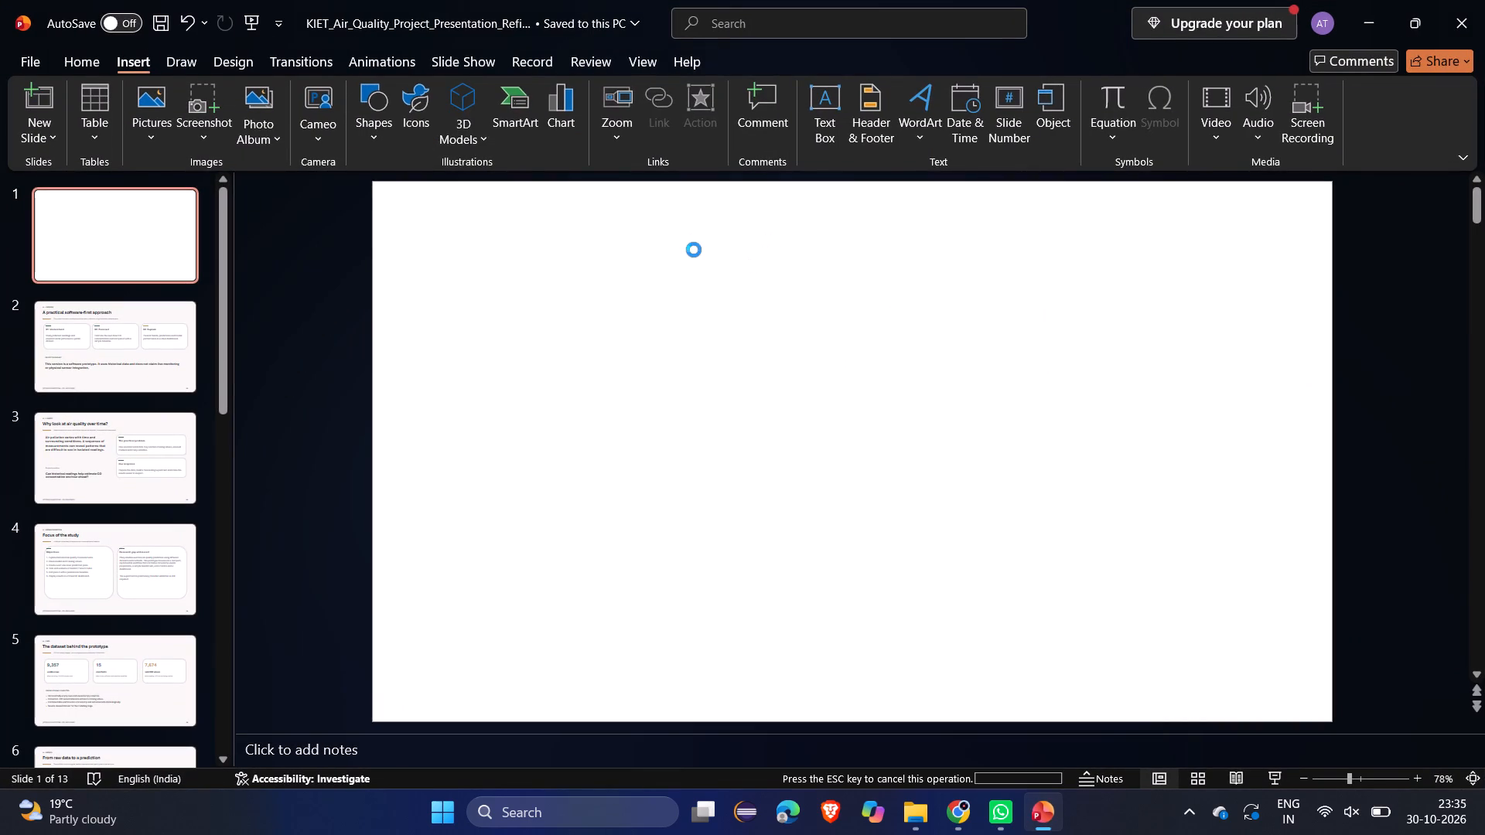
Shrink the logo to about 6.62 cm by 14.72 cm and place it near the centre of the slide's top edge.
drag(844, 411, 826, 336)
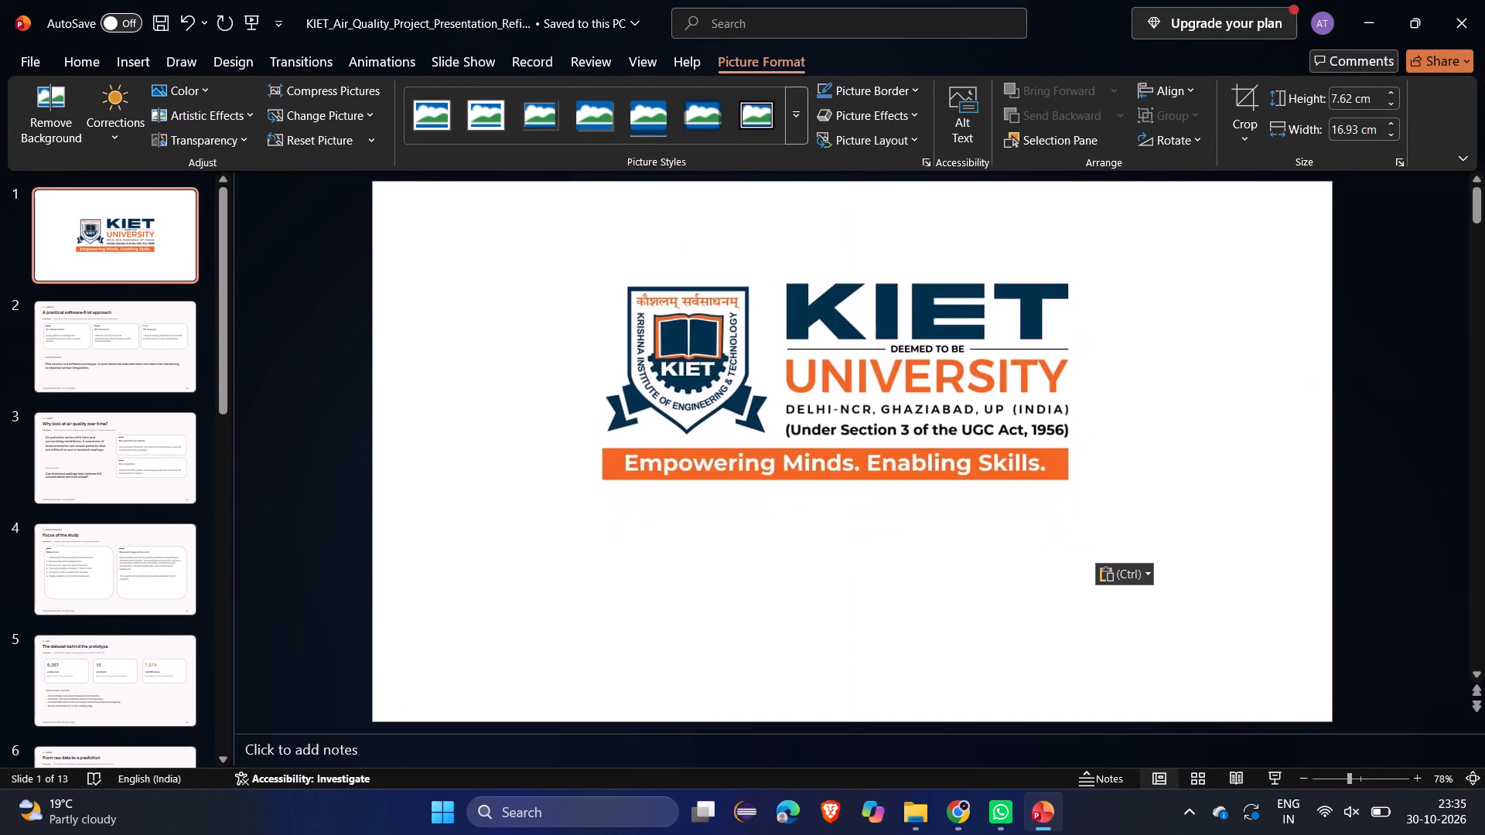
drag(826, 336, 818, 268)
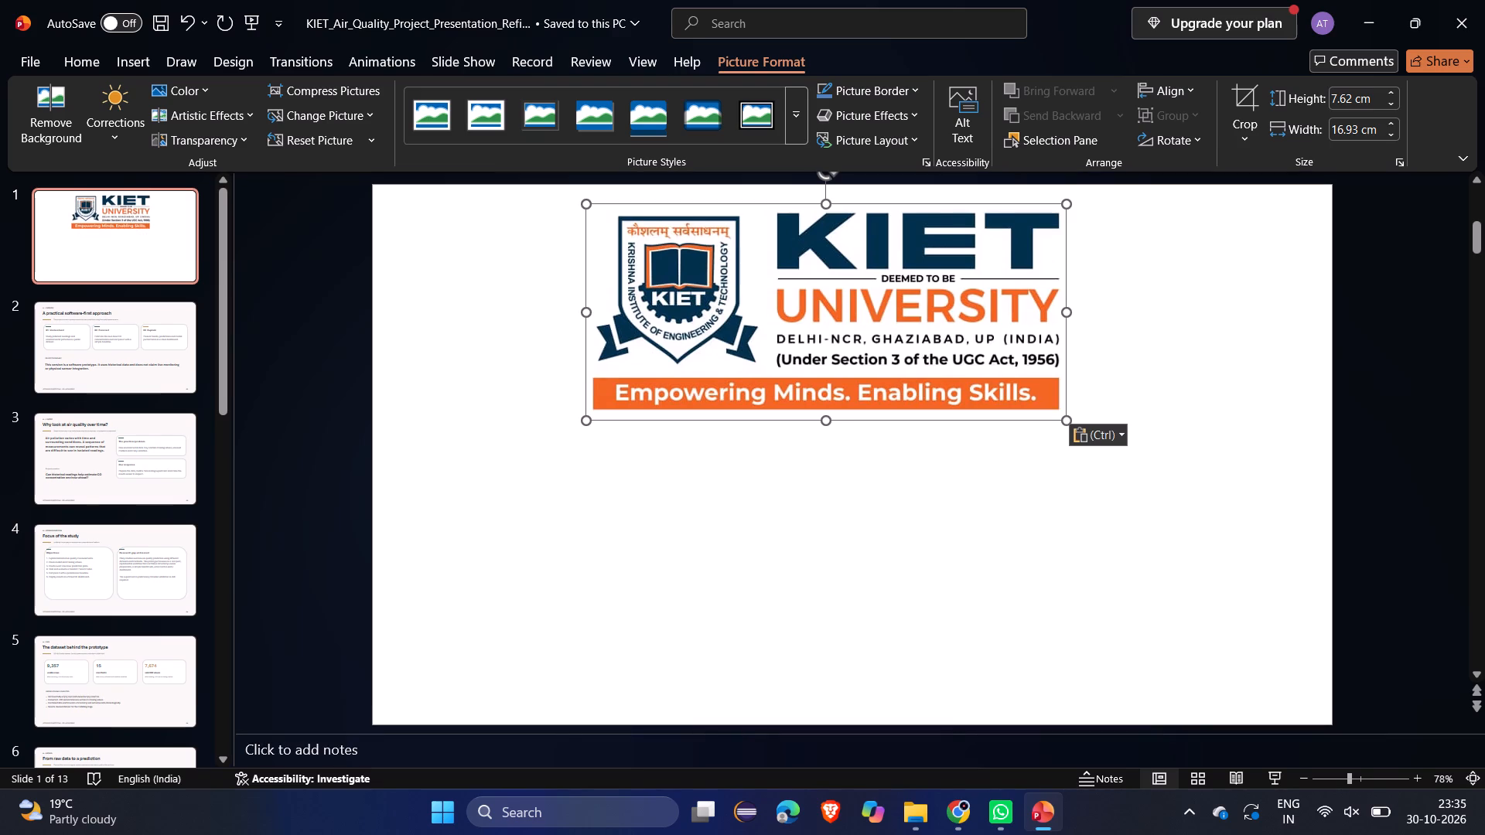
drag(1066, 424, 1003, 369)
drag(898, 297, 940, 285)
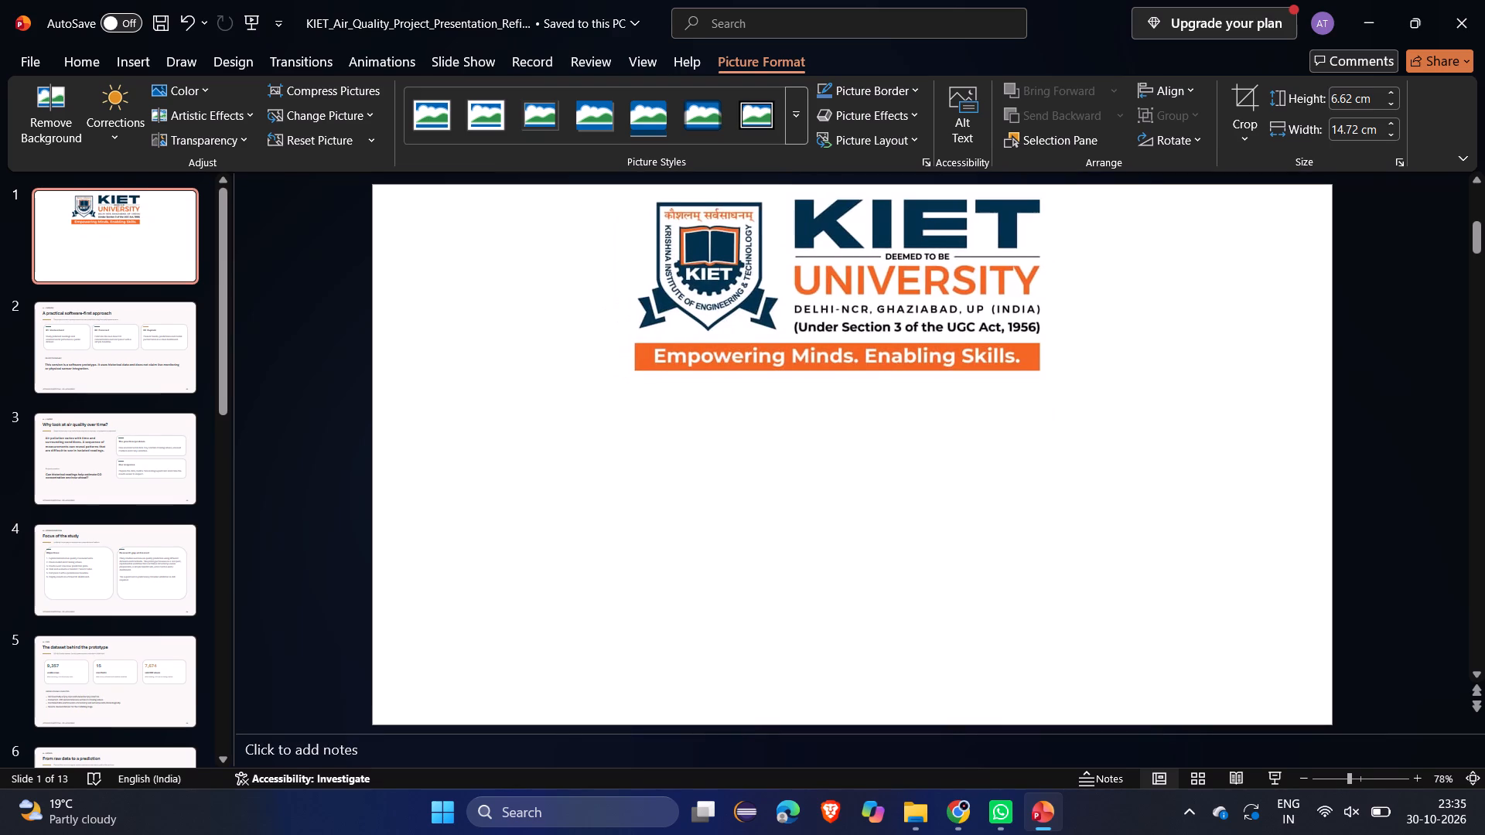
drag(940, 285, 934, 279)
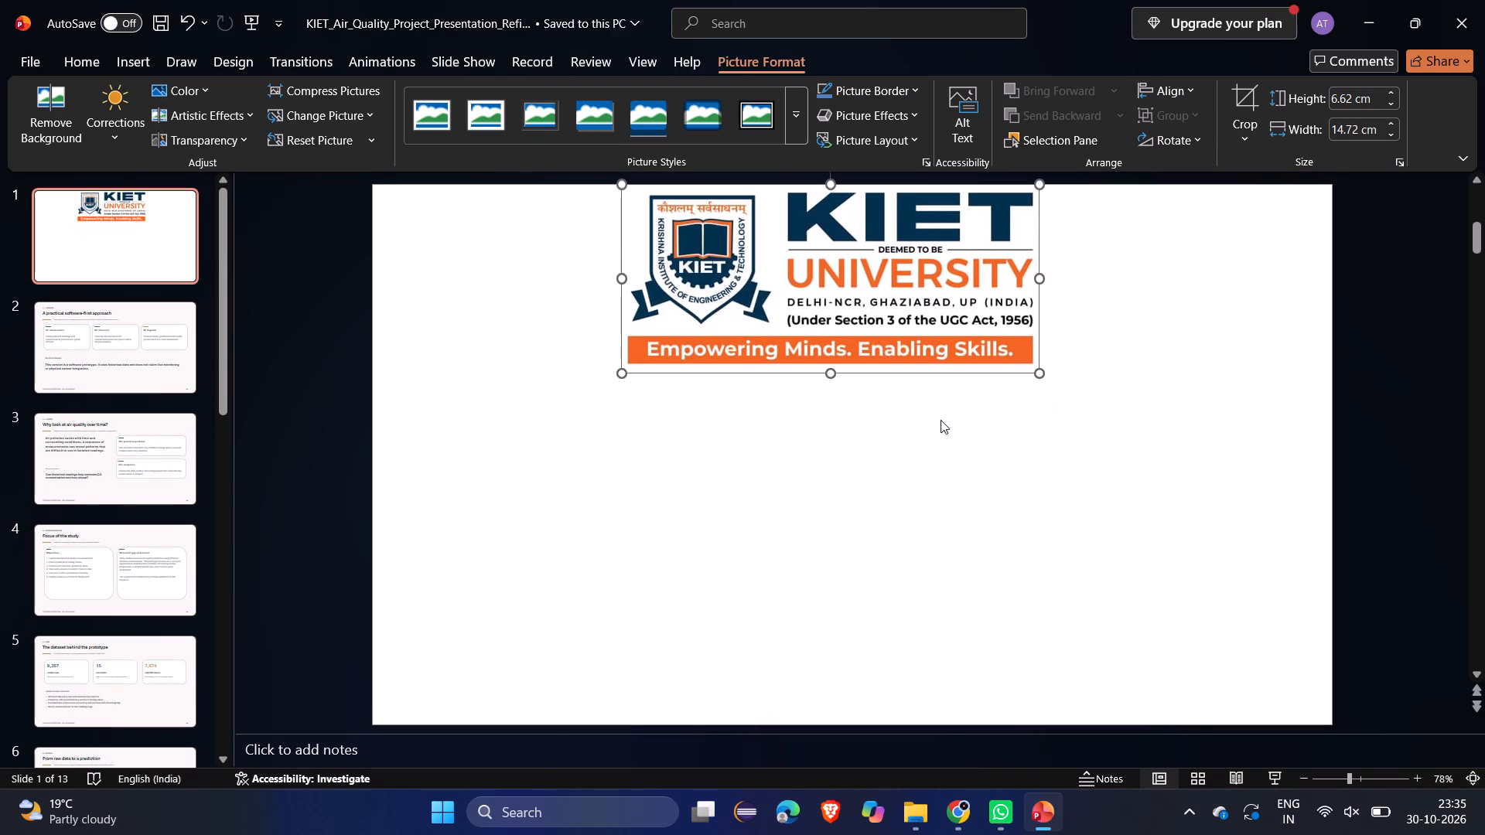
click(940, 420)
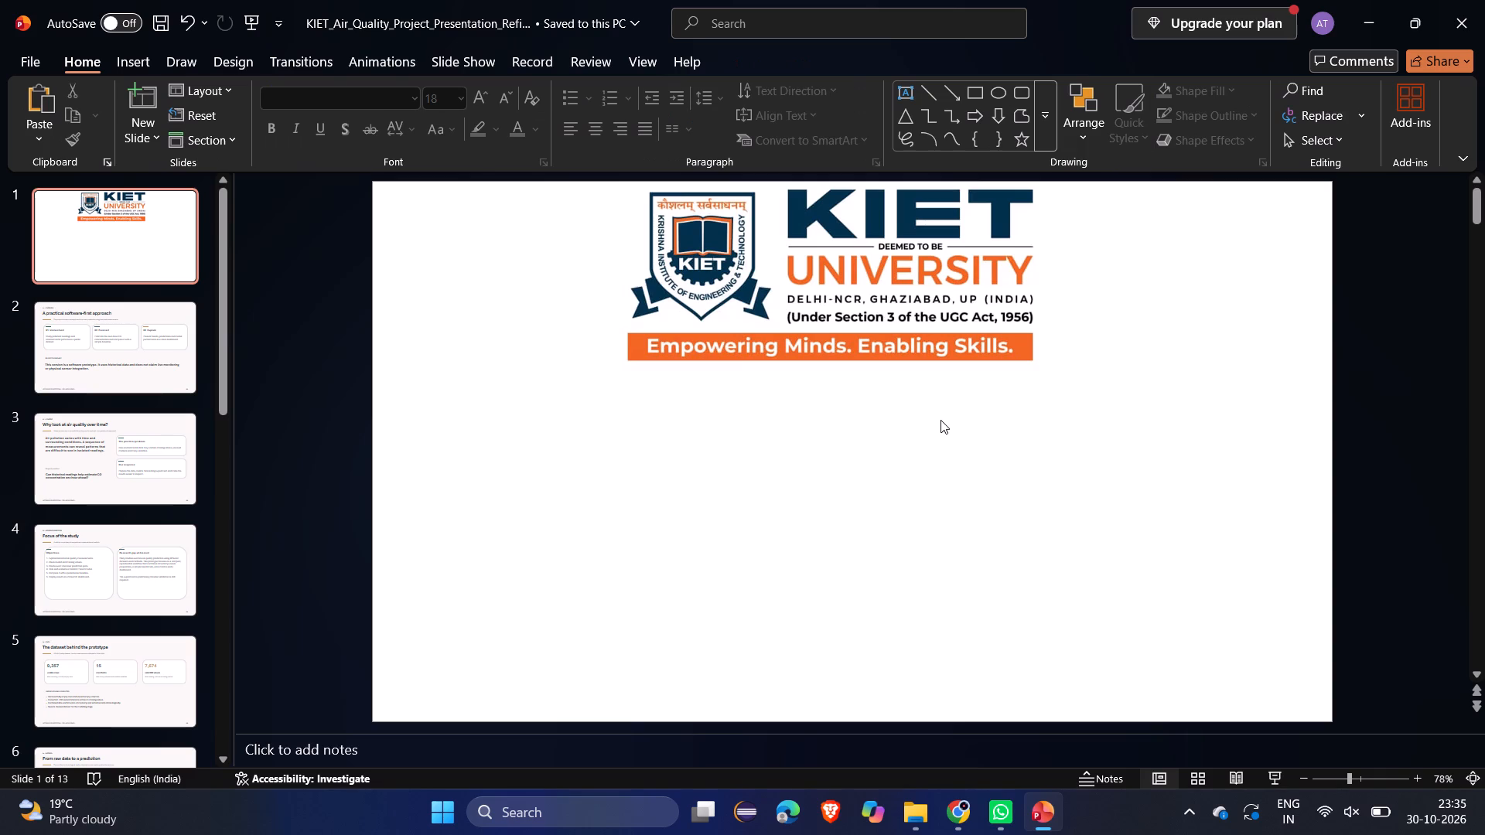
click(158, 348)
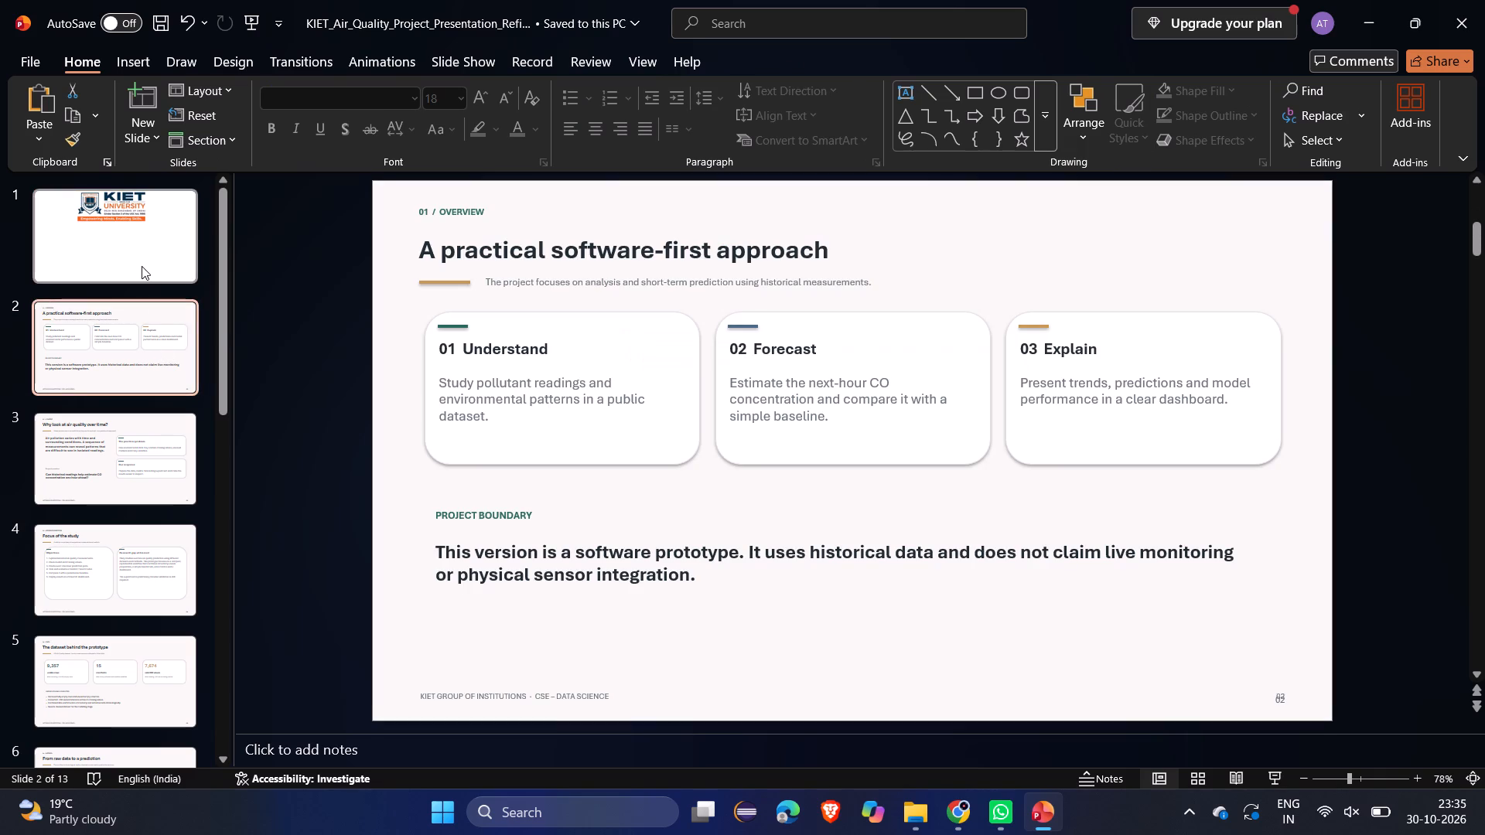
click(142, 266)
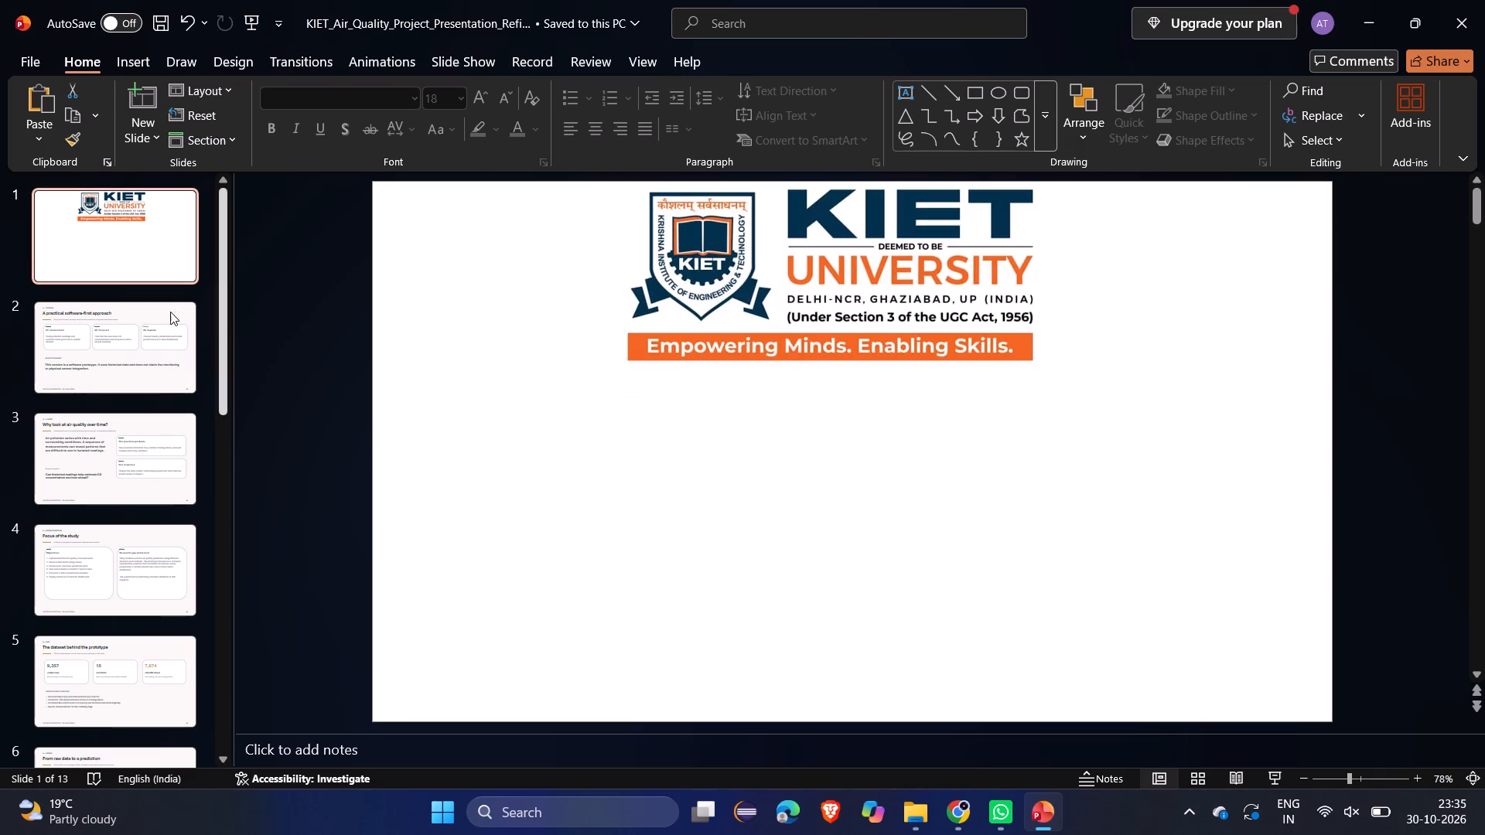
Reduce the logo on the first slide slightly in height and overall size, keeping it against the slide's top edge.
click(718, 354)
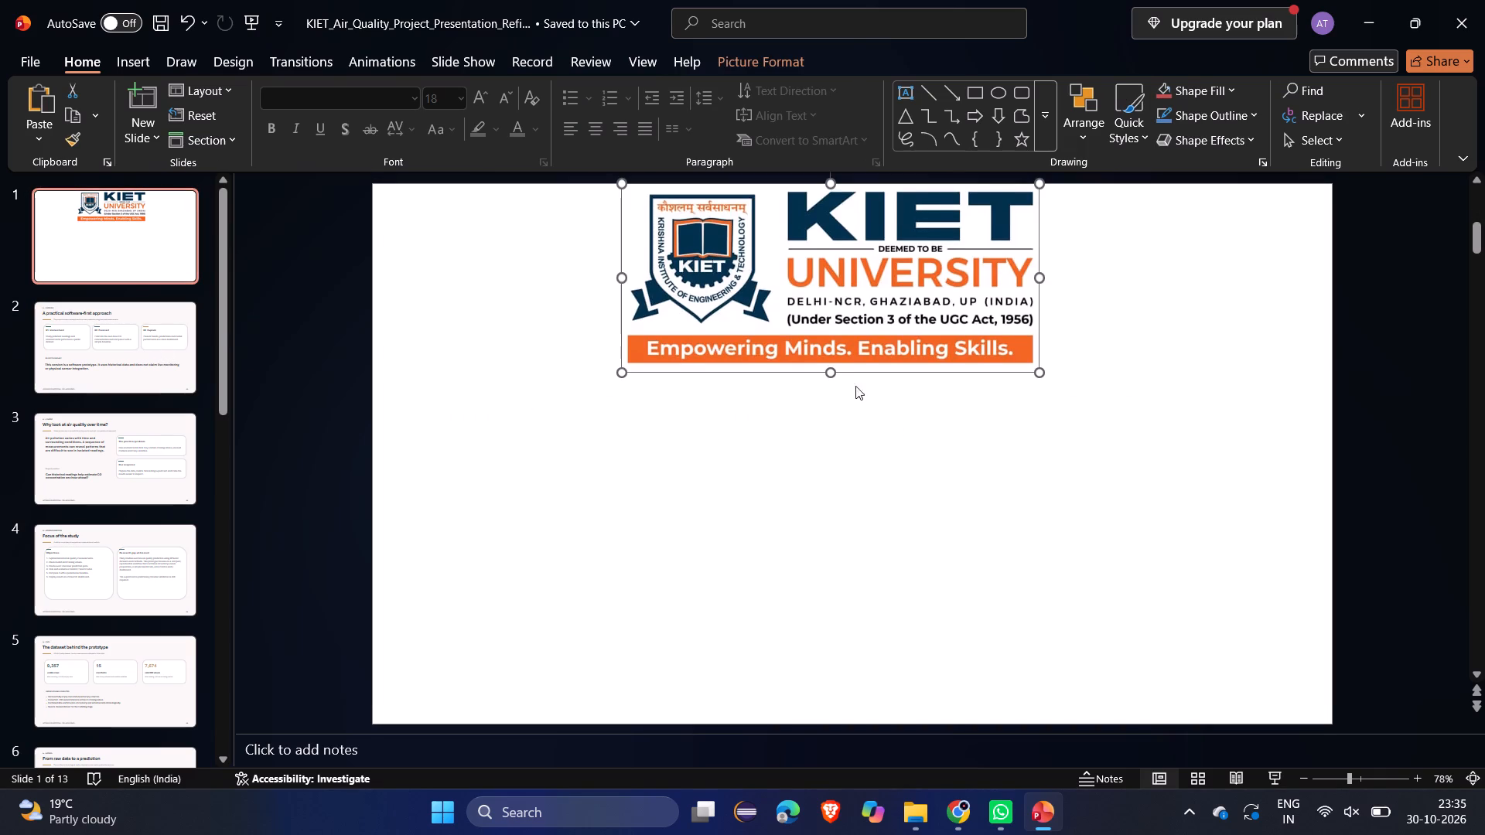
drag(831, 373, 829, 363)
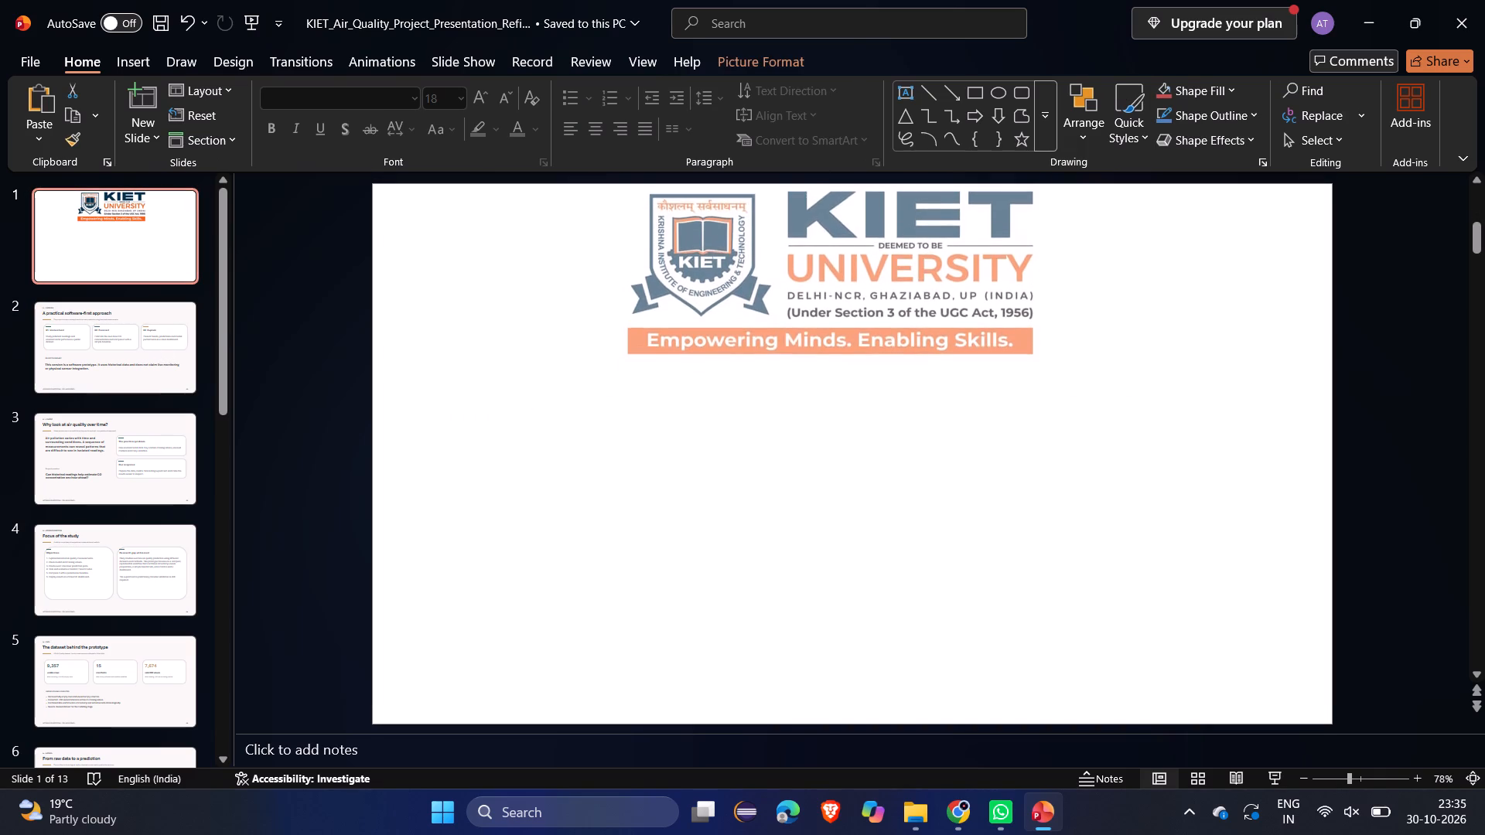
drag(829, 363, 830, 363)
drag(1037, 361, 1019, 343)
click(845, 284)
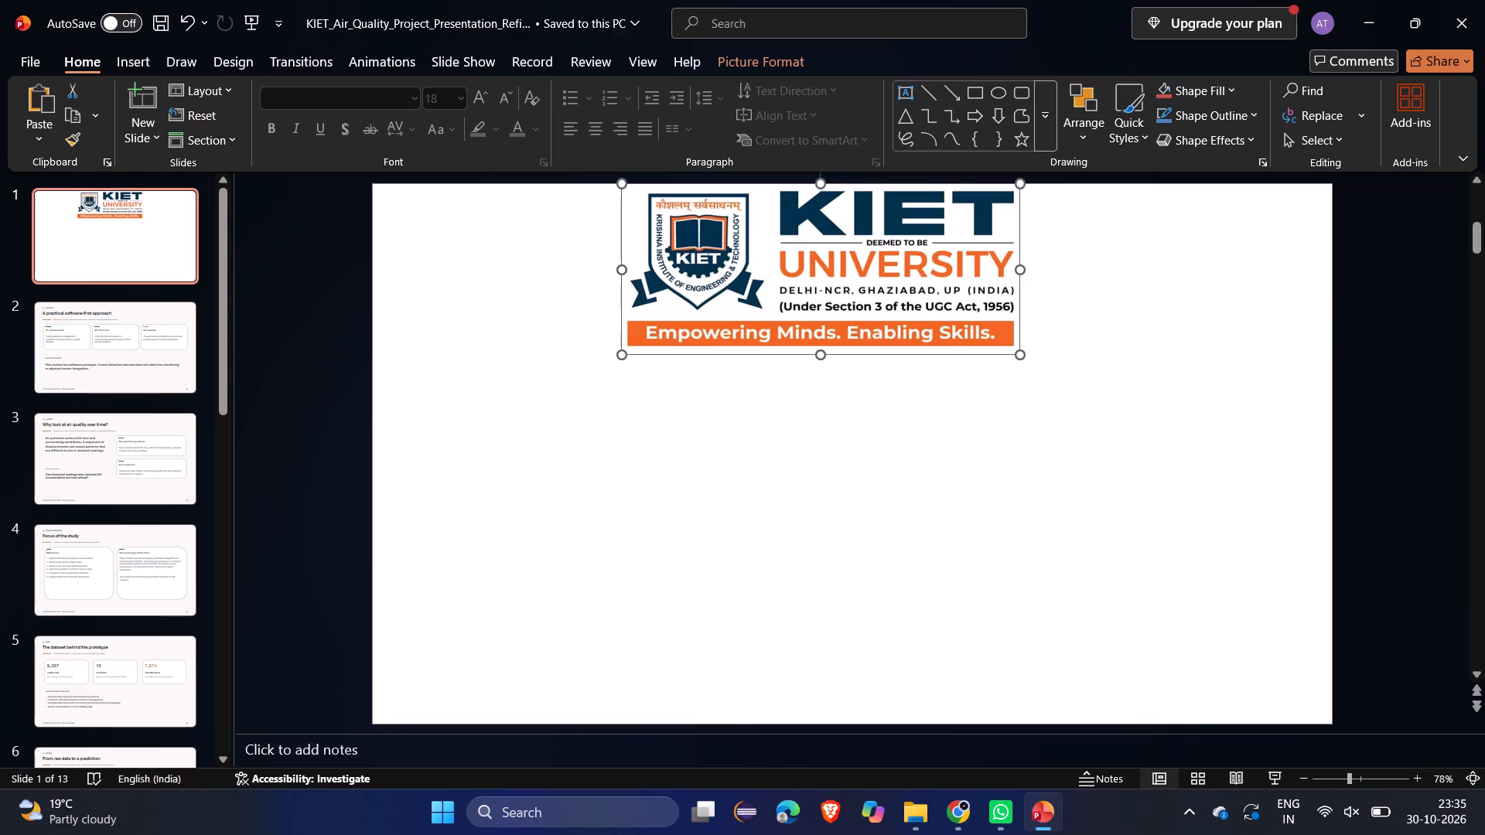
click(915, 411)
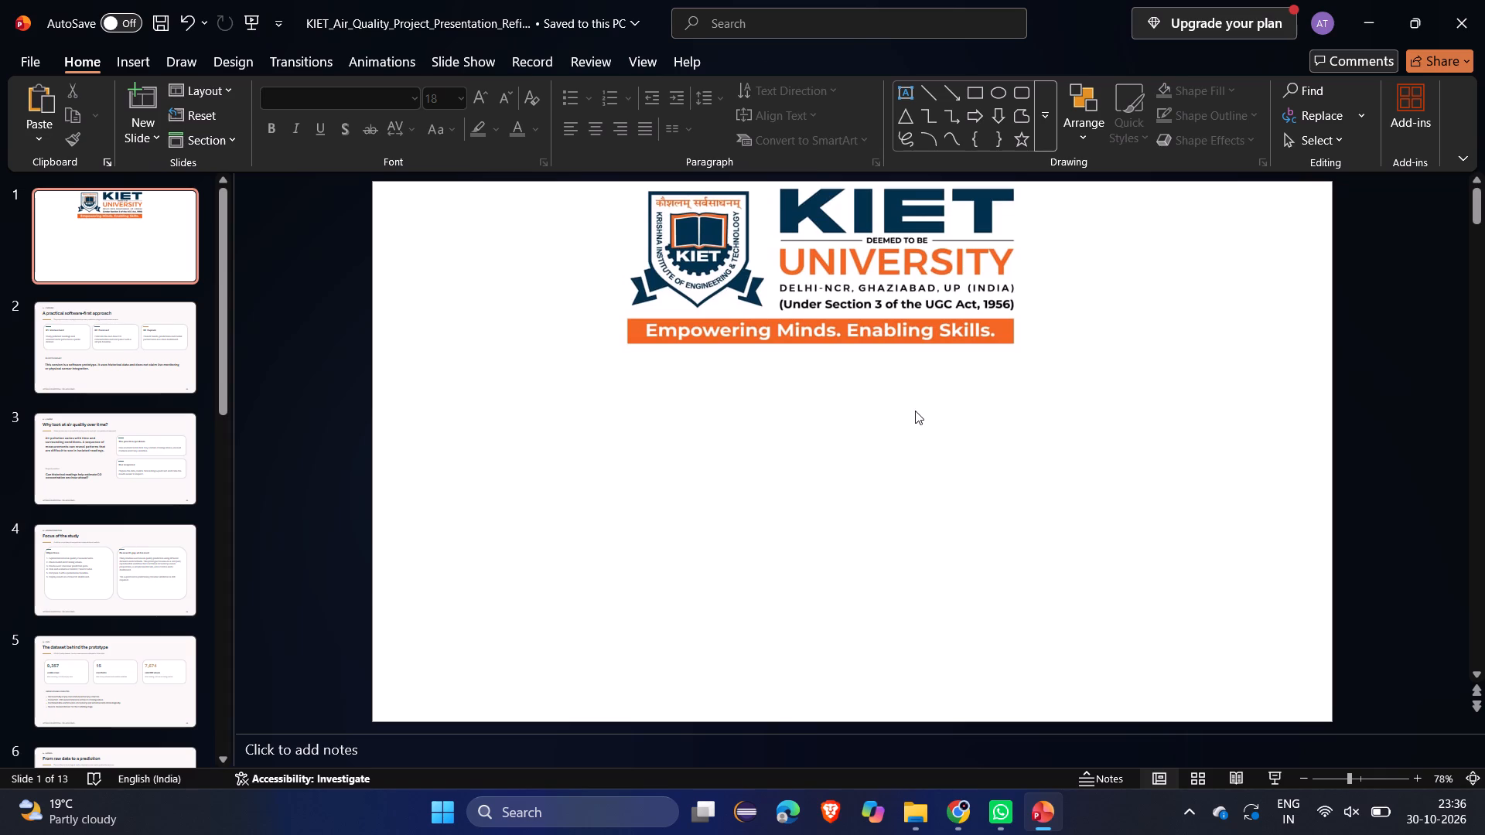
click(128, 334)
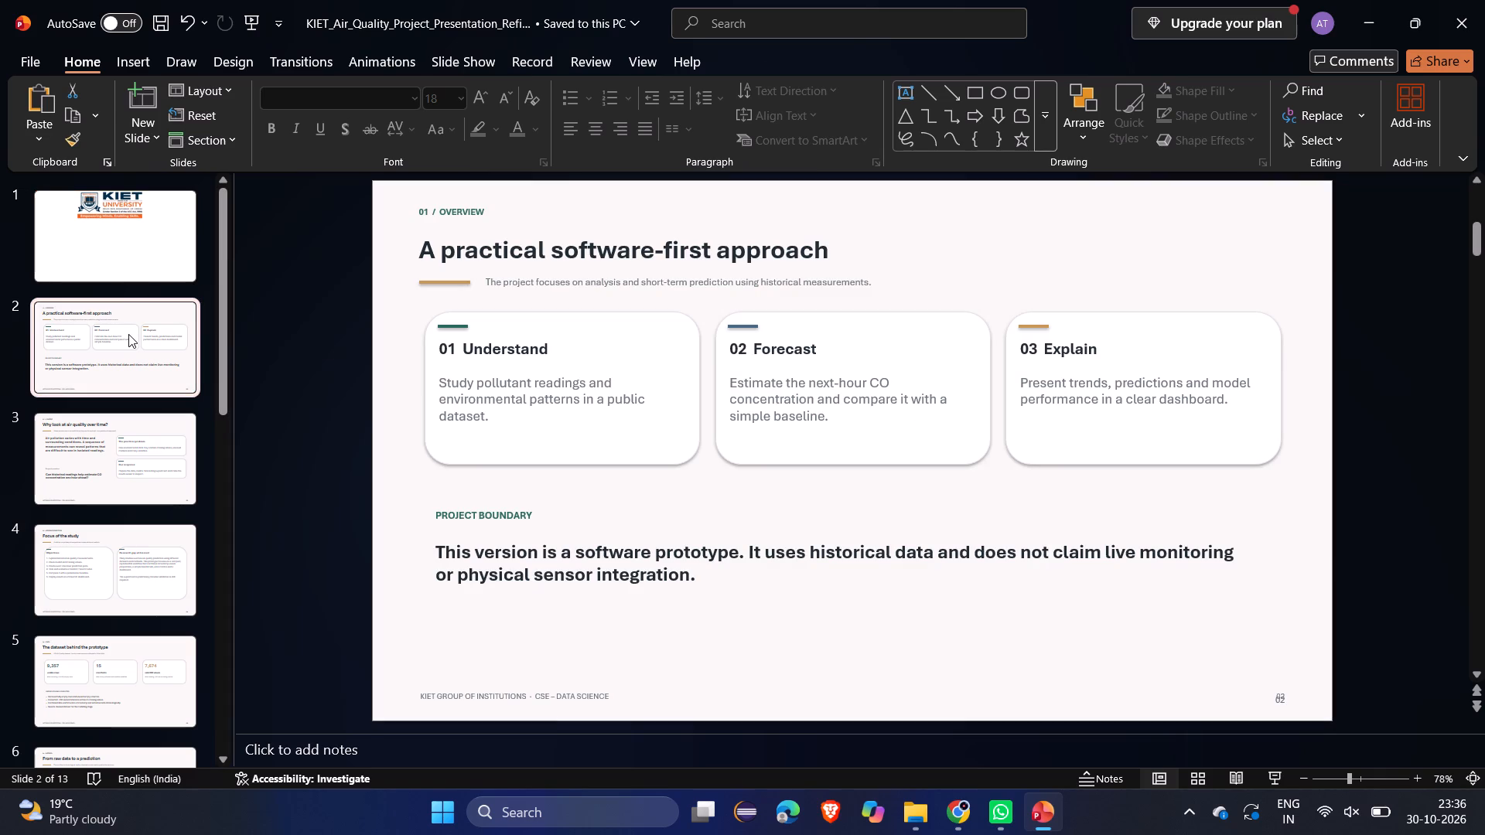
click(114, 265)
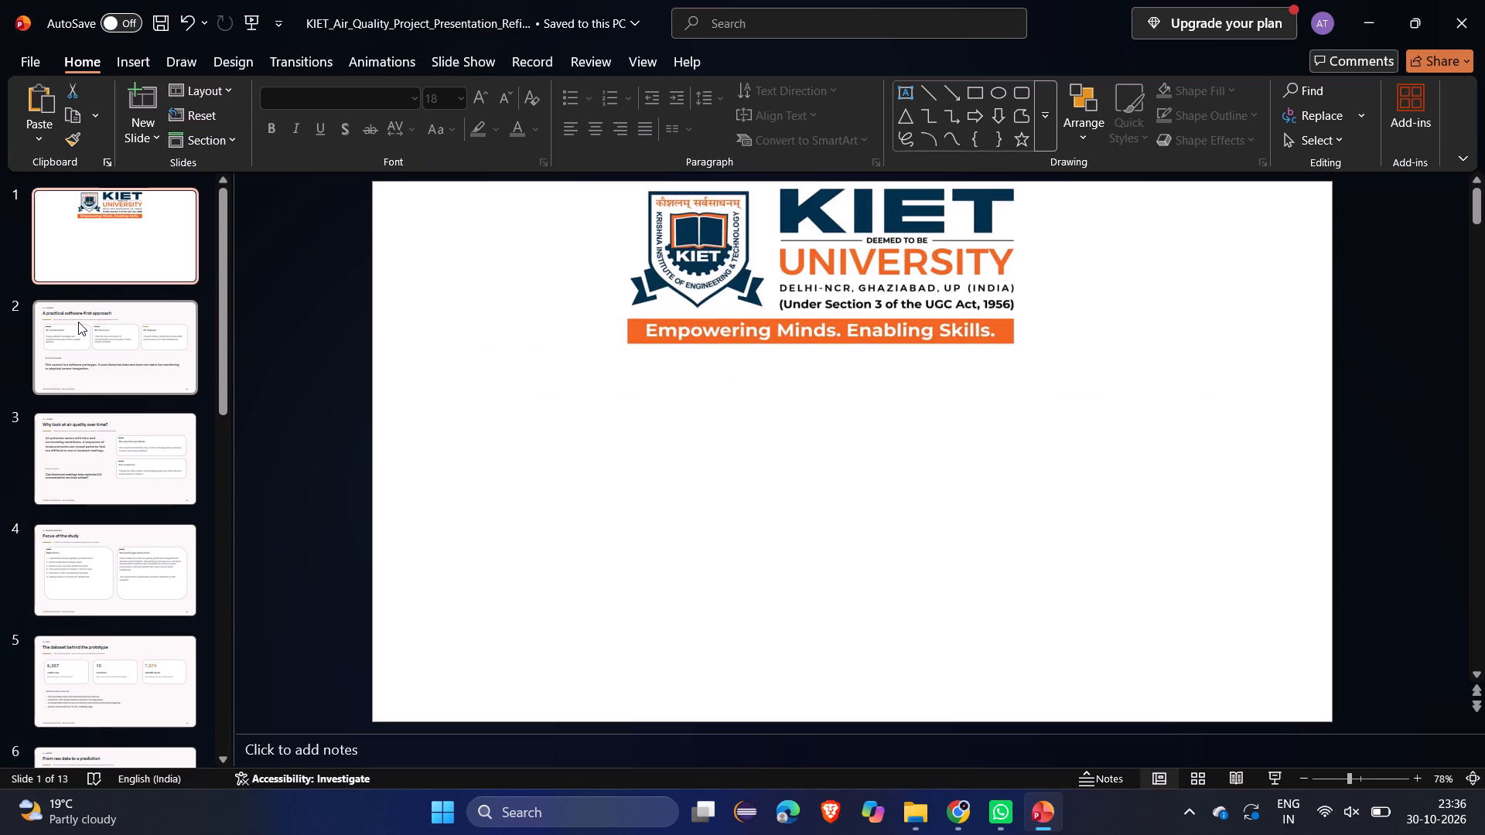
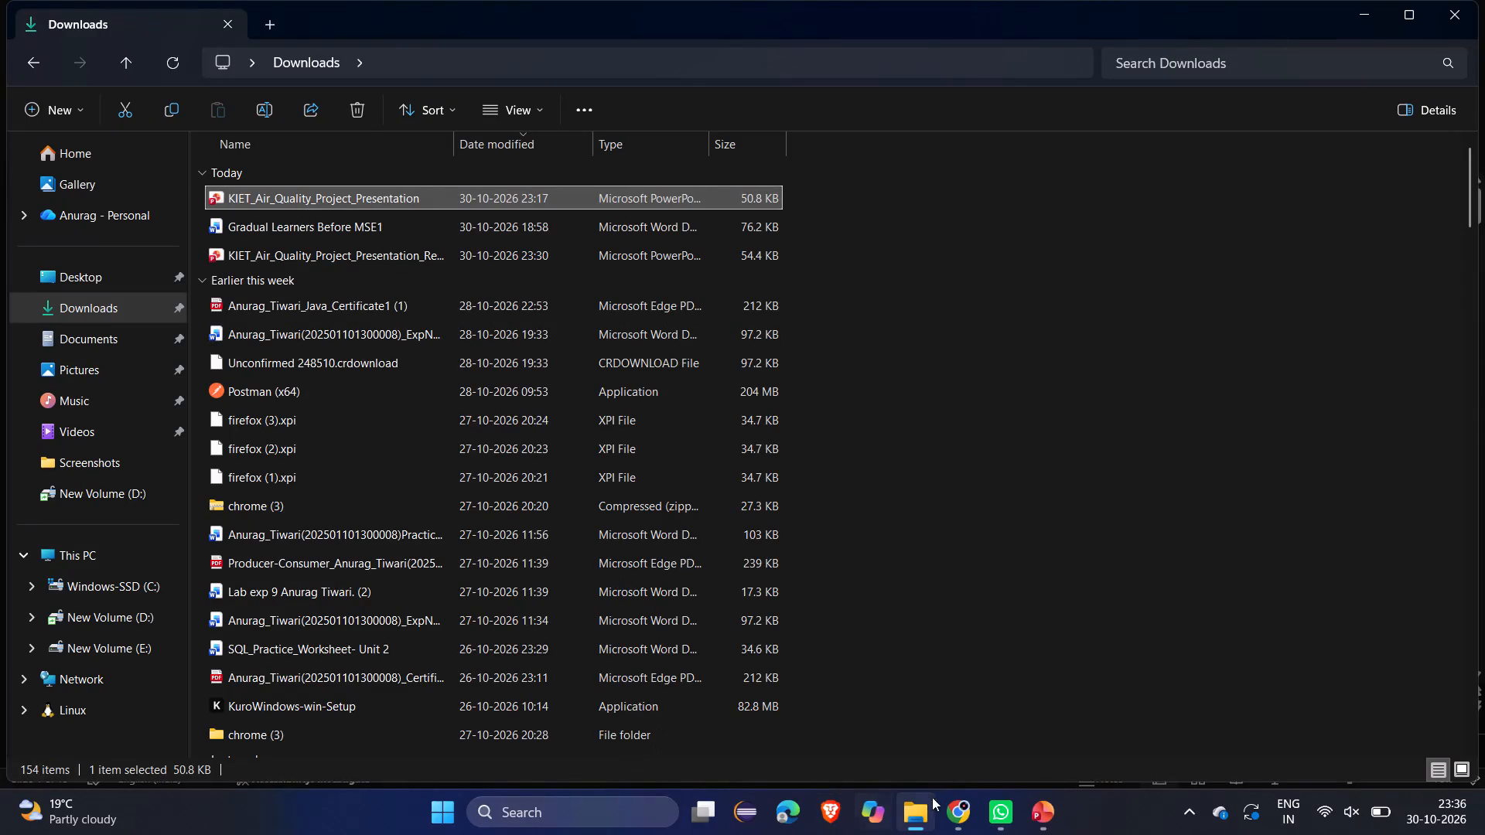
Switch to the ChatGPT project presentation chat in Chrome and display the title slide in the presentation preview.
click(968, 817)
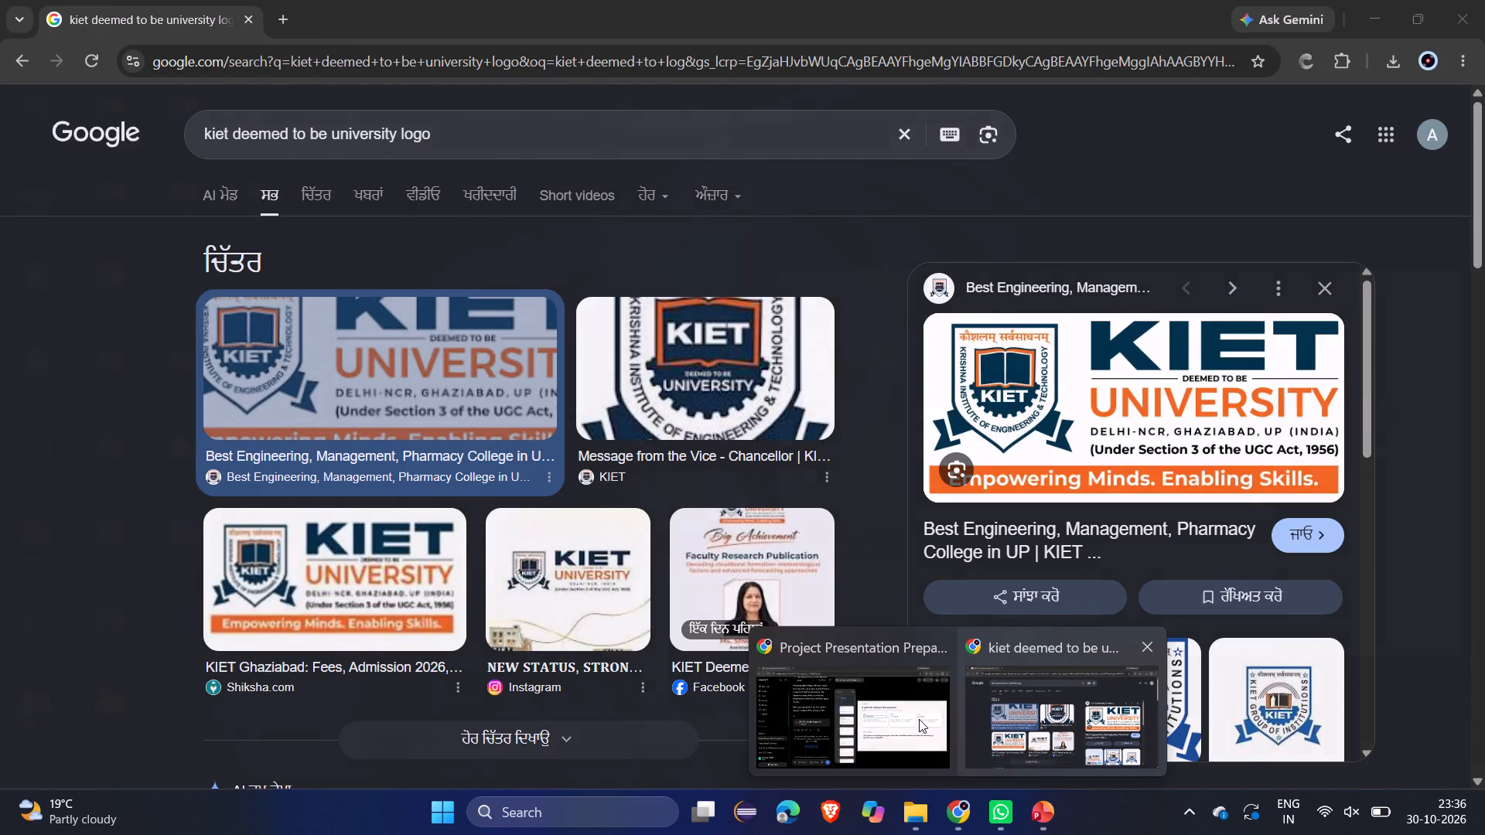
click(917, 718)
click(705, 239)
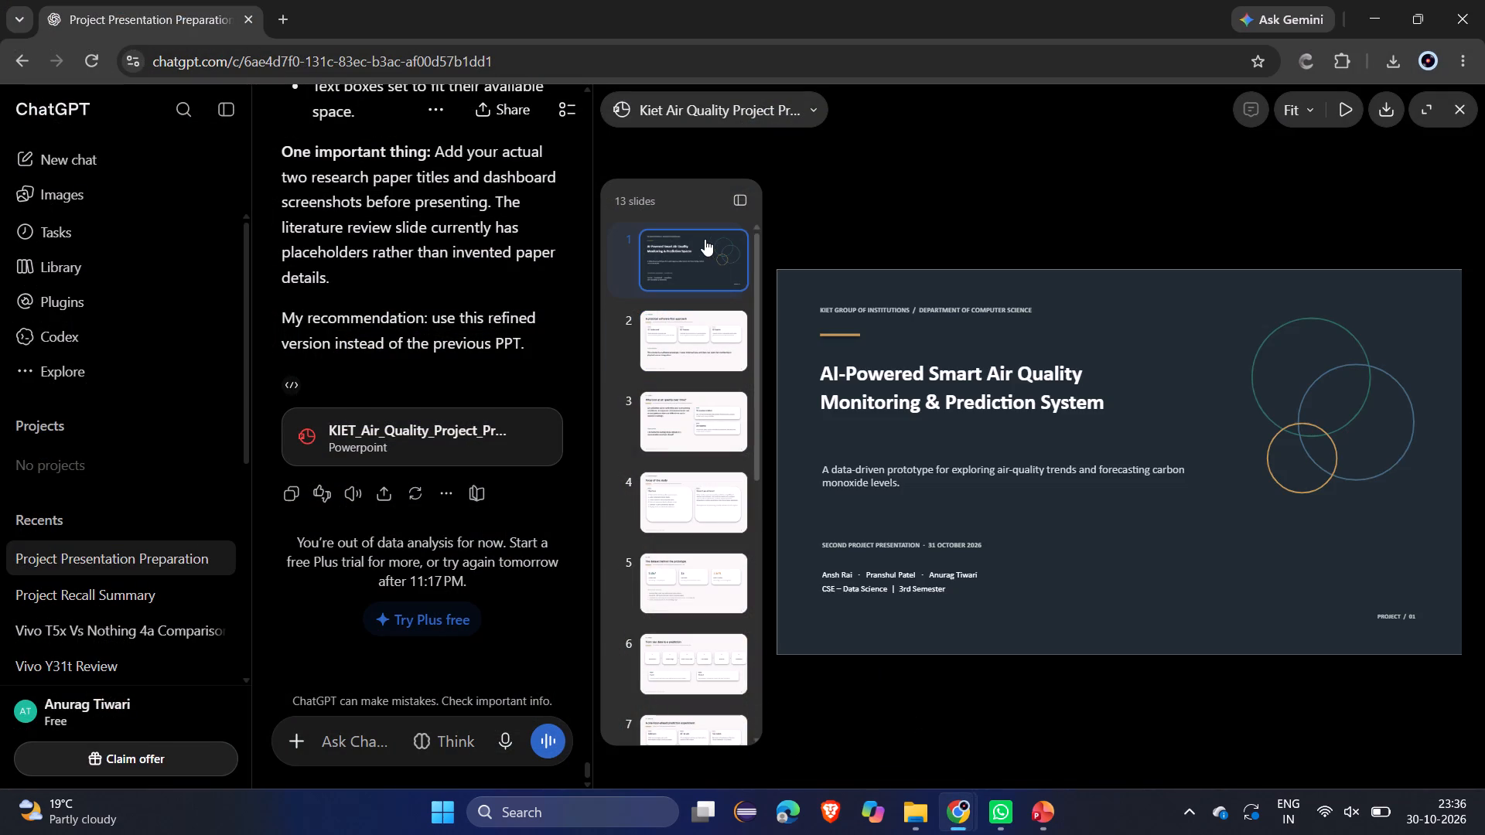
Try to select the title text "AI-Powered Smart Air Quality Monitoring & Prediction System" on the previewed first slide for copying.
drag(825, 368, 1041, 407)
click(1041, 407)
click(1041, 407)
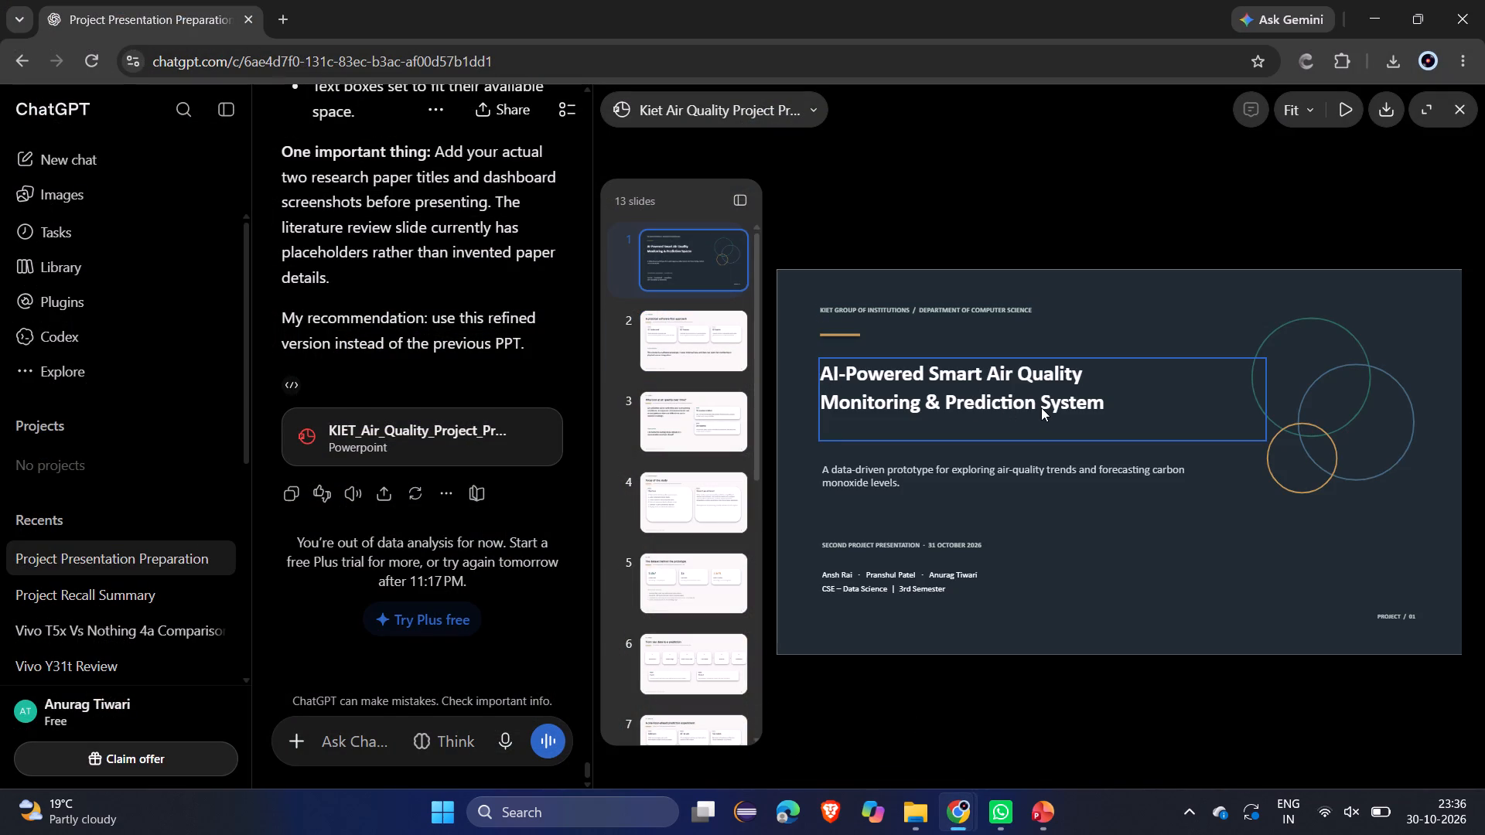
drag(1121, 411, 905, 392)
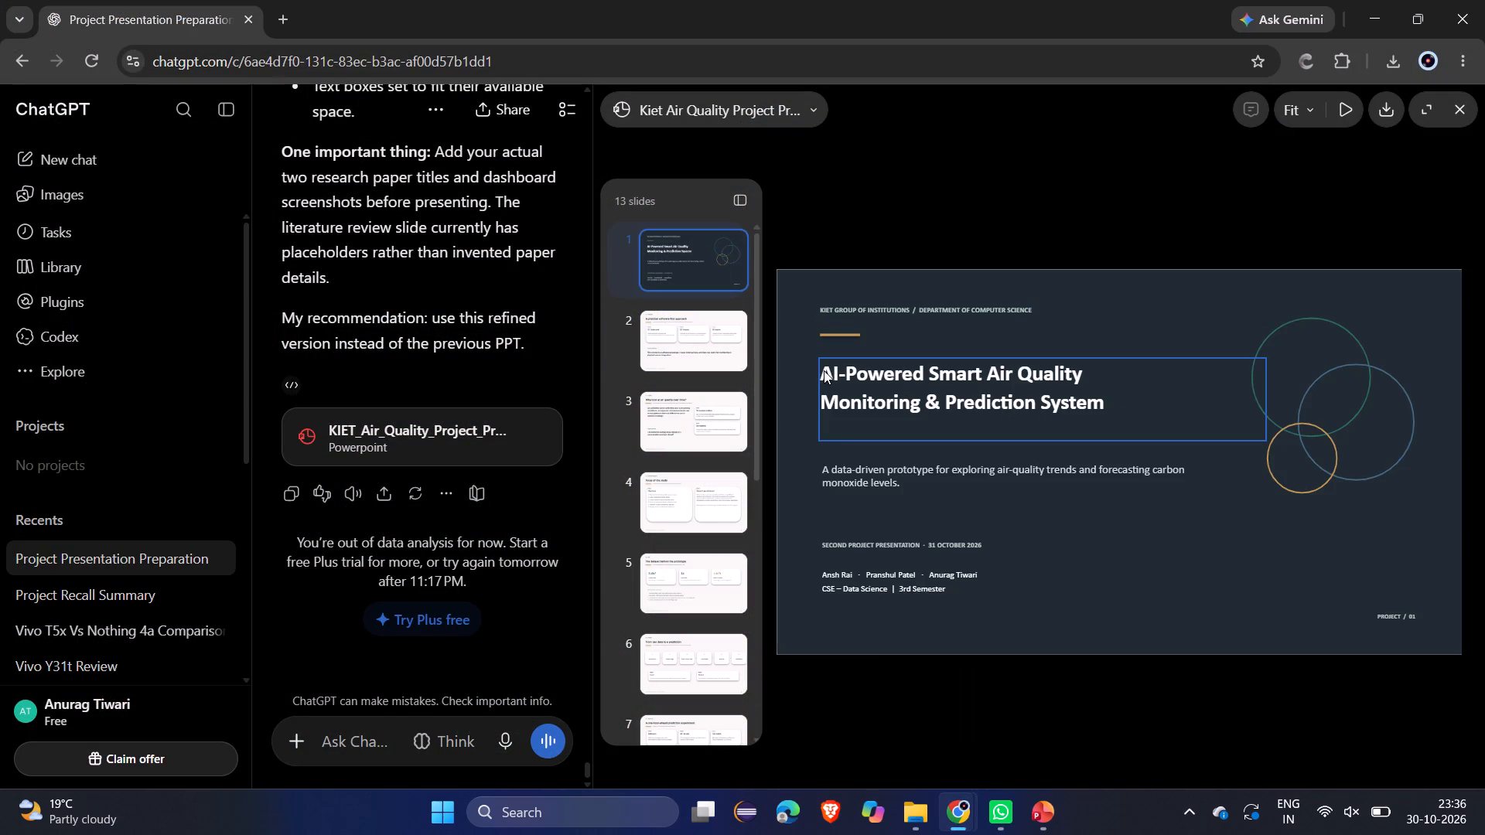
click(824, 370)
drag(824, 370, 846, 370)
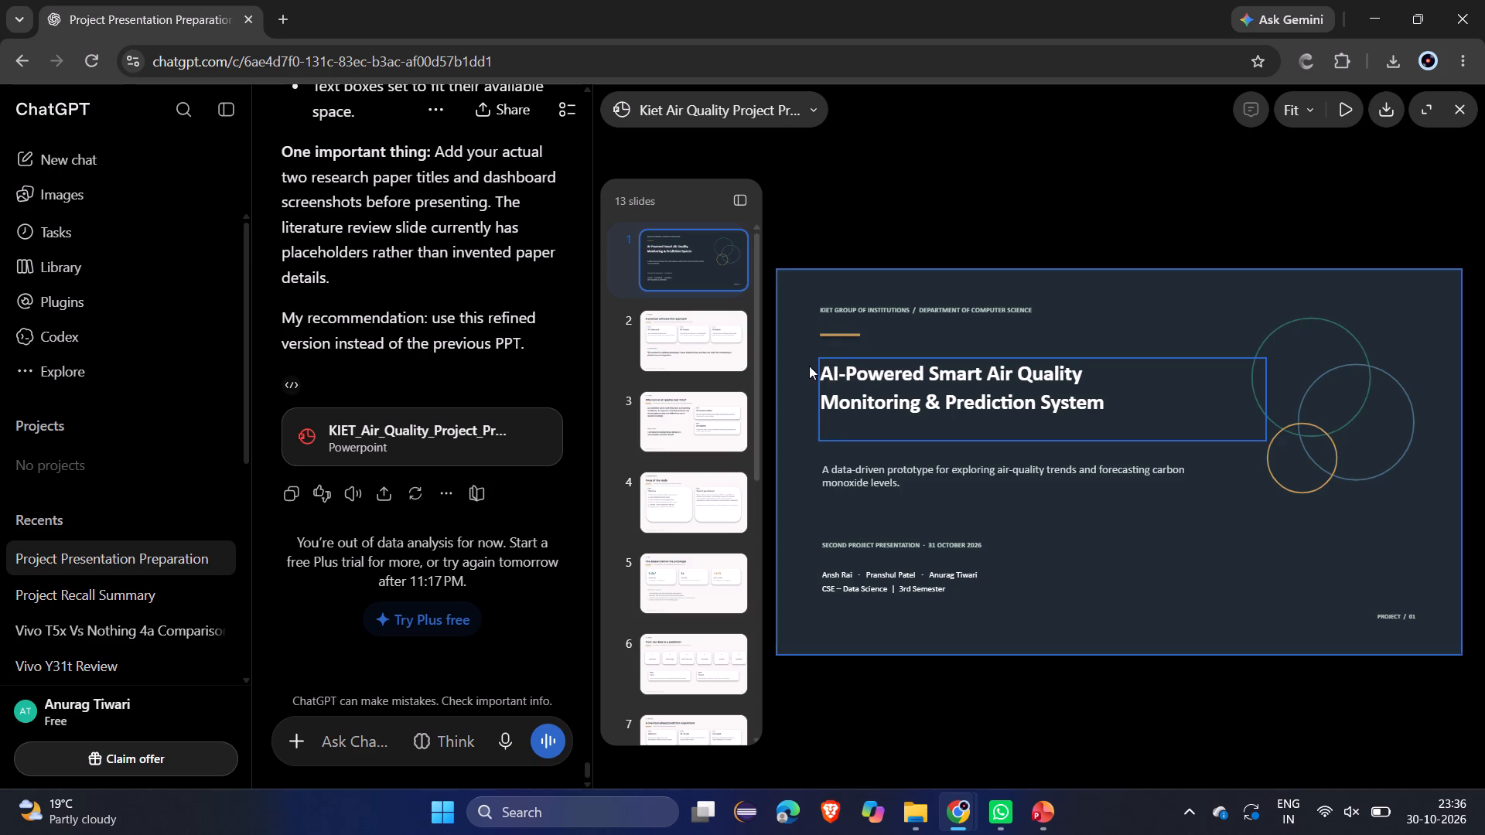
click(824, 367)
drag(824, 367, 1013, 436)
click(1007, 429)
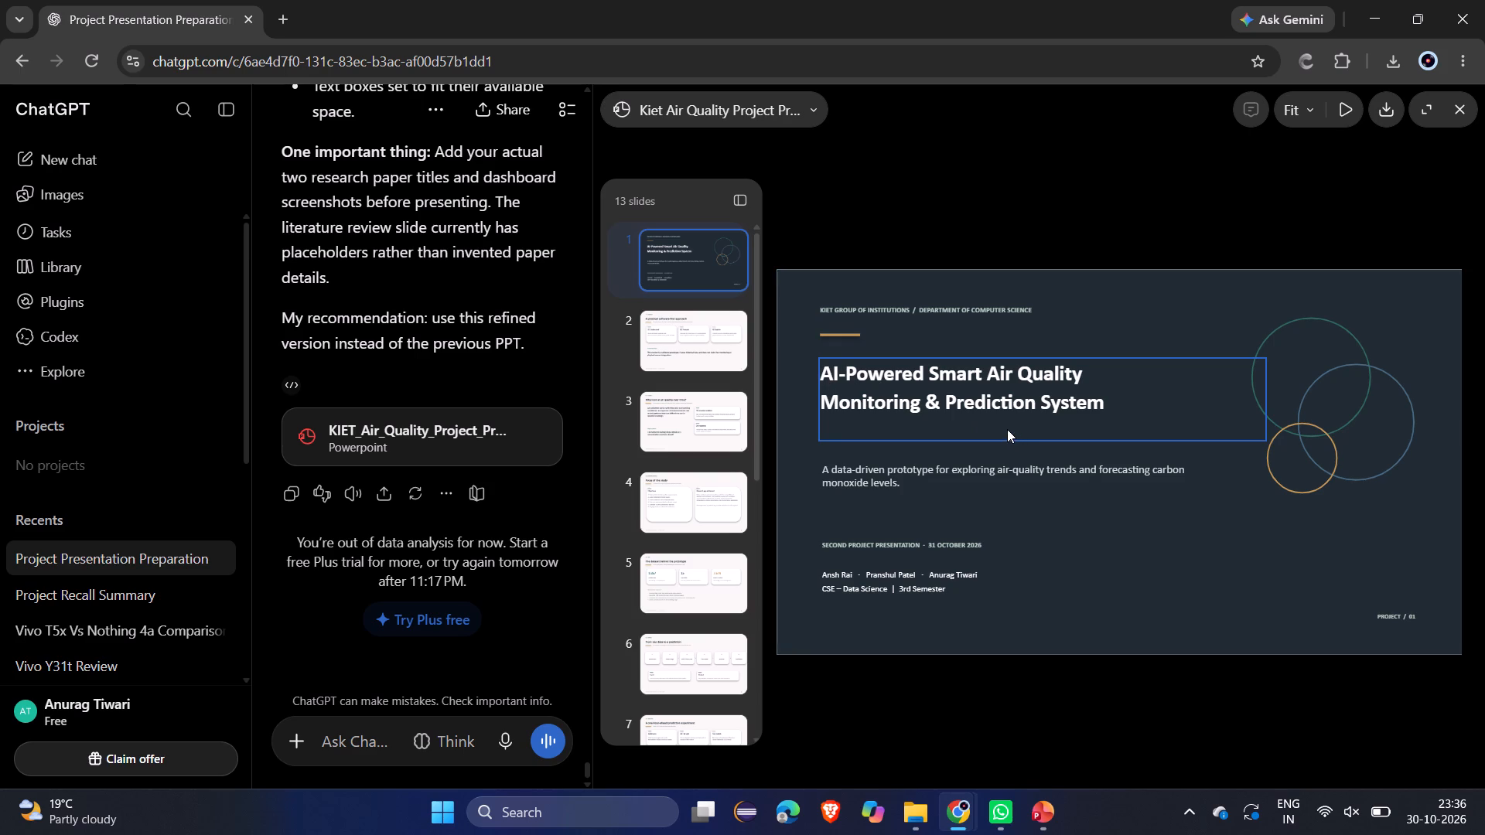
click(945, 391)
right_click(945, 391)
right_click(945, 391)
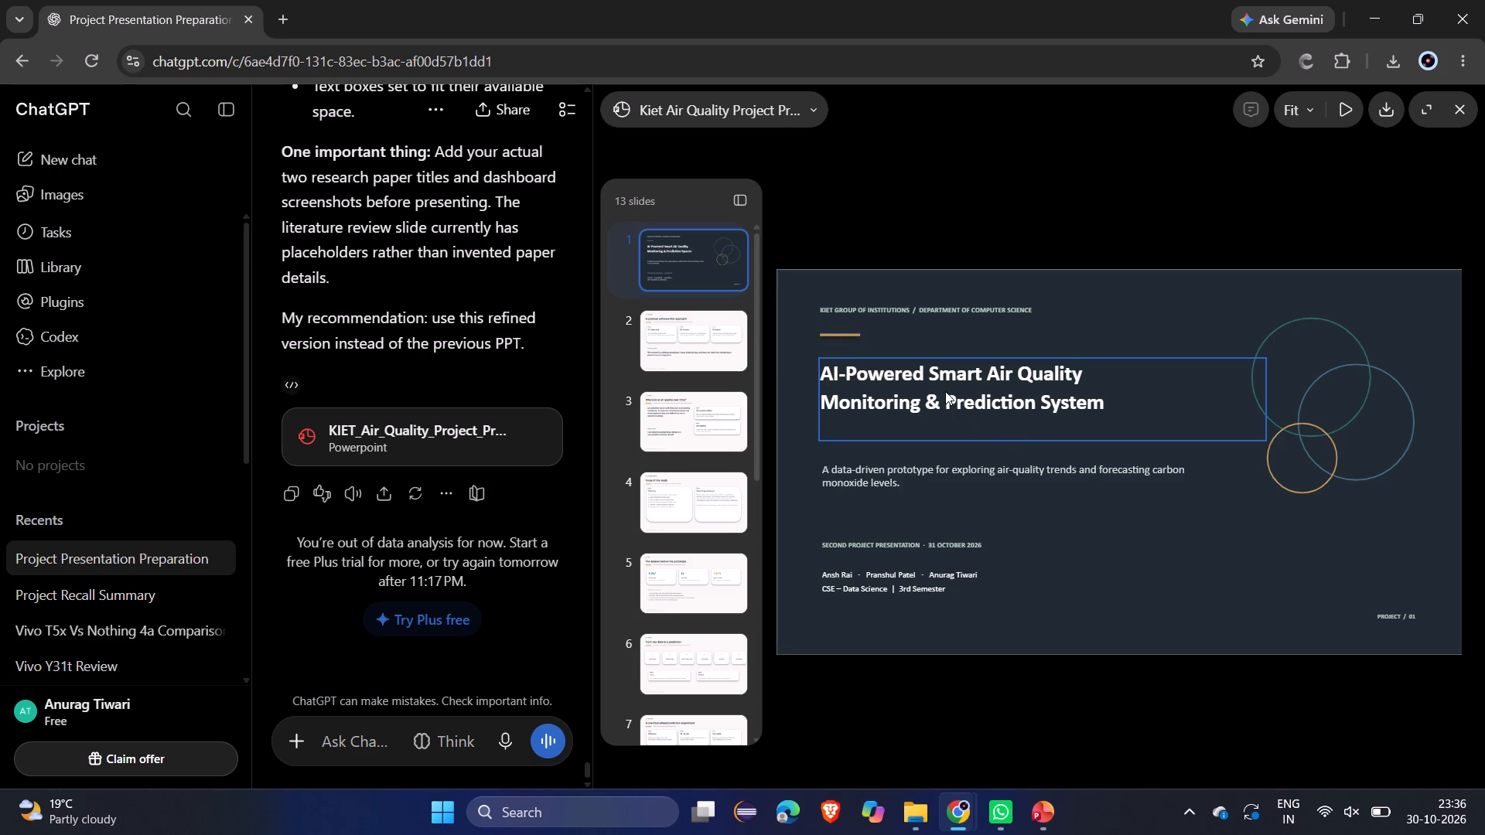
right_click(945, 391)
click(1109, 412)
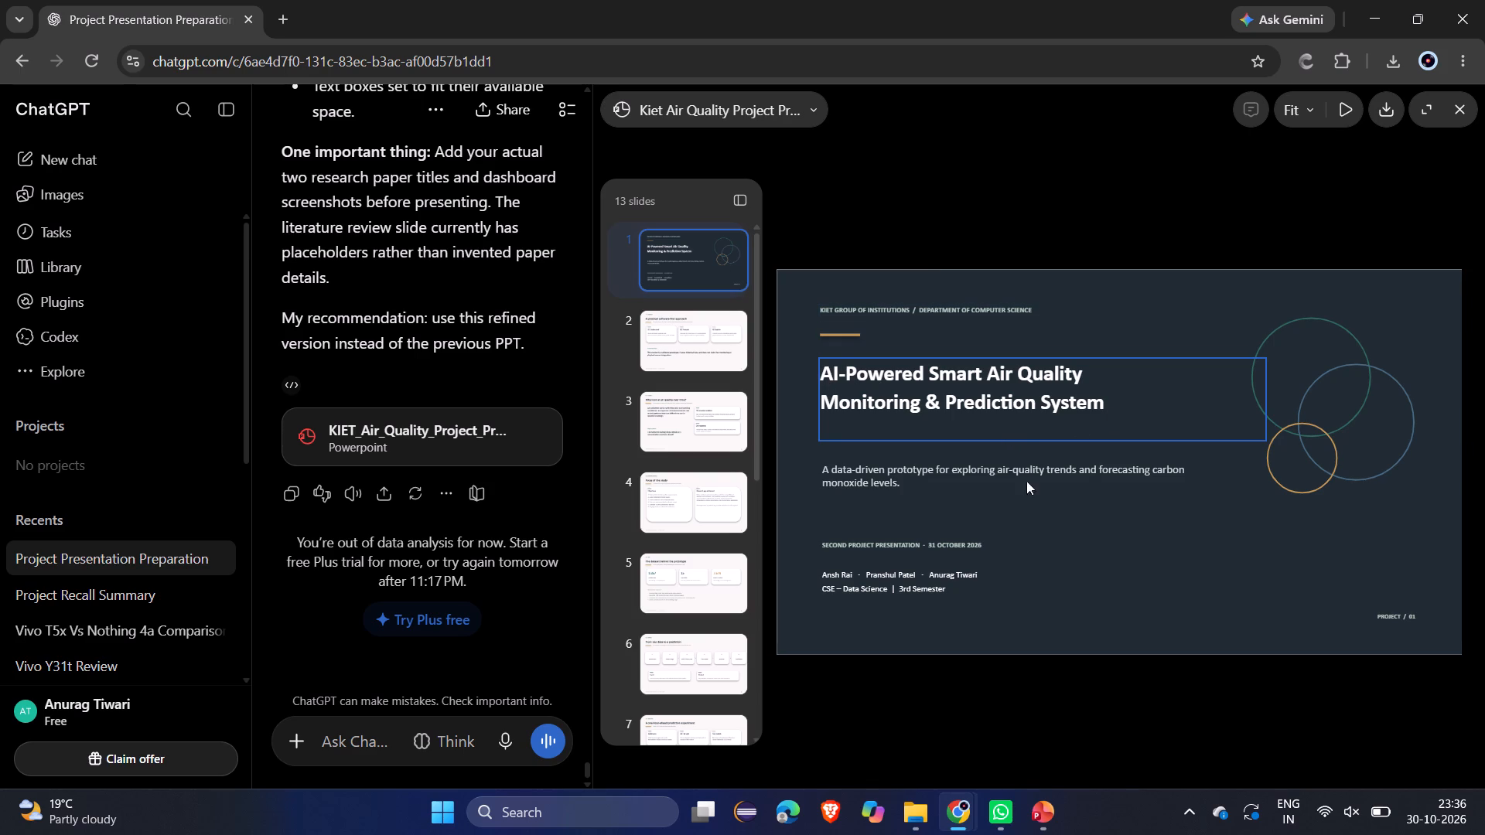
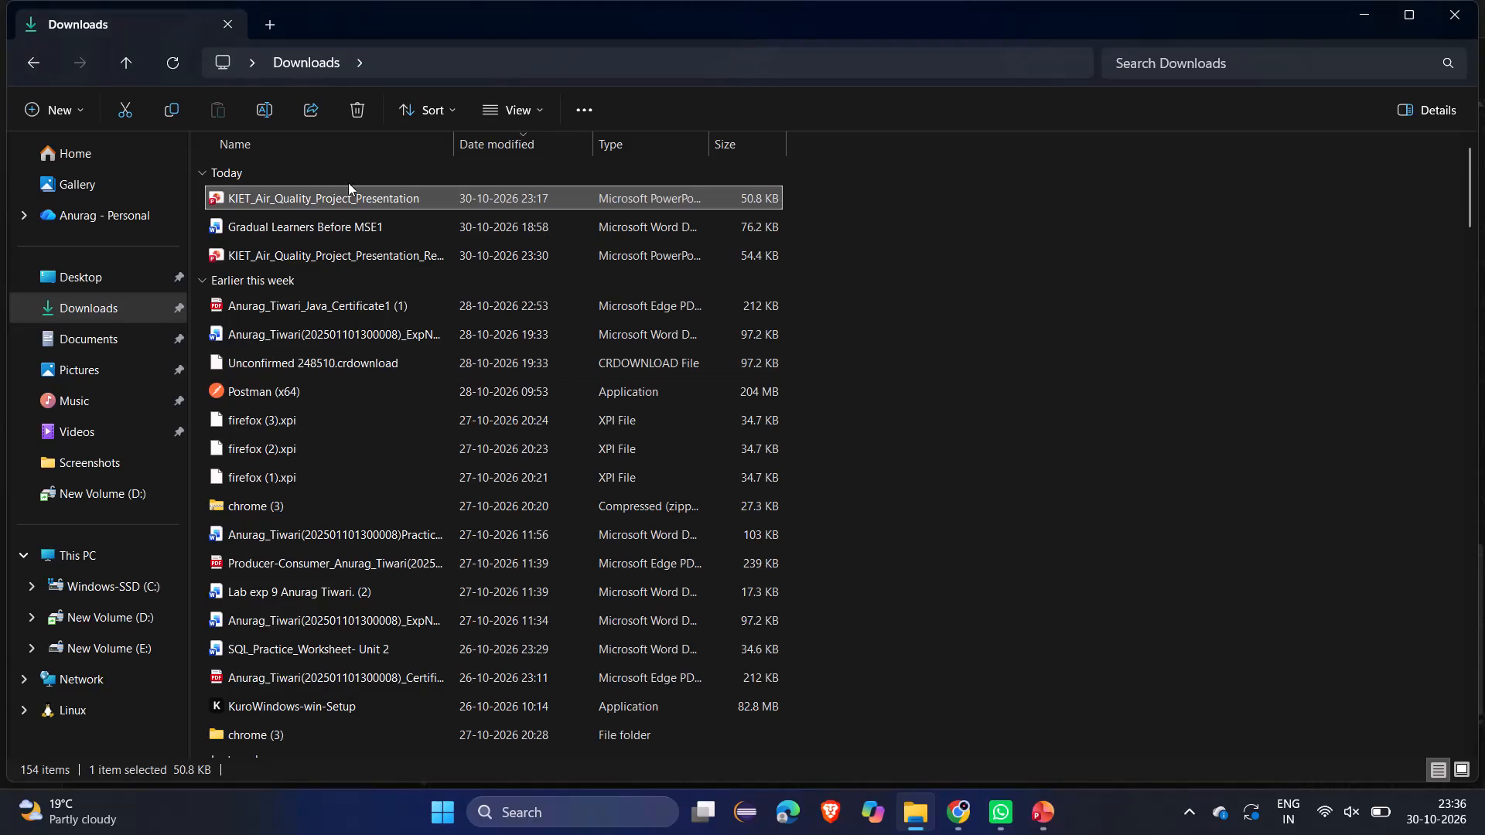
Open the KIET_Air_Quality_Project_Presentation file from the Downloads folder in PowerPoint.
double_click(390, 195)
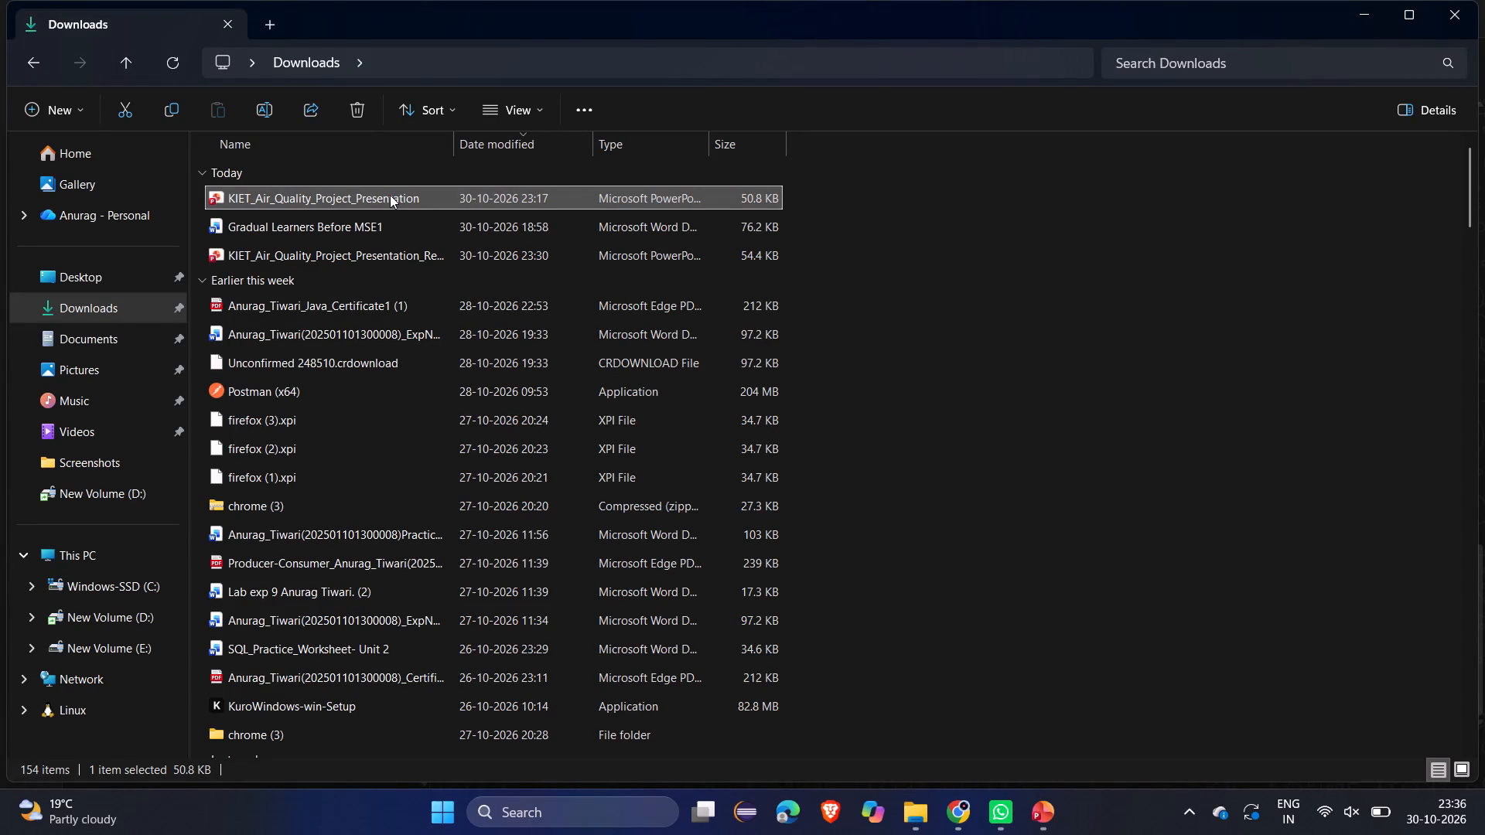
double_click(483, 205)
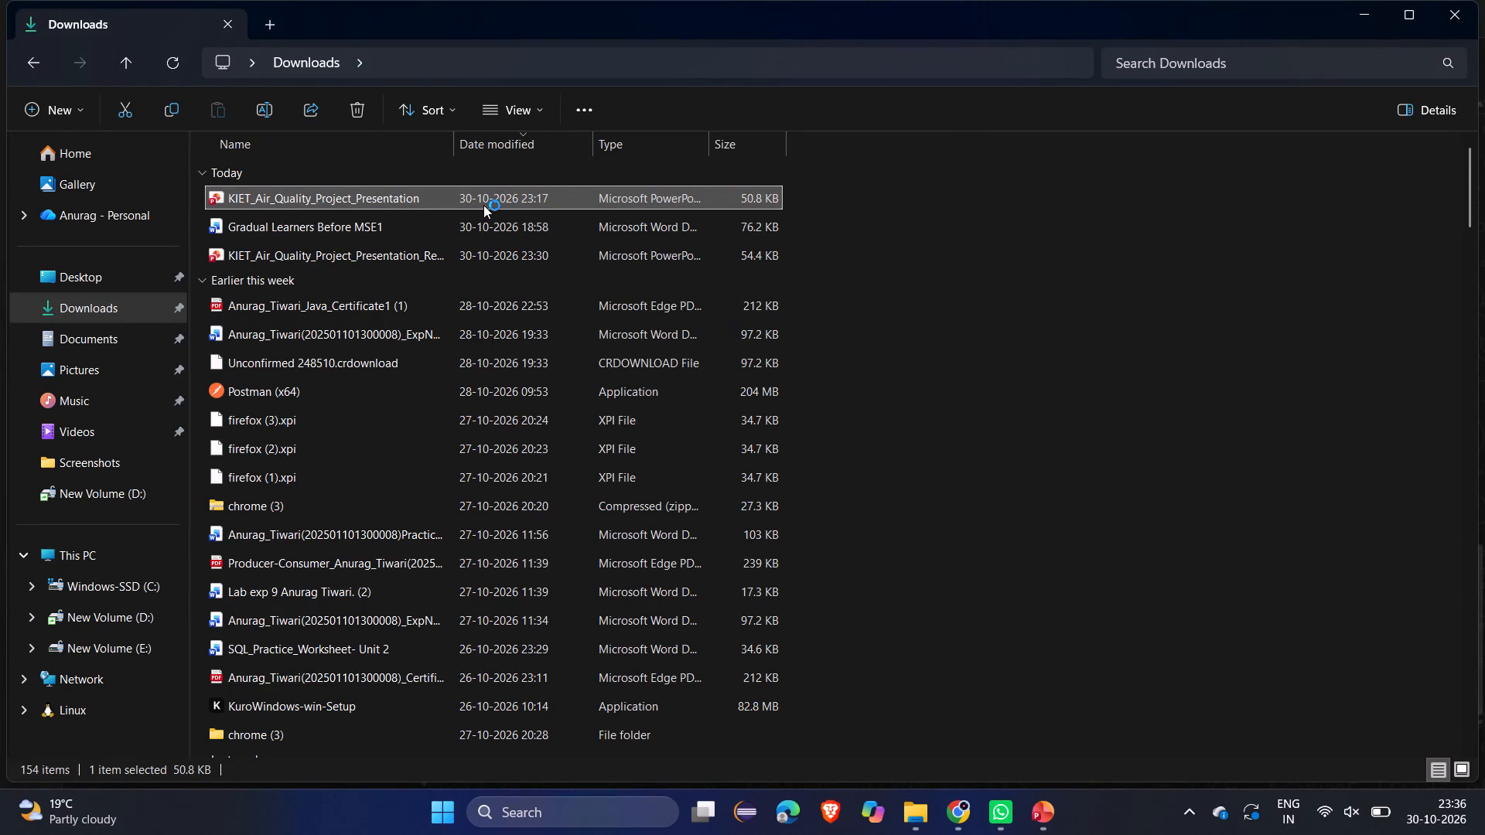
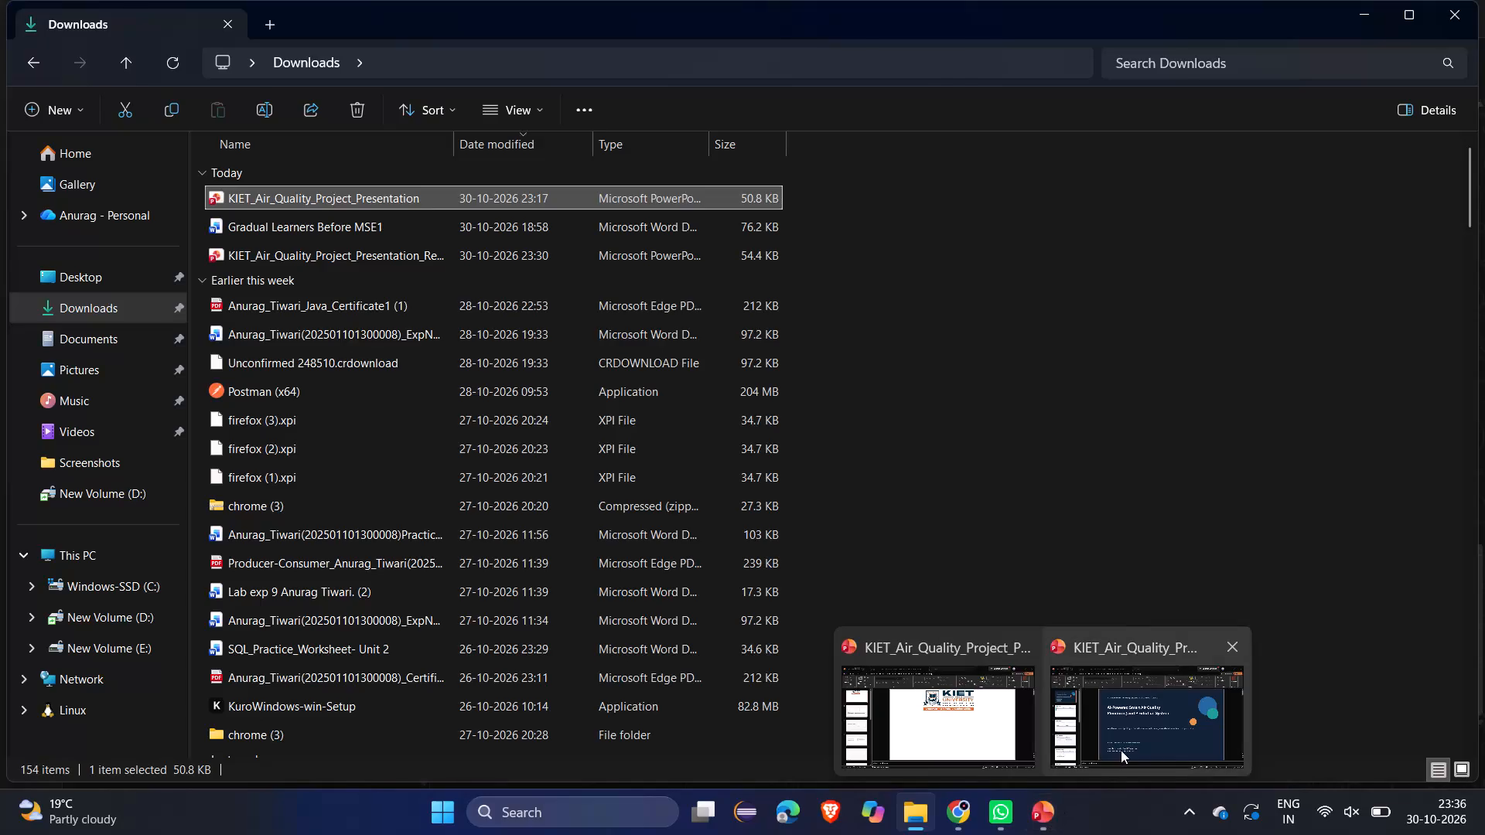
Switch to the original presentation in PowerPoint and copy the title "AI-Powered Smart Air Quality Monitoring and Prediction System" from its first slide.
click(1121, 750)
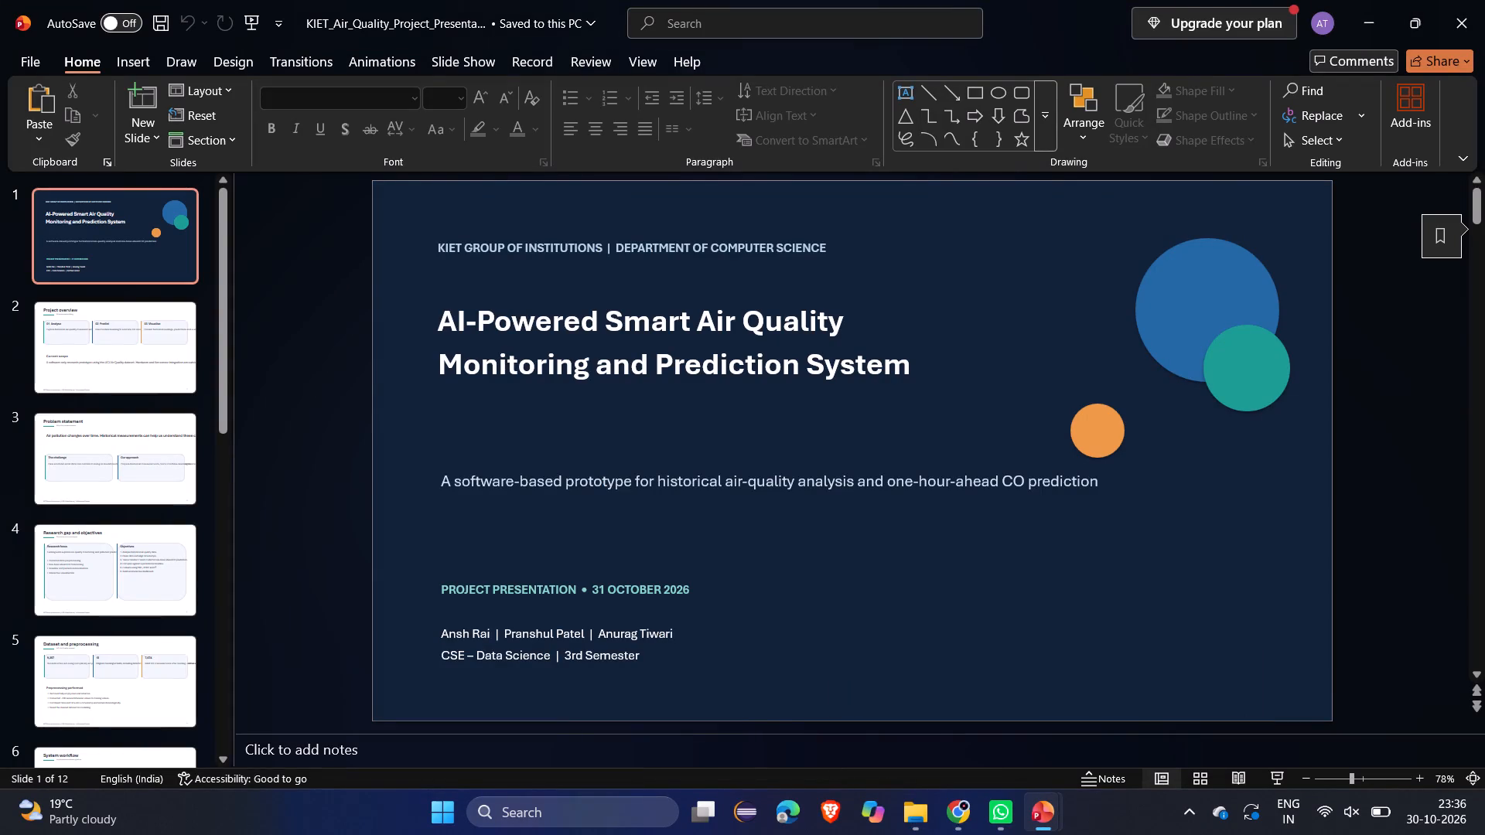
drag(442, 319, 878, 395)
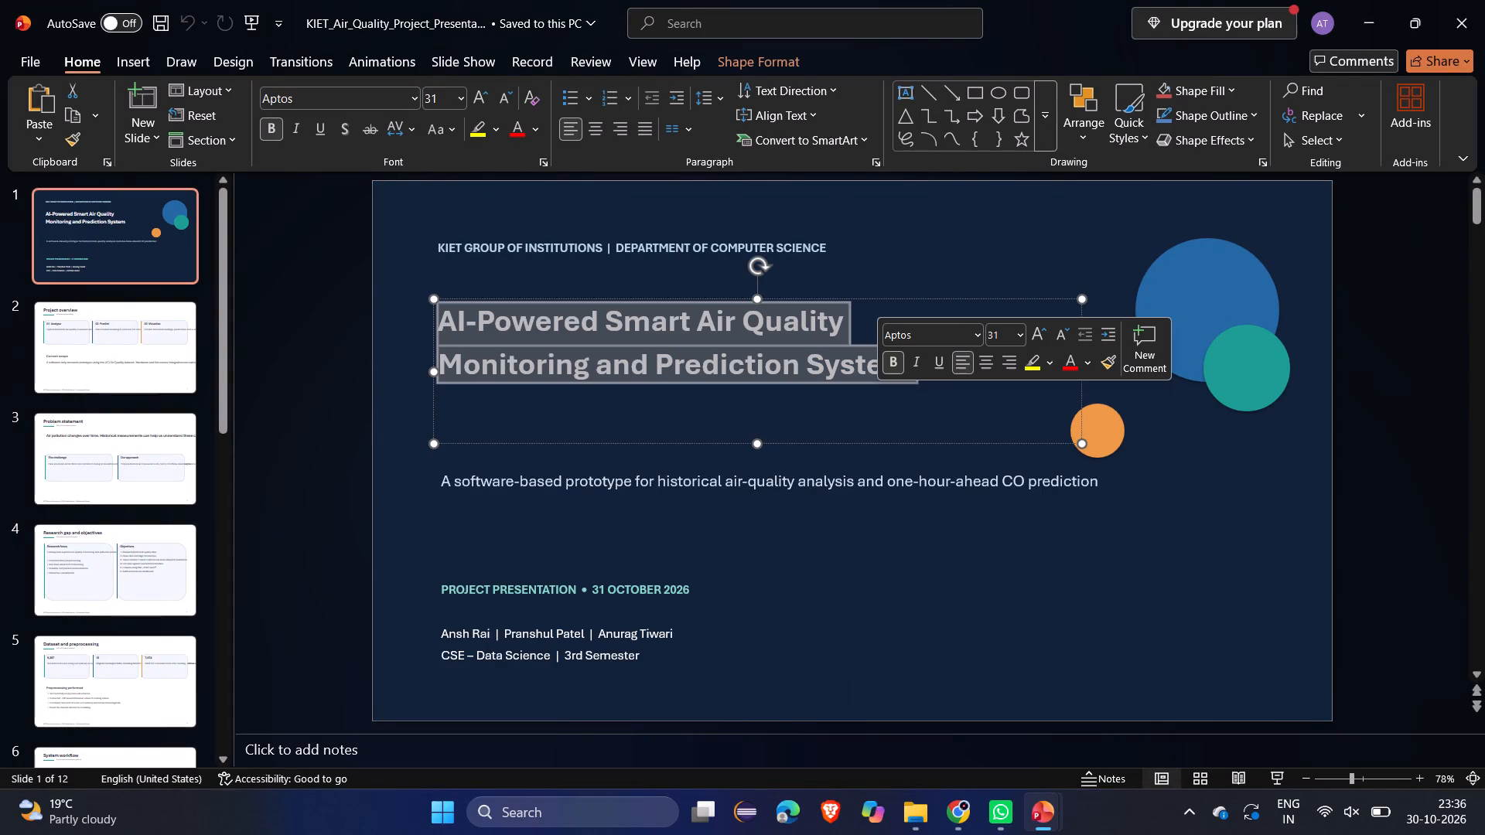
key(ctrl+c)
click(828, 428)
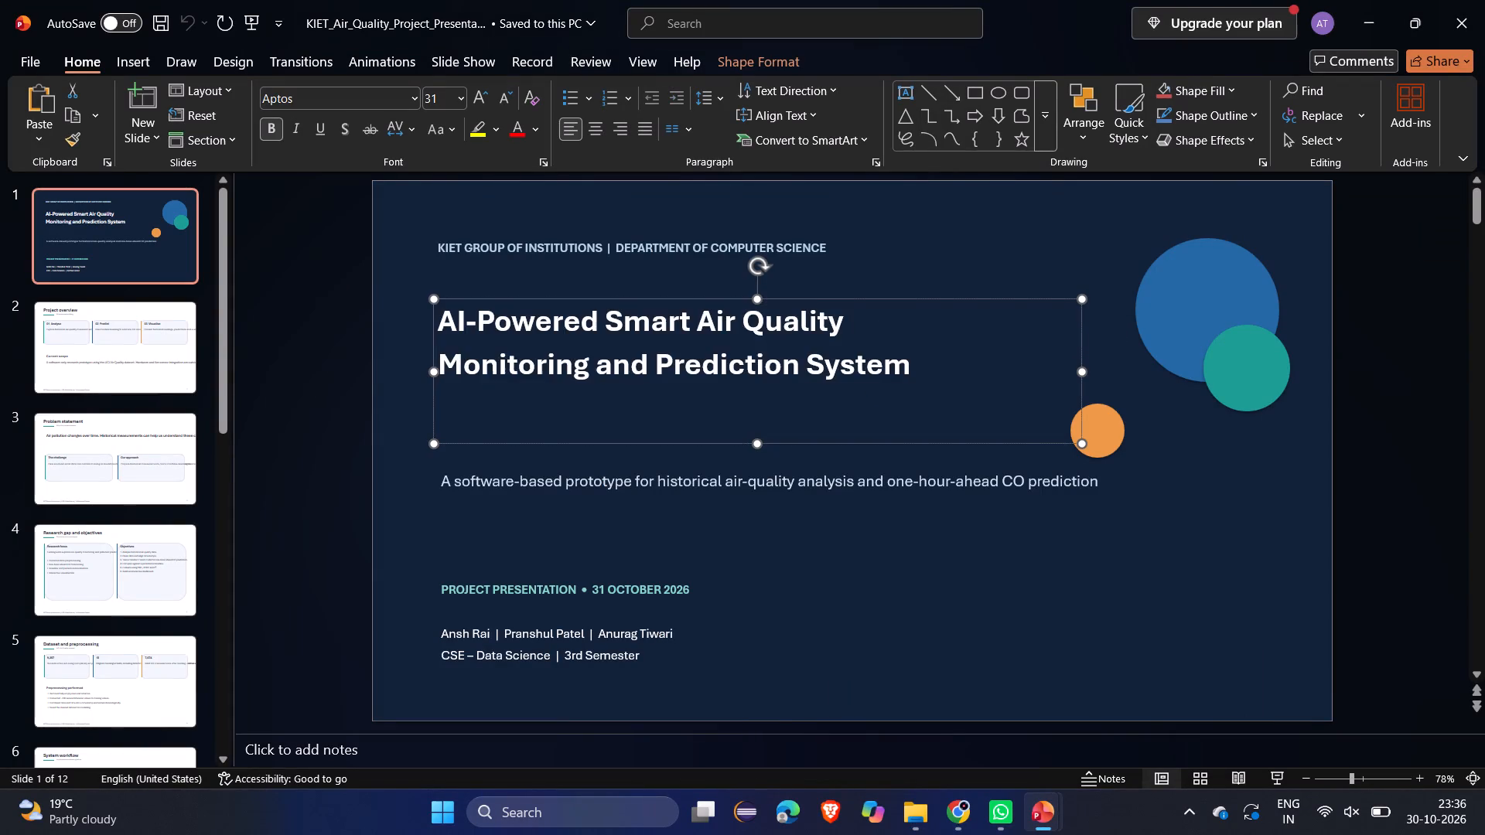
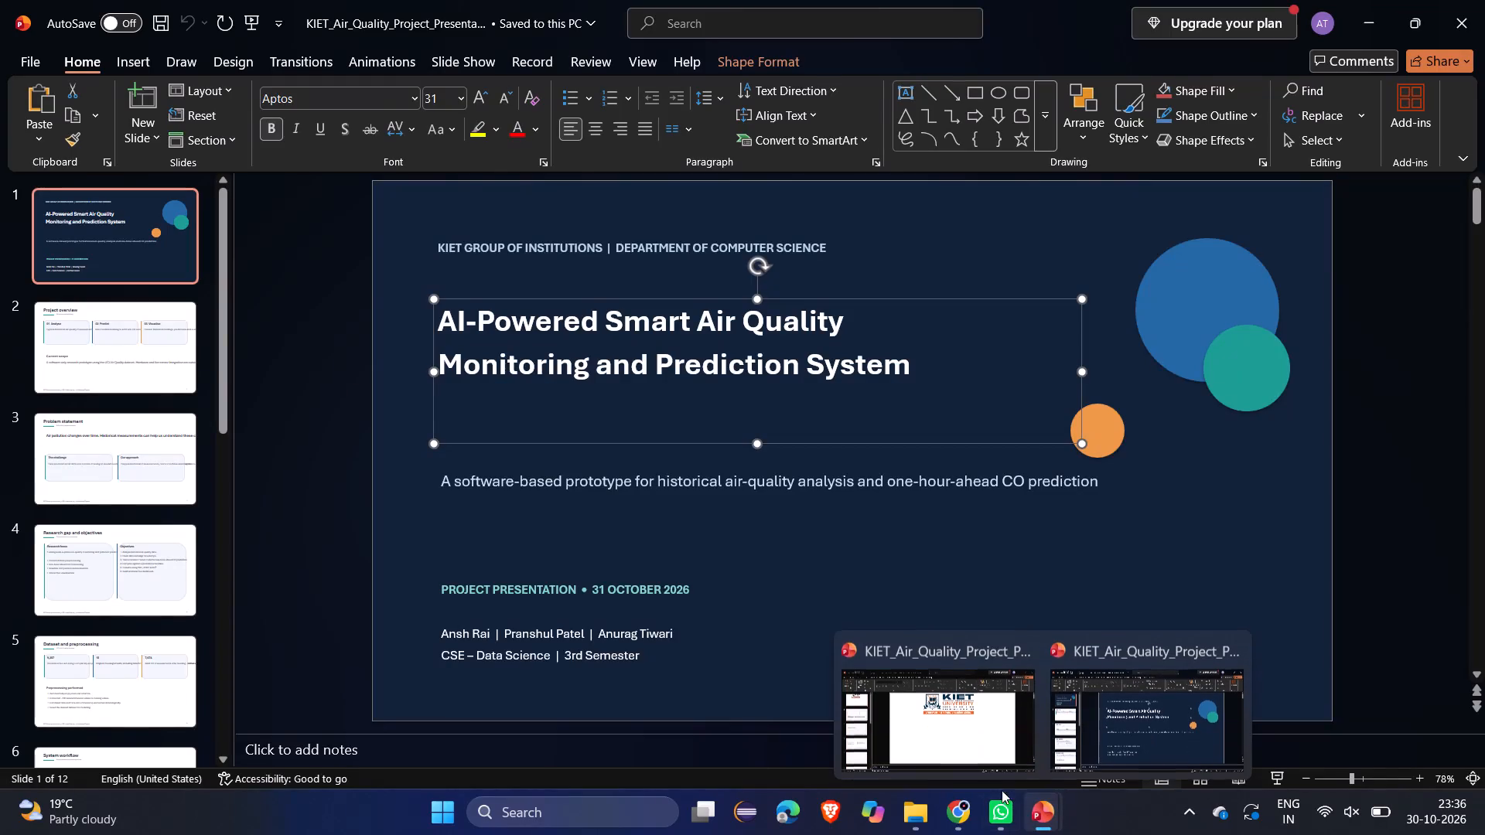
Switch to the refined presentation and paste the copied project title below the KIET logo on slide 1, repeating the paste inside the new text box.
click(962, 755)
click(570, 411)
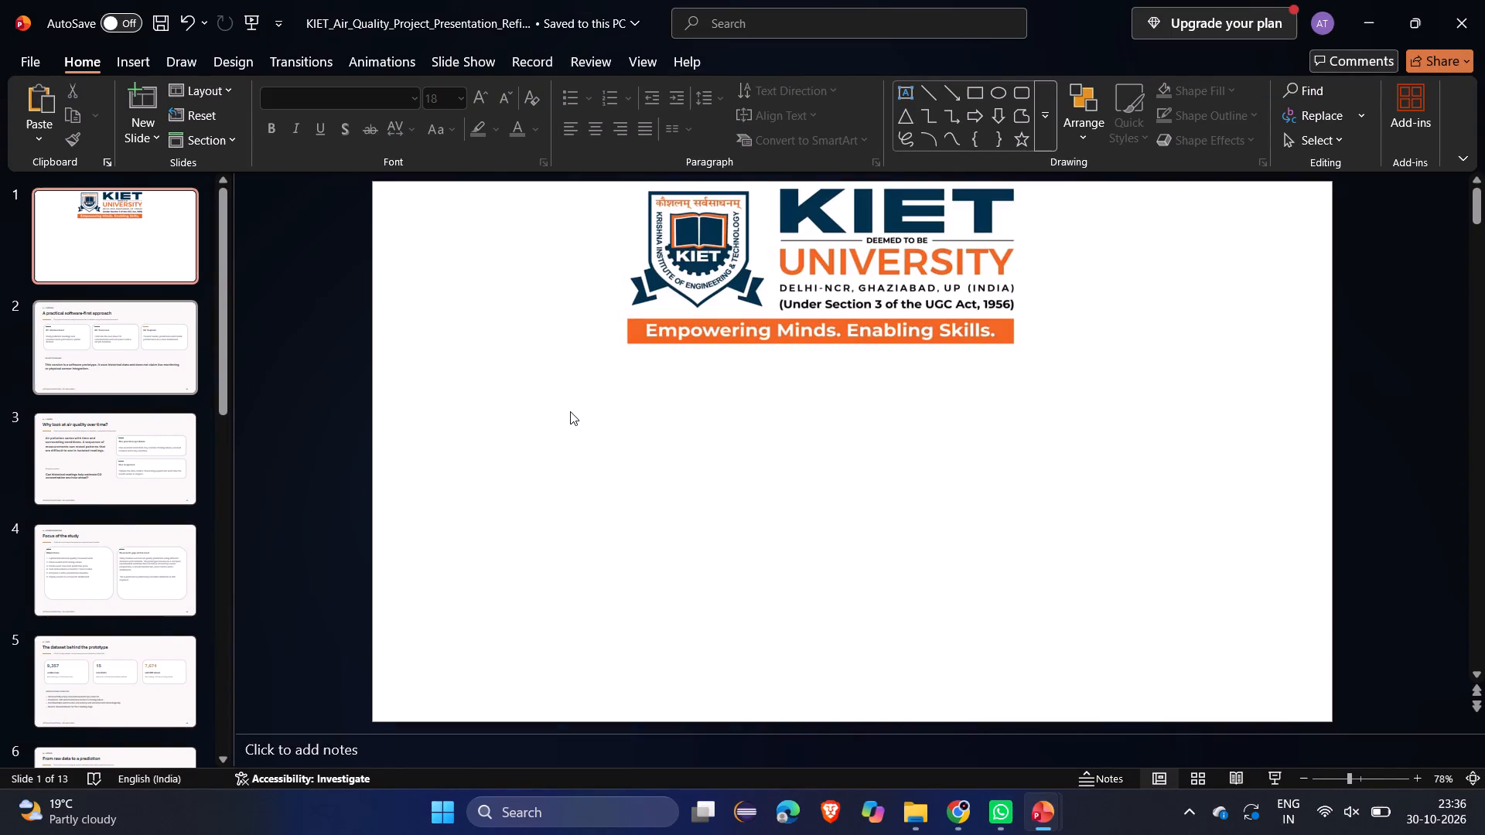
click(491, 393)
key(ctrl+v)
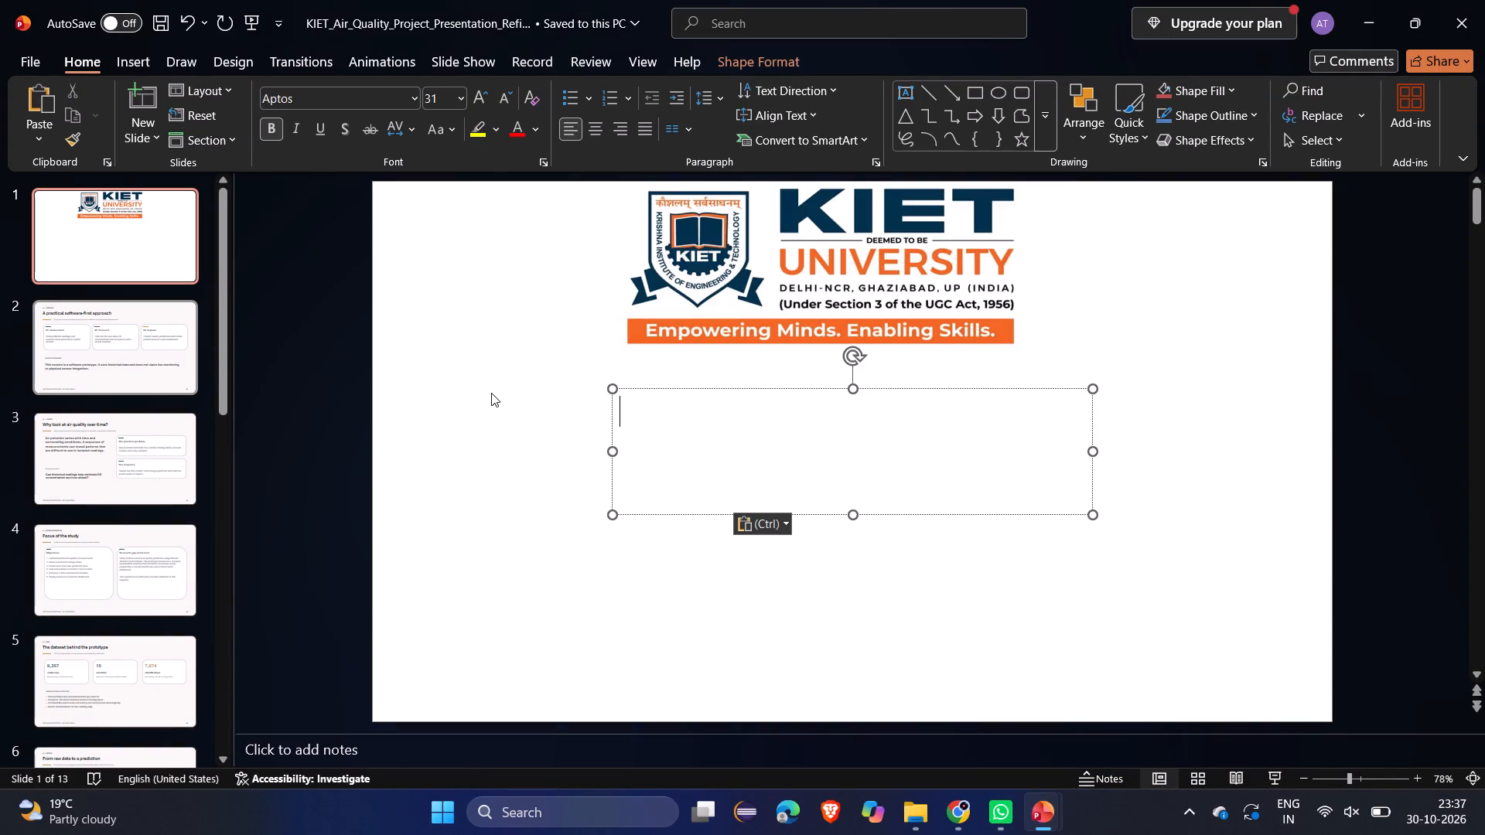
click(650, 423)
key(ctrl+v)
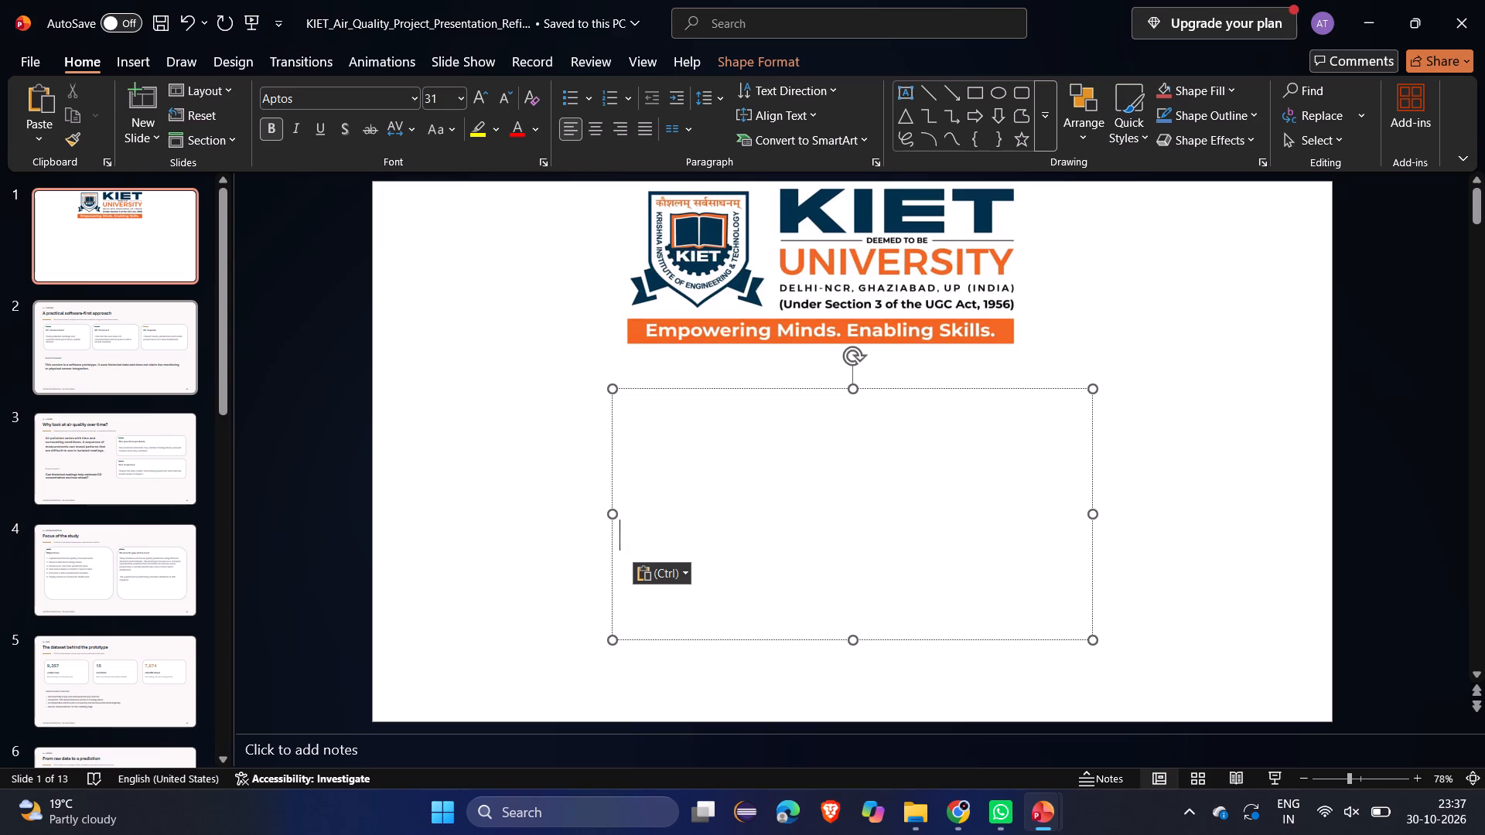
Delete characters from the end of the pasted title text and from the beginning of its first line.
key(BackSpace)
key(BackSpace)
key(BackSpace)
key(BackSpace)
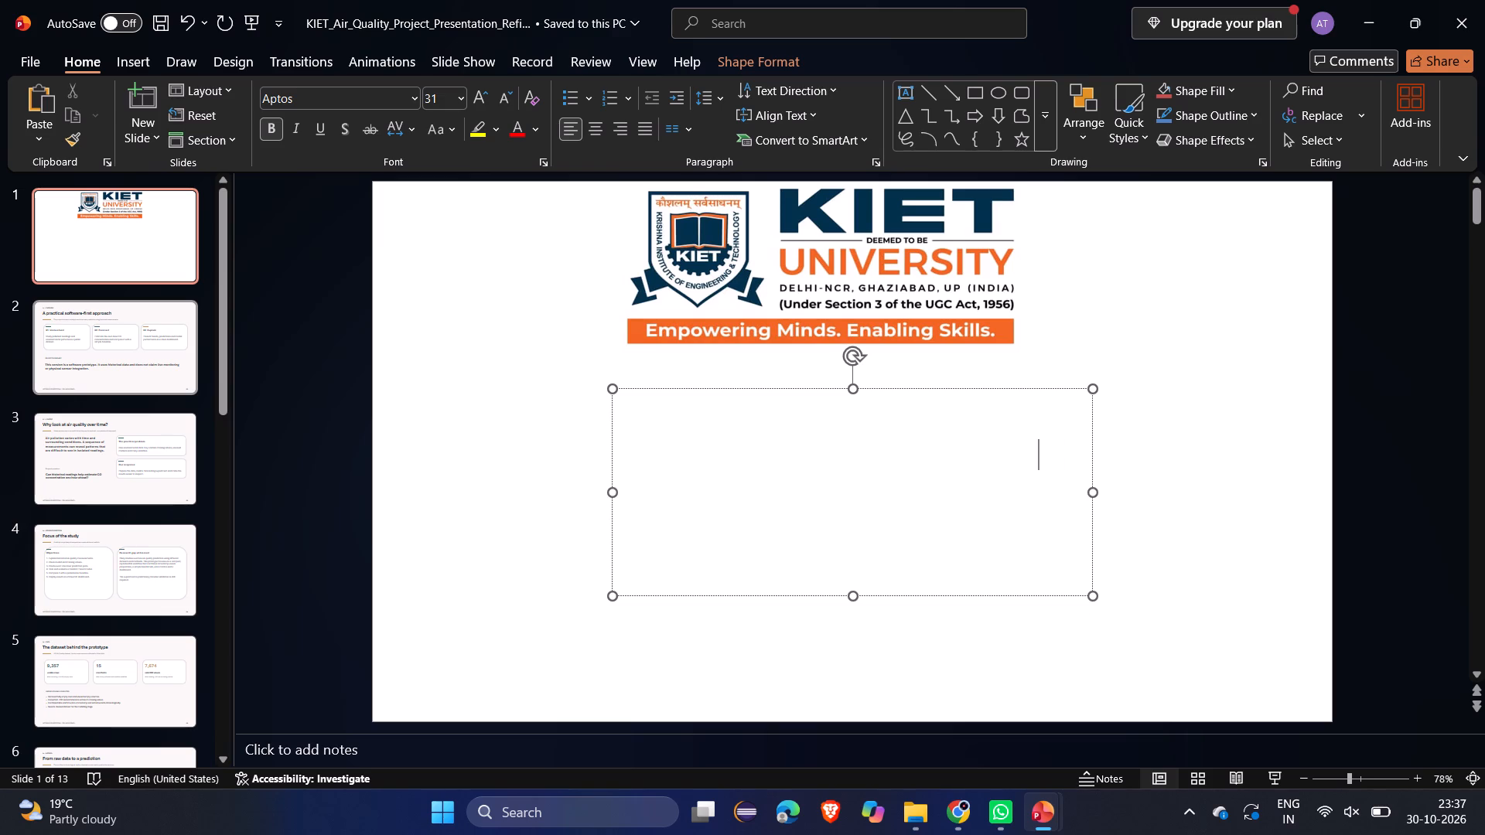
key(BackSpace)
key(BackSpace)
key(BackSpace)
key(BackSpace)
click(683, 411)
key(BackSpace)
key(BackSpace)
key(BackSpace)
key(BackSpace)
key(BackSpace)
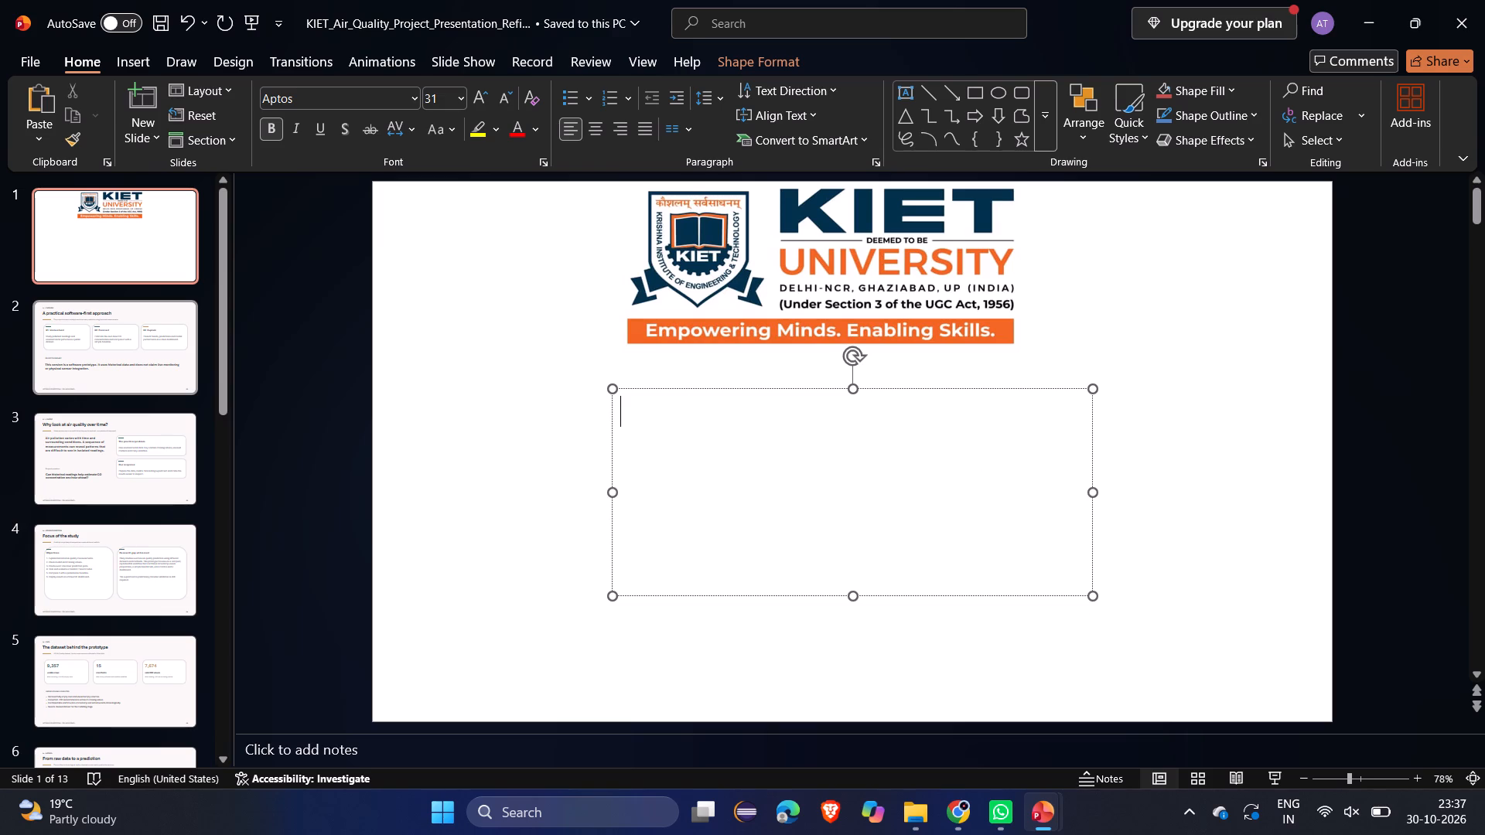
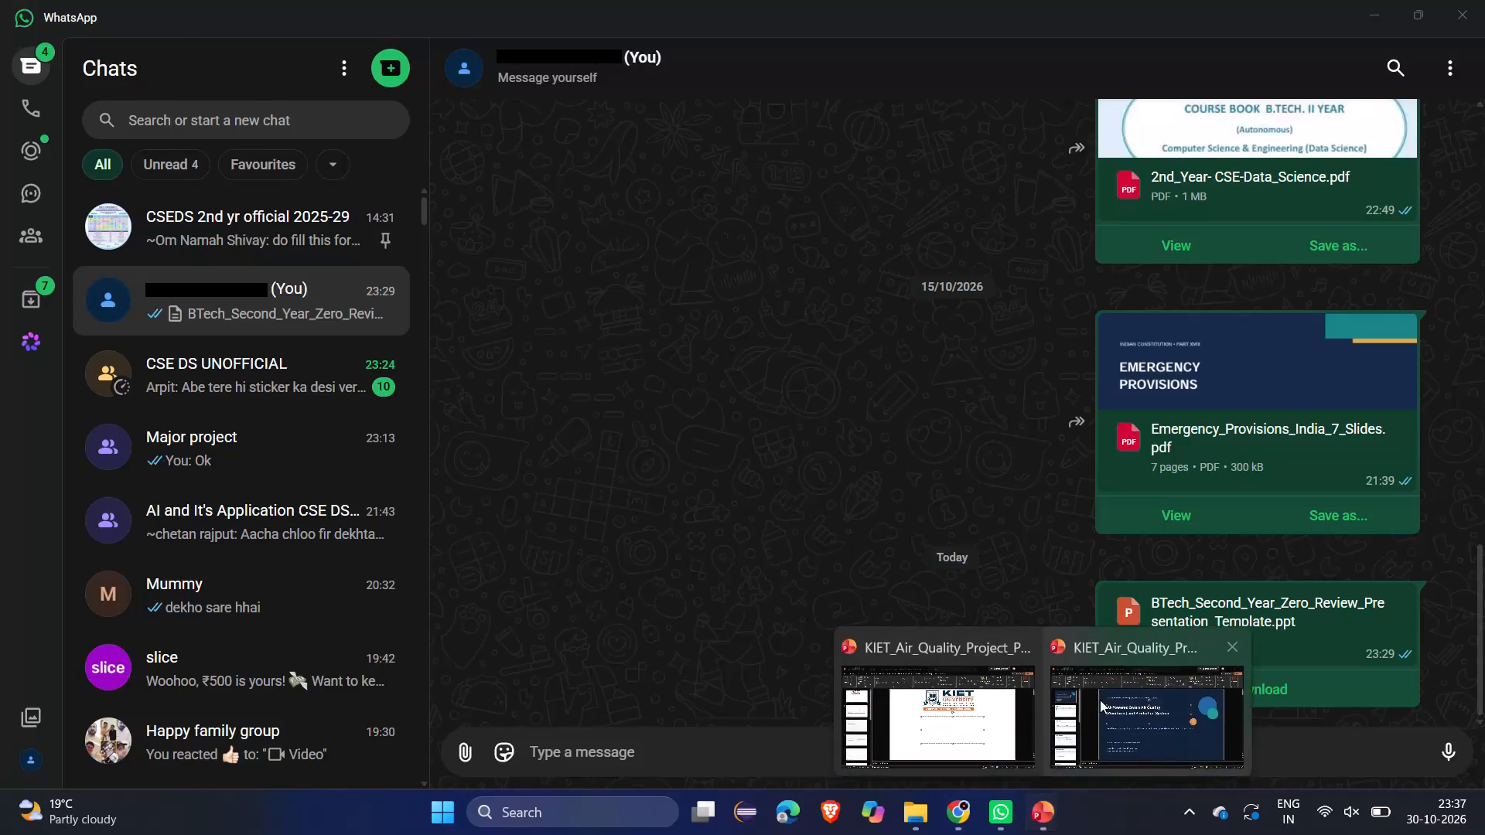
Switch to the original dark-themed presentation and copy the title "AI-Powered Smart Air Quality Monitoring and Prediction System" from slide 1.
click(1100, 700)
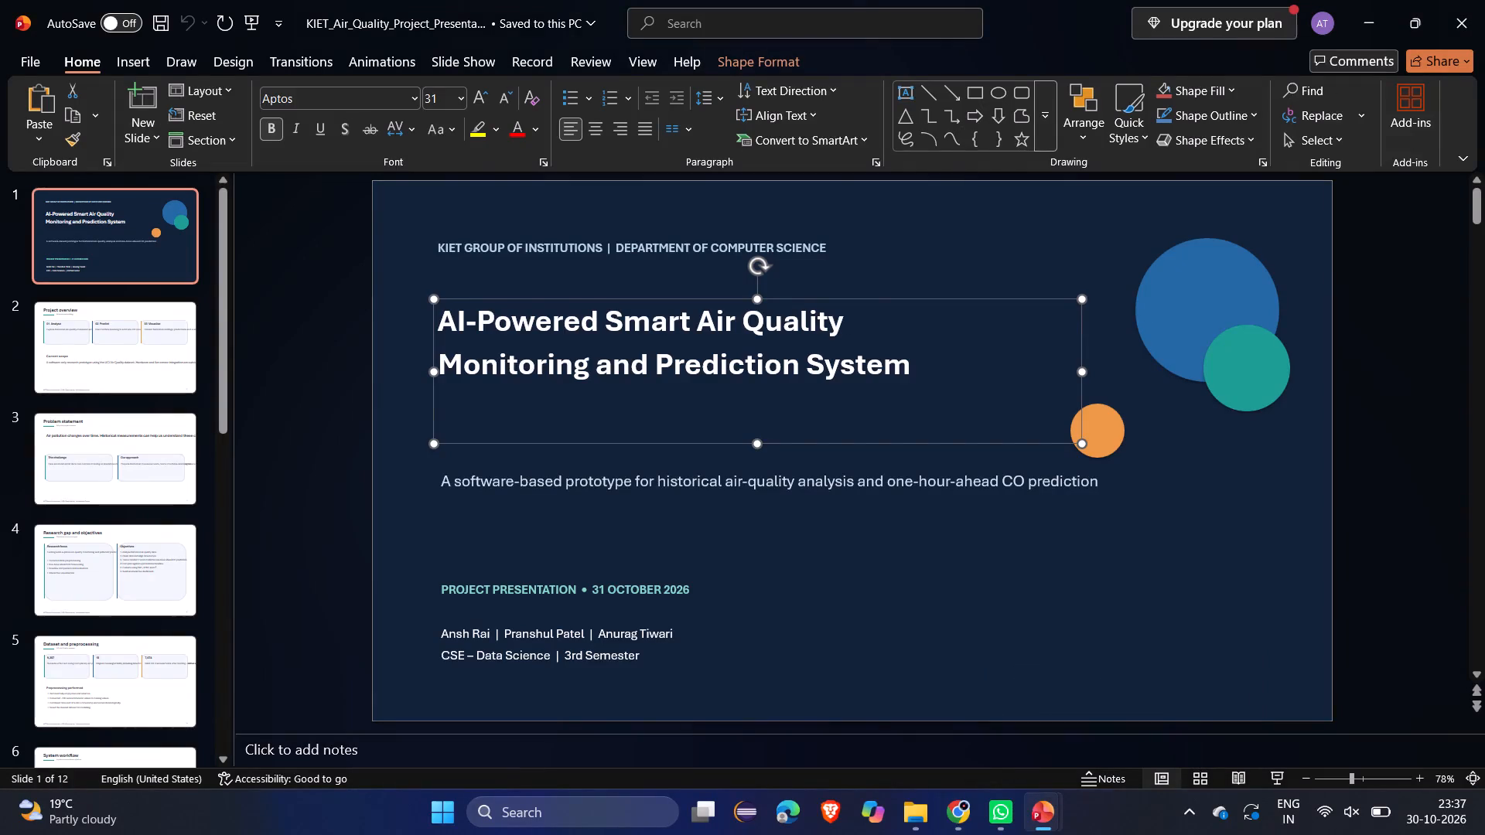
drag(440, 319, 895, 392)
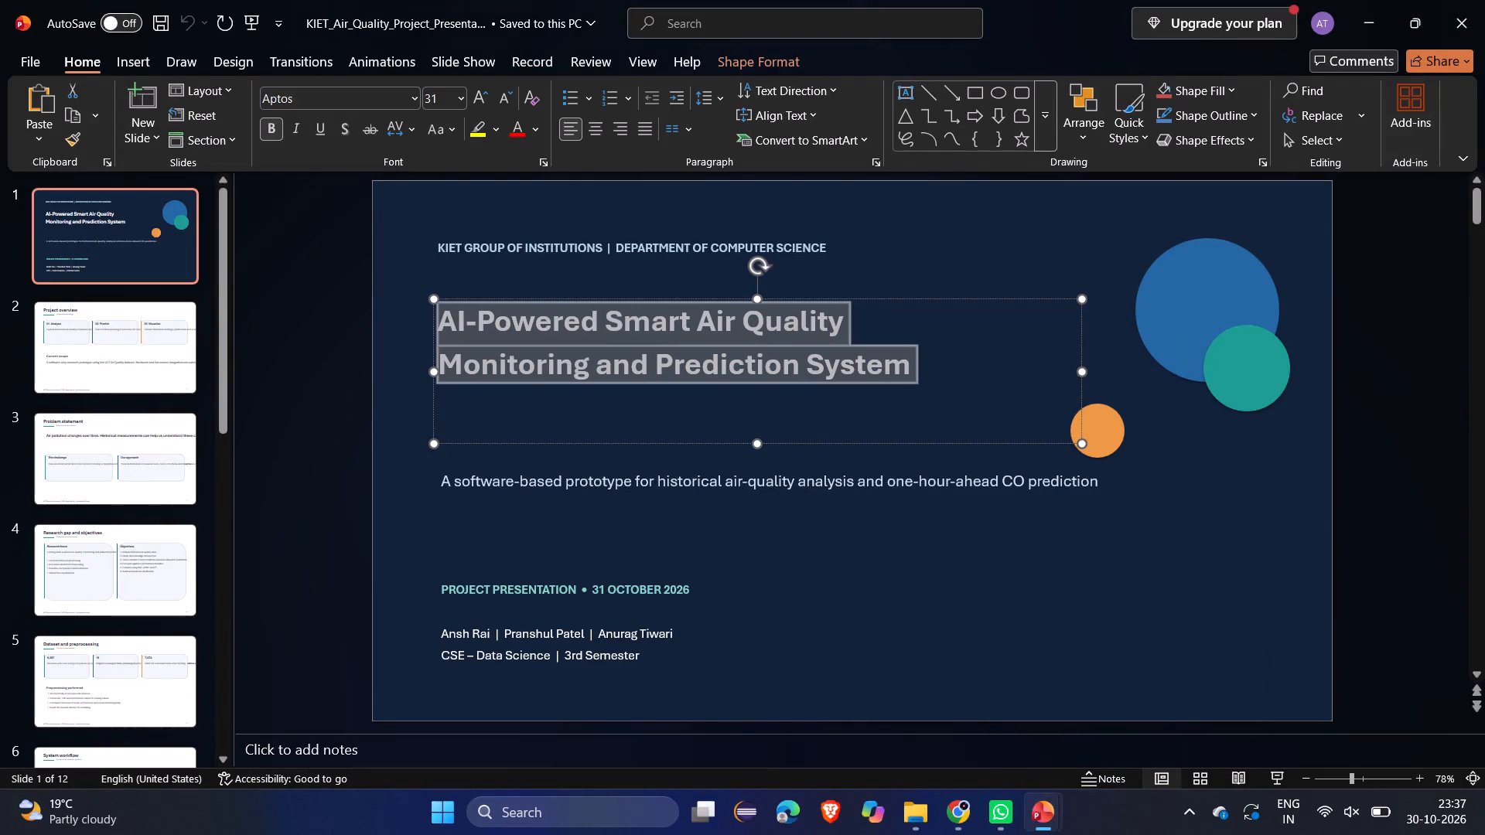
key(ctrl+c)
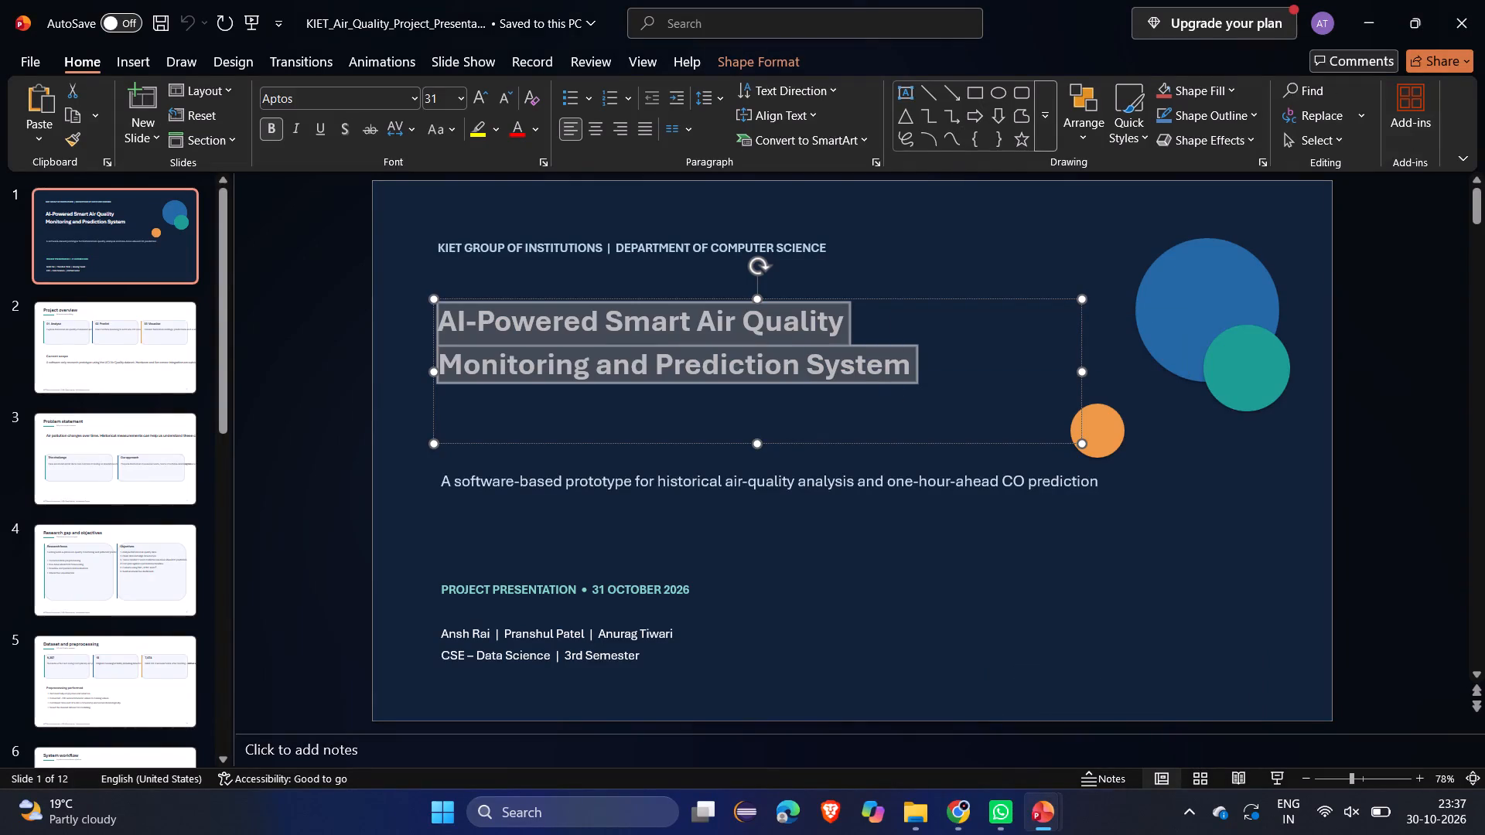
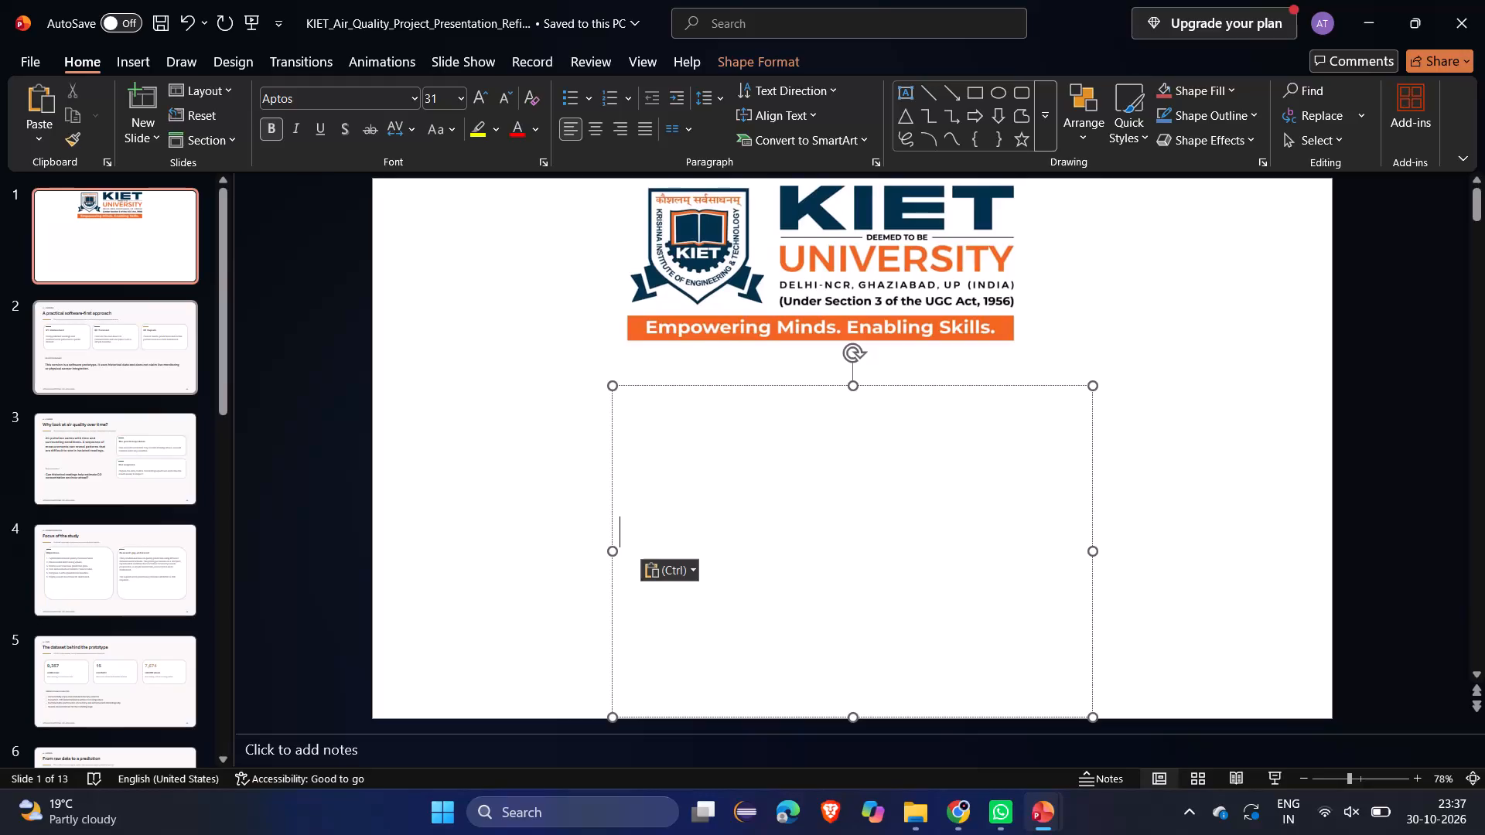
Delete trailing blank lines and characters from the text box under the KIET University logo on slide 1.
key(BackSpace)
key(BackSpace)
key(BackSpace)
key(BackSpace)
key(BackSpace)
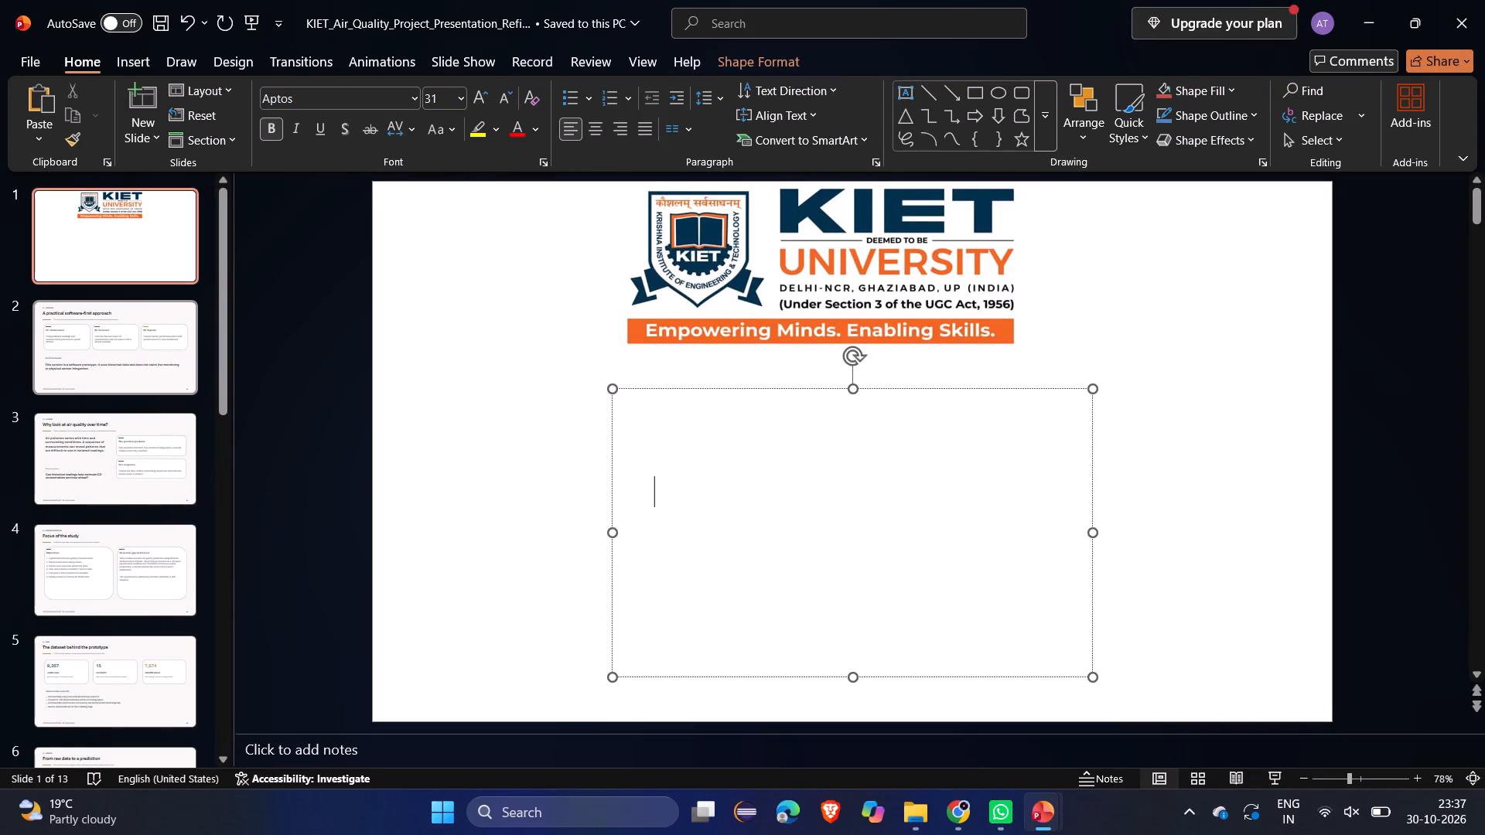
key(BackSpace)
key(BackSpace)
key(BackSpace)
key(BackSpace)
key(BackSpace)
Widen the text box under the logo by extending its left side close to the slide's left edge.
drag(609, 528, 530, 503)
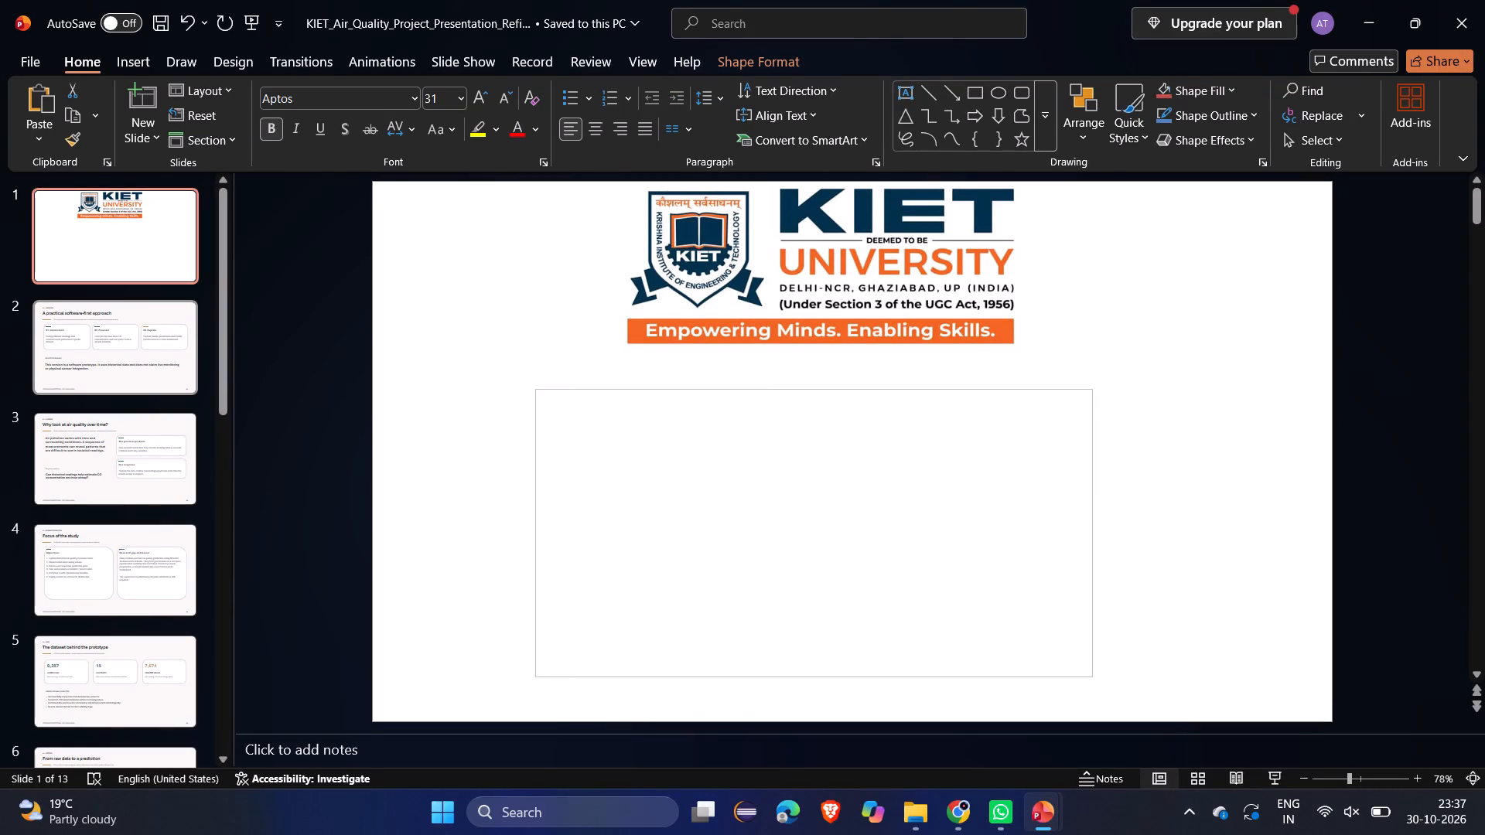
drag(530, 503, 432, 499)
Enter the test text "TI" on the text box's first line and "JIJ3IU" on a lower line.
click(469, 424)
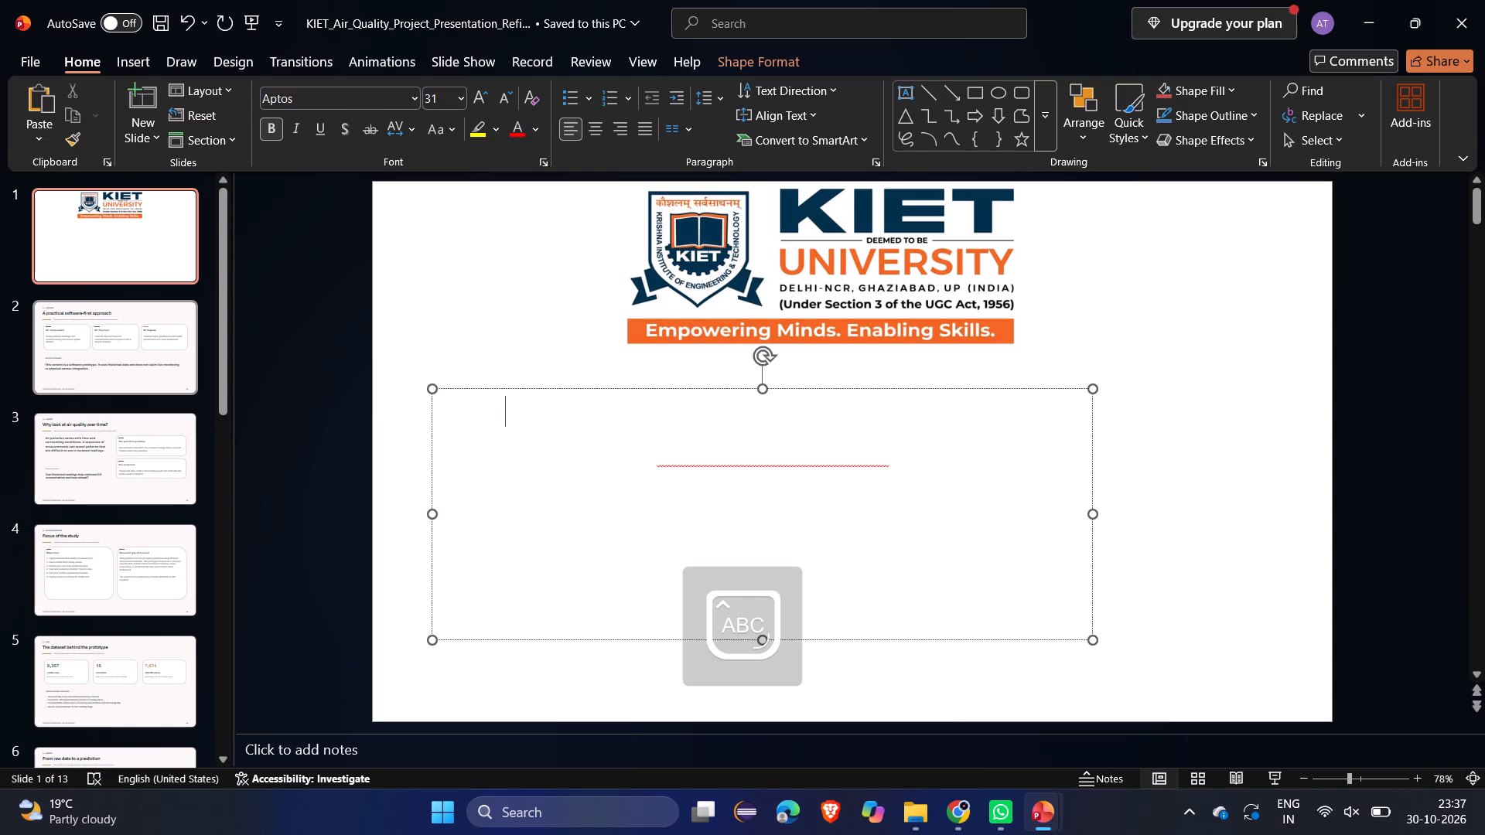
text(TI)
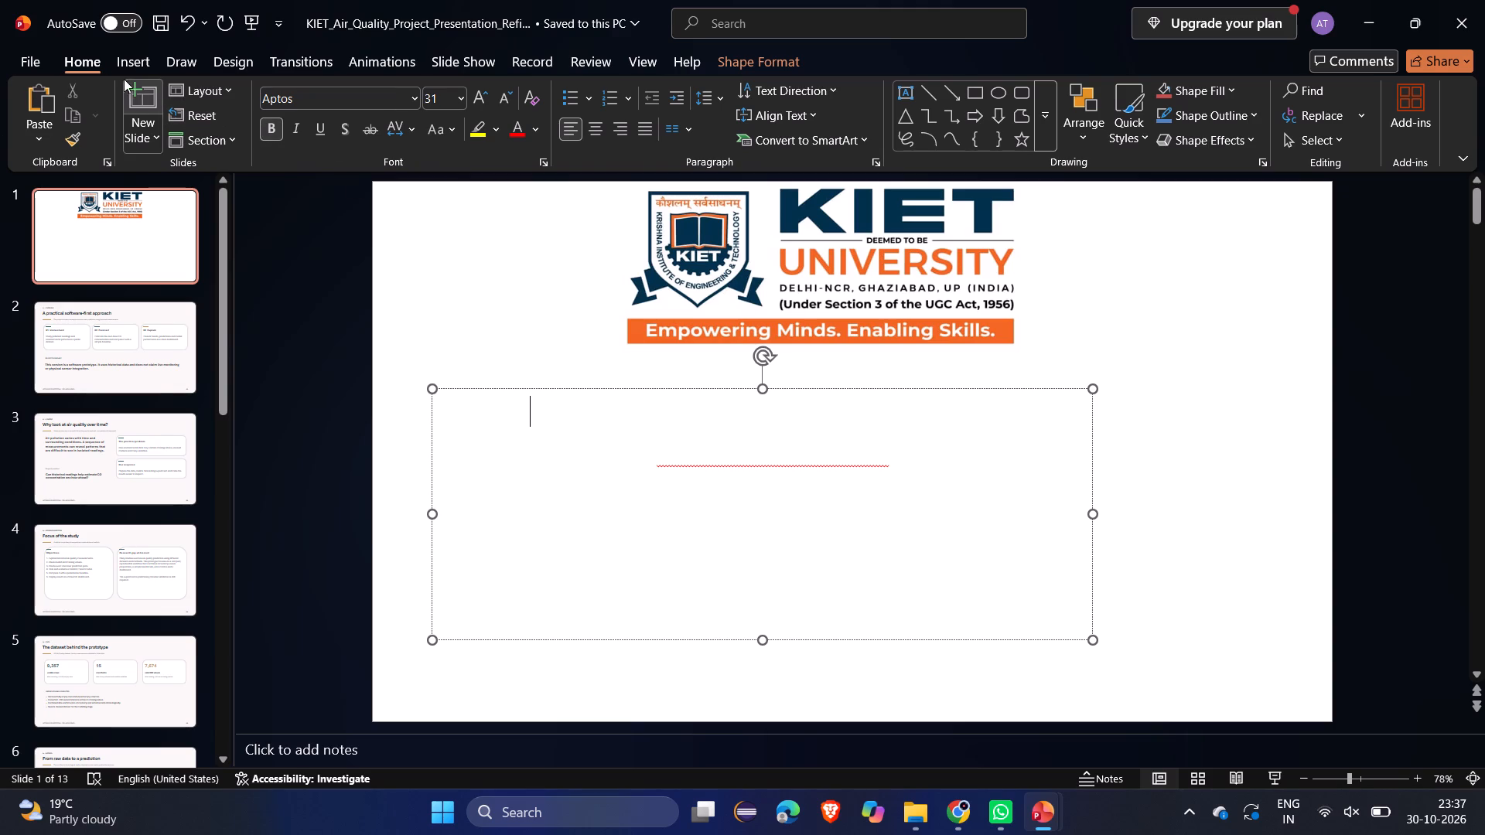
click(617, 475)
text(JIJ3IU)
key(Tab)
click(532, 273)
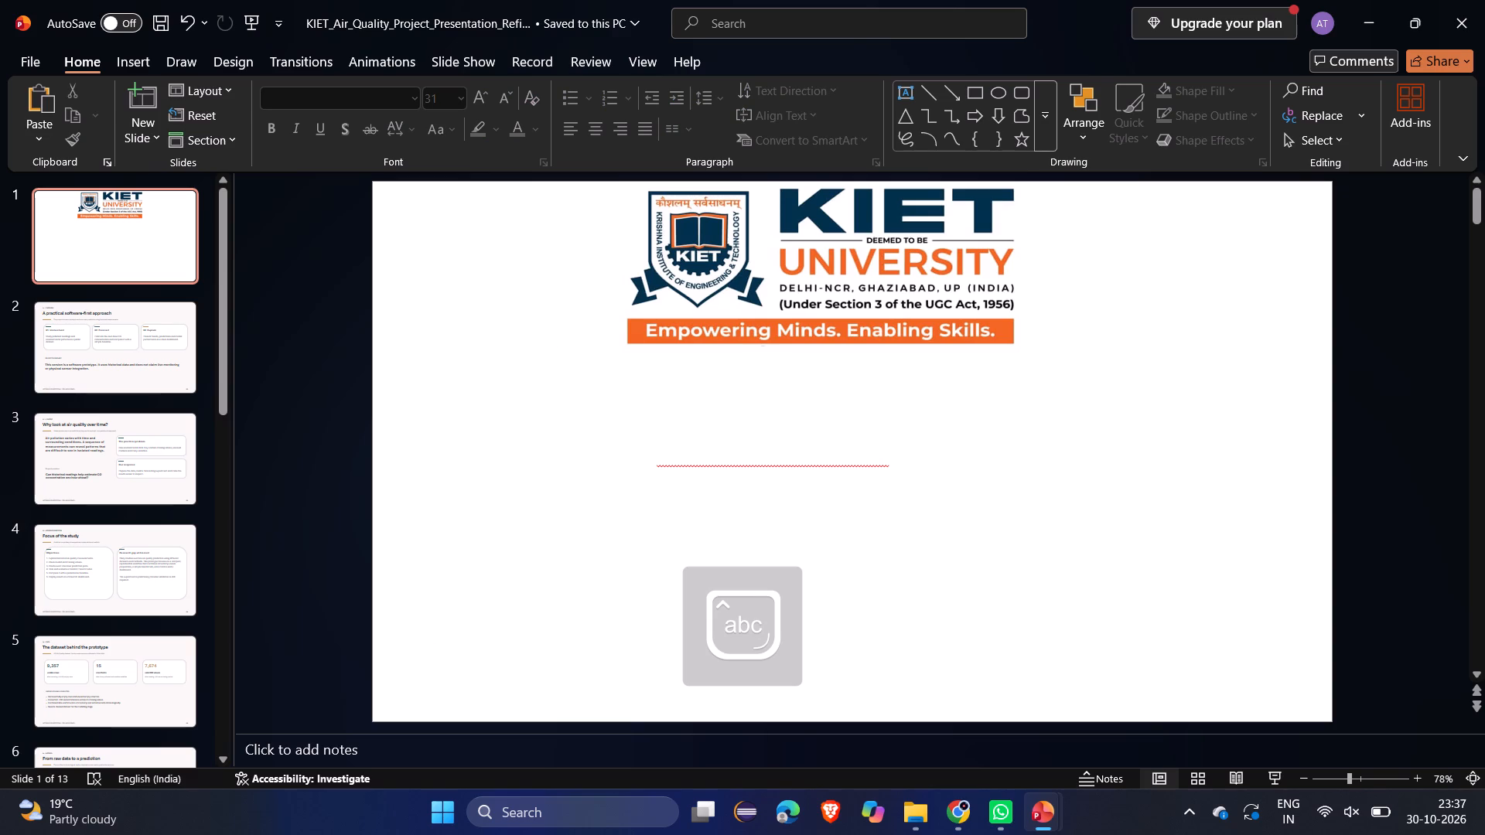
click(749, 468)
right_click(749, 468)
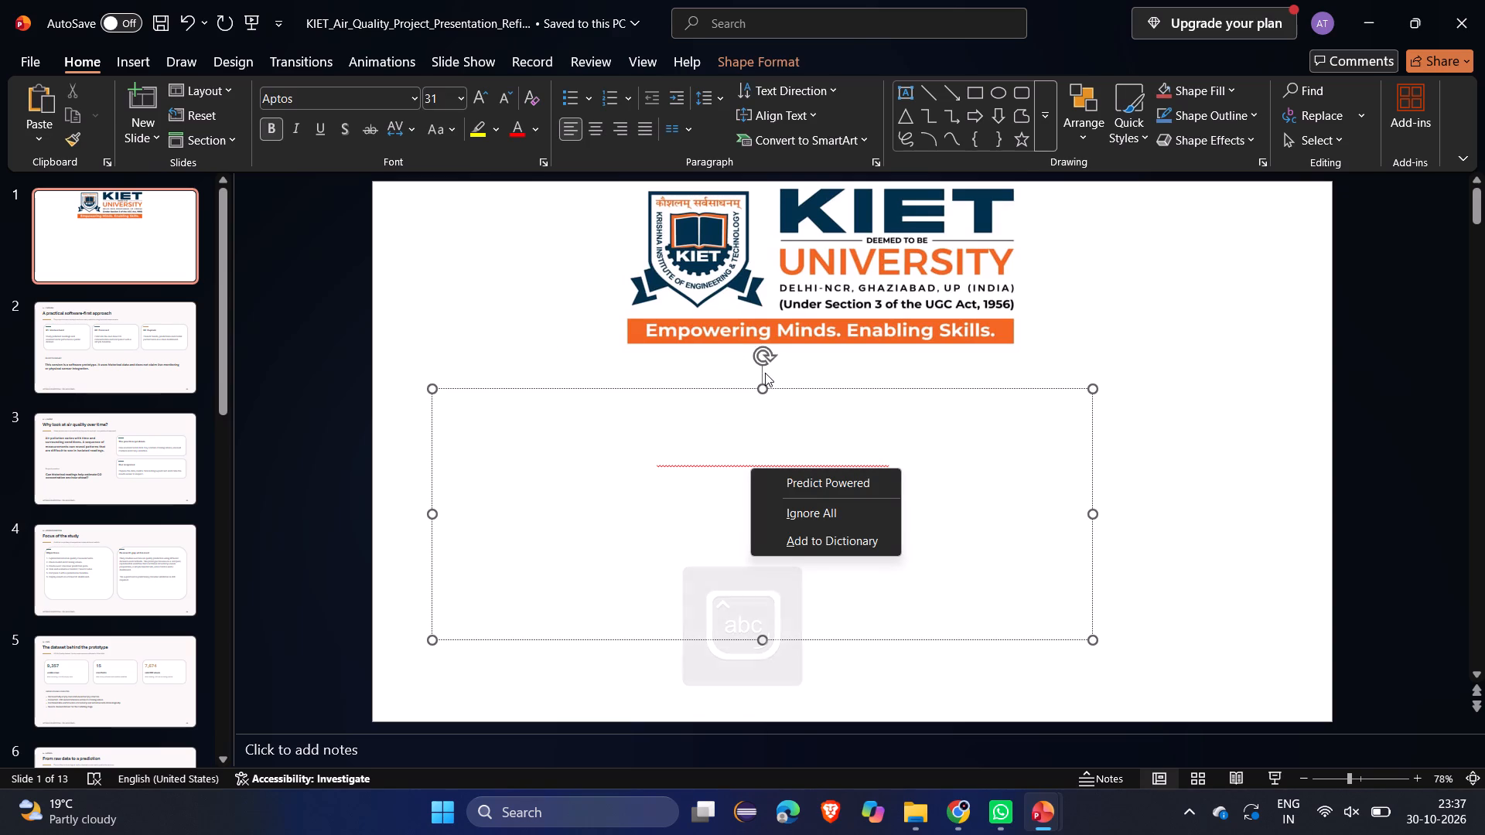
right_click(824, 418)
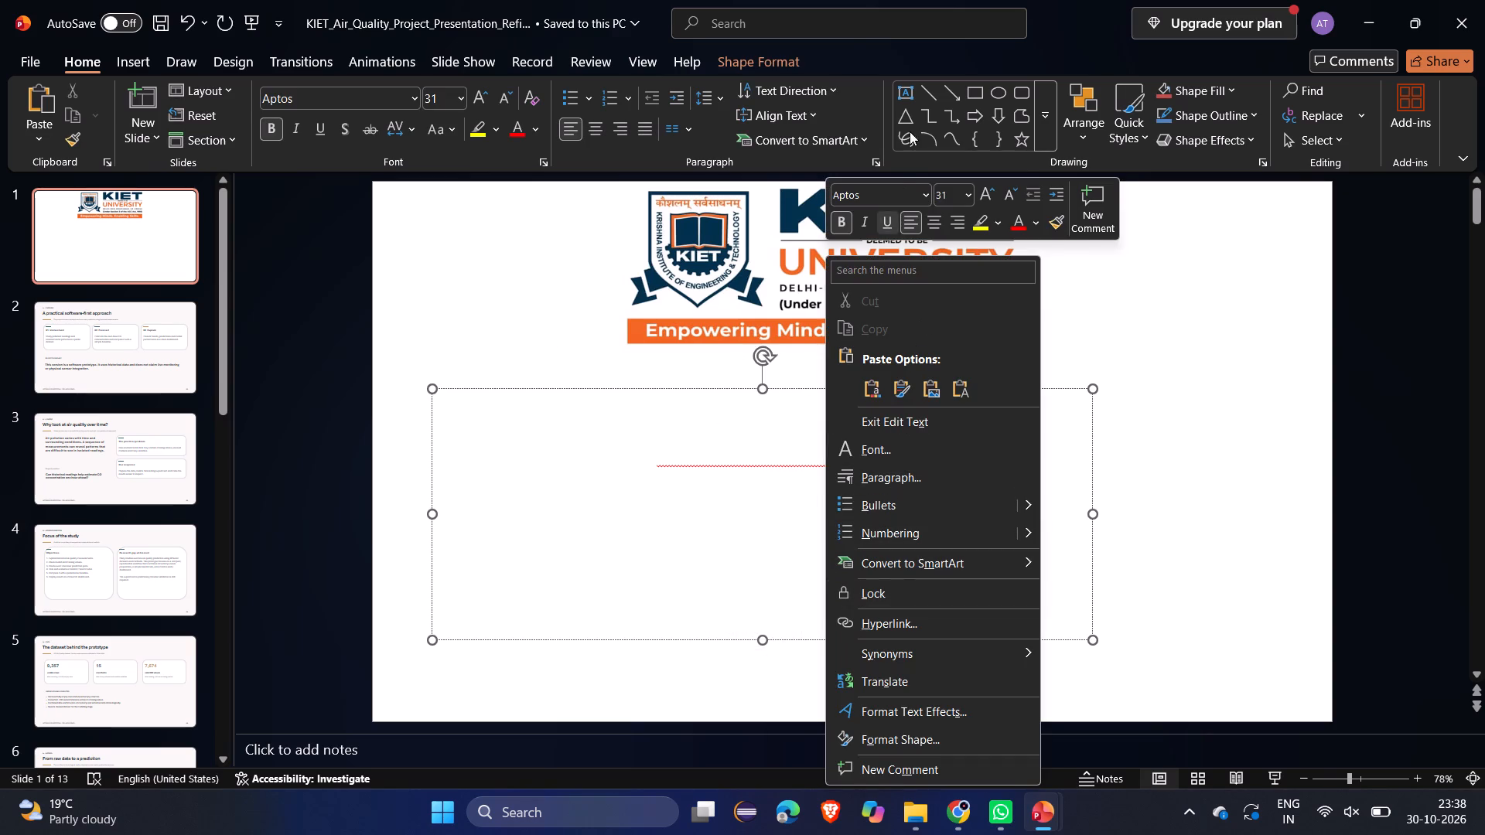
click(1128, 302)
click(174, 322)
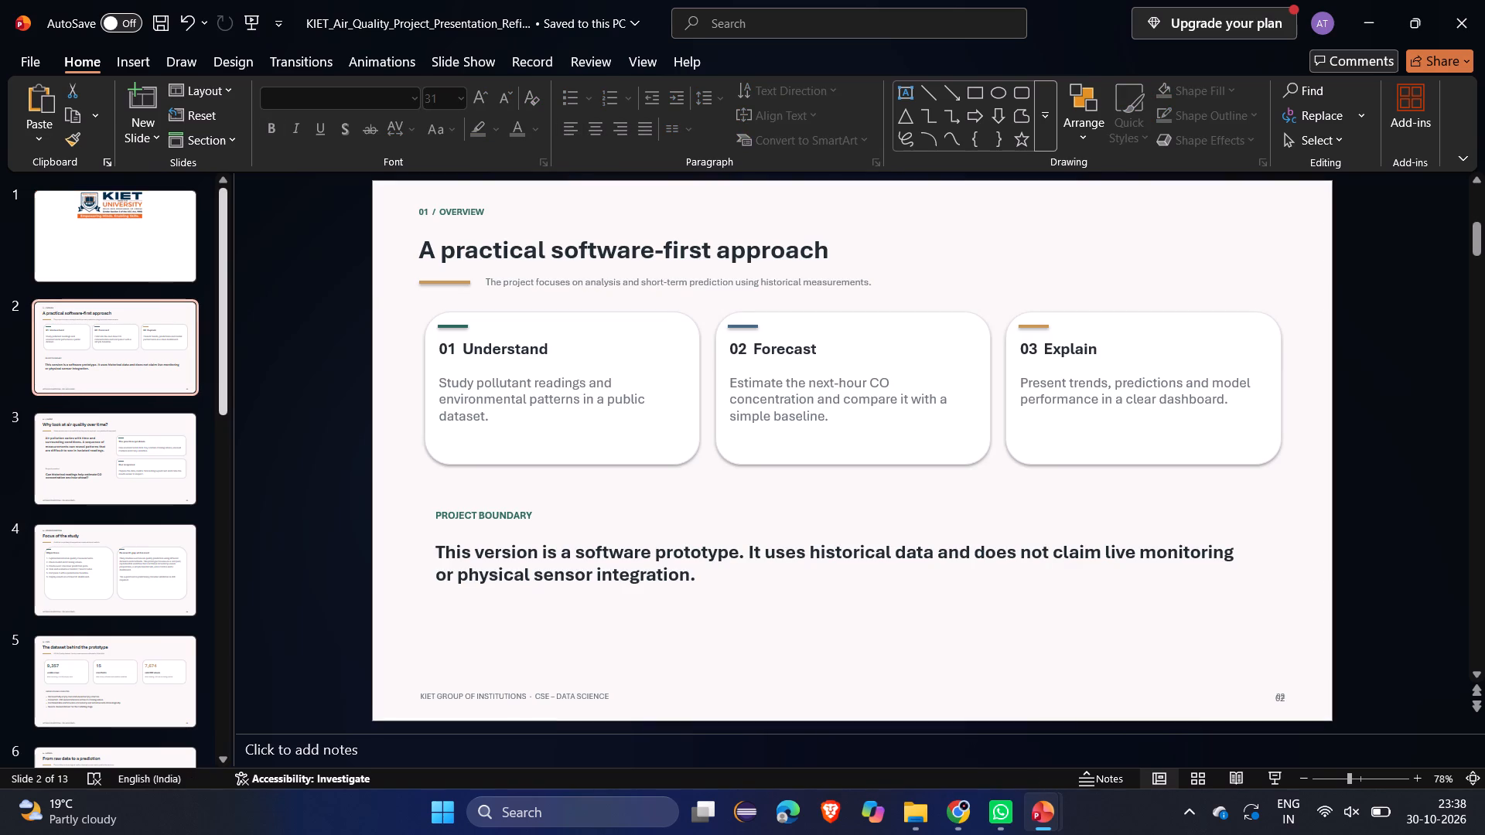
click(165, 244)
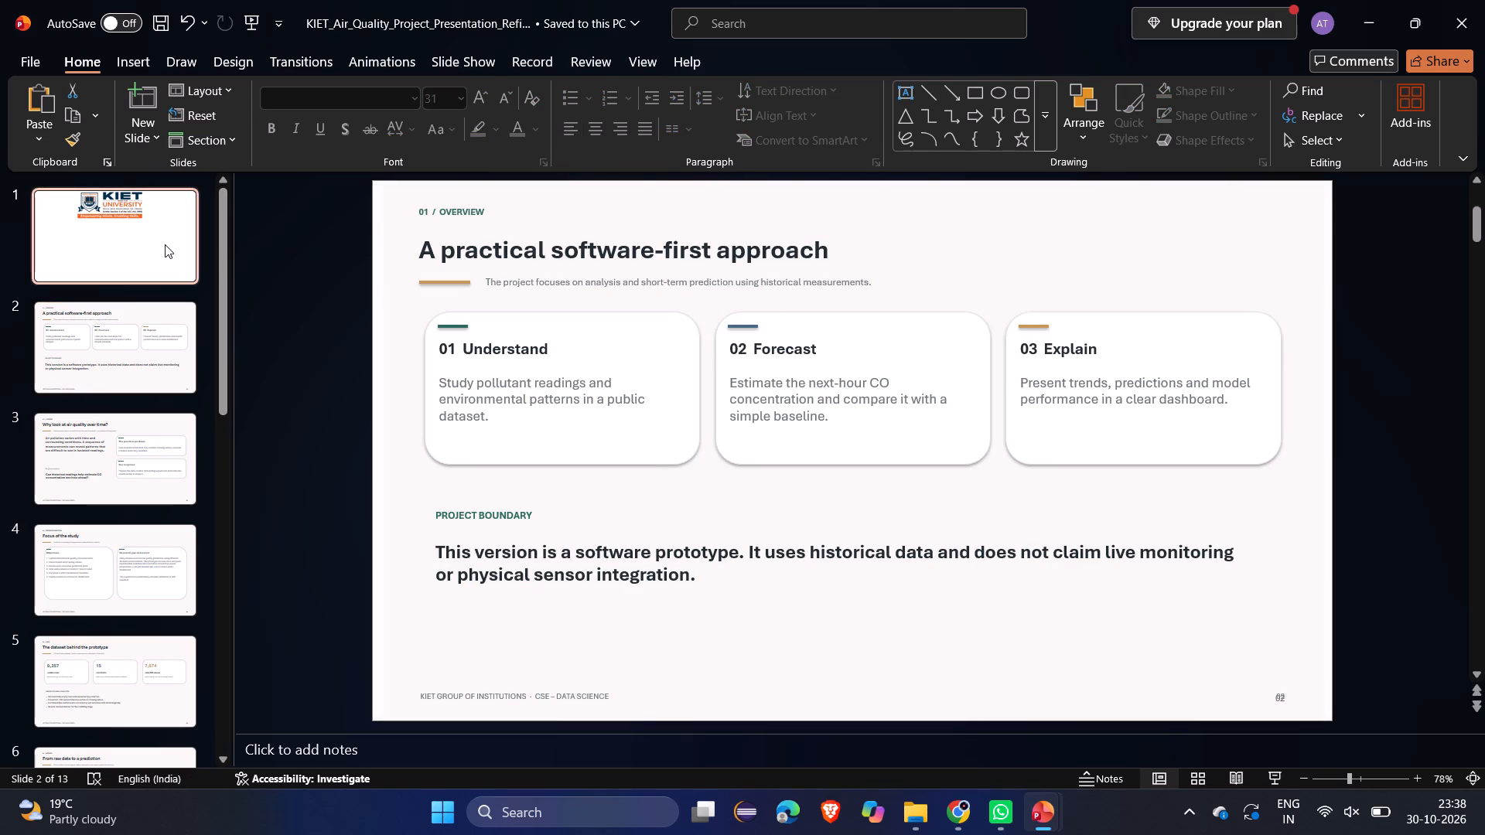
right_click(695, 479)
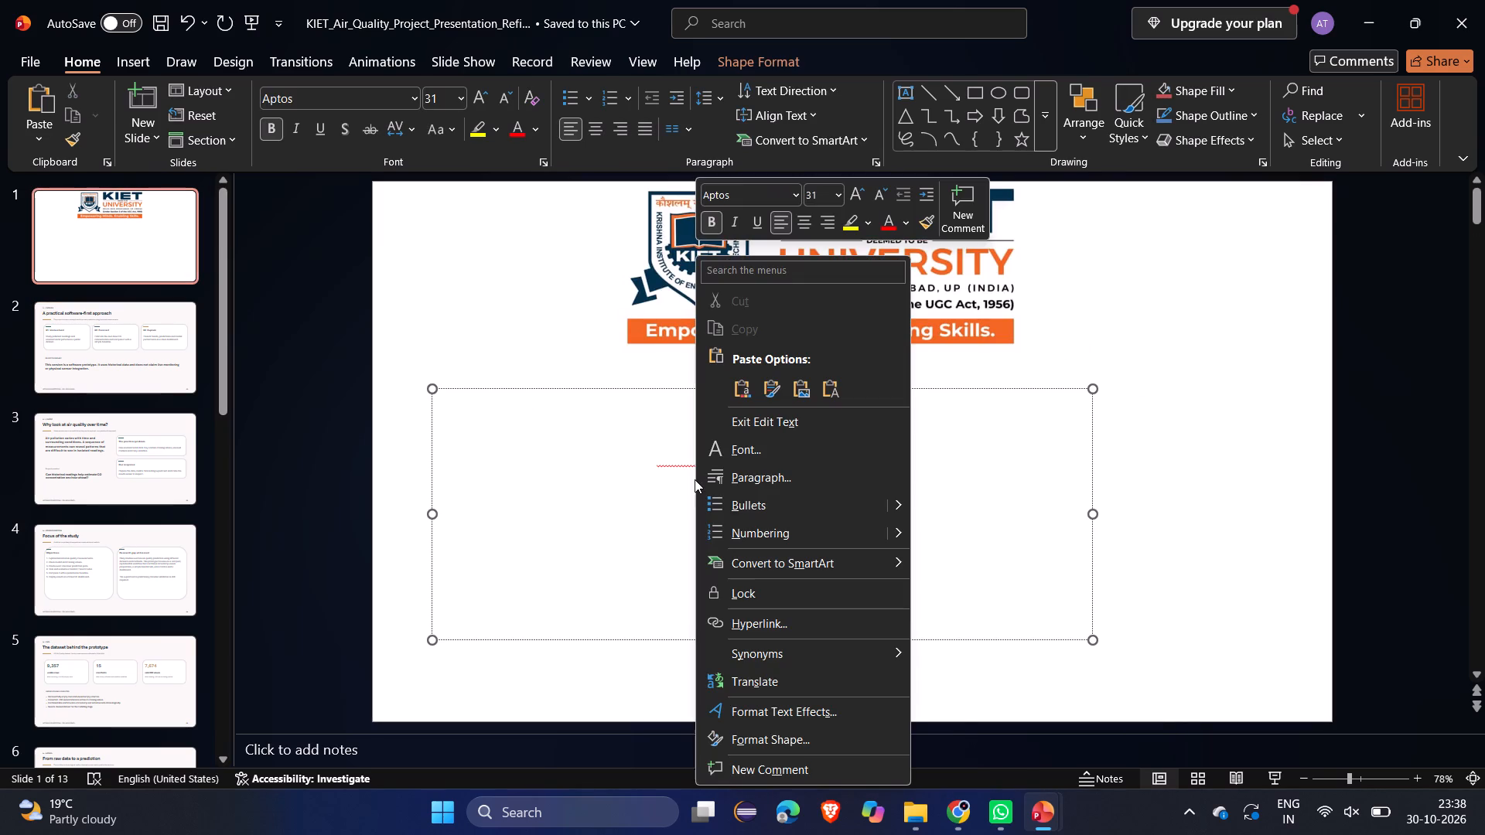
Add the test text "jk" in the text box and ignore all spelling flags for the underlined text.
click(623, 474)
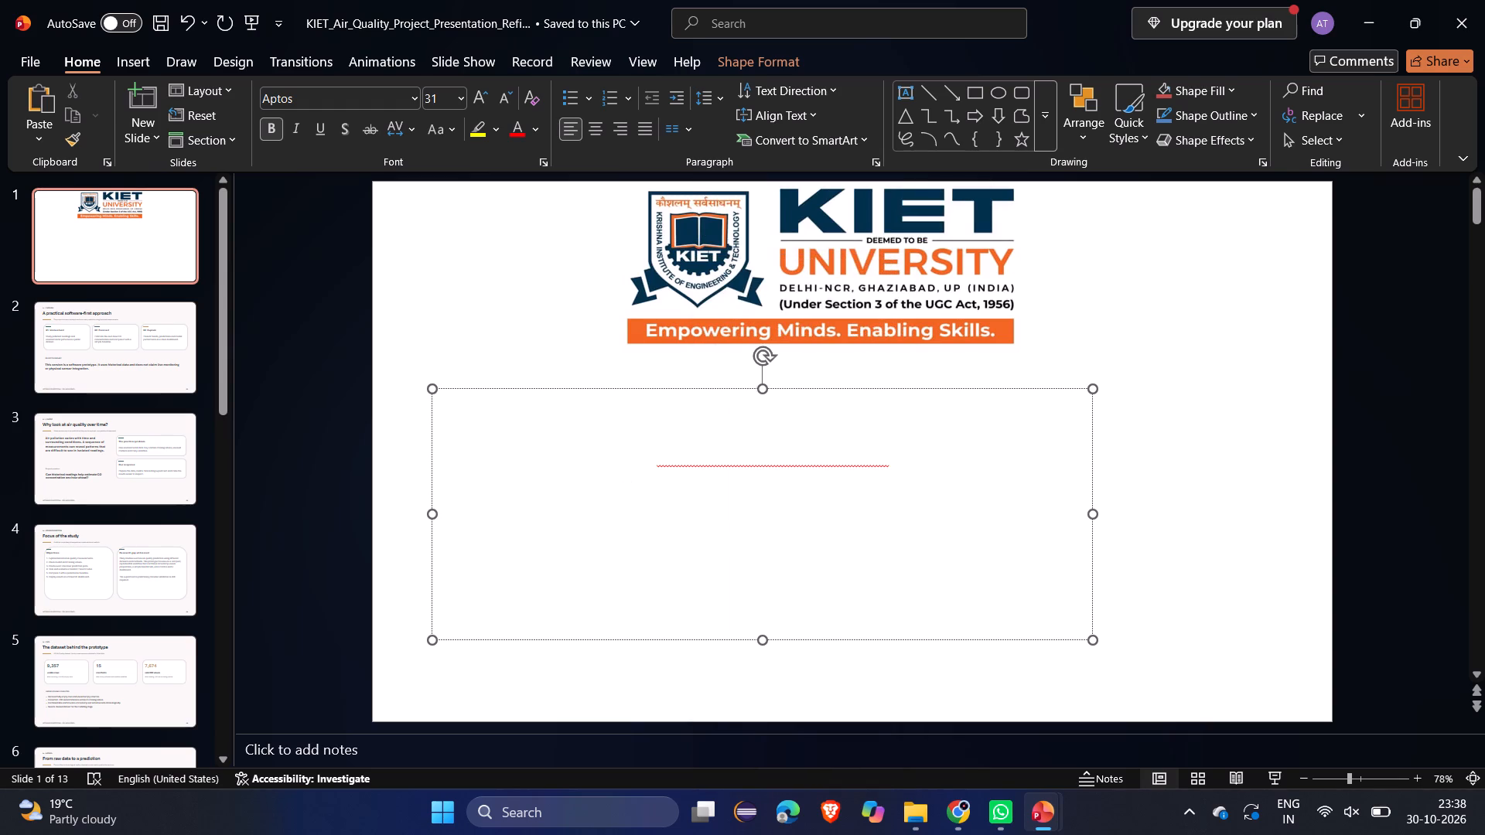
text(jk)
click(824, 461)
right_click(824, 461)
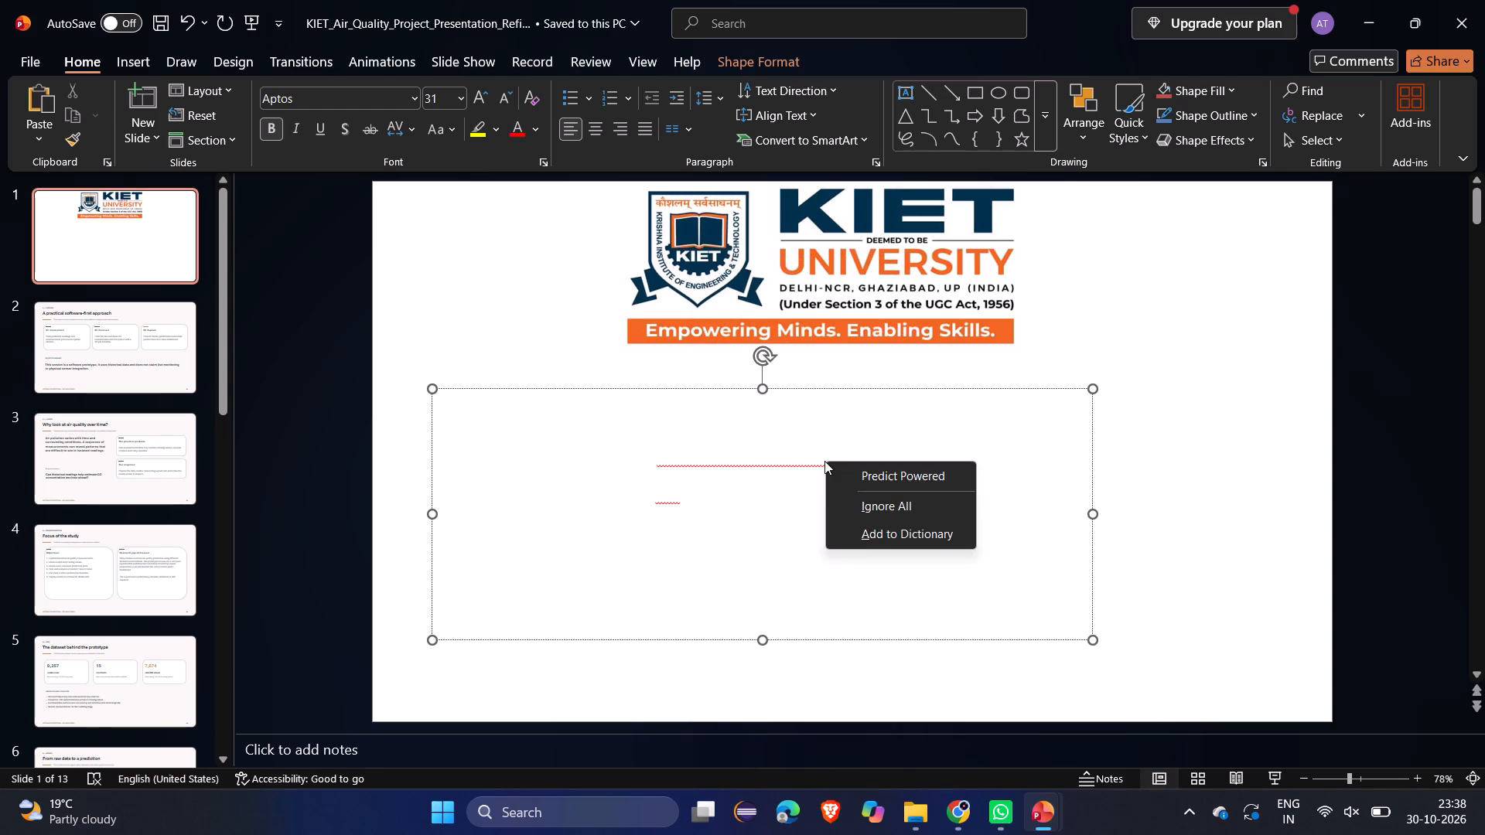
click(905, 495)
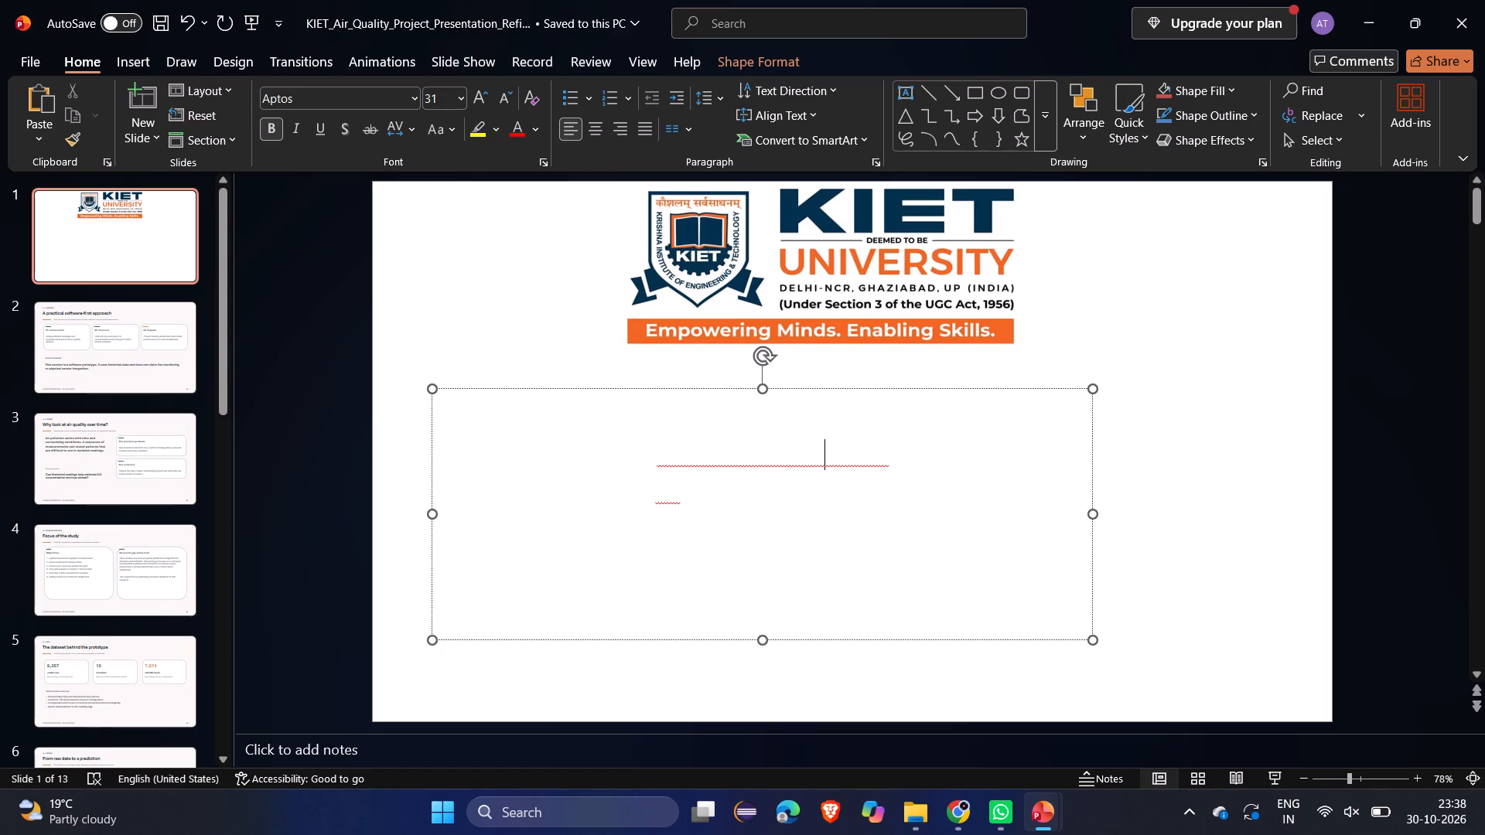
Cut slide 1, the faulty title slide with the KIET University logo, from the presentation.
click(152, 370)
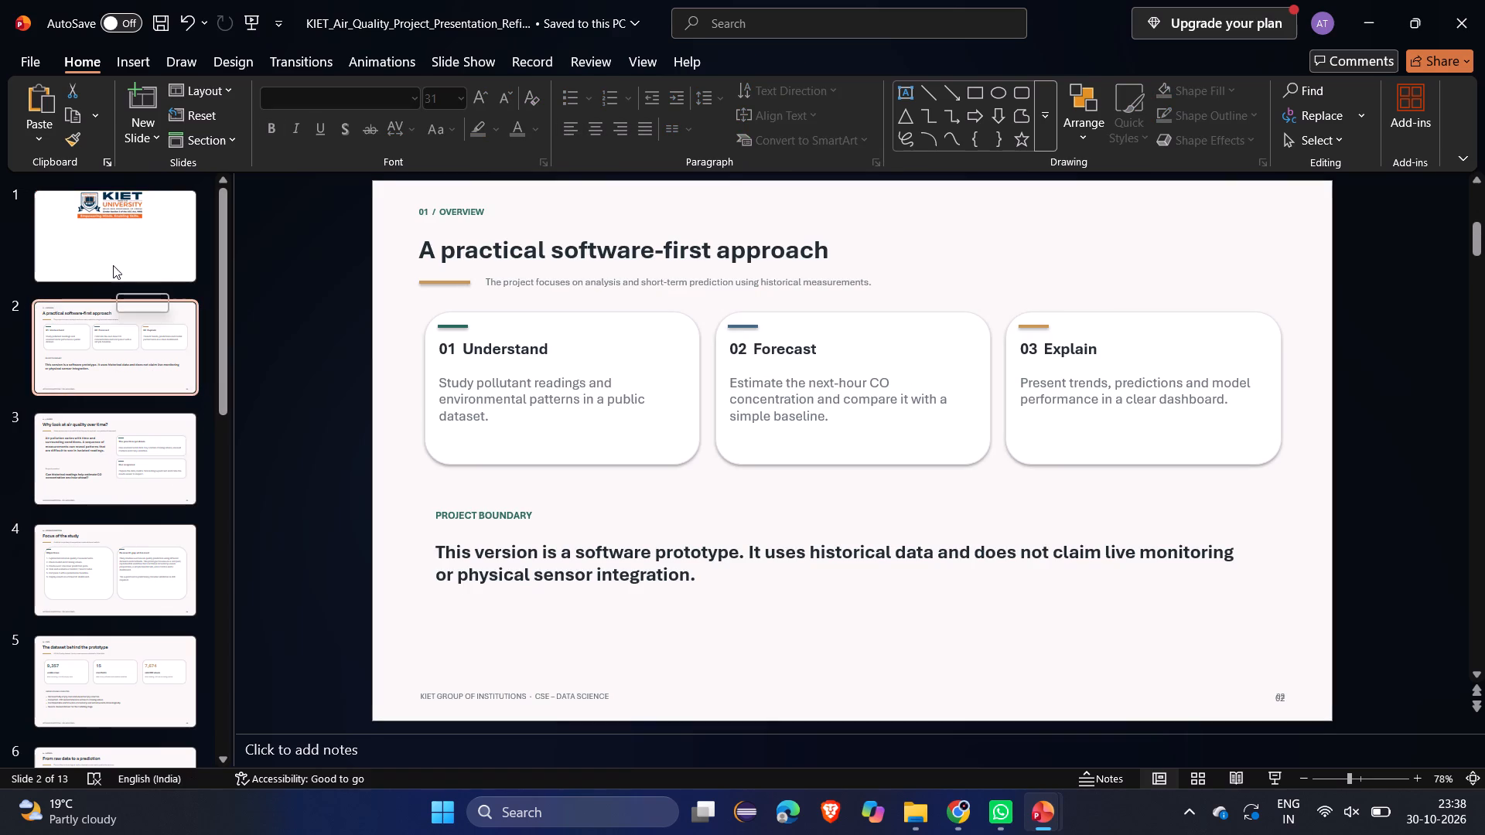
click(113, 265)
right_click(156, 200)
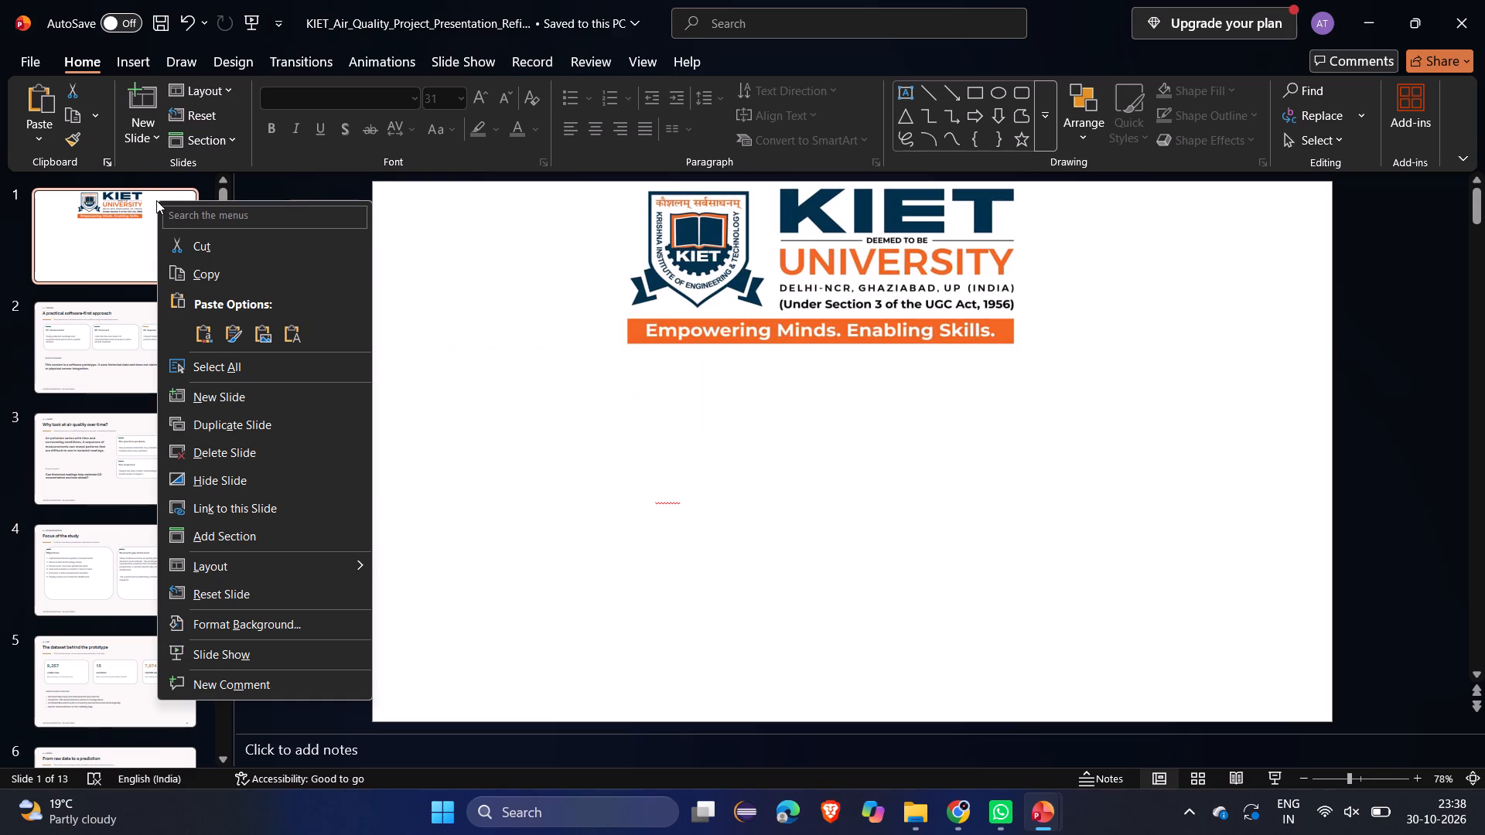
click(250, 250)
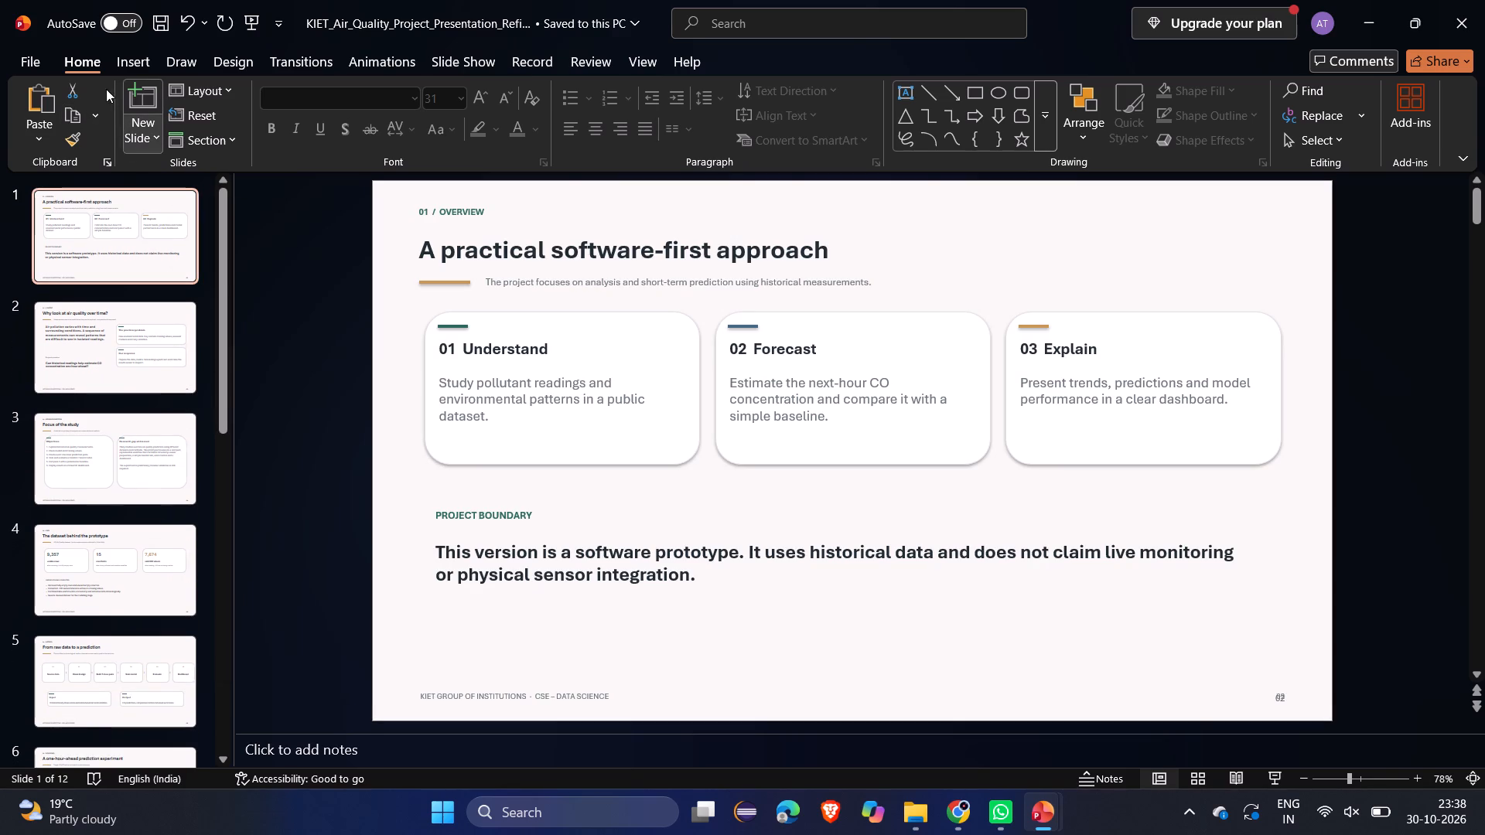
Insert a new Title and Content slide and move it to the first position in the presentation.
click(136, 64)
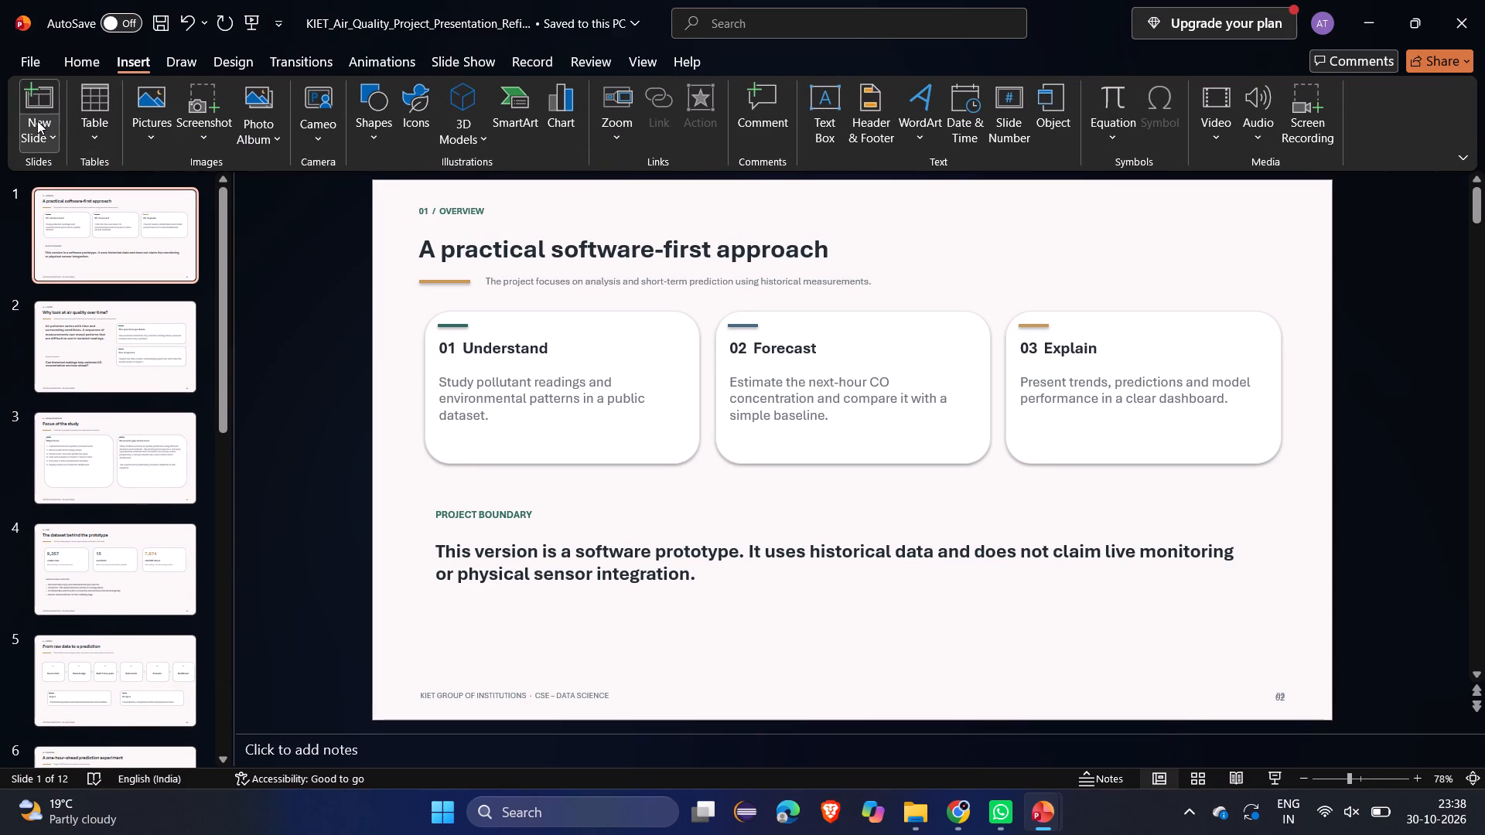
click(37, 121)
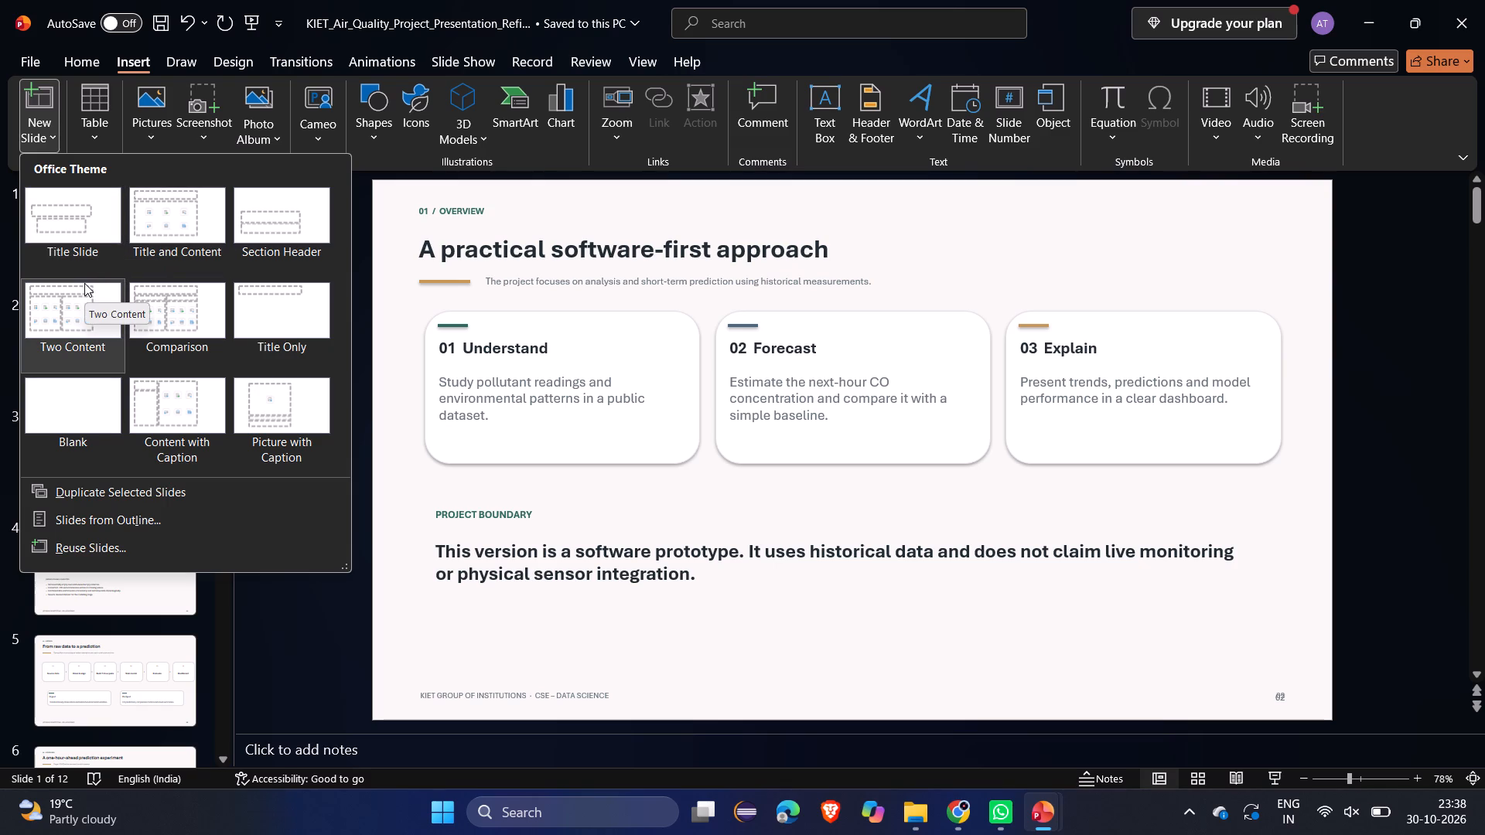
click(169, 213)
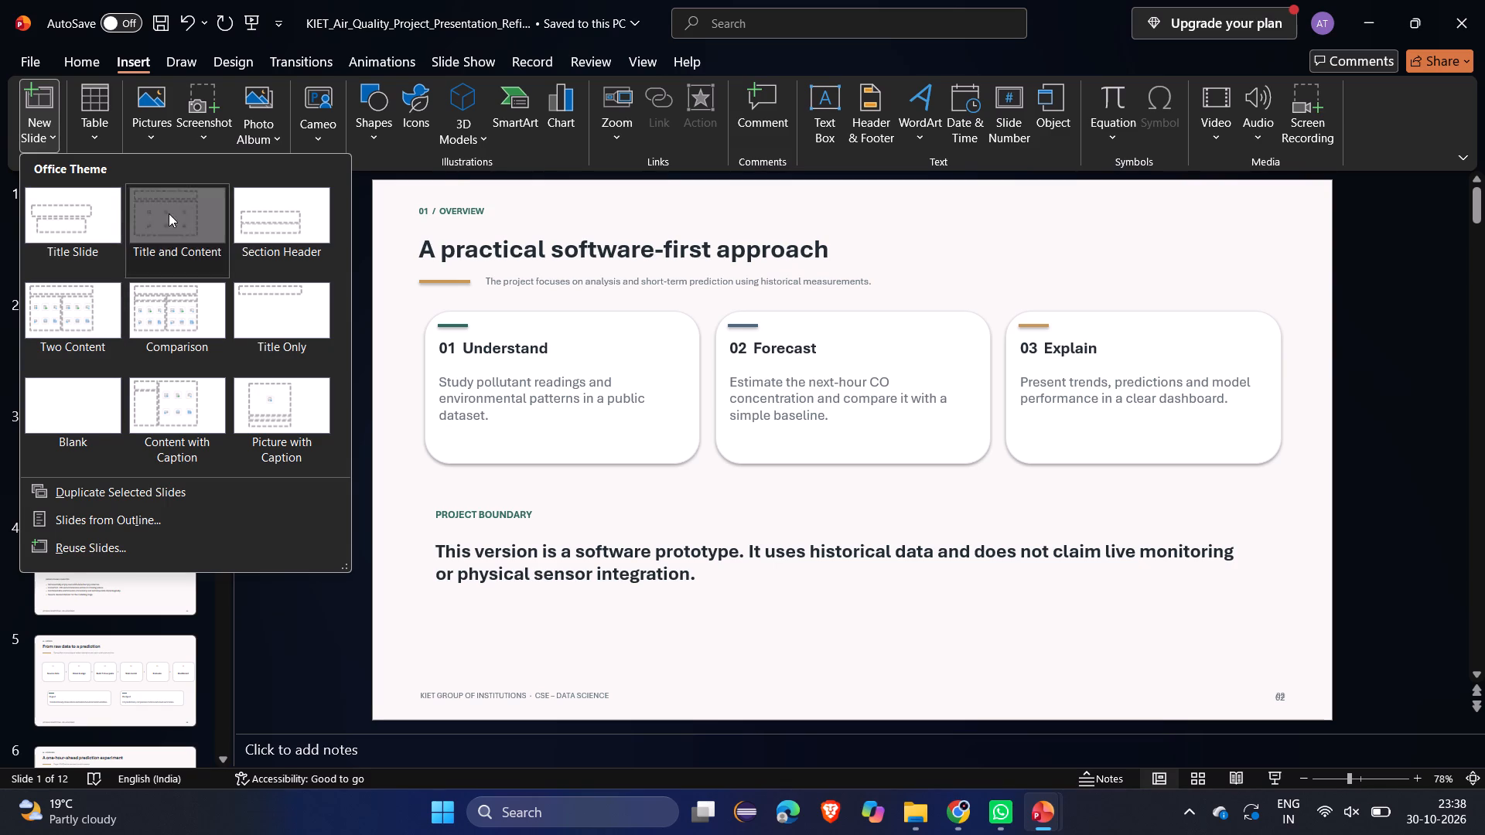
drag(101, 358, 97, 256)
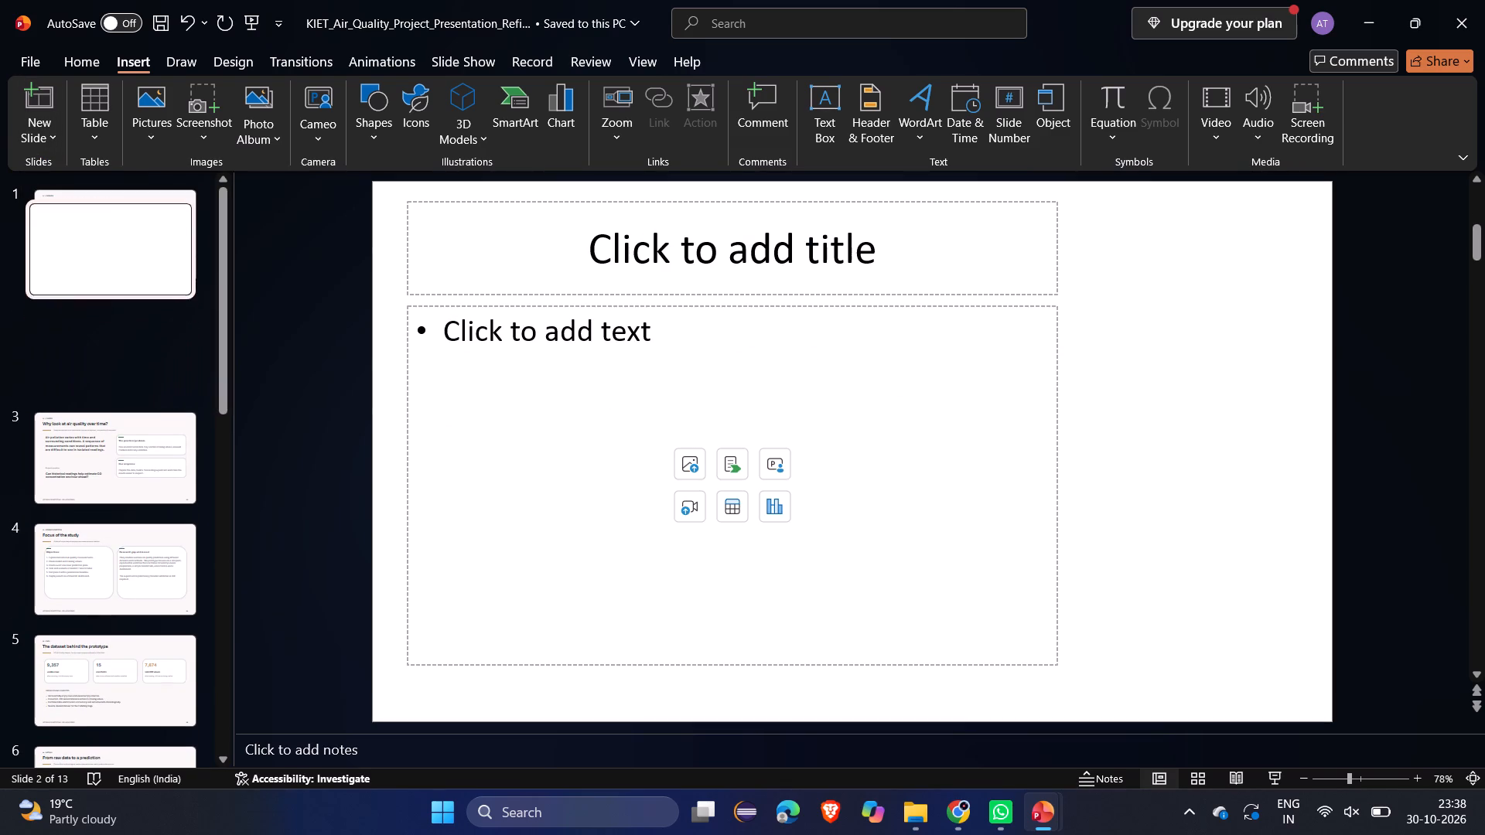
drag(97, 256, 94, 240)
click(658, 227)
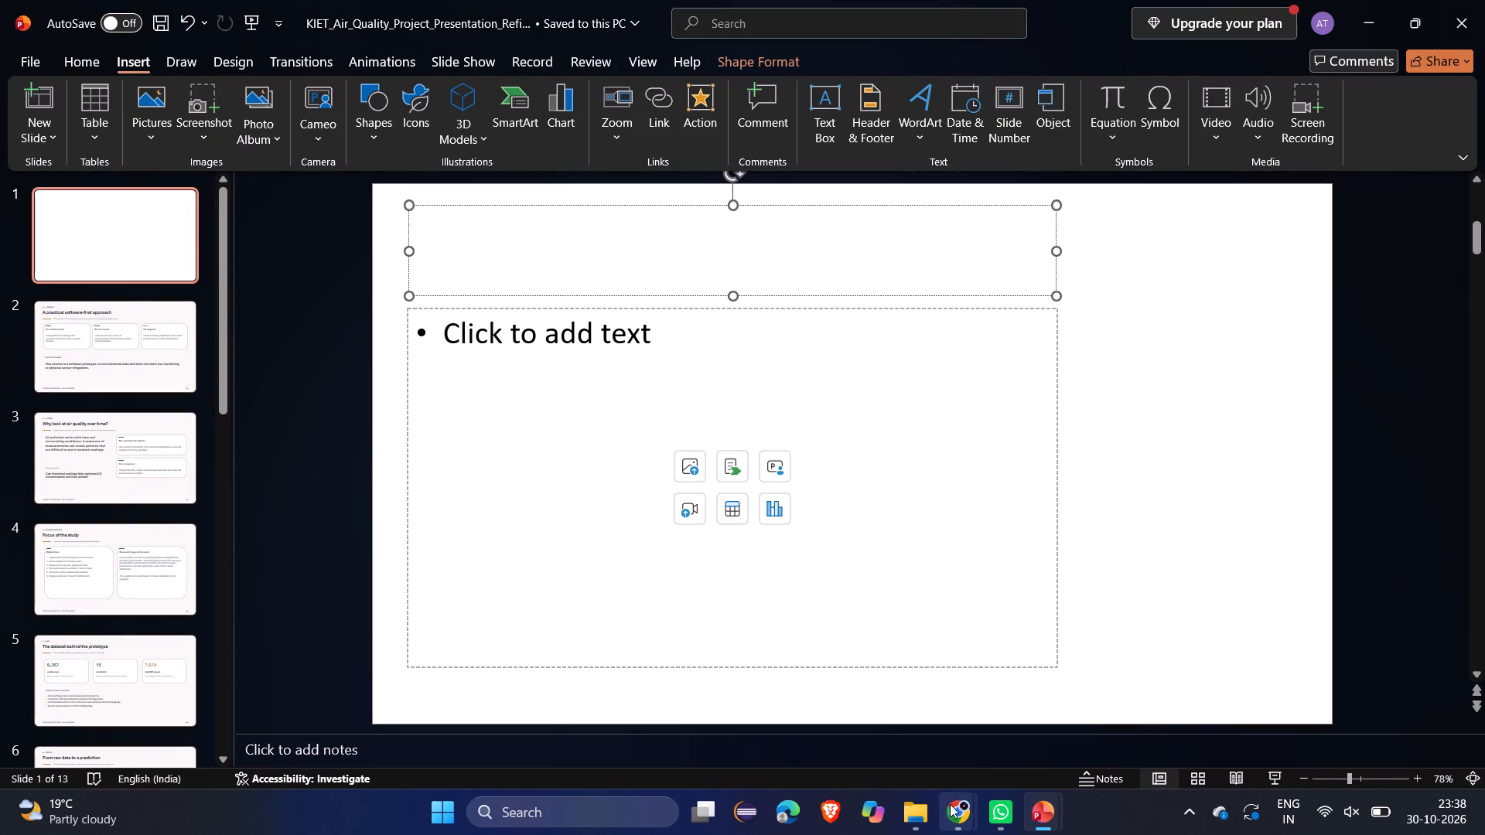
Switch to Chrome's "kiet deemed to be university logo" search and copy the large KIET University logo image preview.
click(1043, 717)
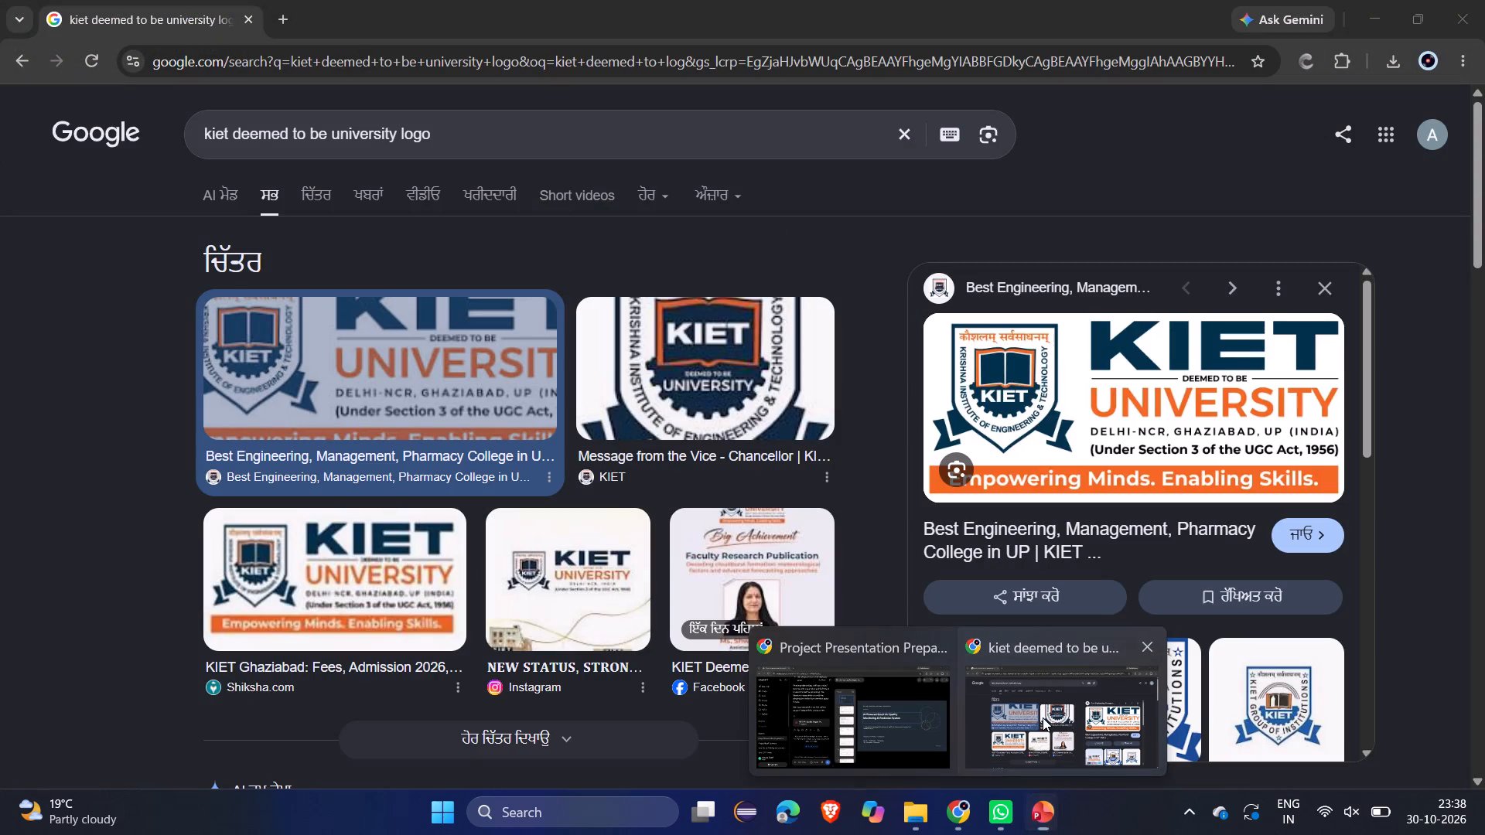
click(1184, 373)
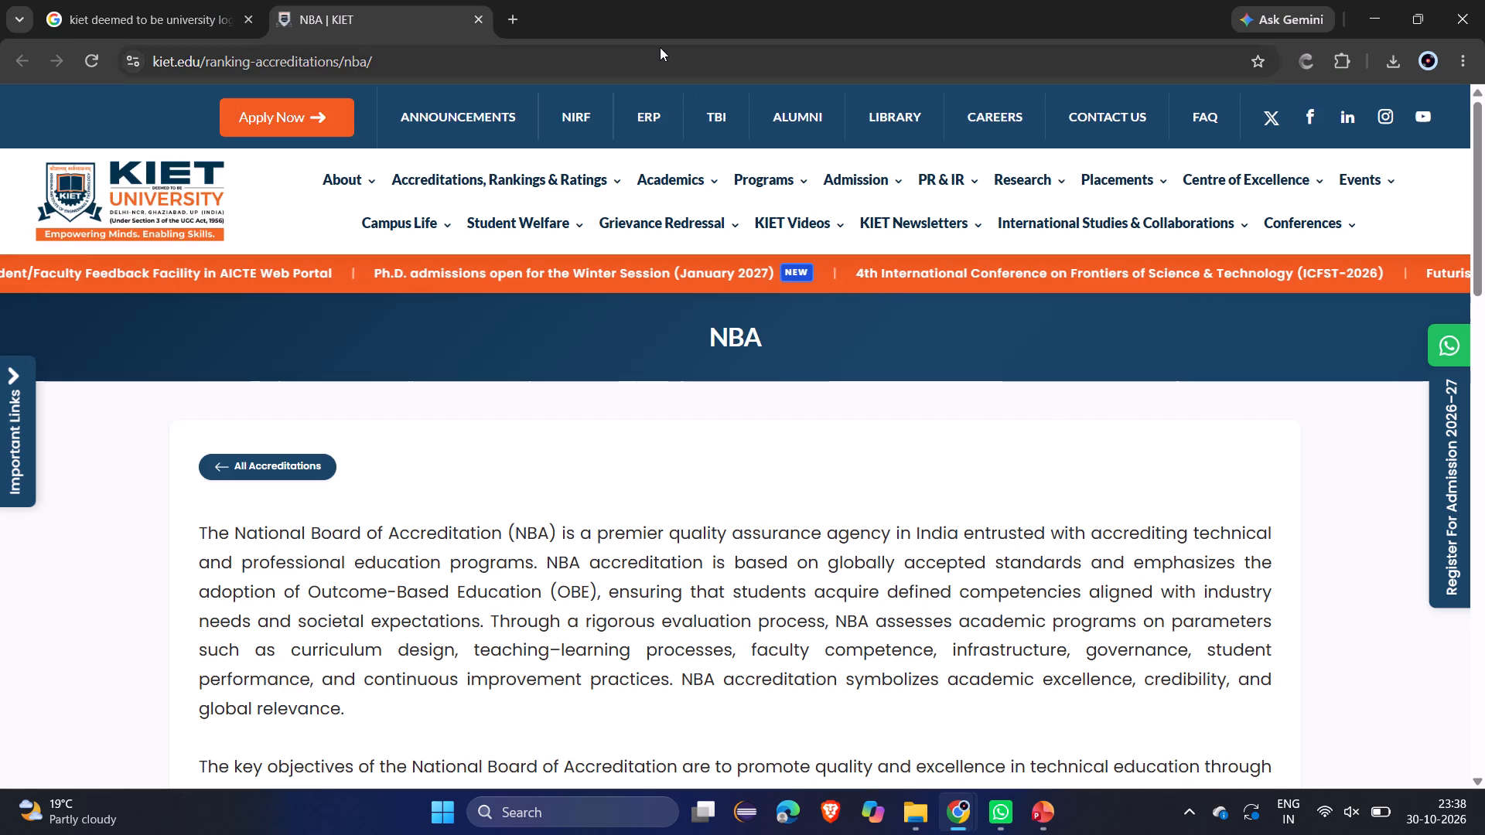
click(476, 14)
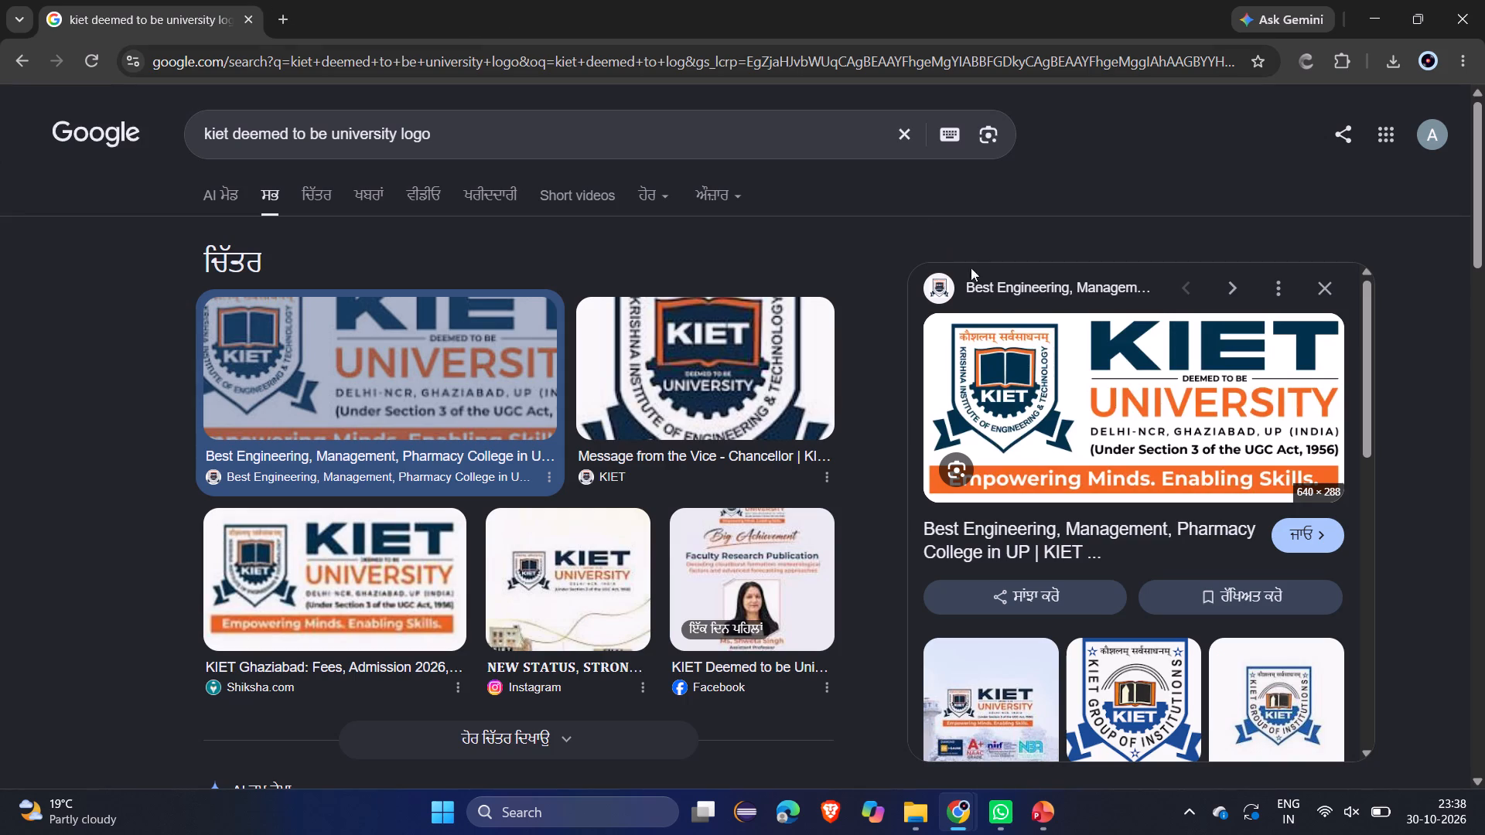
right_click(1032, 360)
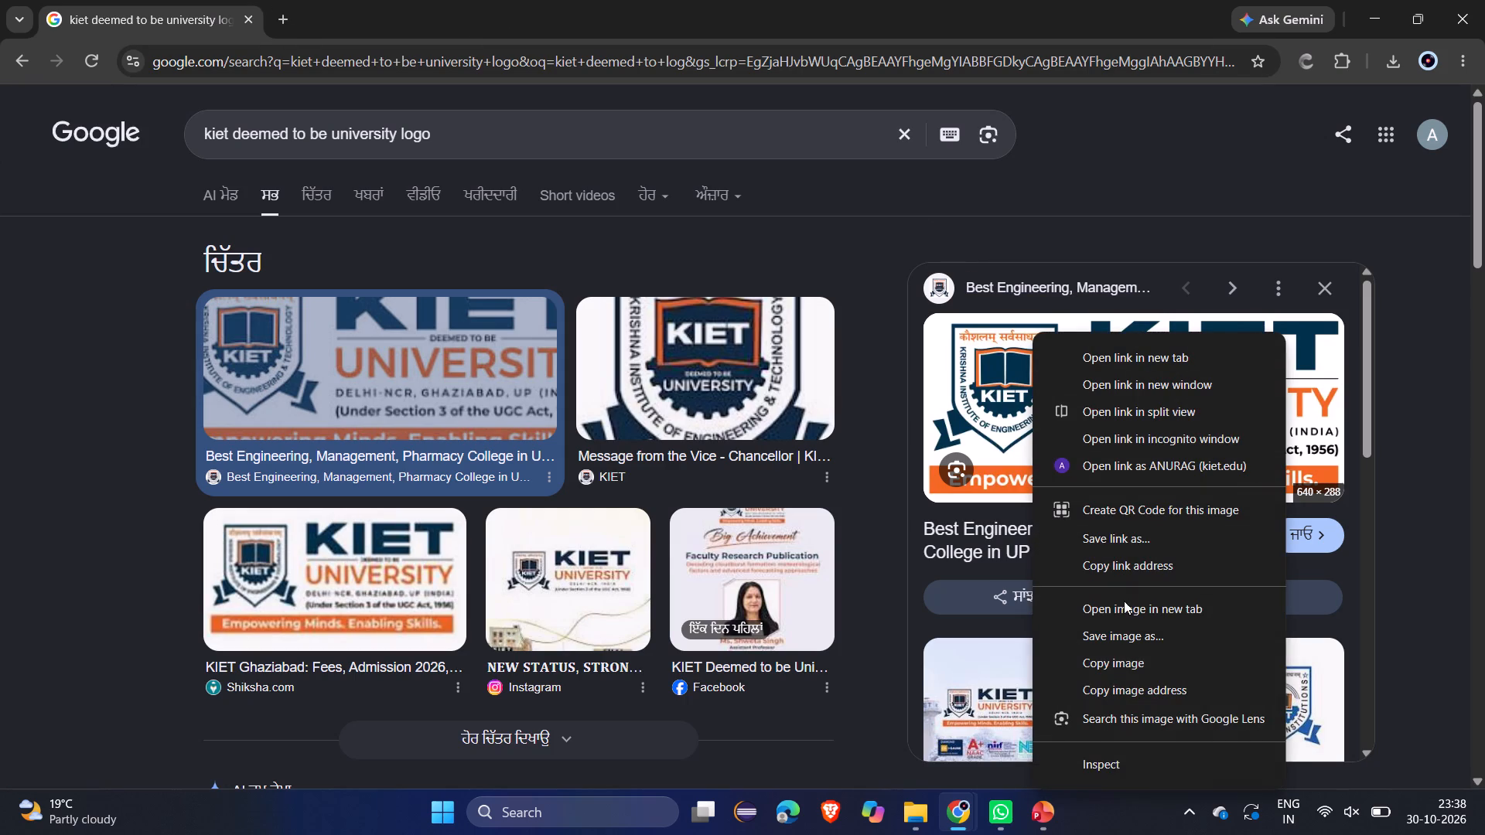
click(1127, 657)
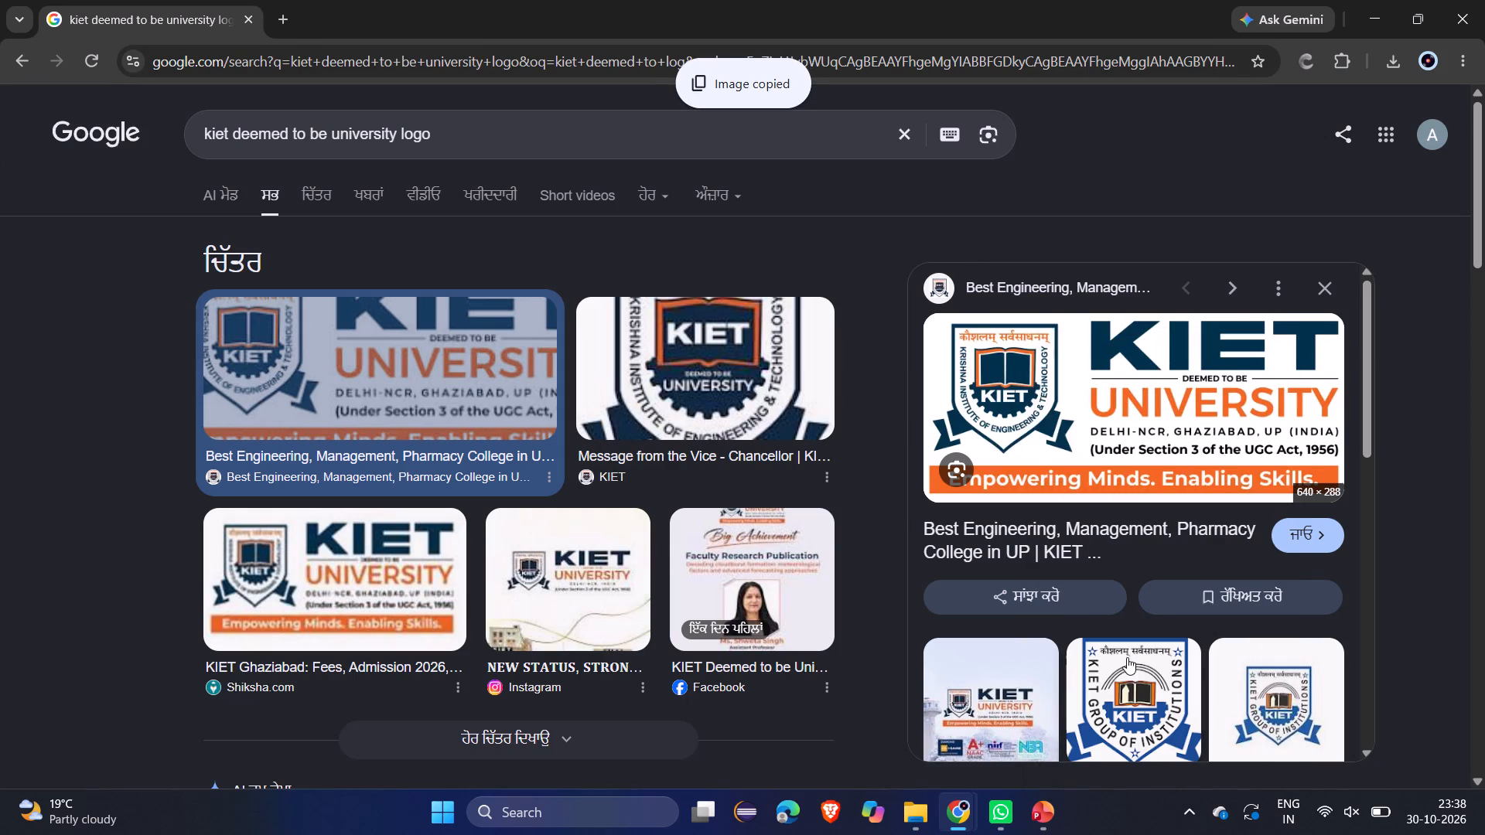
Switch back to the refined PowerPoint presentation and paste the KIET University logo onto slide 1.
click(951, 715)
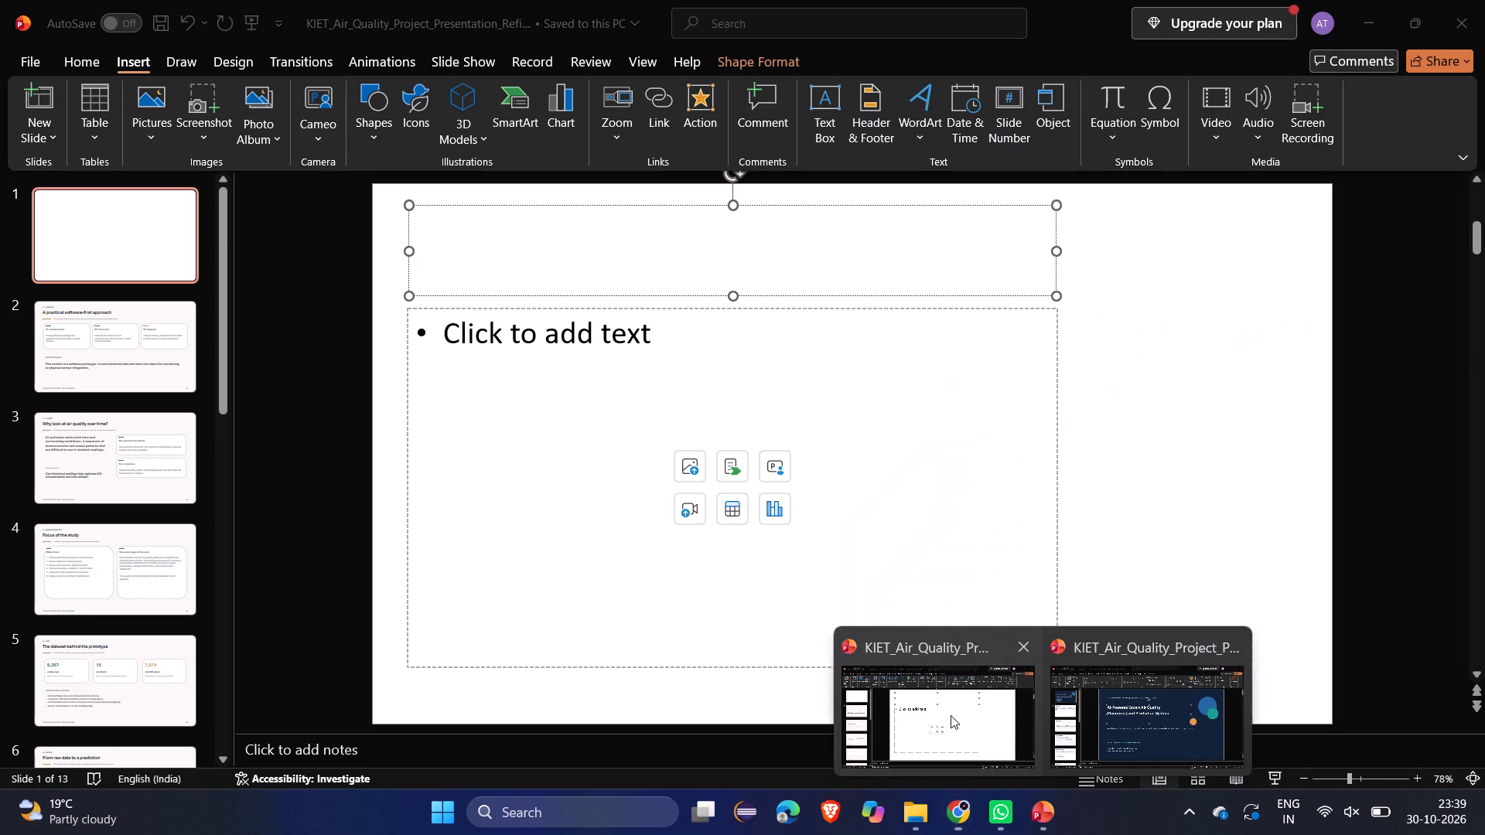
key(ctrl+v)
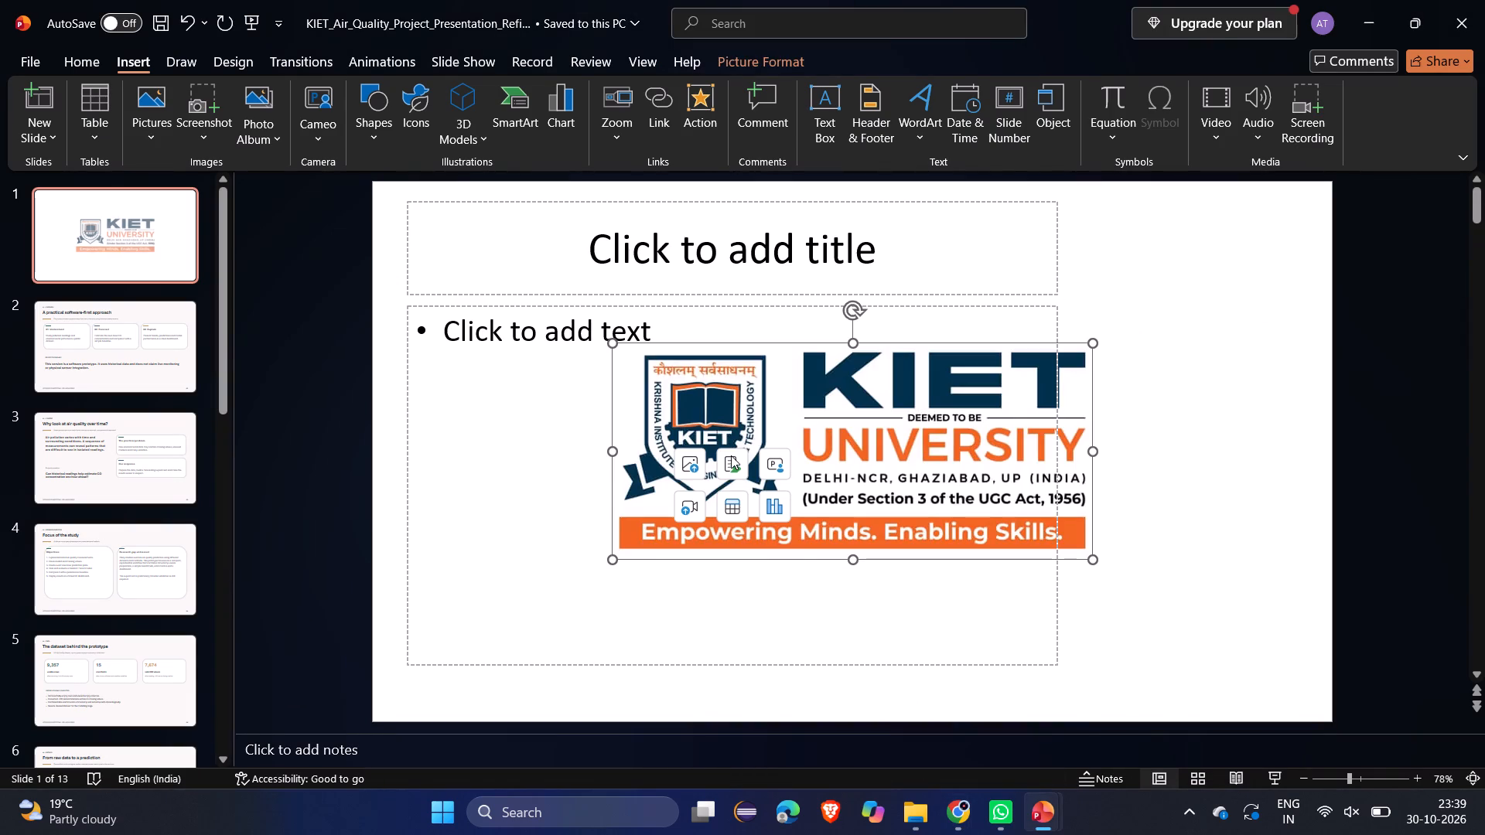
Move the empty content placeholder that overlaps the KIET University logo down to the lower part of slide 1.
drag(880, 451, 878, 431)
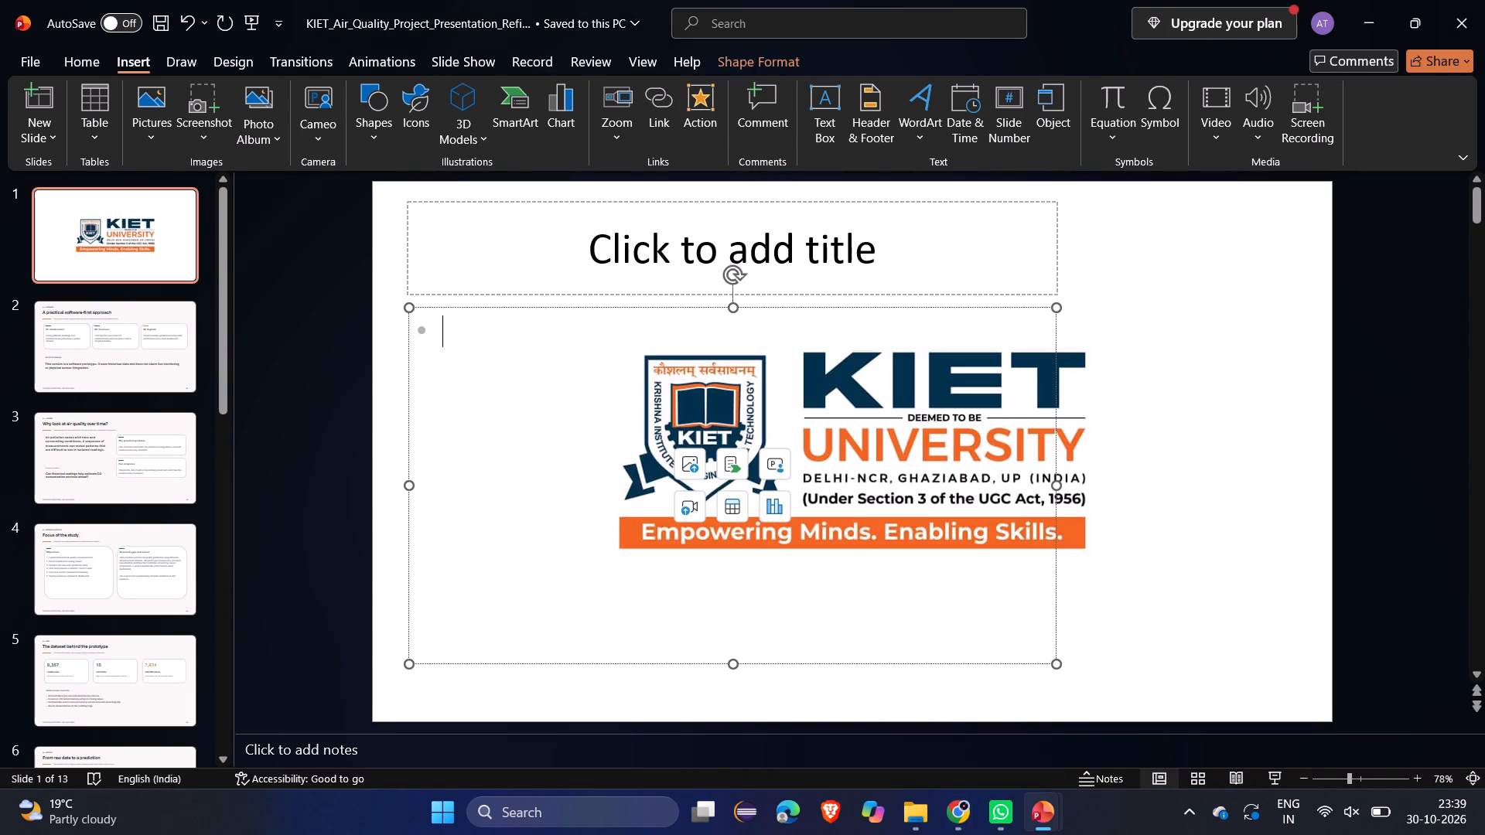
drag(878, 431, 878, 396)
drag(852, 446, 860, 396)
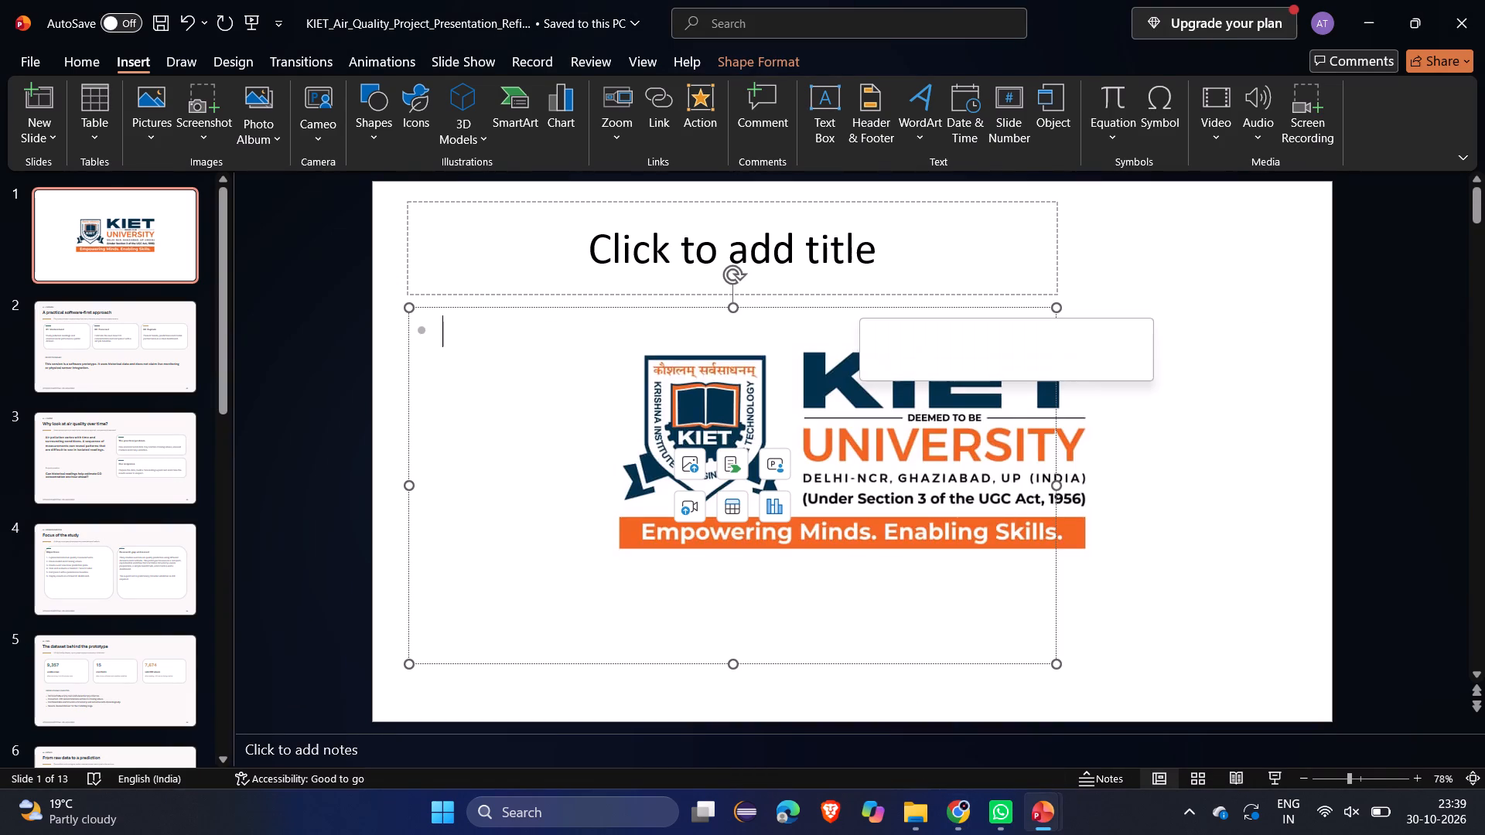
click(896, 438)
click(1128, 502)
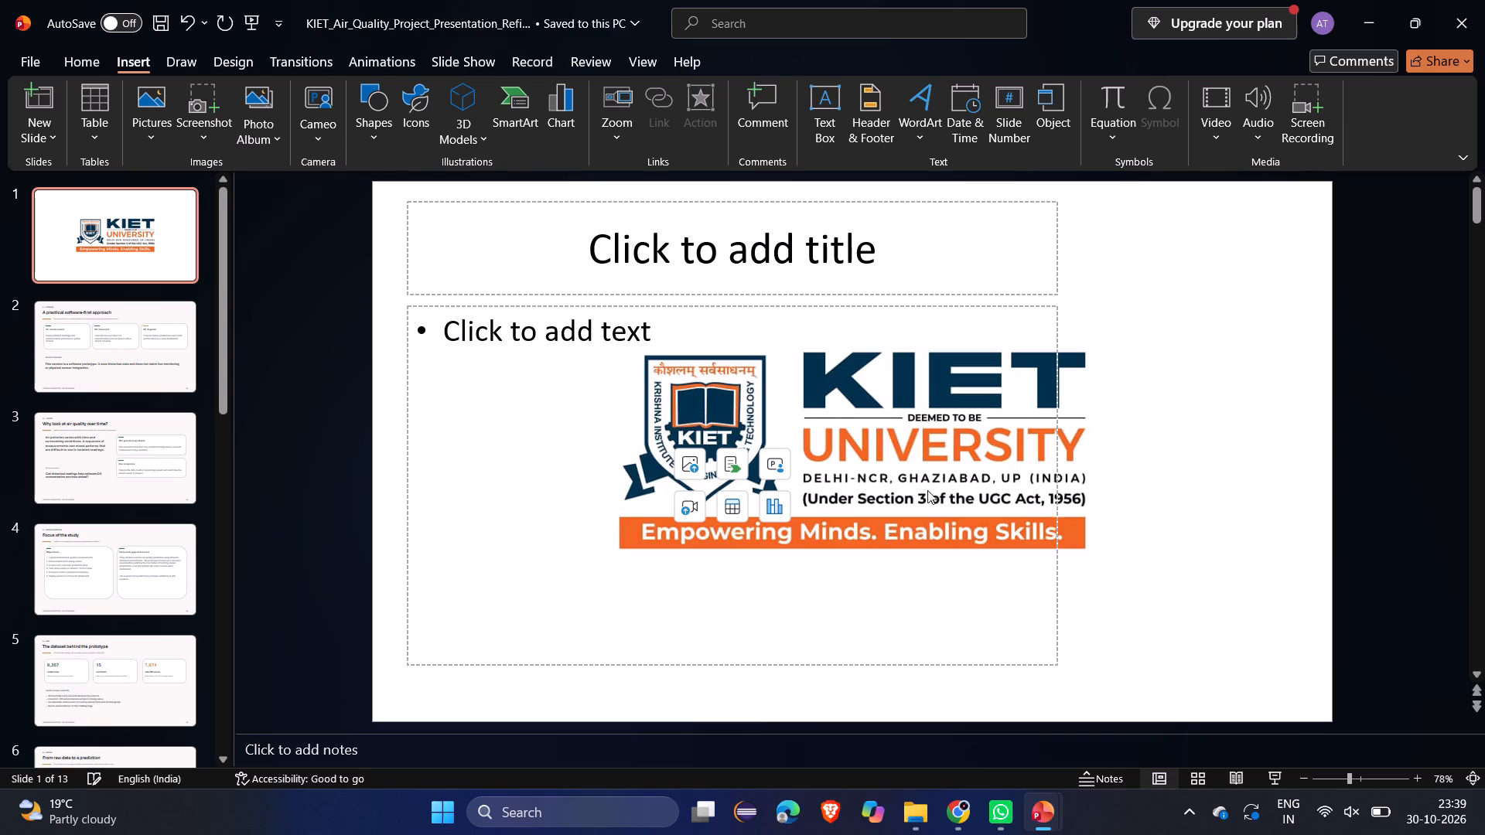
click(913, 492)
drag(835, 470, 894, 450)
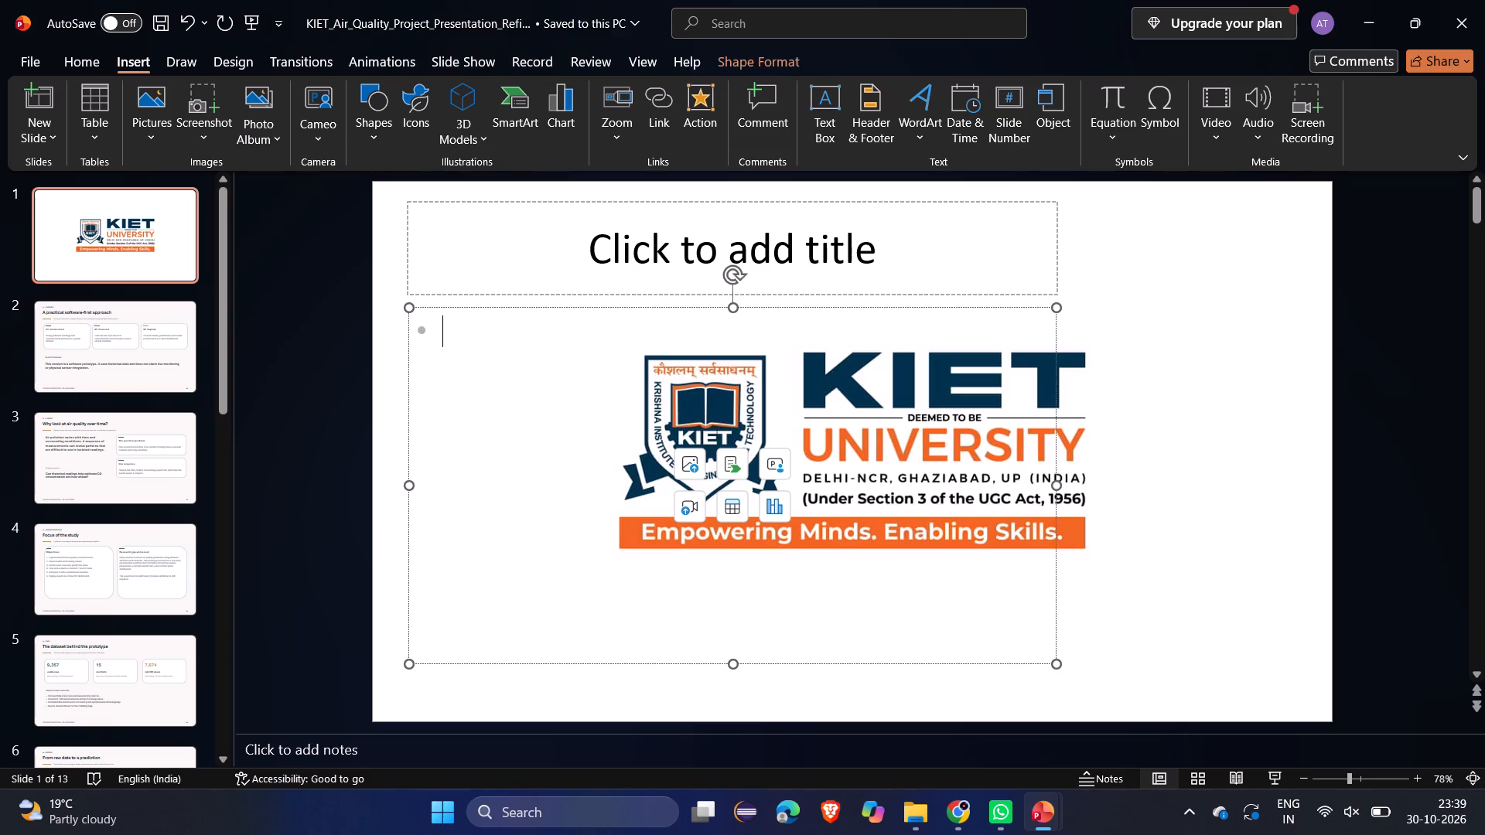
drag(894, 450, 769, 407)
click(613, 354)
drag(626, 308, 606, 514)
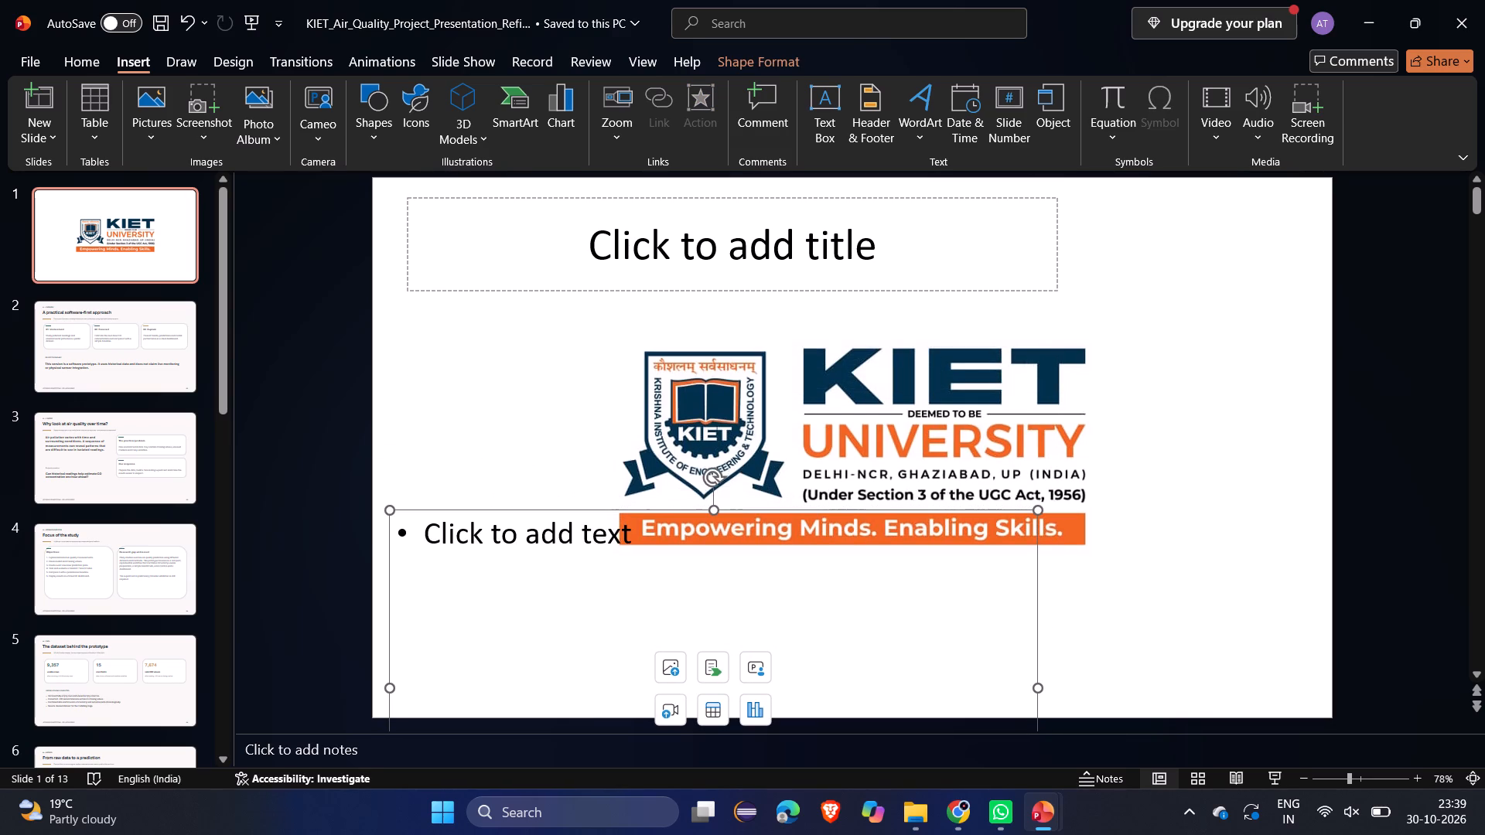
Shift the KIET University logo aside and move the title placeholder down below it, over the content placeholder.
click(794, 432)
drag(848, 399, 844, 336)
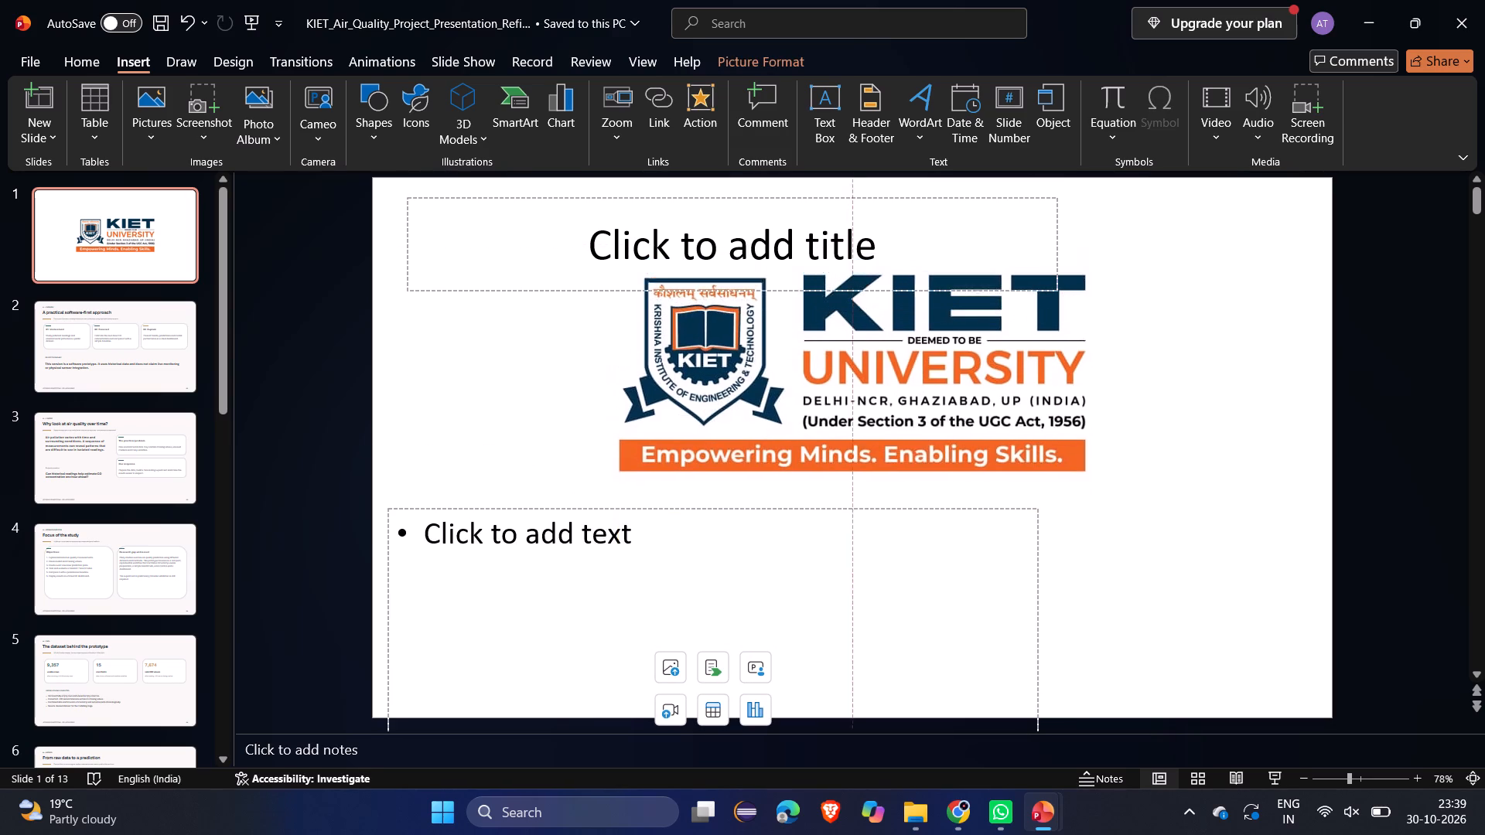
drag(844, 336, 951, 346)
drag(790, 197, 712, 493)
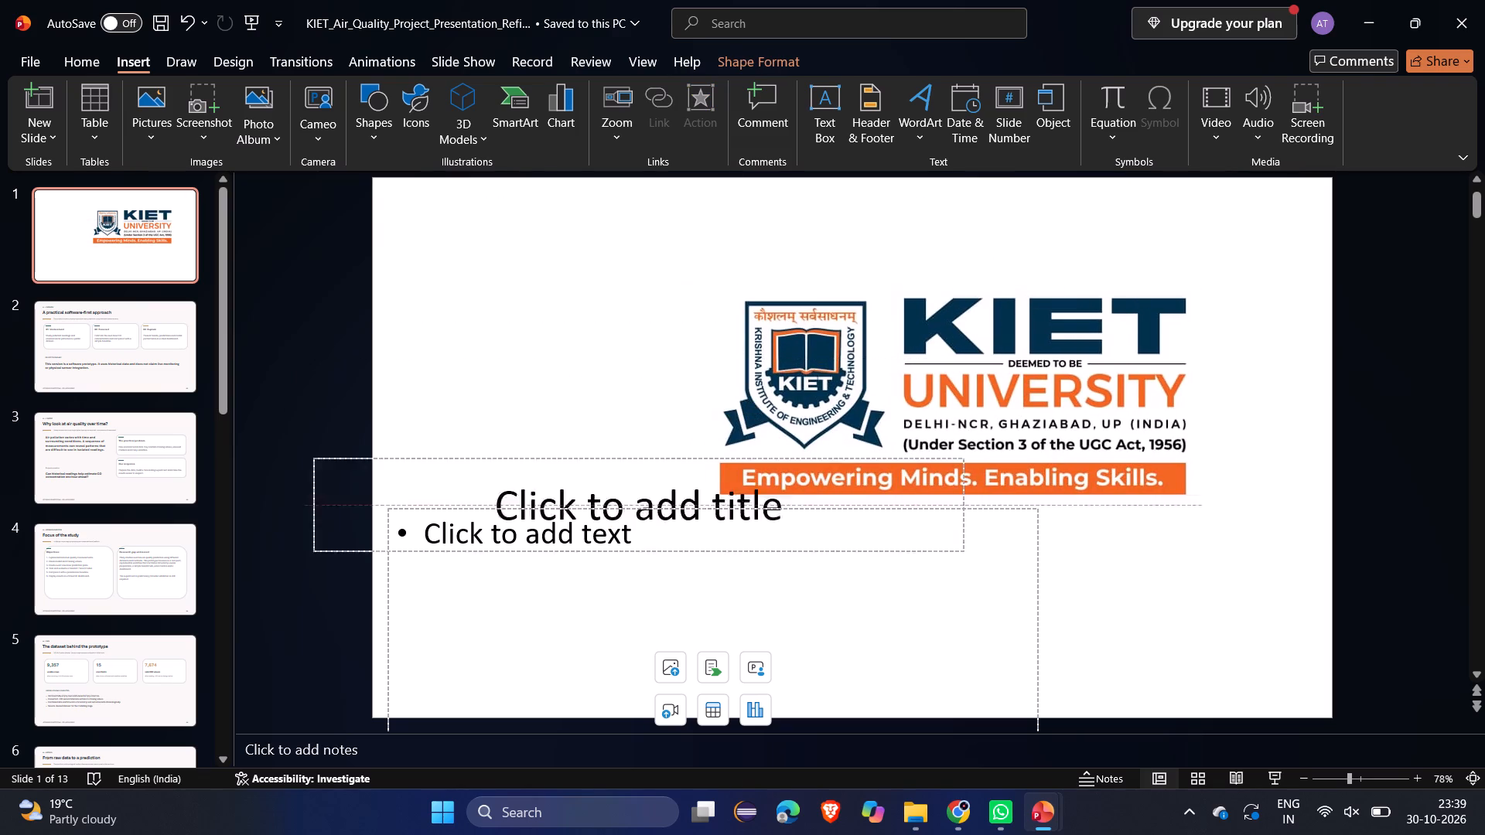
drag(712, 493, 780, 543)
Move the KIET University logo up to the top edge of slide 1, near the horizontal centre.
drag(927, 424, 776, 316)
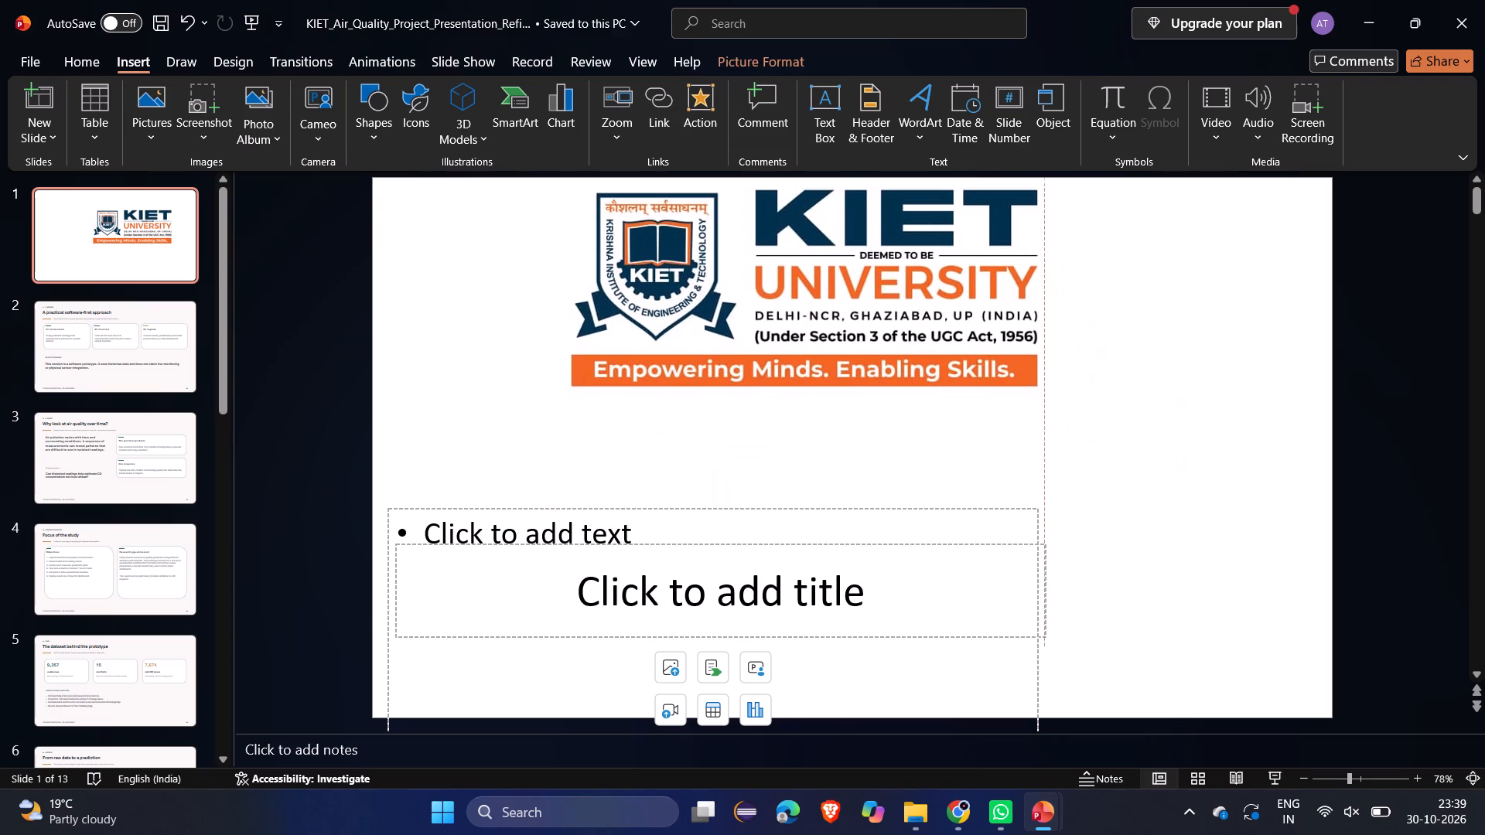
drag(776, 316, 815, 305)
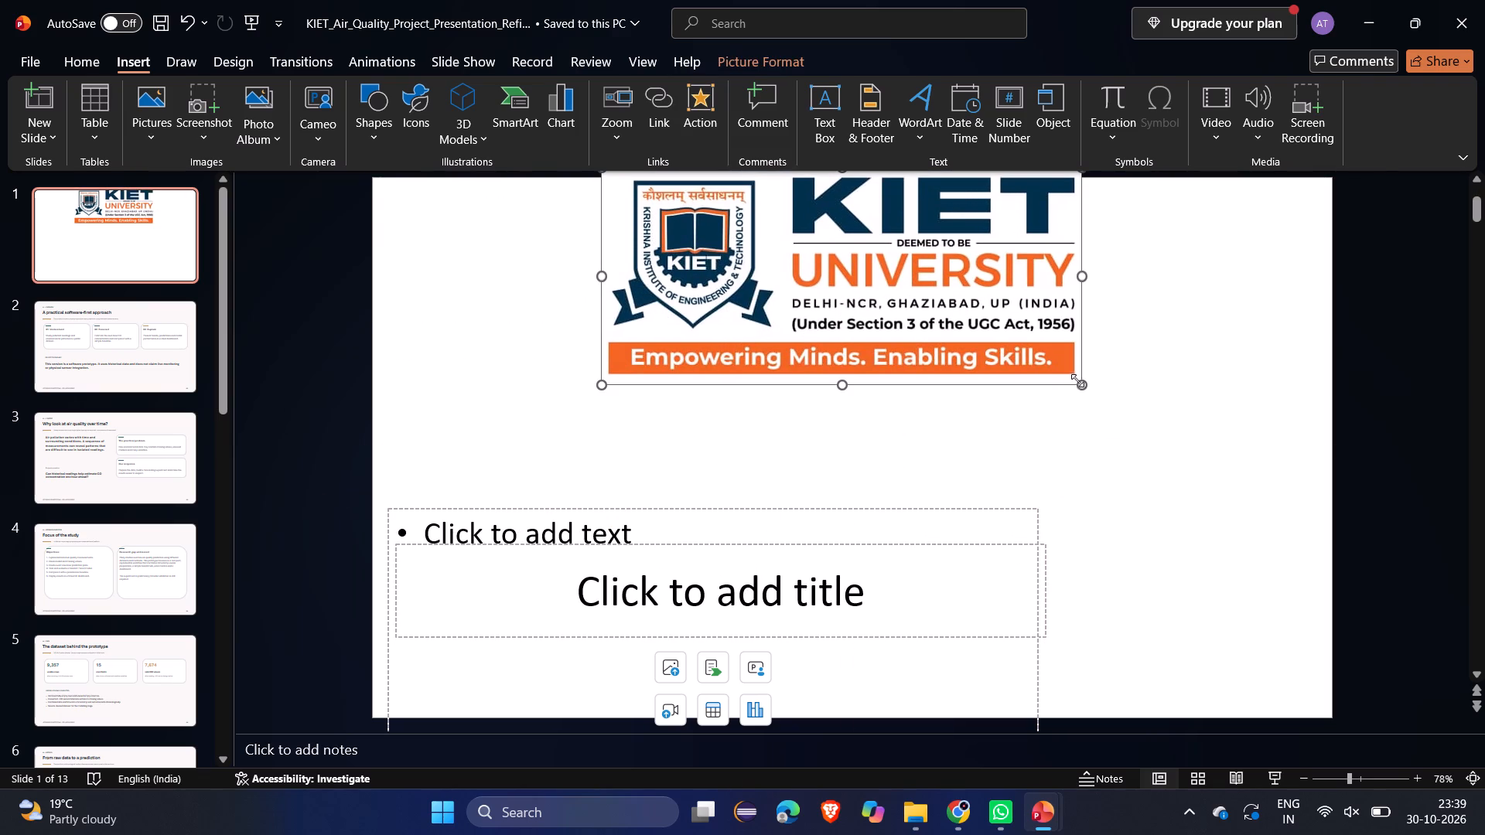
drag(866, 281, 860, 291)
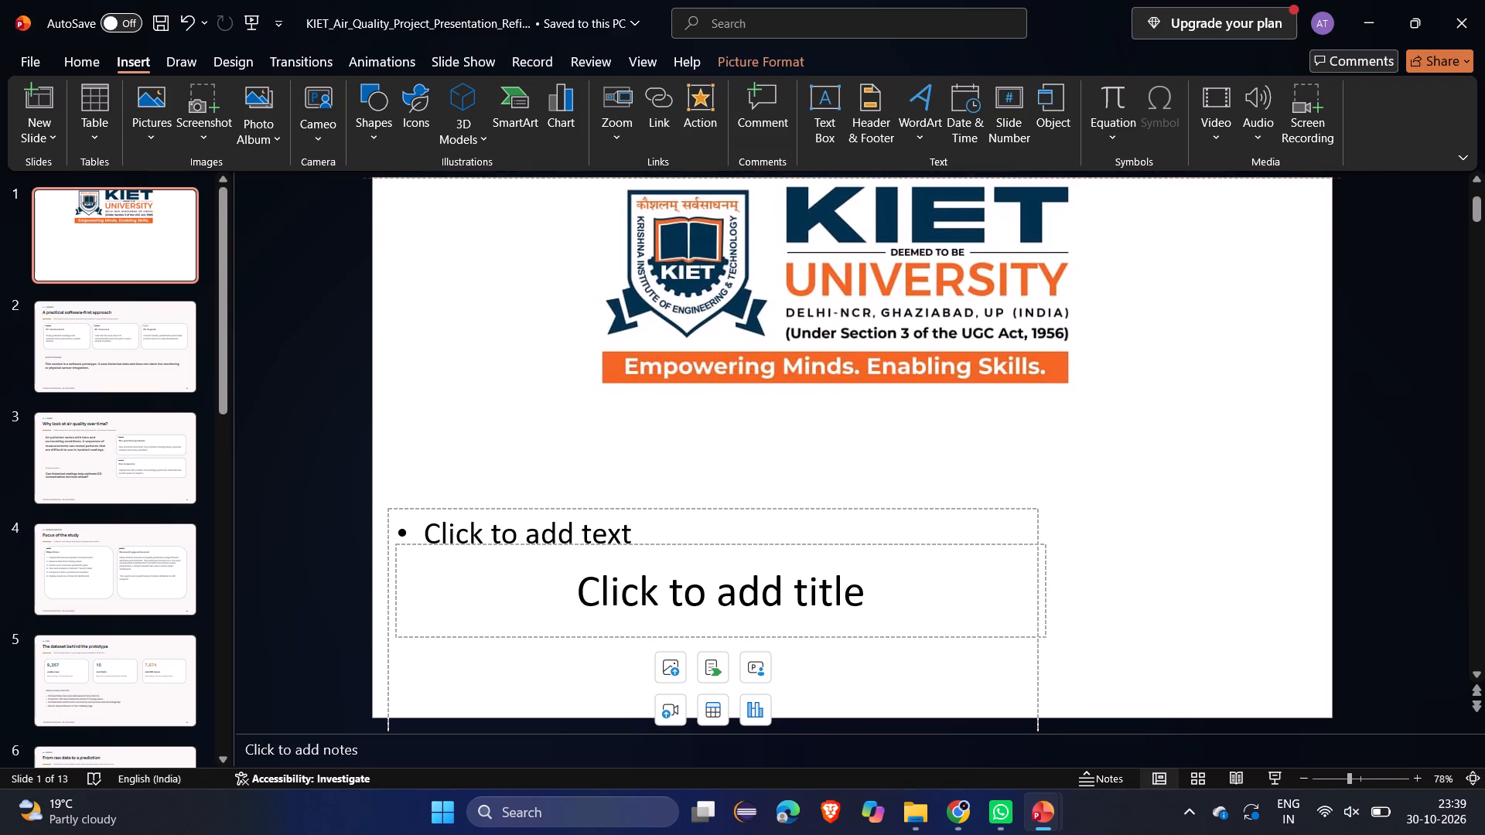
drag(860, 291, 860, 294)
click(842, 394)
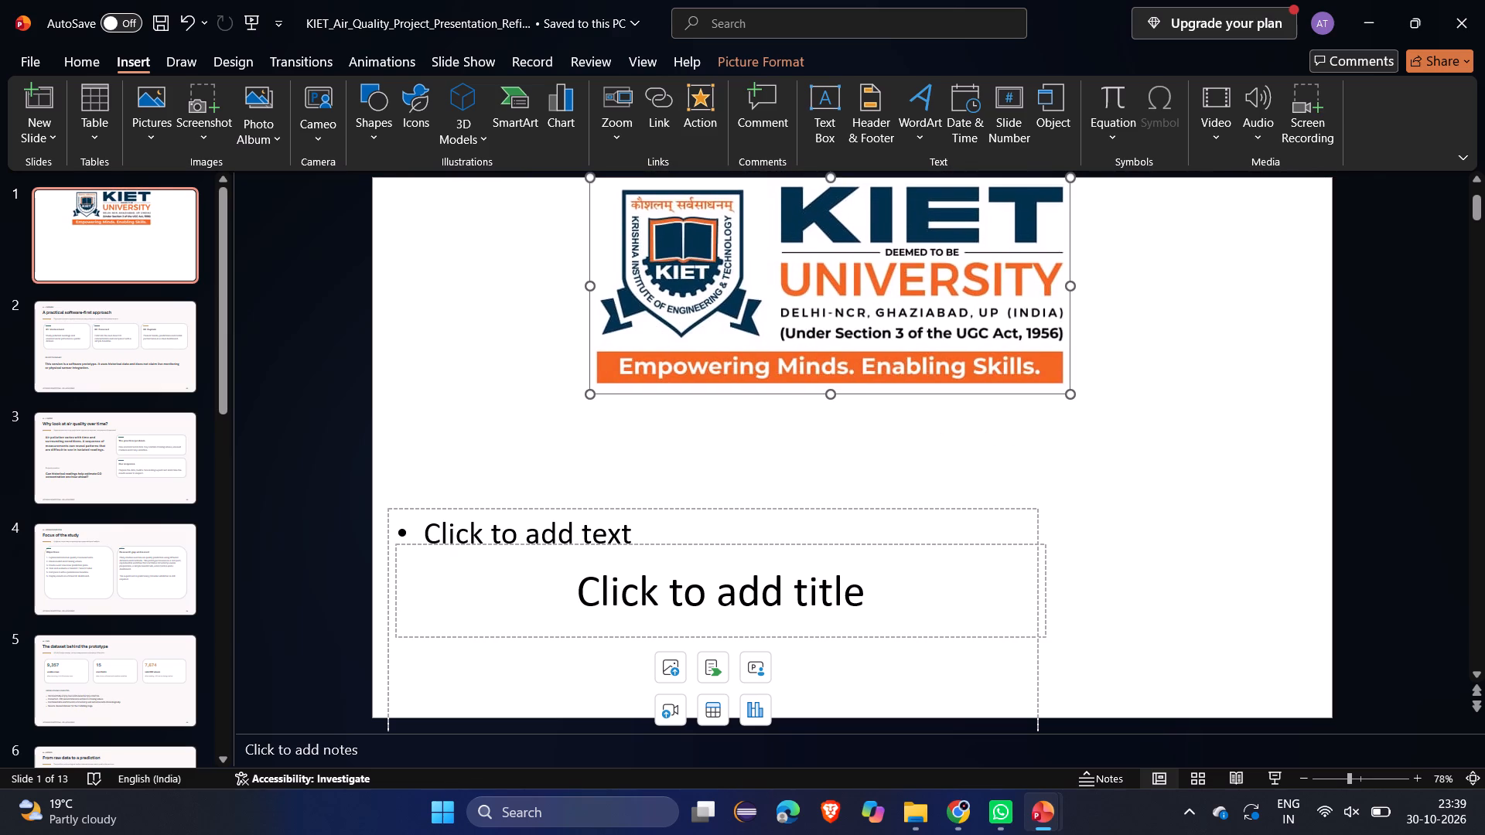
Shrink the KIET University logo to about three quarters of its size and re-centre it along the slide's top edge.
drag(1068, 390, 1011, 352)
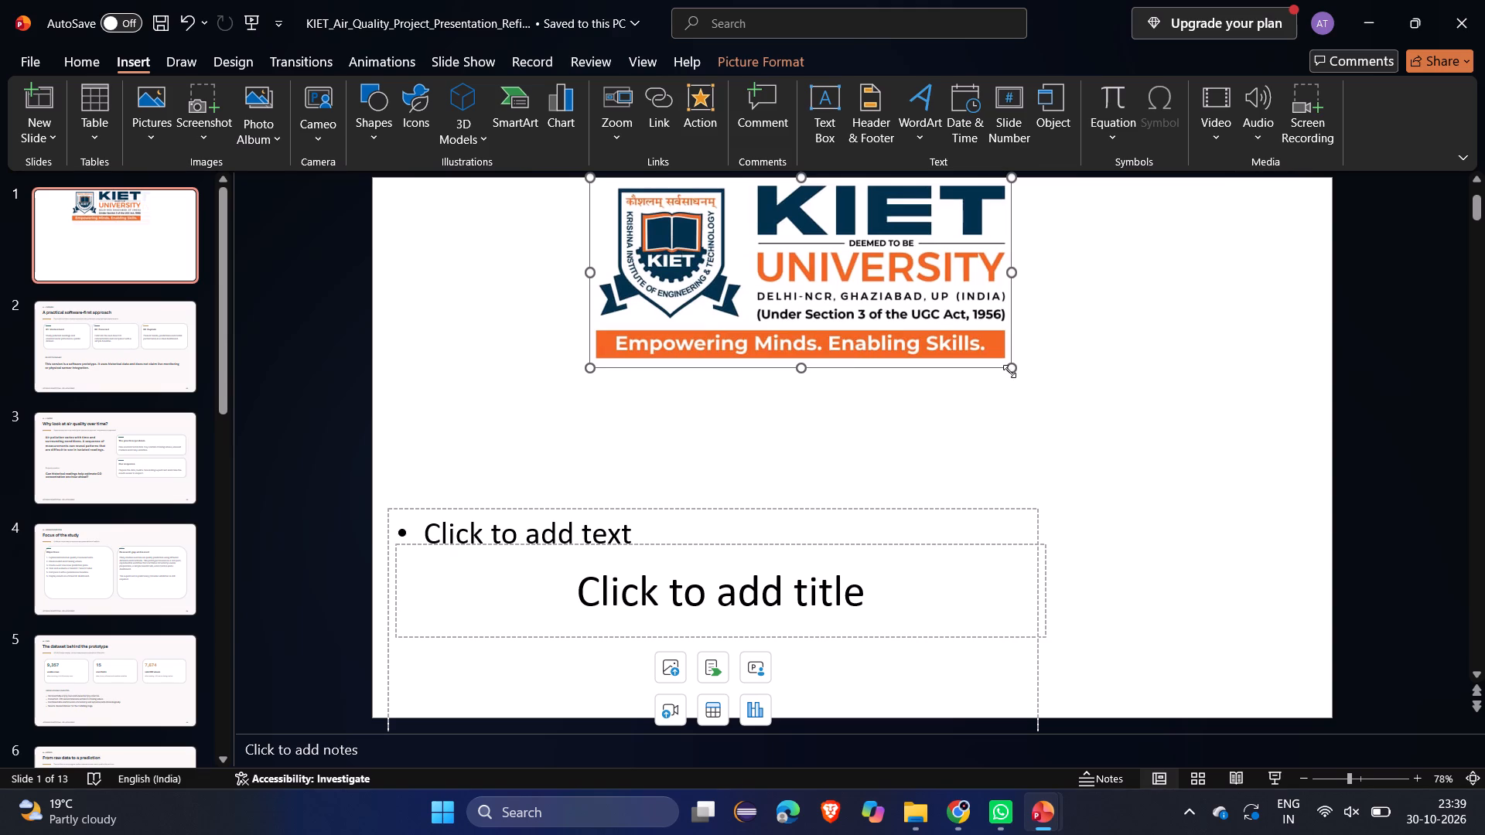
drag(1013, 368, 947, 325)
click(807, 284)
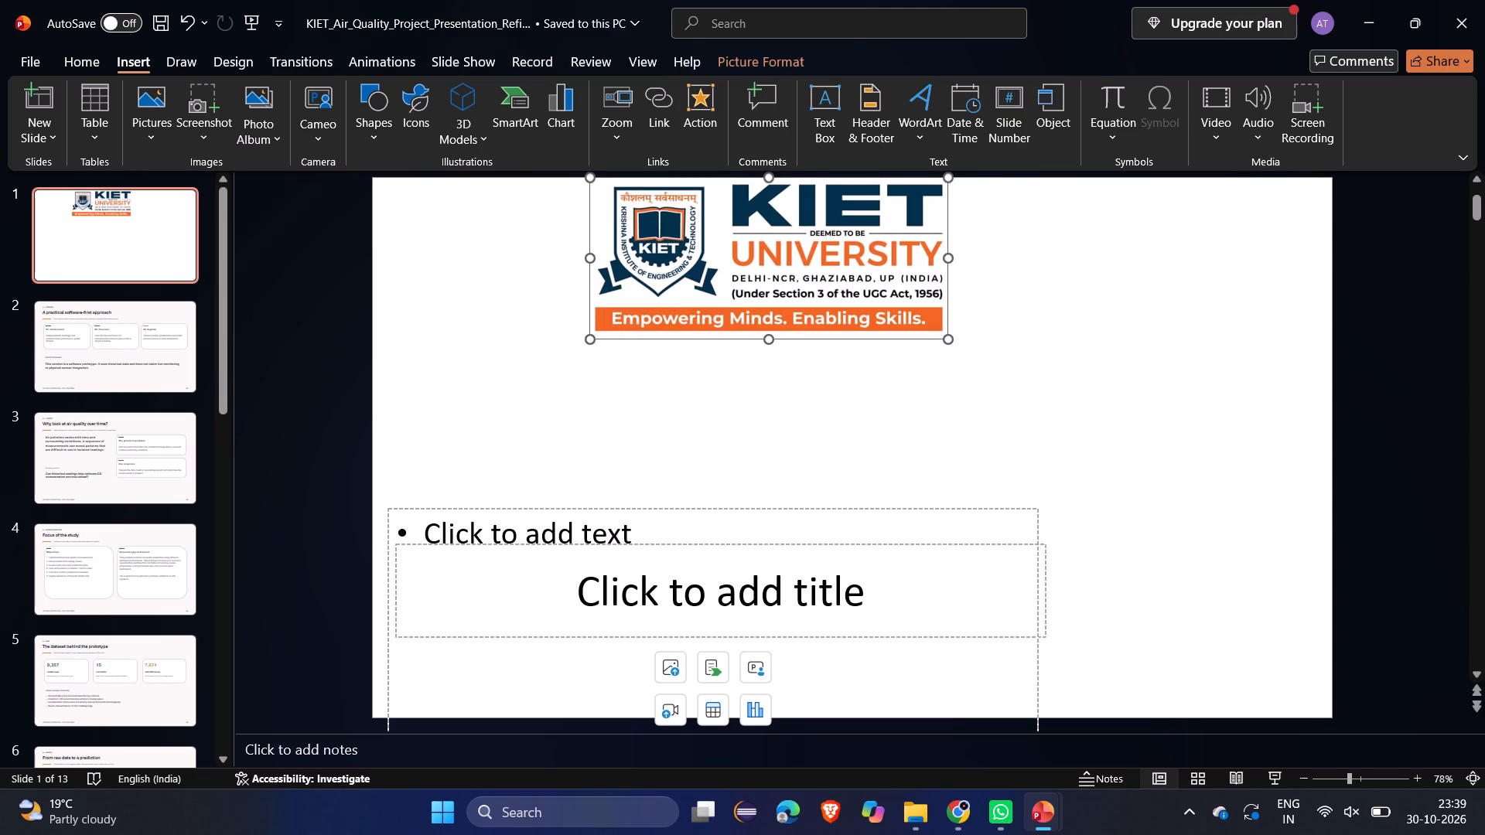
drag(771, 278, 848, 279)
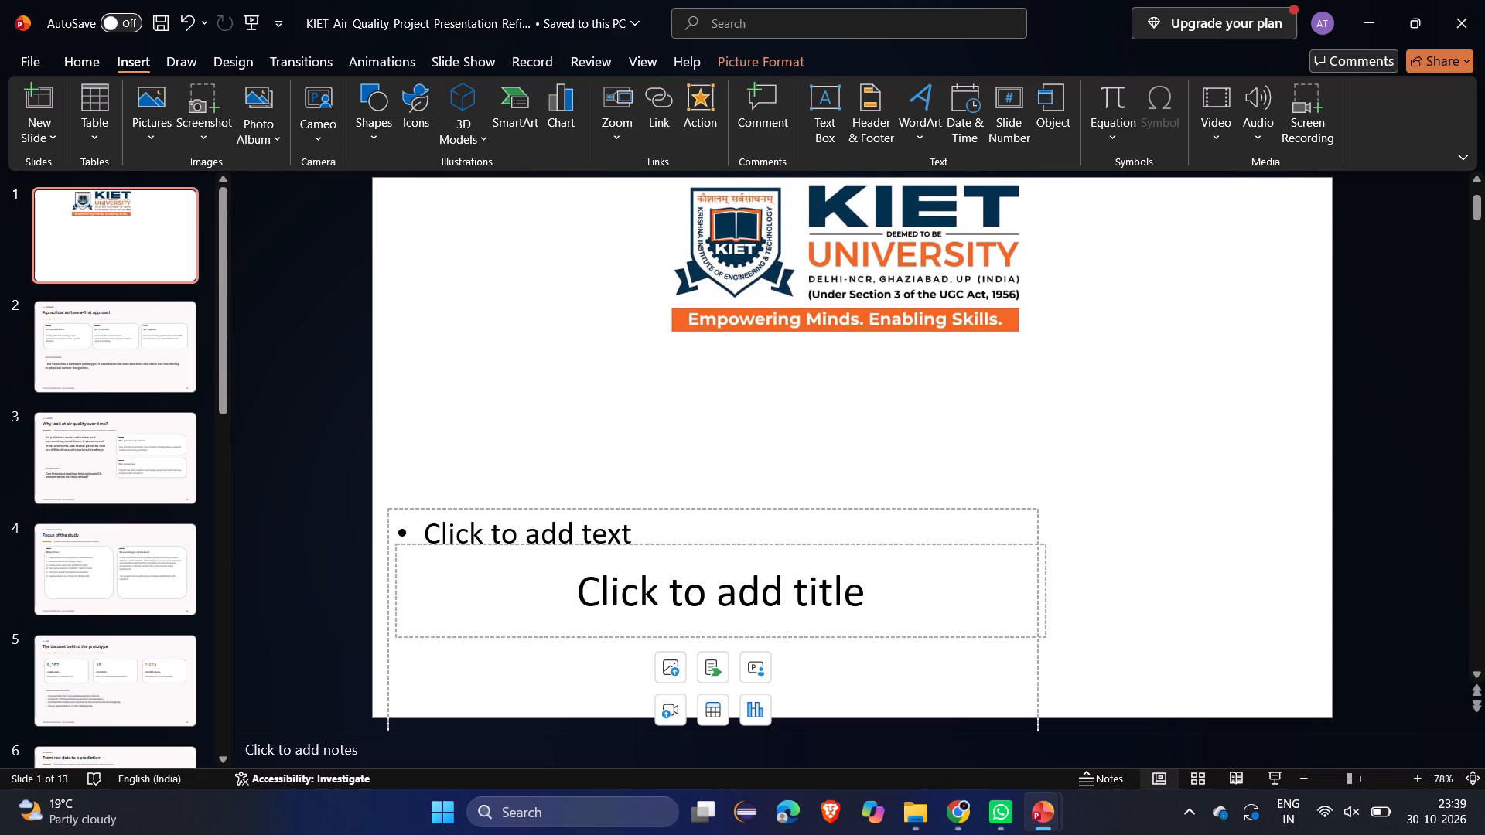
drag(848, 279, 950, 274)
drag(947, 288, 865, 266)
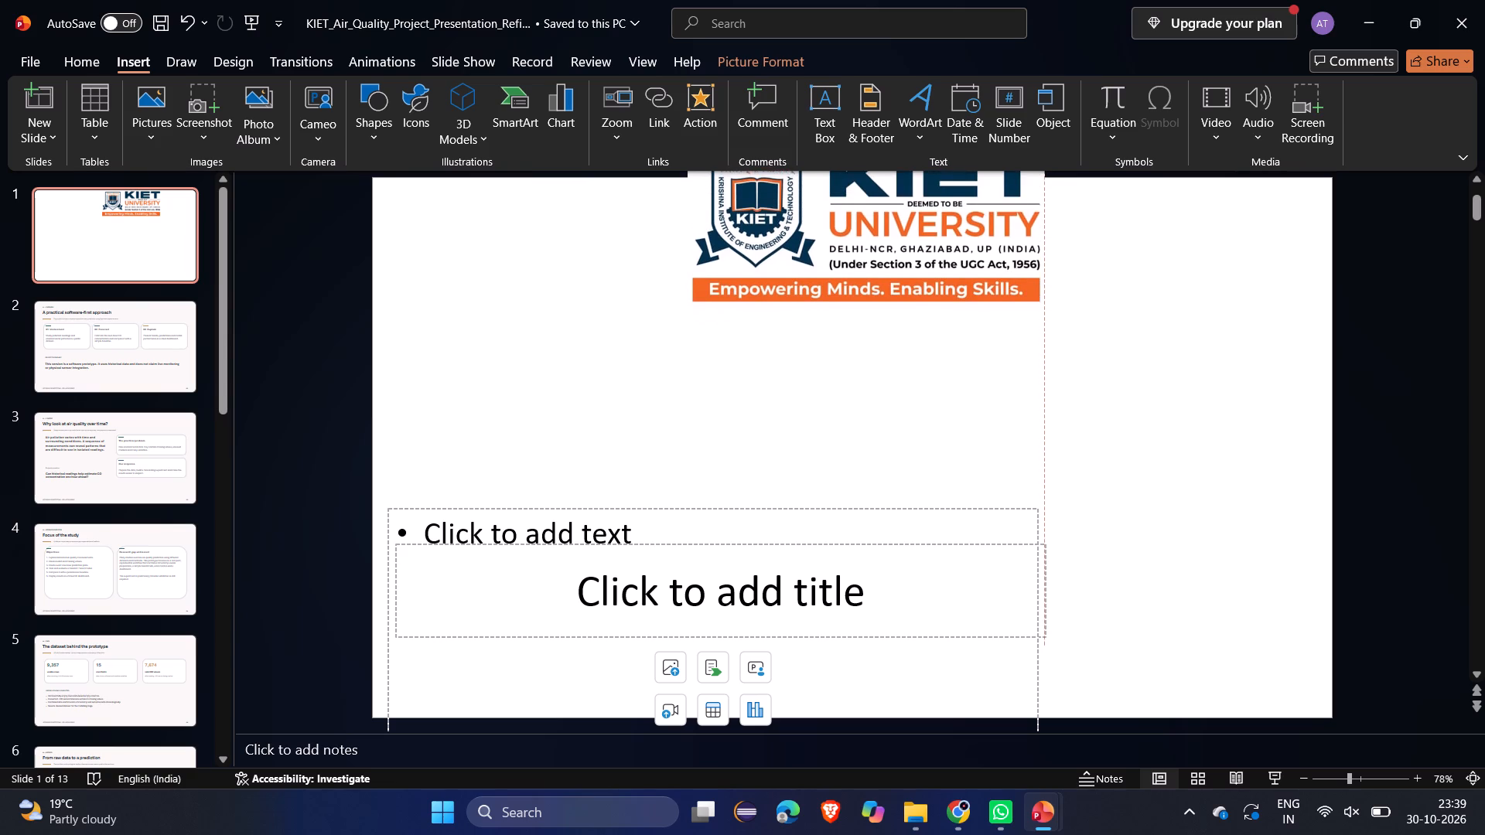
drag(865, 266, 865, 289)
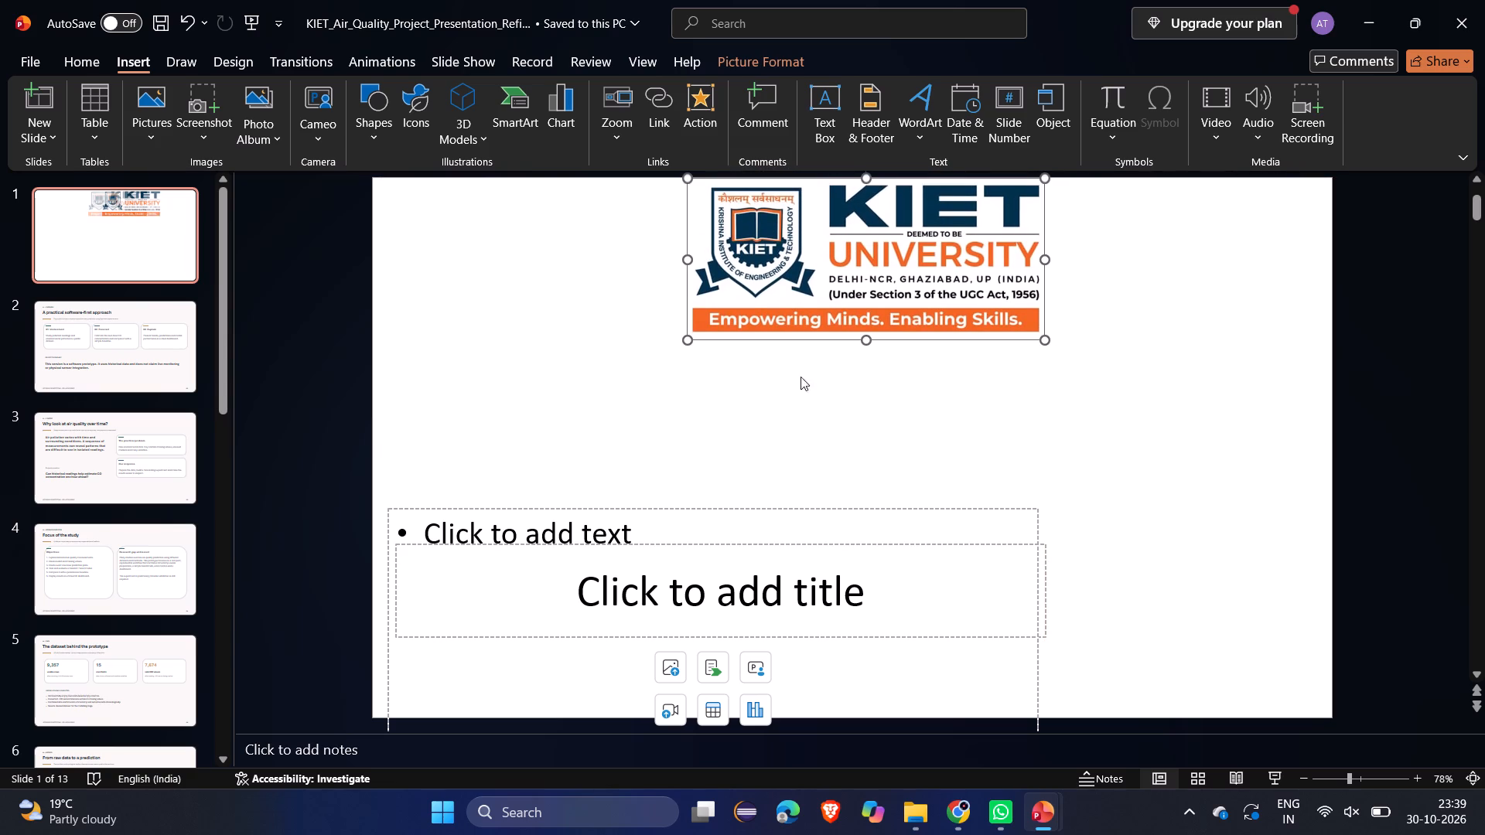
Lower the top edge of the empty content placeholder so it starts below the title placeholder near the slide's bottom.
click(729, 612)
drag(760, 581, 801, 488)
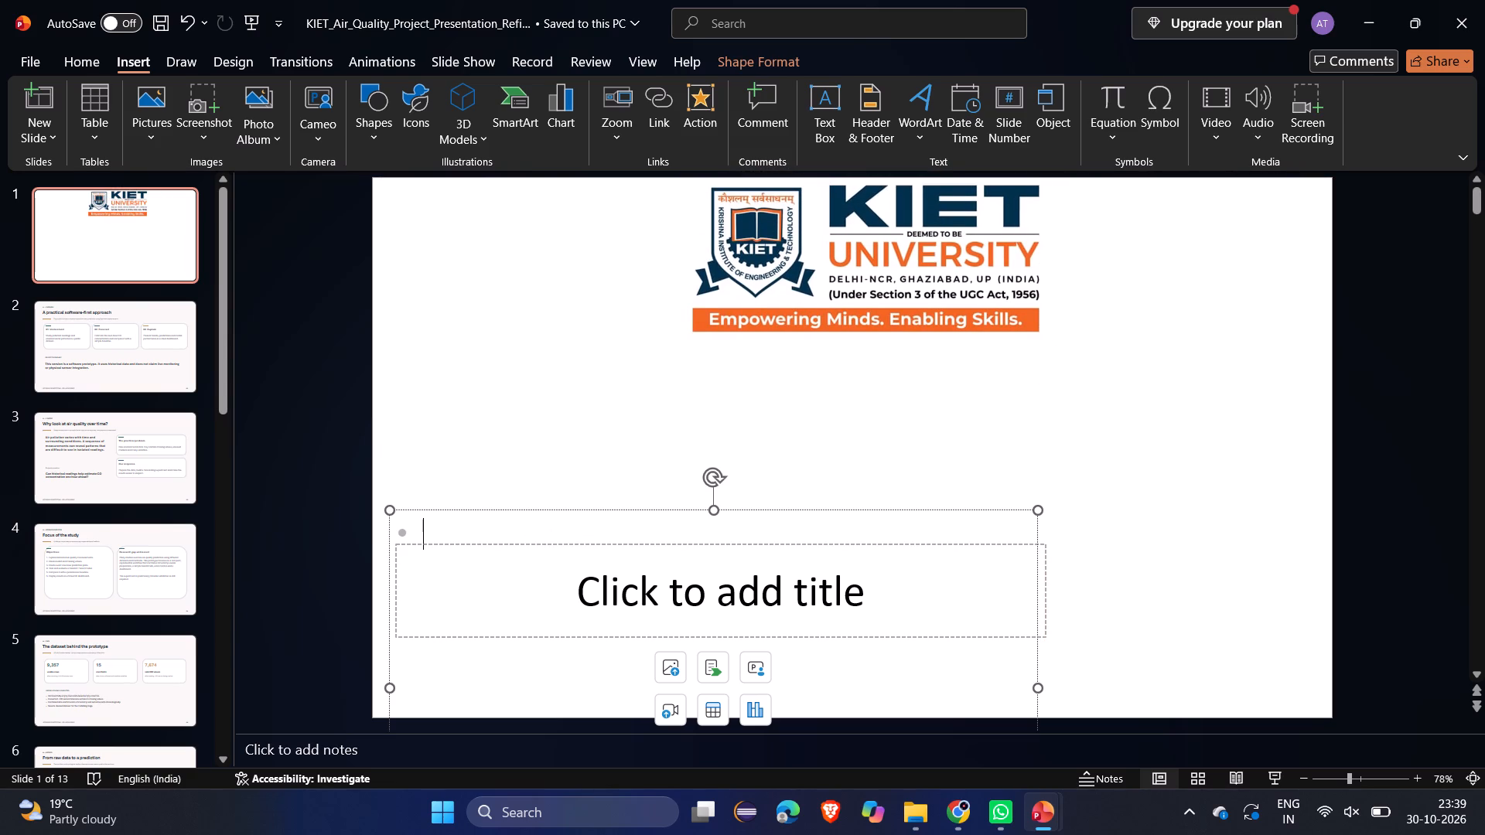
drag(801, 488, 810, 471)
drag(848, 576, 756, 526)
drag(756, 526, 705, 518)
drag(705, 518, 711, 505)
drag(711, 505, 733, 522)
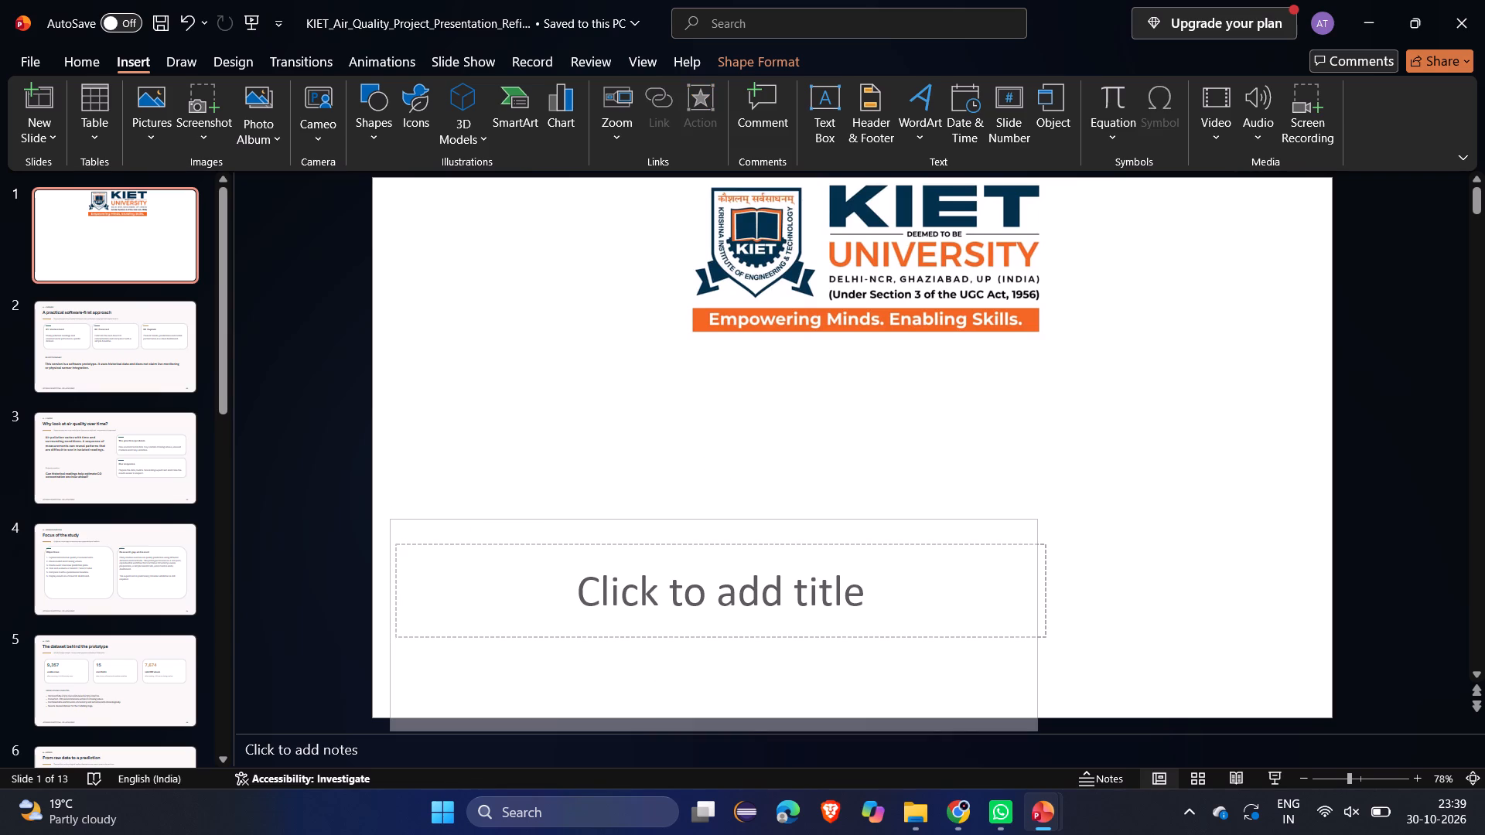
drag(733, 522, 736, 669)
Resize the title placeholder into a narrow single-line band just below the KIET University logo.
click(779, 615)
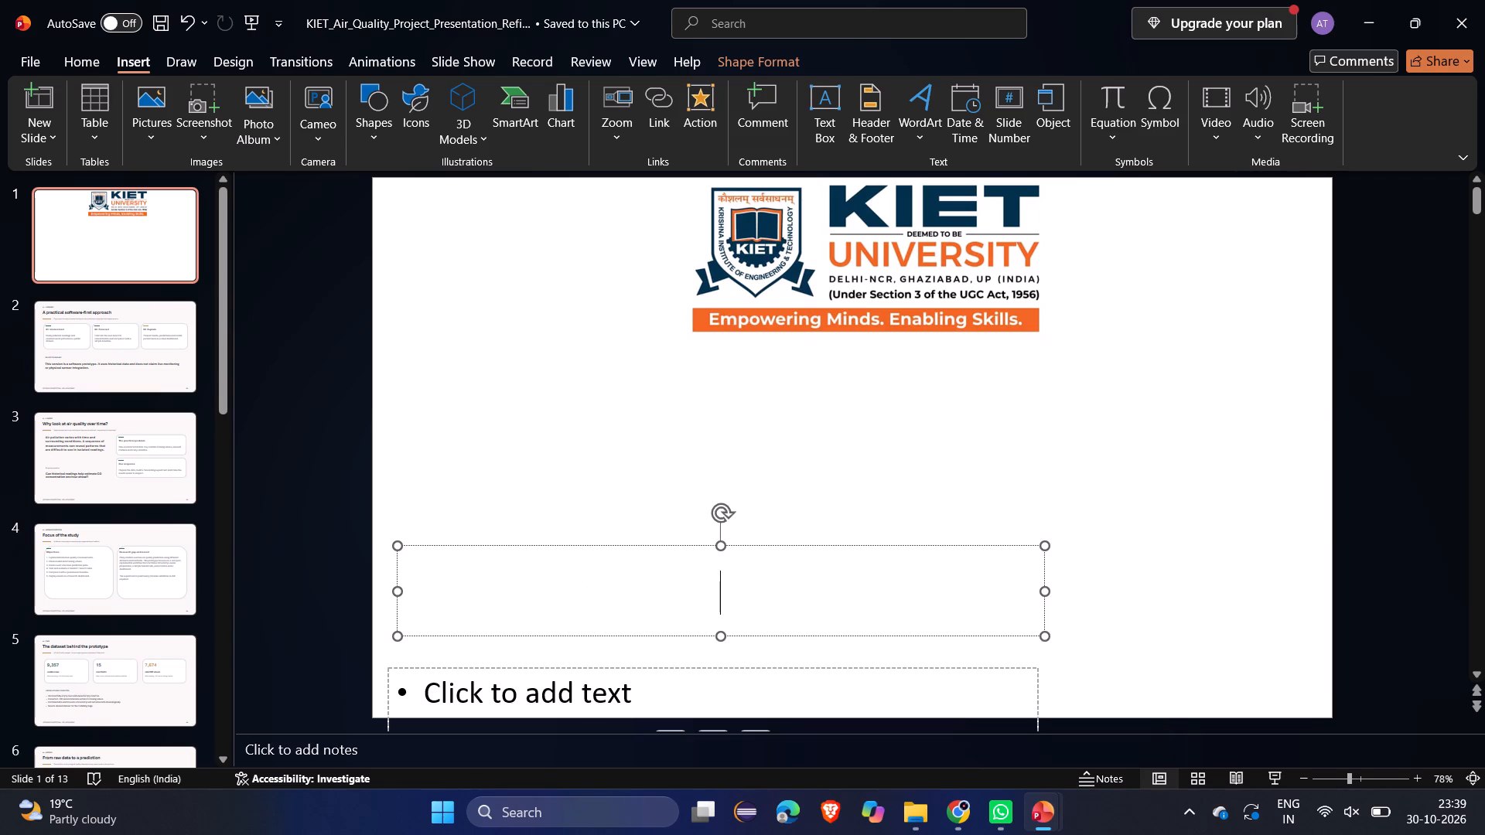
drag(719, 544, 806, 355)
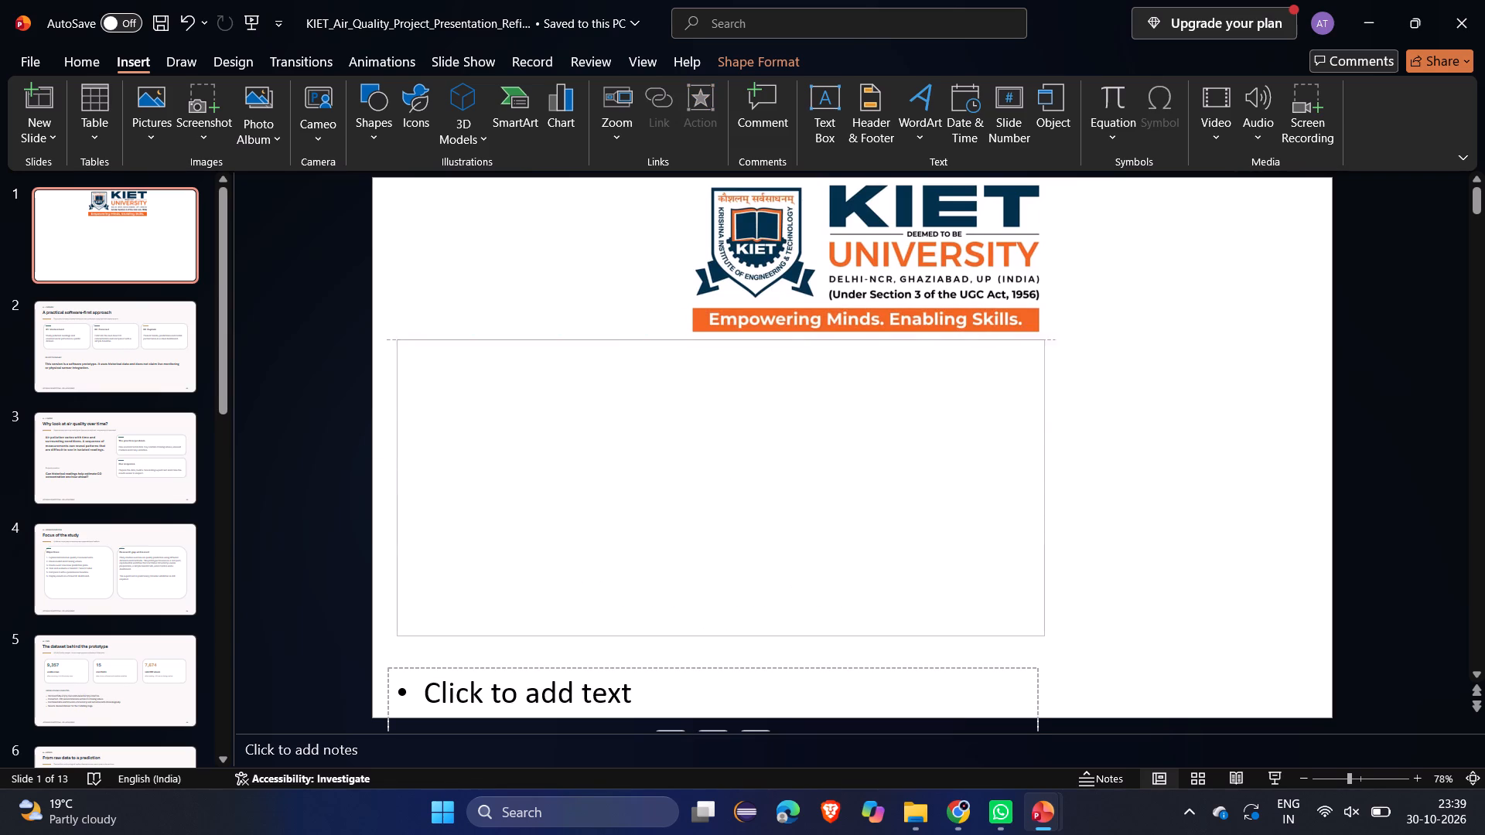
drag(806, 355, 799, 401)
drag(722, 633, 730, 460)
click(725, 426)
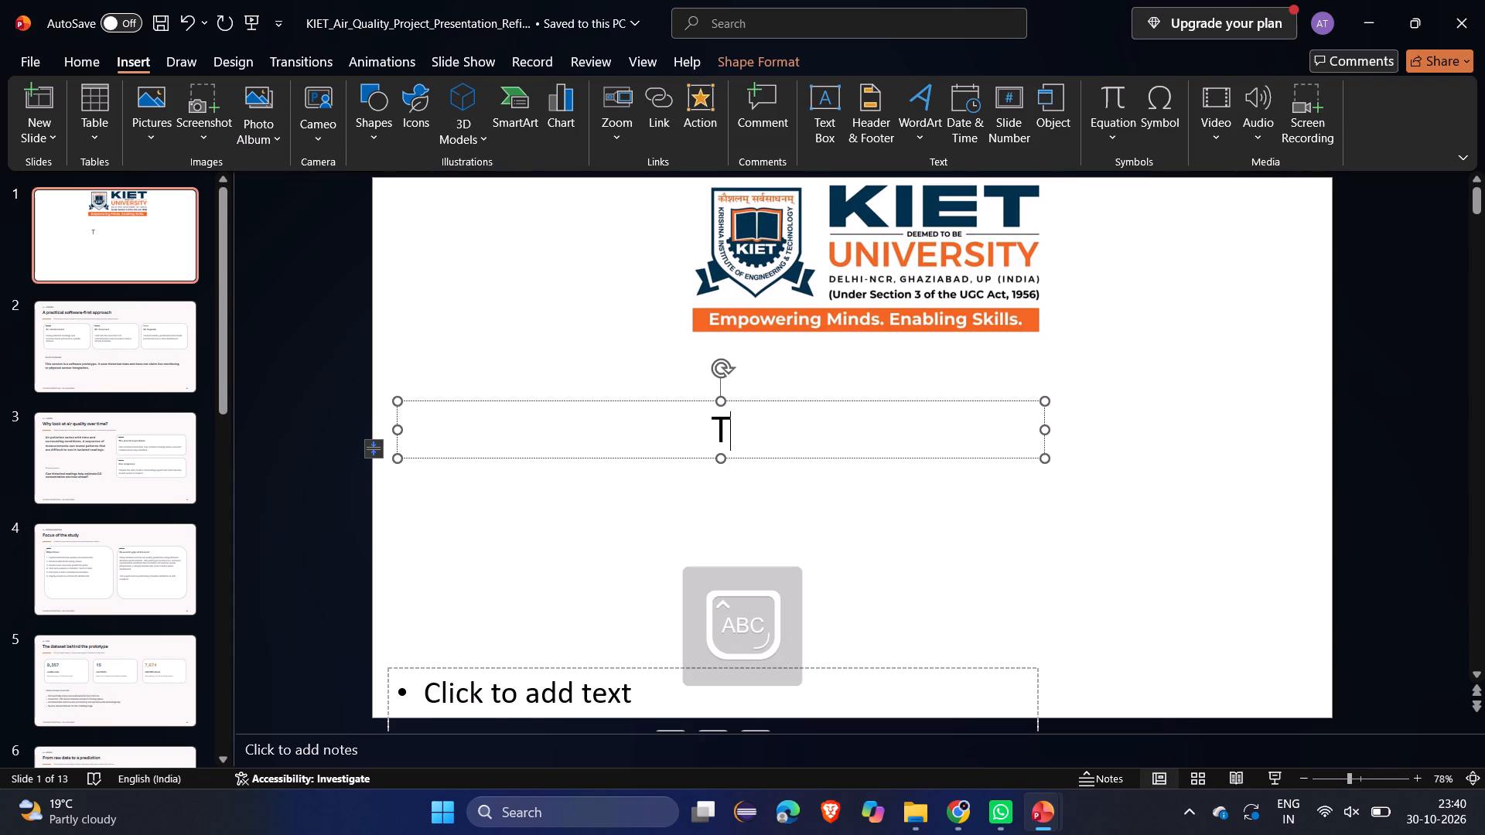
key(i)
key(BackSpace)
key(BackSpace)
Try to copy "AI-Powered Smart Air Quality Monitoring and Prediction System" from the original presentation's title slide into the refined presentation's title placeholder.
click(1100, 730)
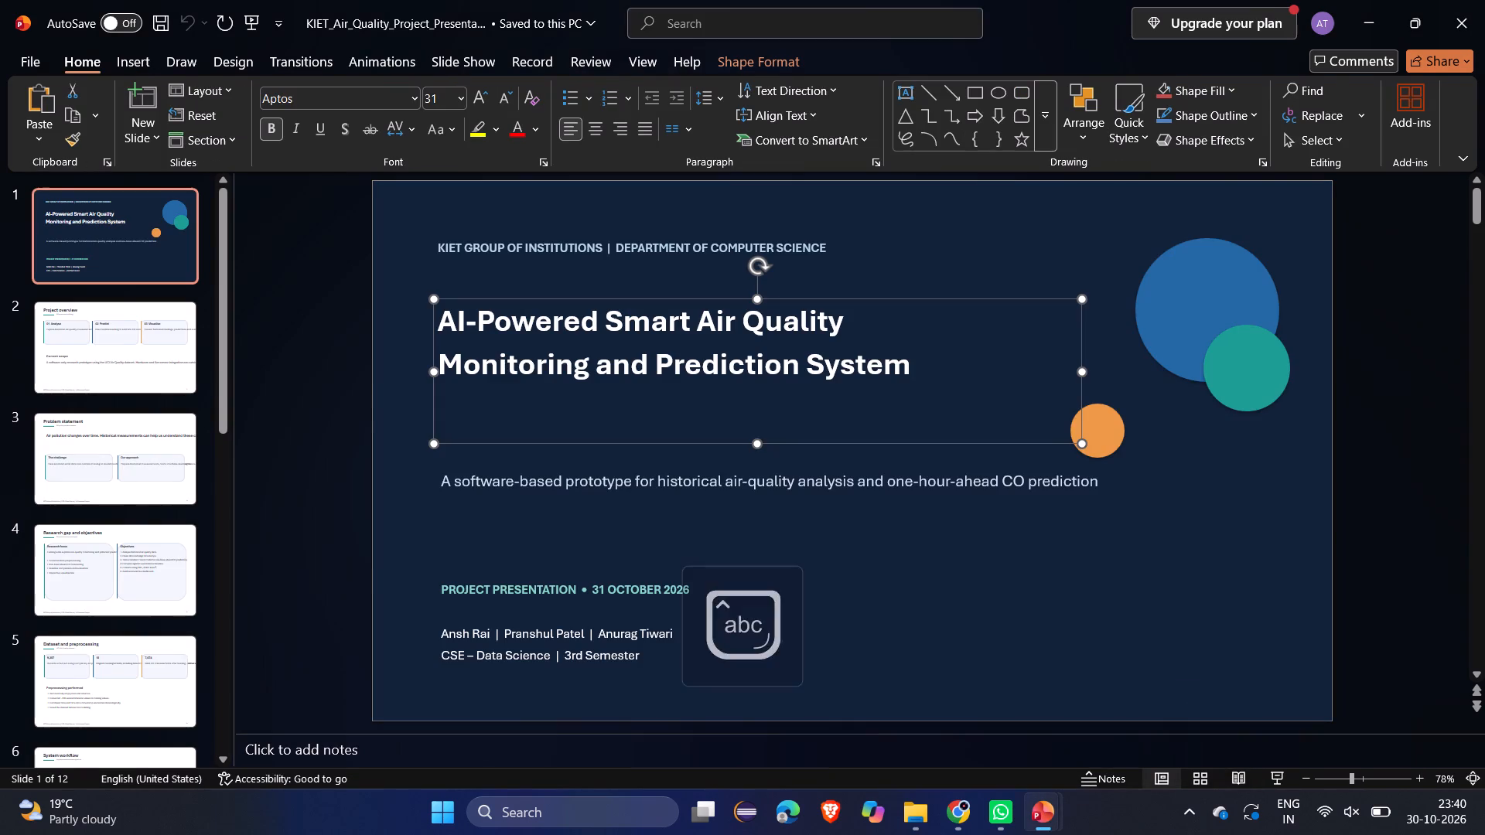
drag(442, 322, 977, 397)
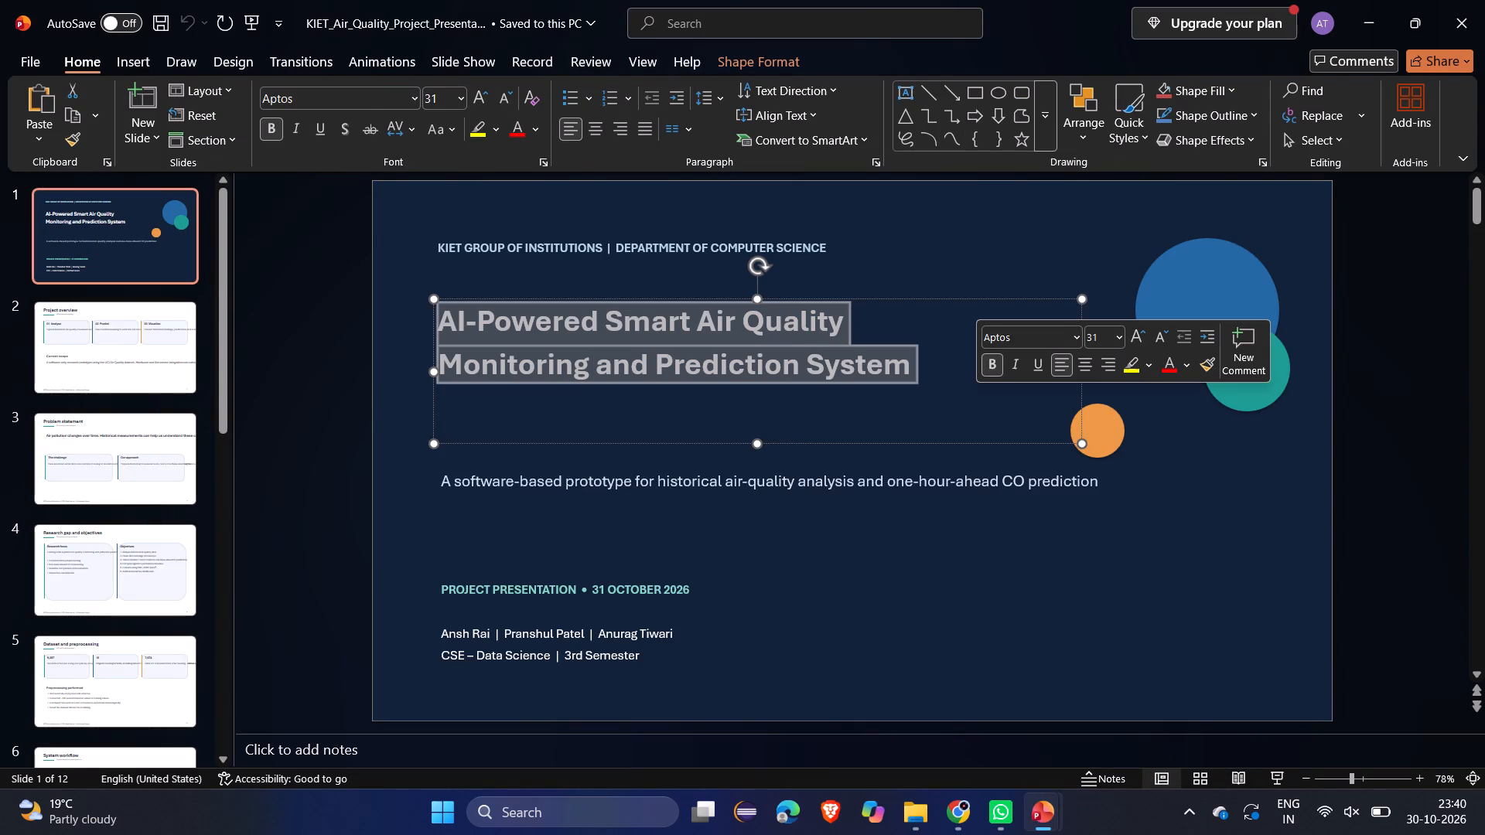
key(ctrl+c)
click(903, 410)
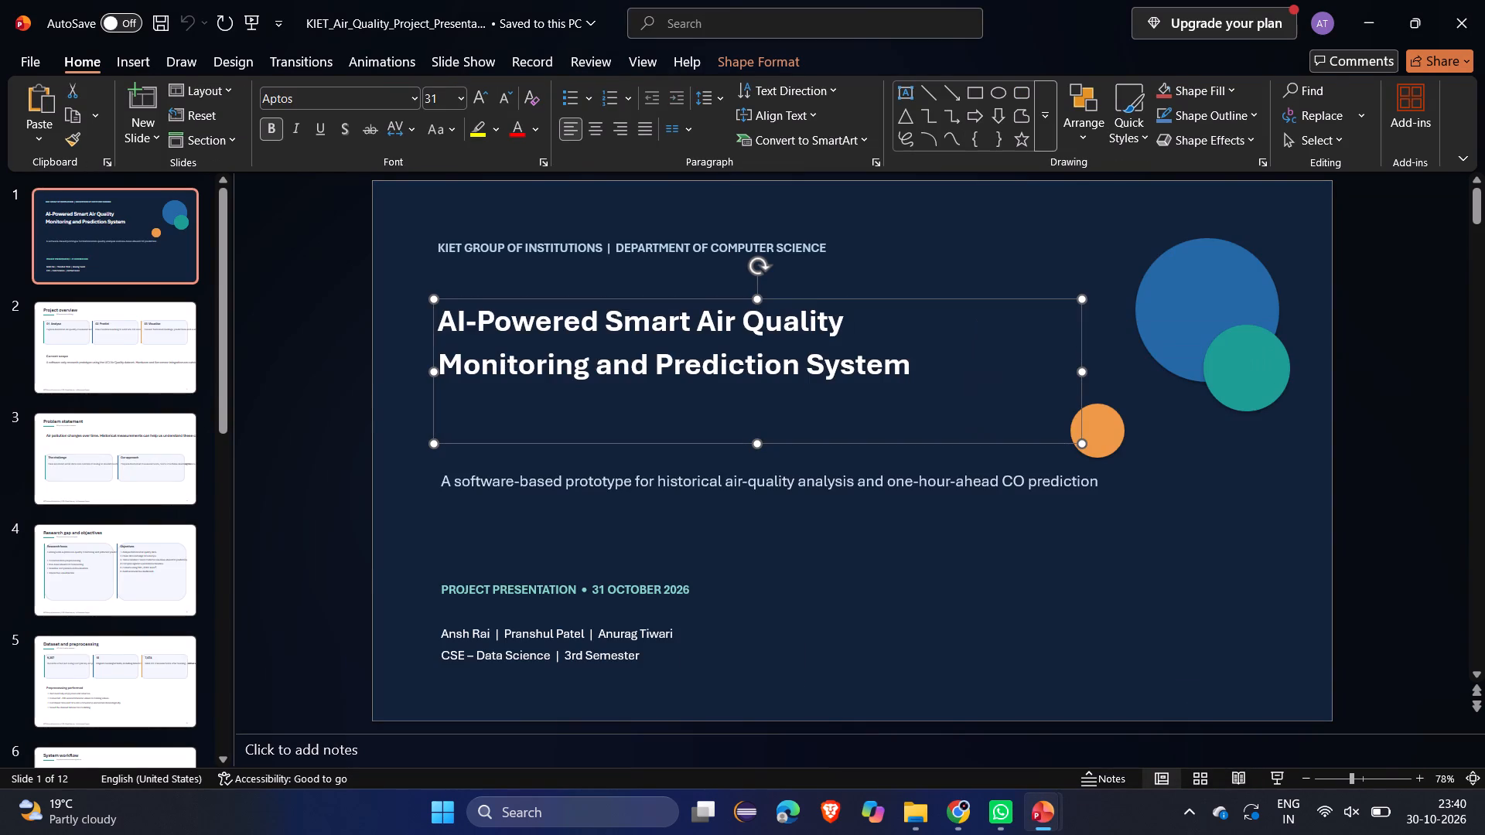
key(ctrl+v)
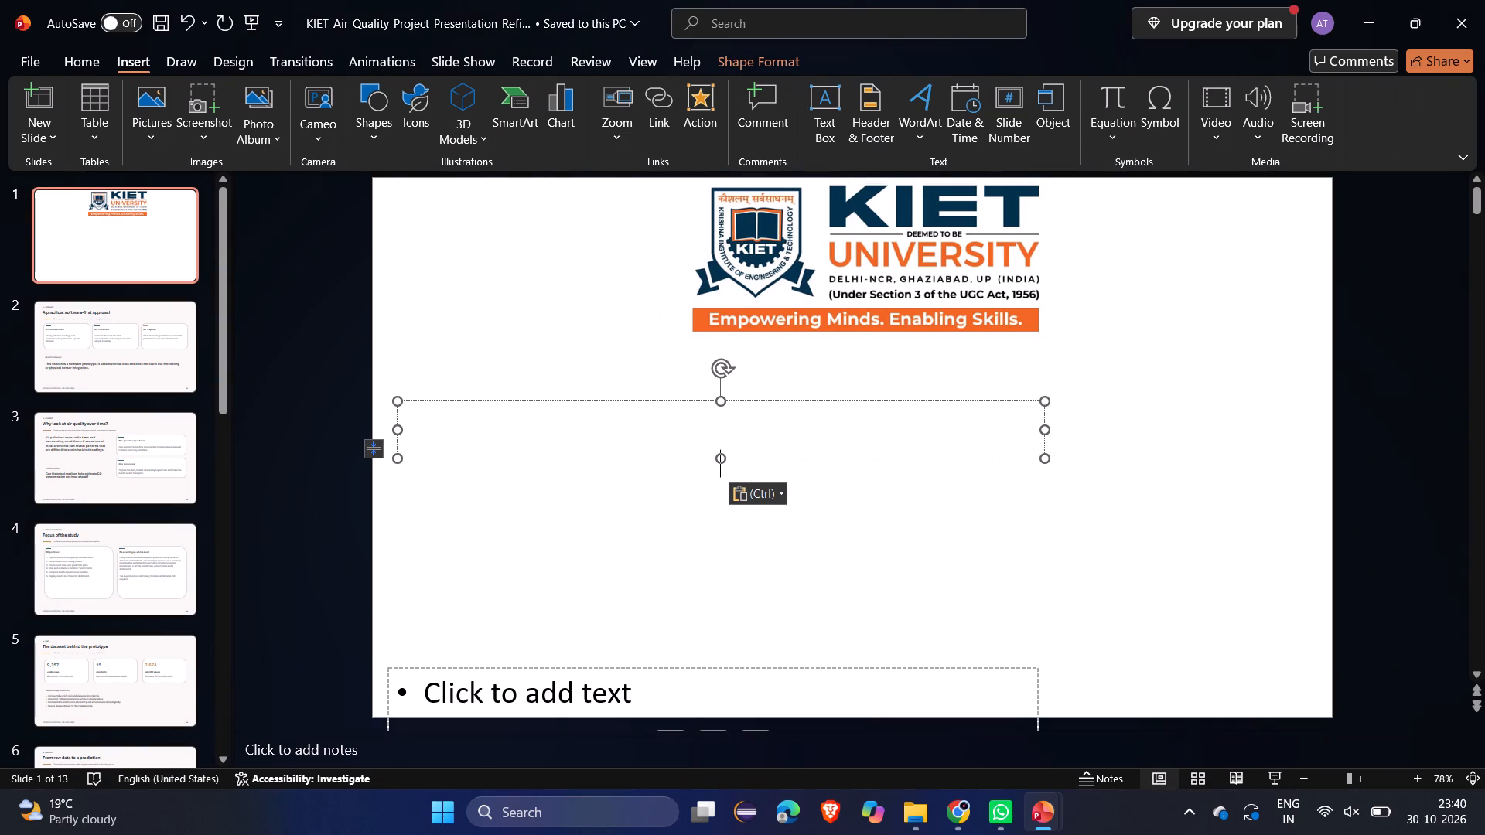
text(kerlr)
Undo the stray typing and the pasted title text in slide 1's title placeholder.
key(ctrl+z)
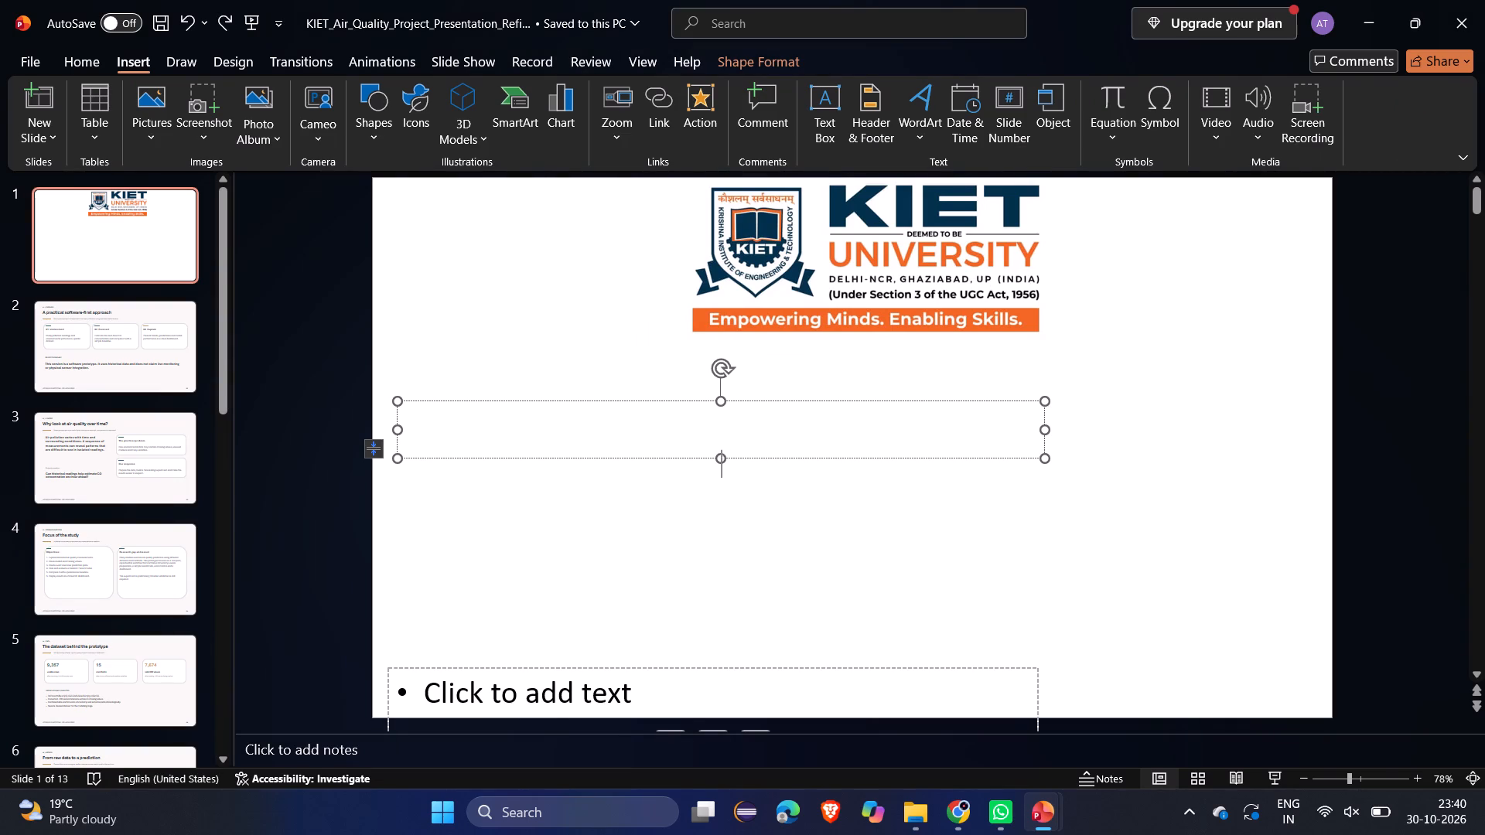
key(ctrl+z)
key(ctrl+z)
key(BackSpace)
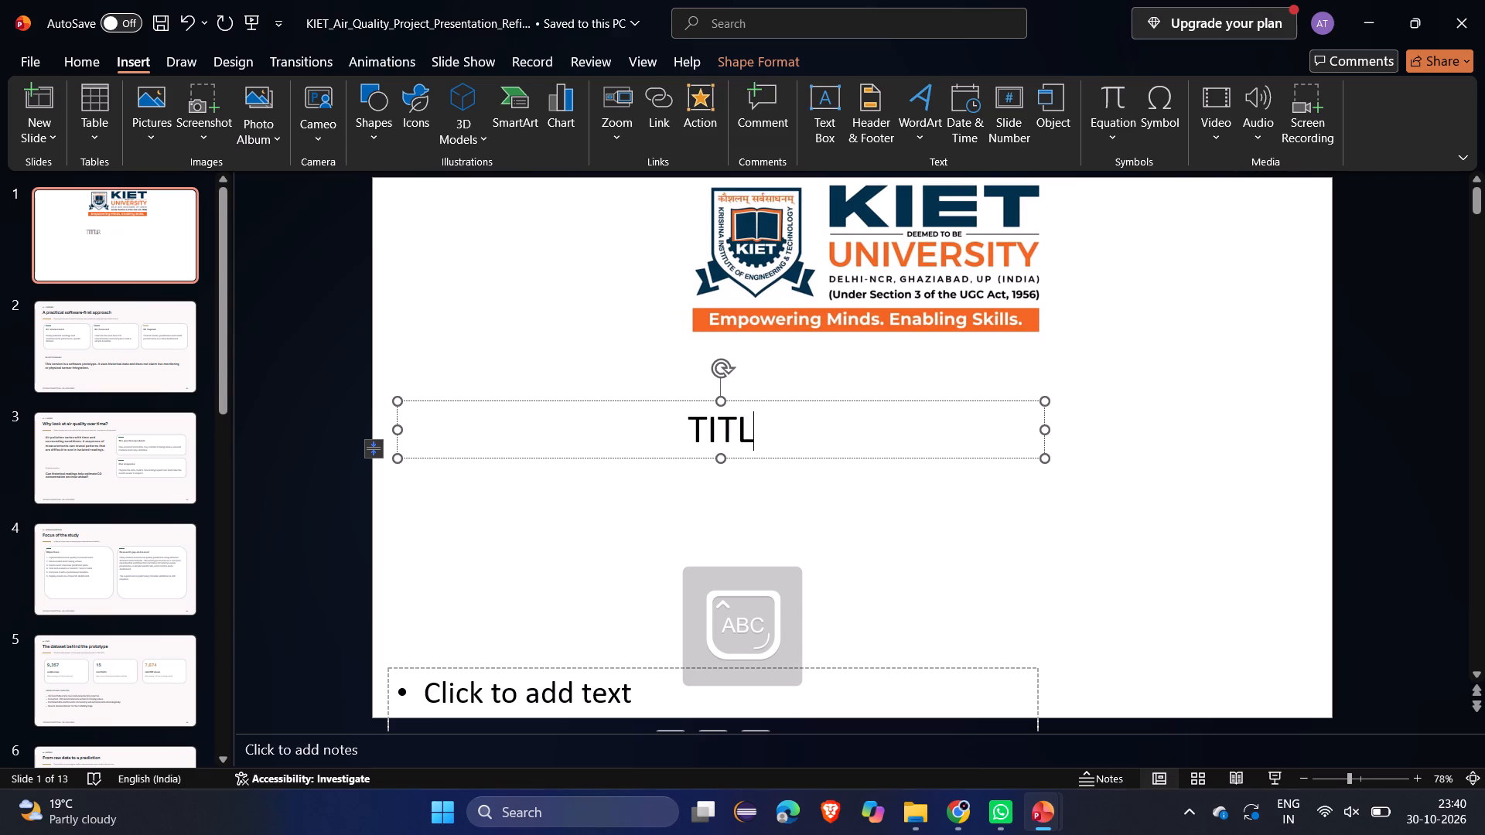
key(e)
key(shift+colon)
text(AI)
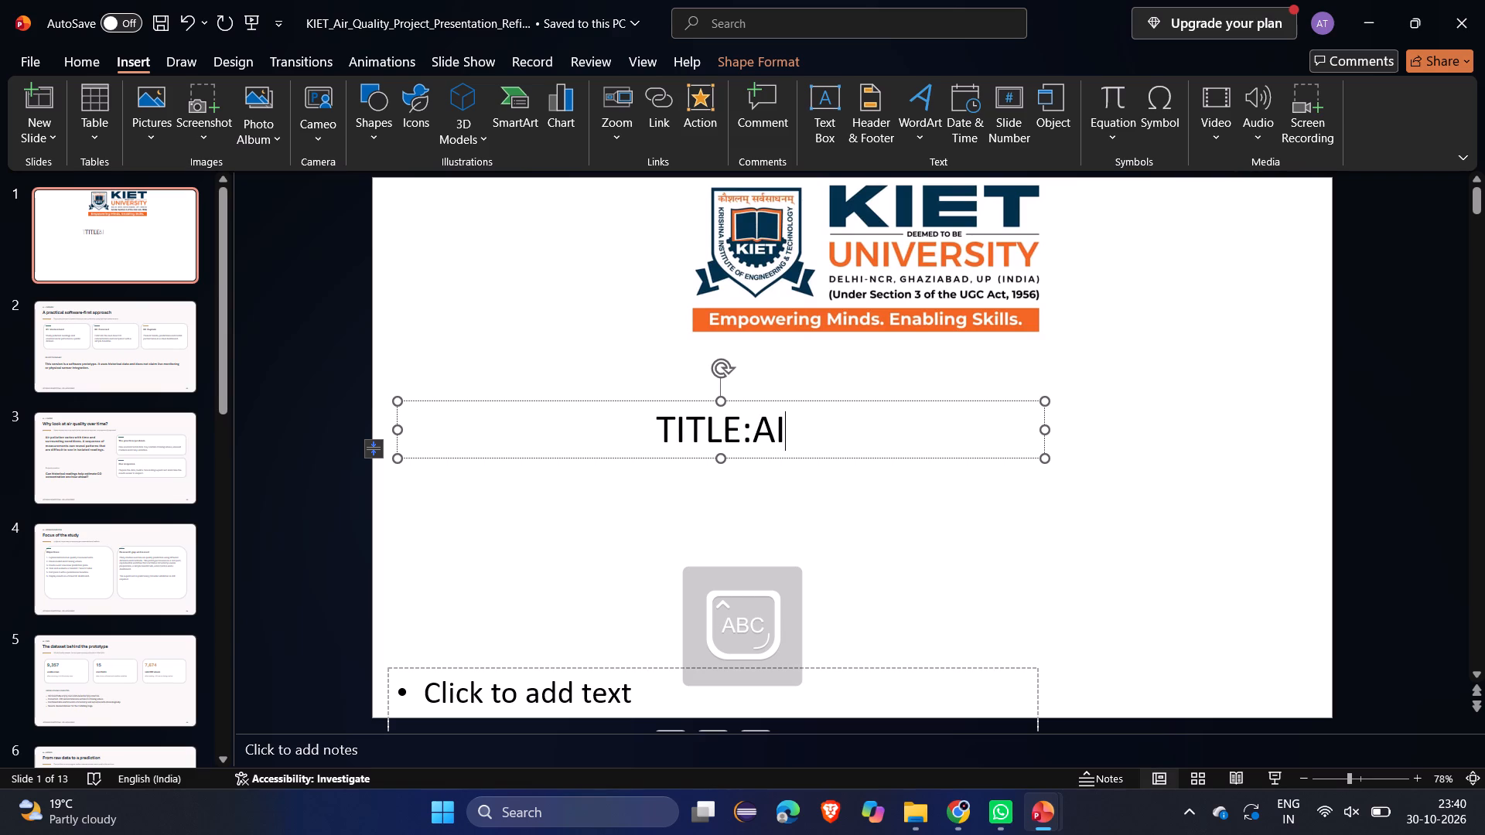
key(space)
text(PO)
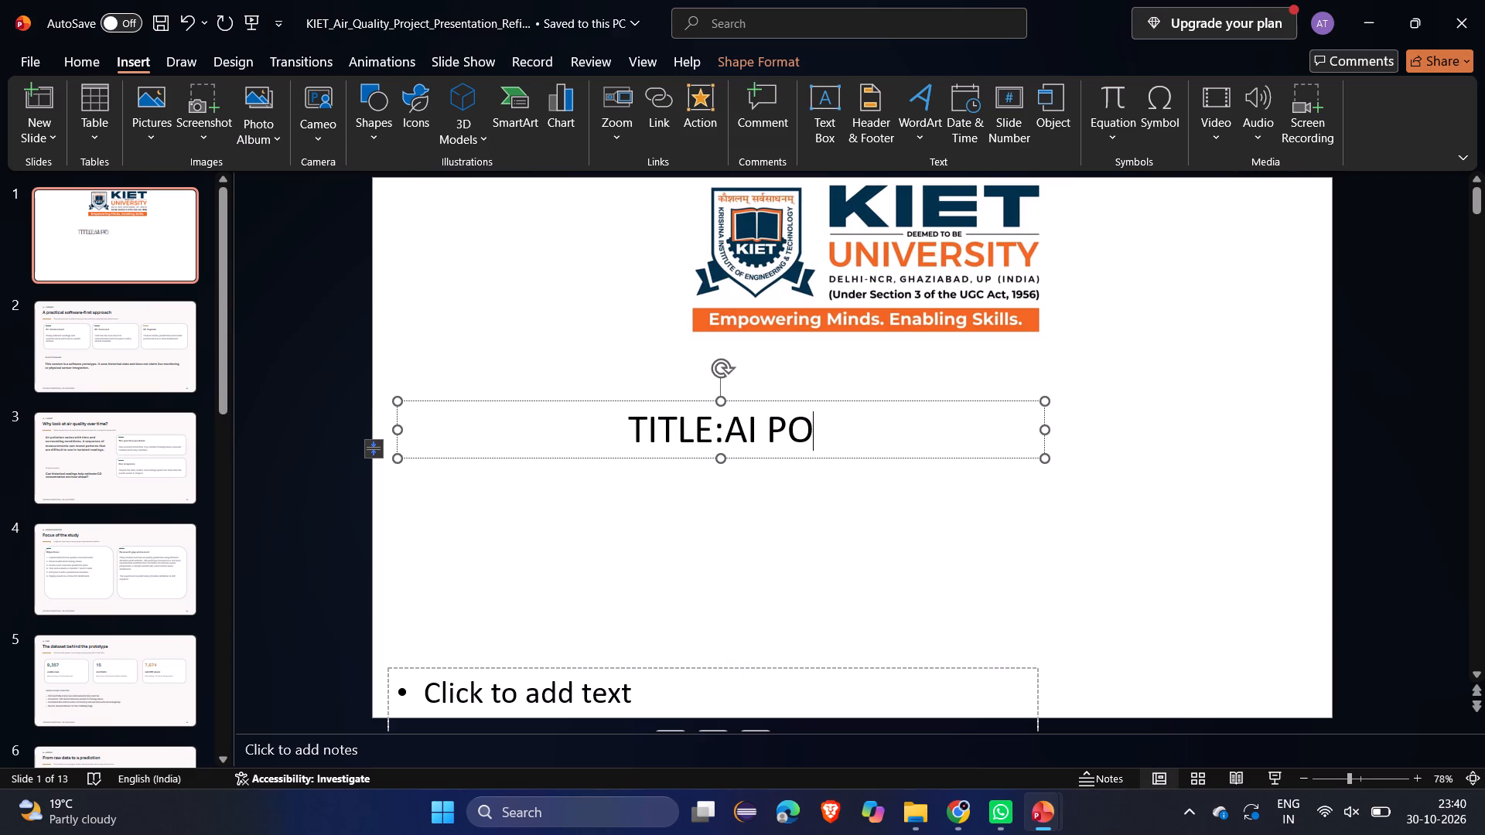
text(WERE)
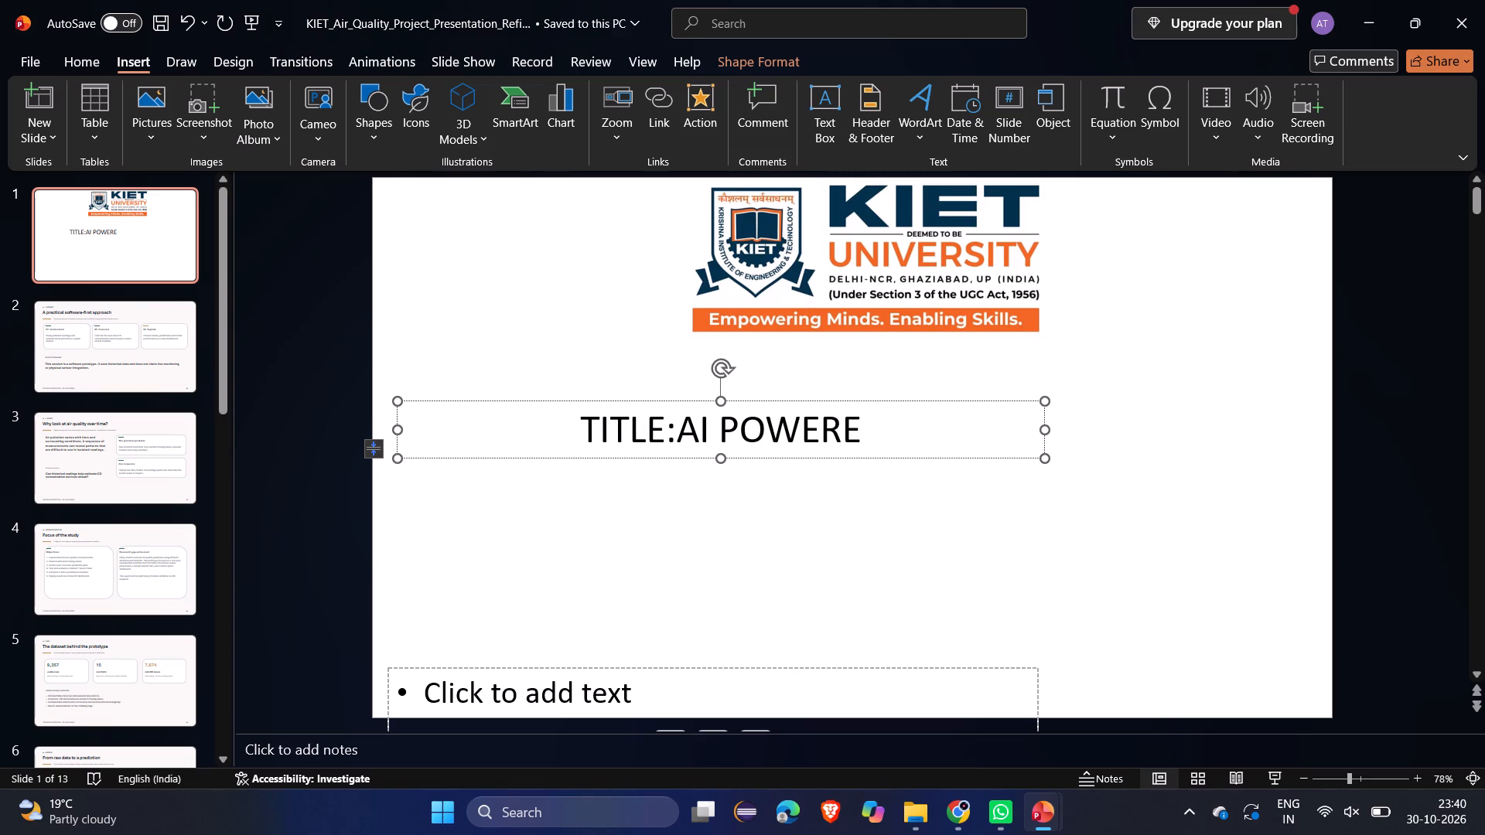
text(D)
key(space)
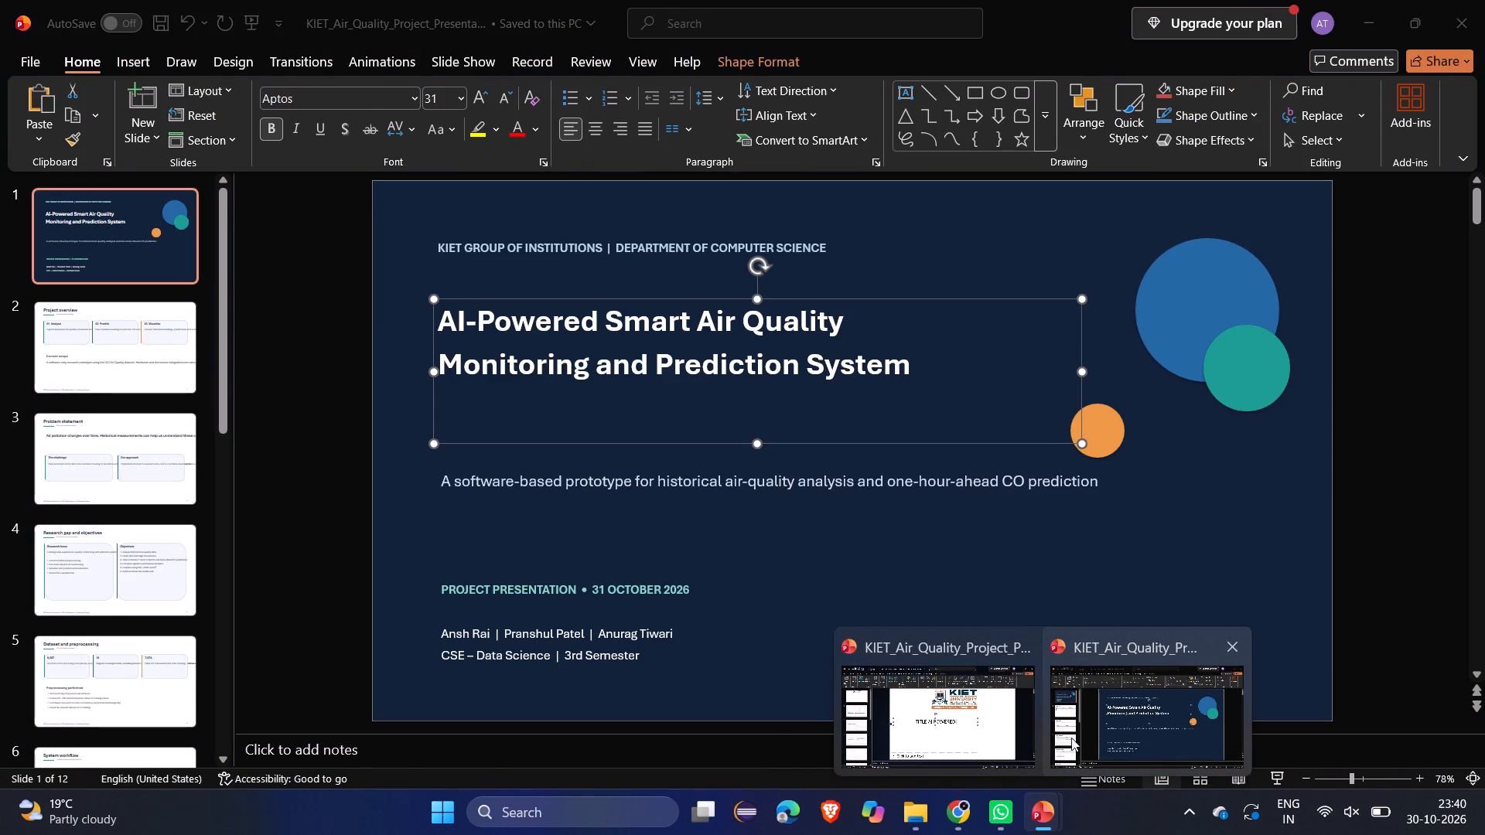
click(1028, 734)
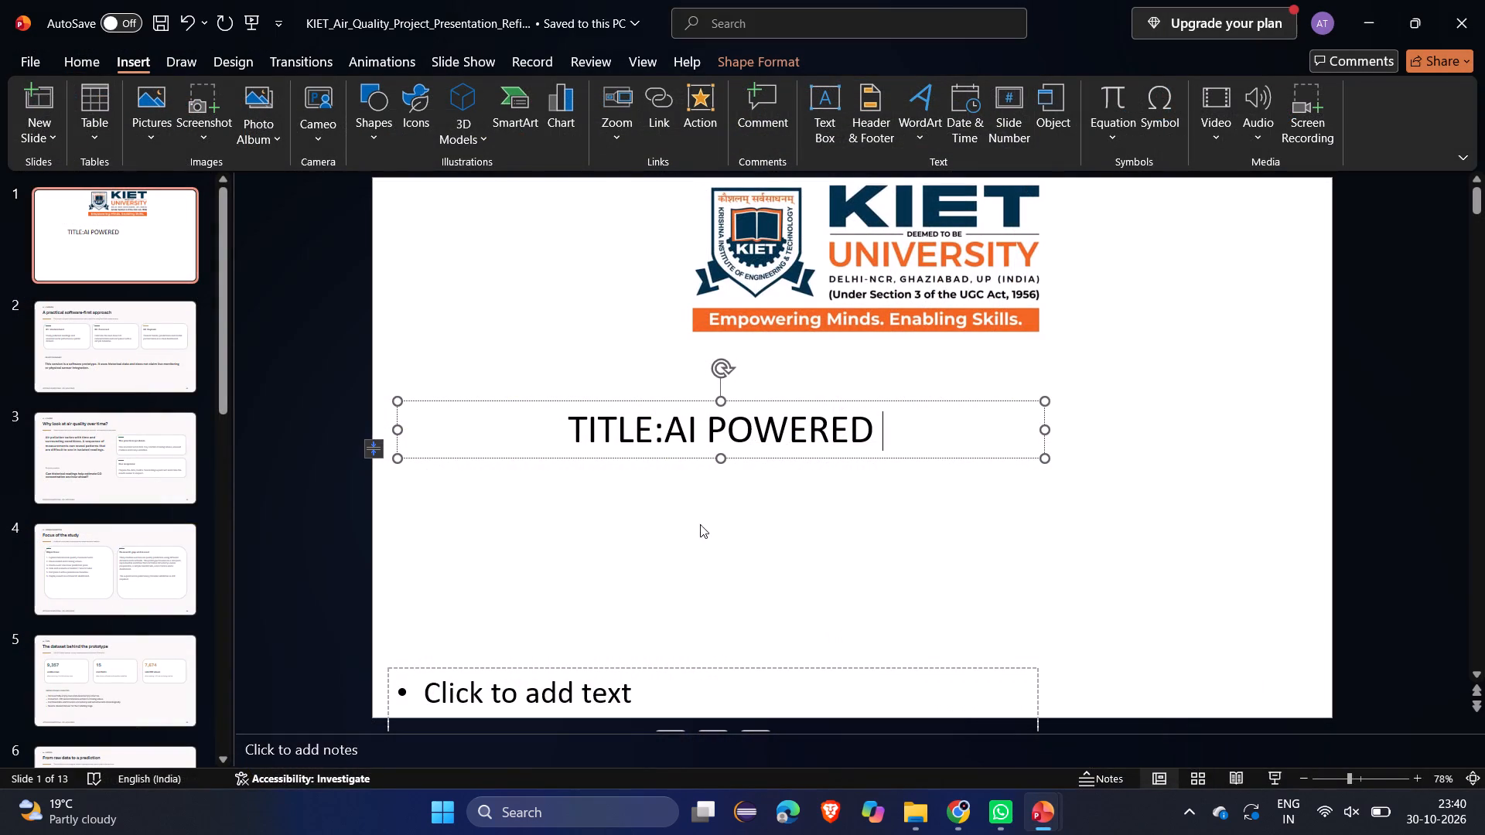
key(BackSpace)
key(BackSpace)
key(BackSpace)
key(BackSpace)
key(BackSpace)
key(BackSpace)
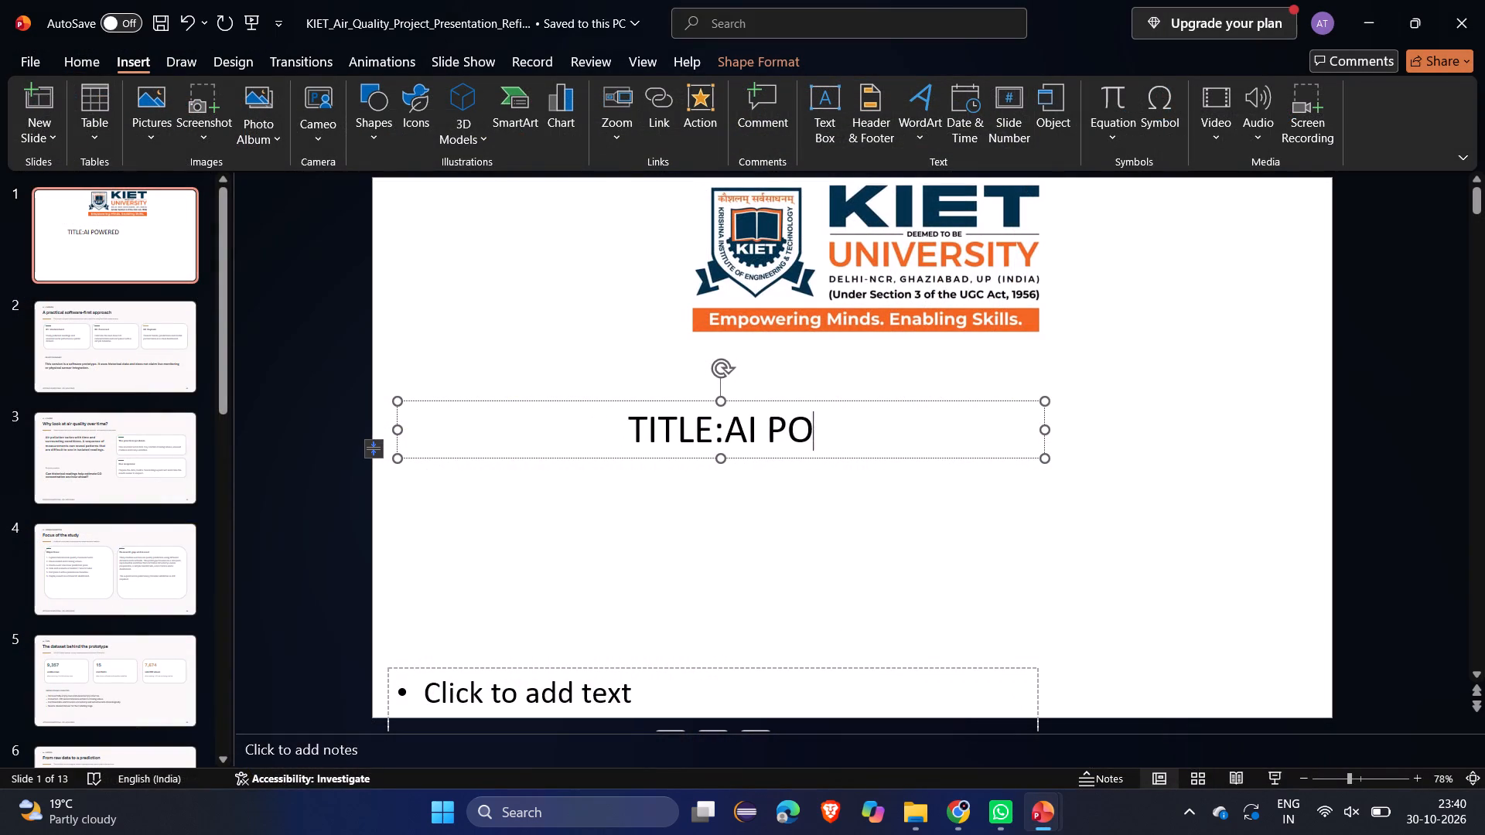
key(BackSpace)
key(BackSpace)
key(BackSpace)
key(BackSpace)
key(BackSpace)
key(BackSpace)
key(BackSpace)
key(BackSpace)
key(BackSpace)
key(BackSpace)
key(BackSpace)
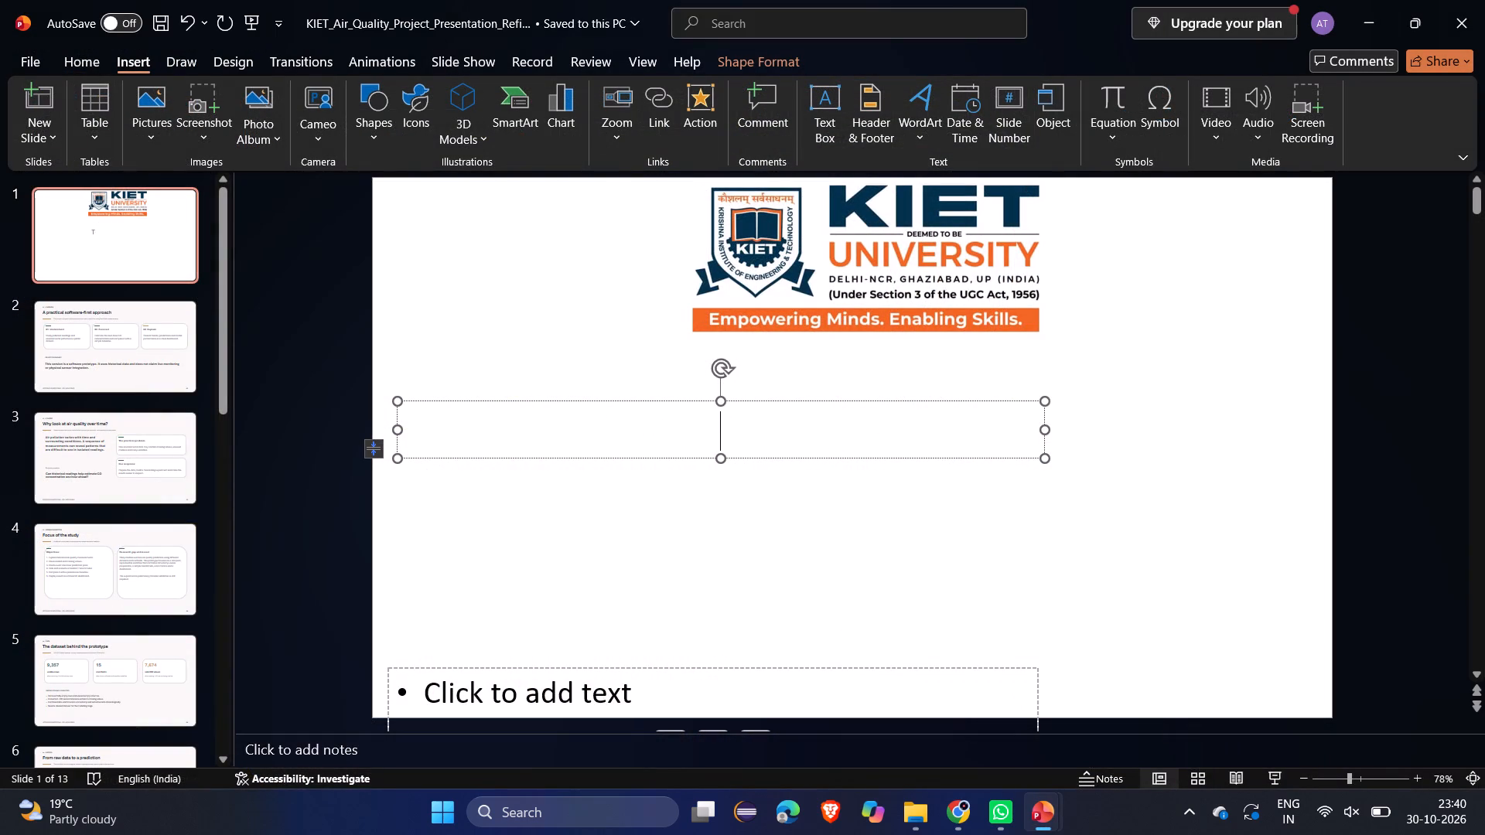
Enter "Ai Powered Air Quality Monitoring System" in slide 1's empty title placeholder.
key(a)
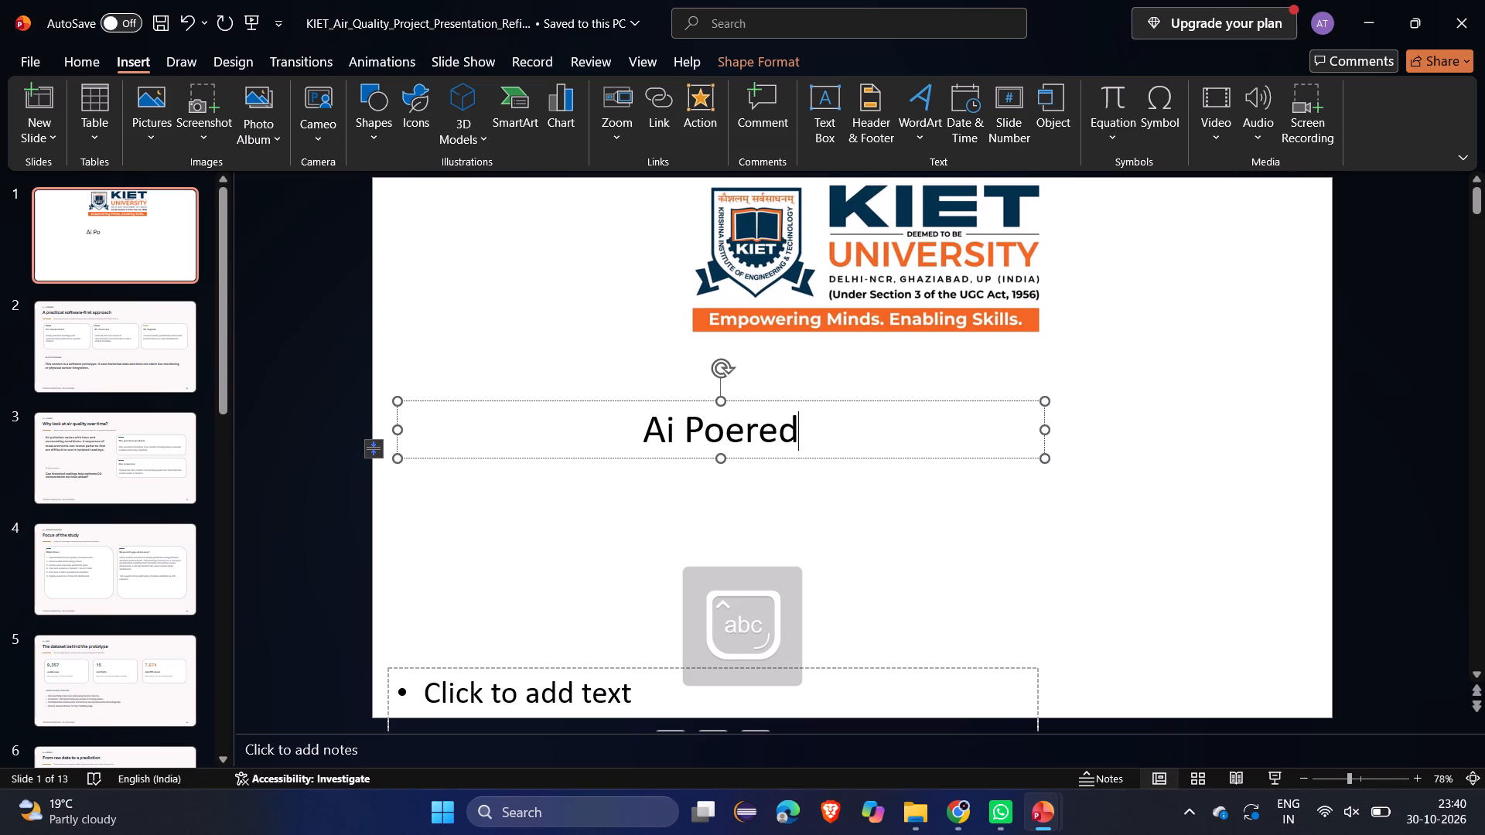
key(BackSpace)
key(BackSpace)
key(BackSpace)
key(BackSpace)
key(BackSpace)
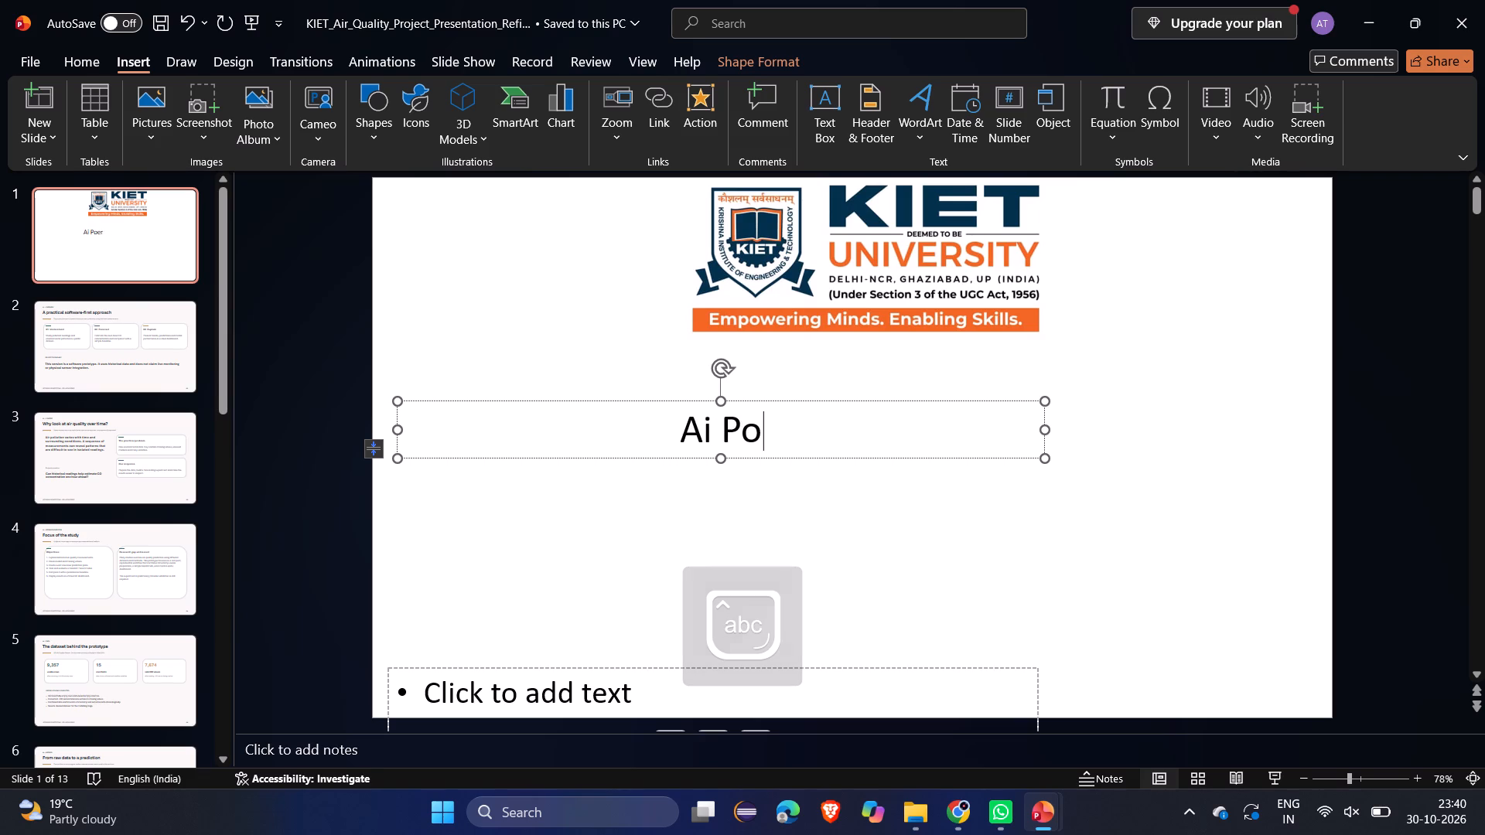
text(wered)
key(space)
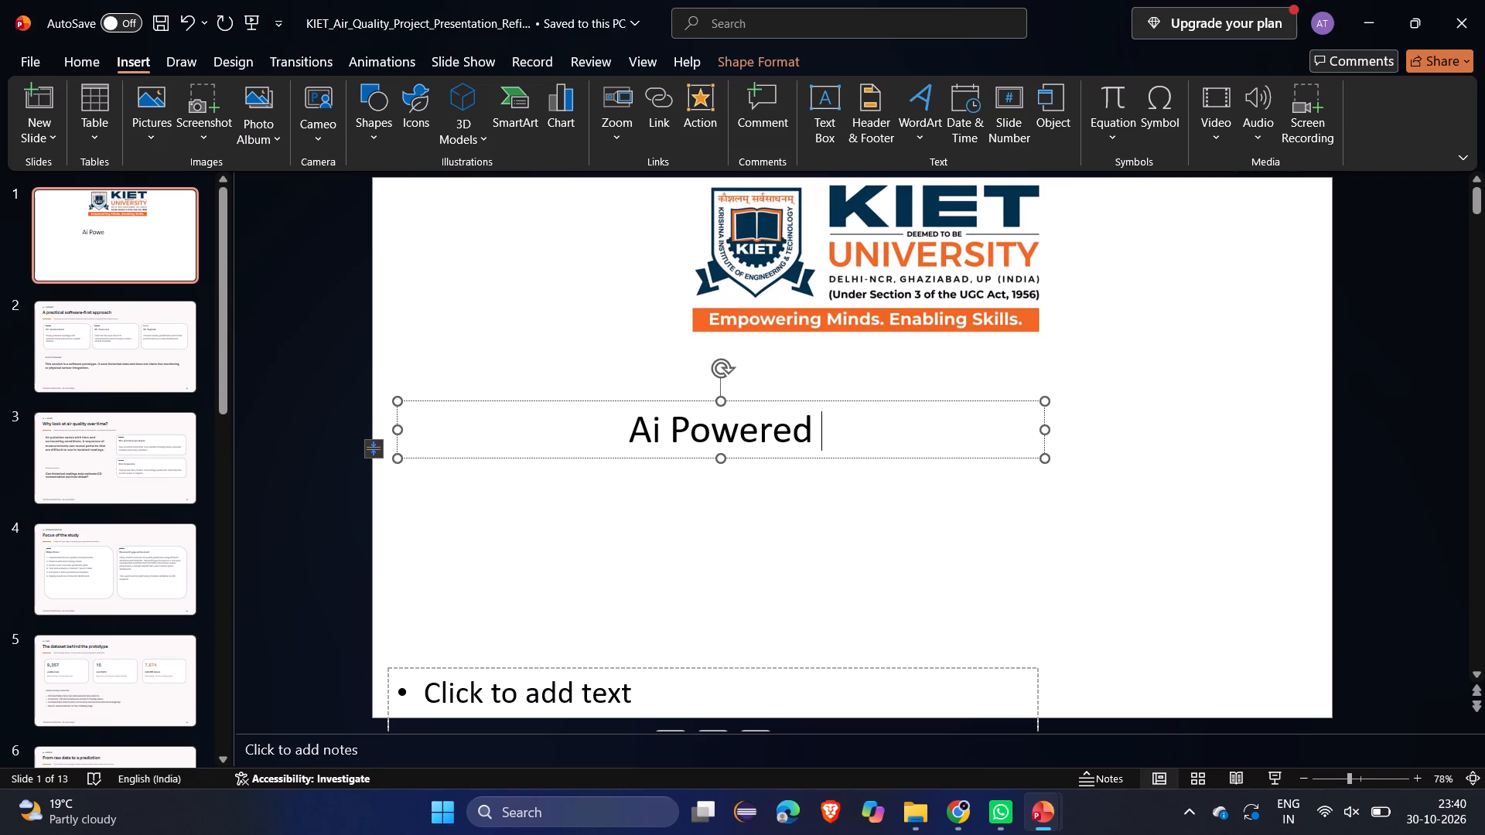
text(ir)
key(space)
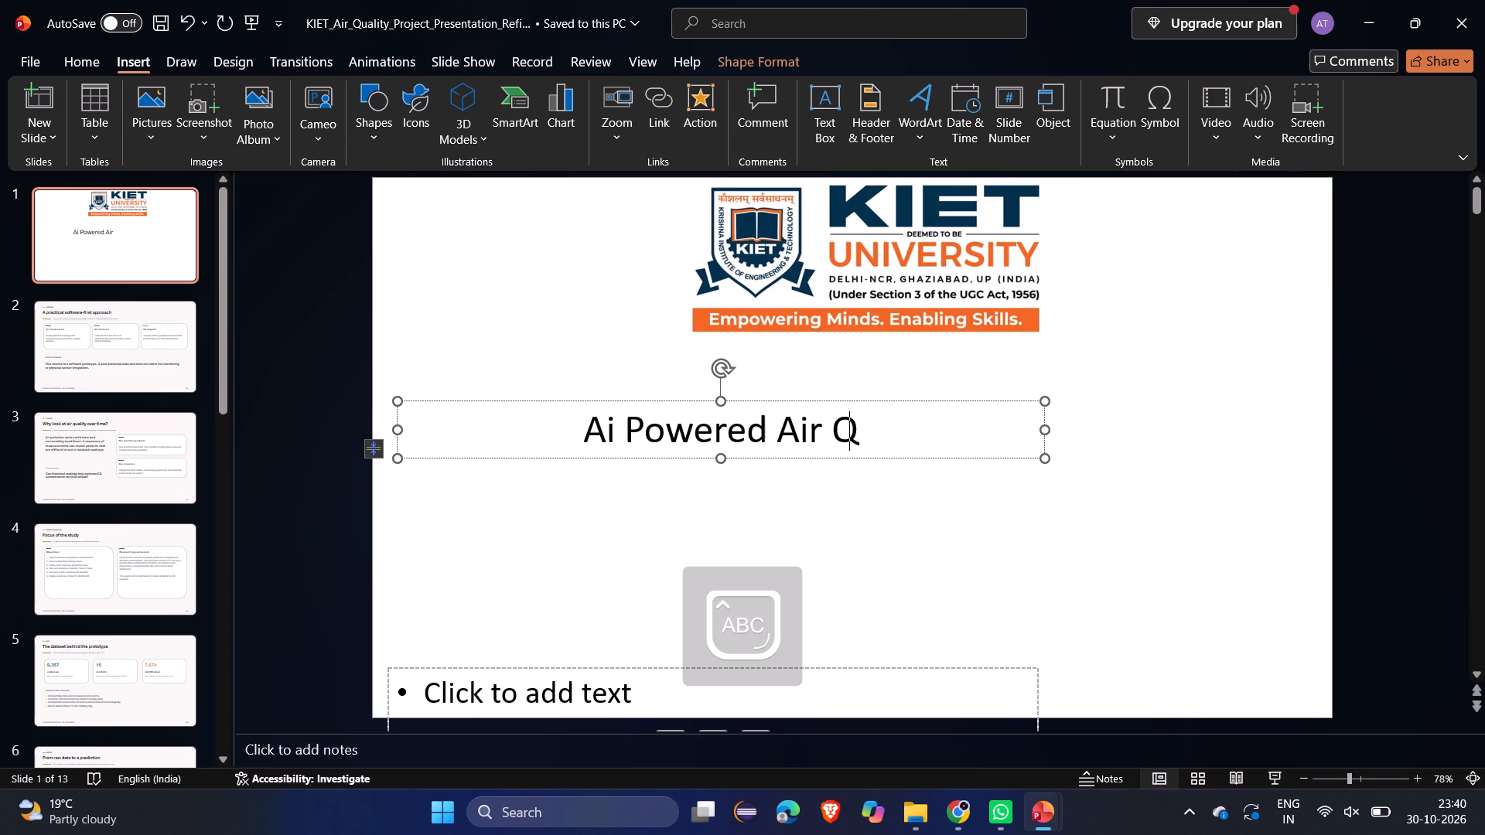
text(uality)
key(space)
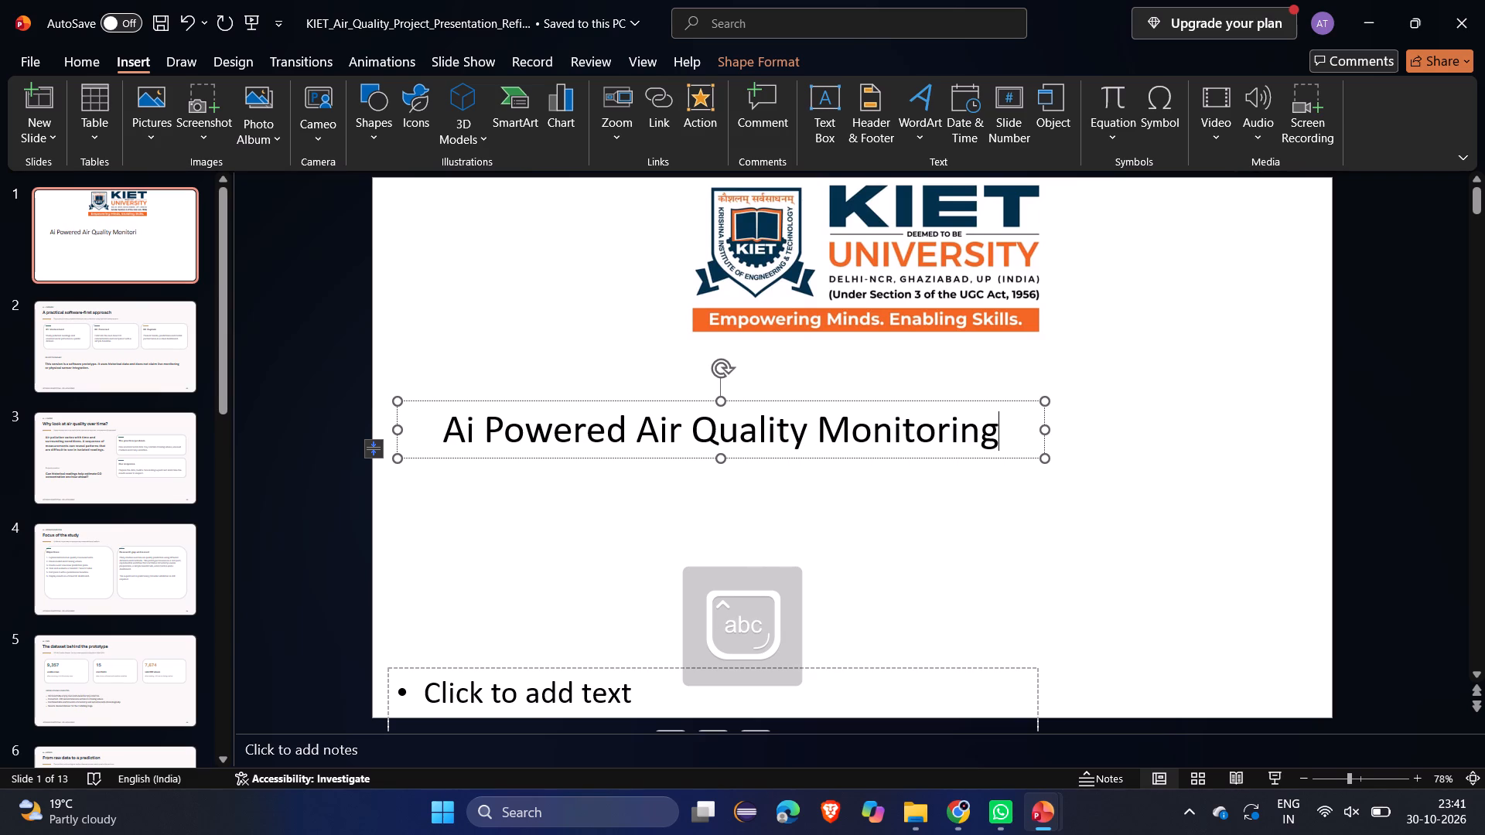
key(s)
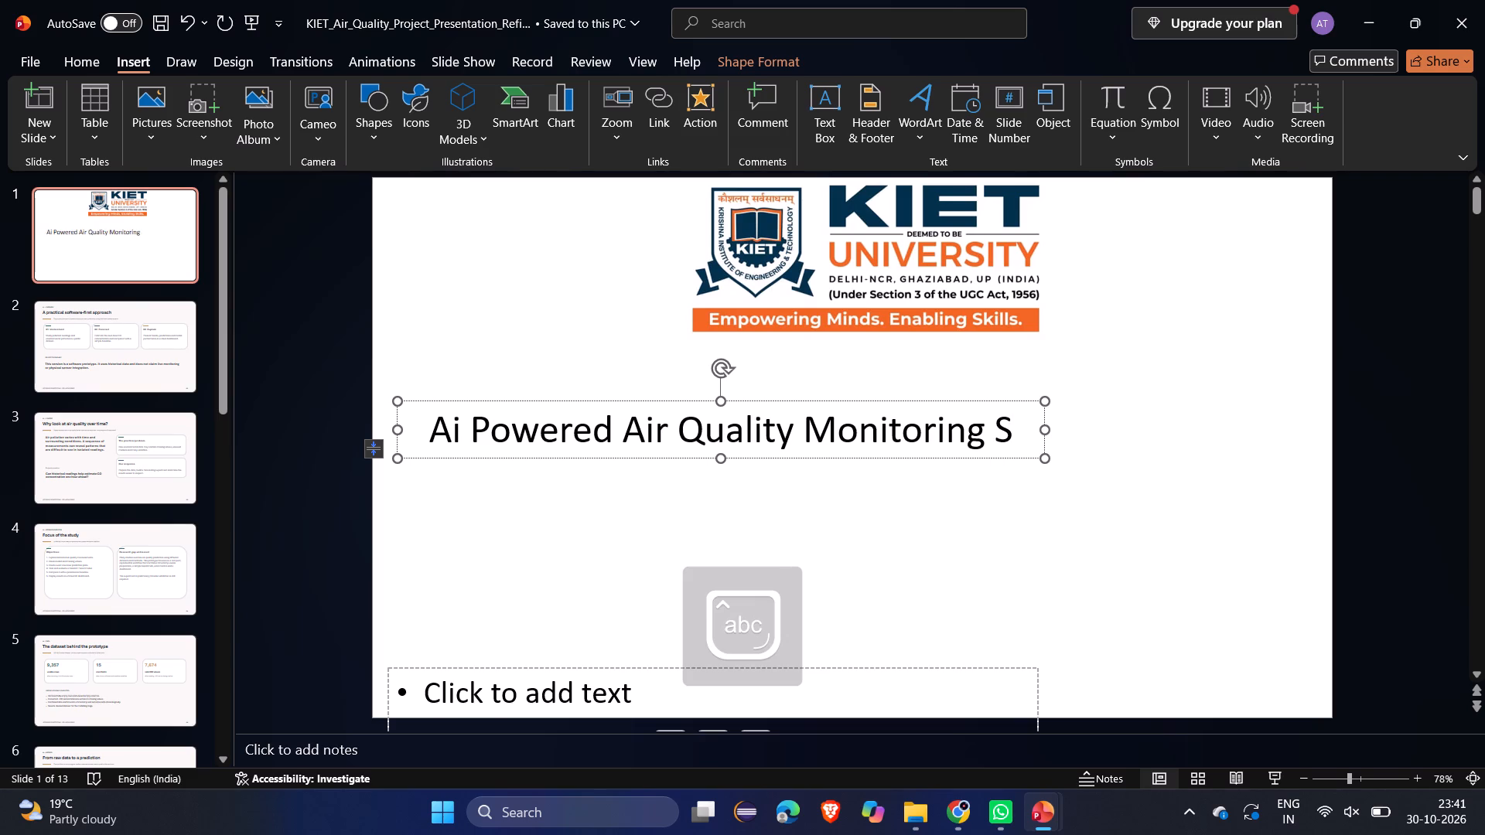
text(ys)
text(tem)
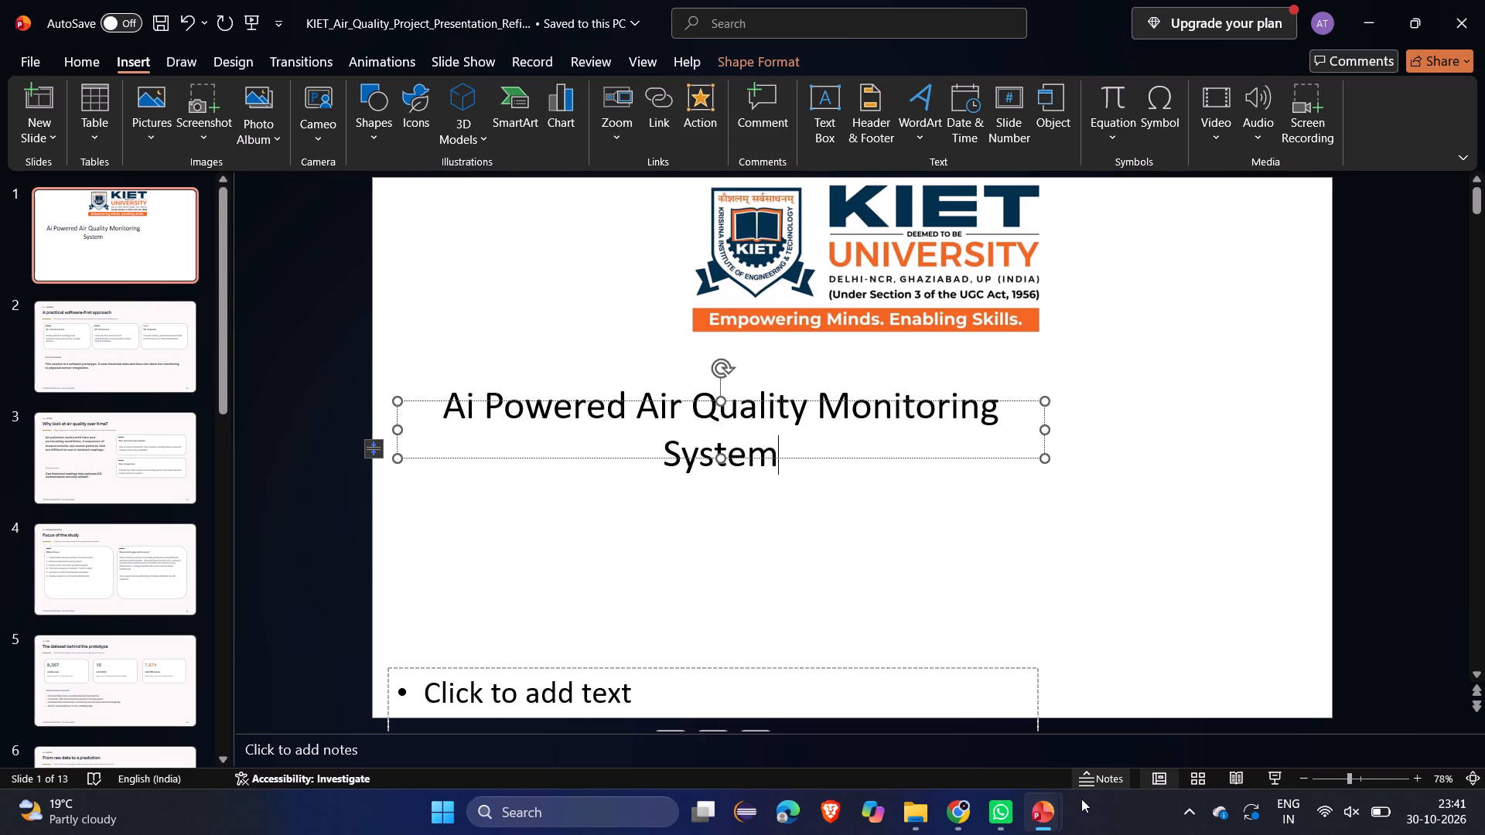
Check the original presentation's title wording and insert "and Prediction" between "Monitoring" and "System" in the refined slide 1 title.
click(1107, 702)
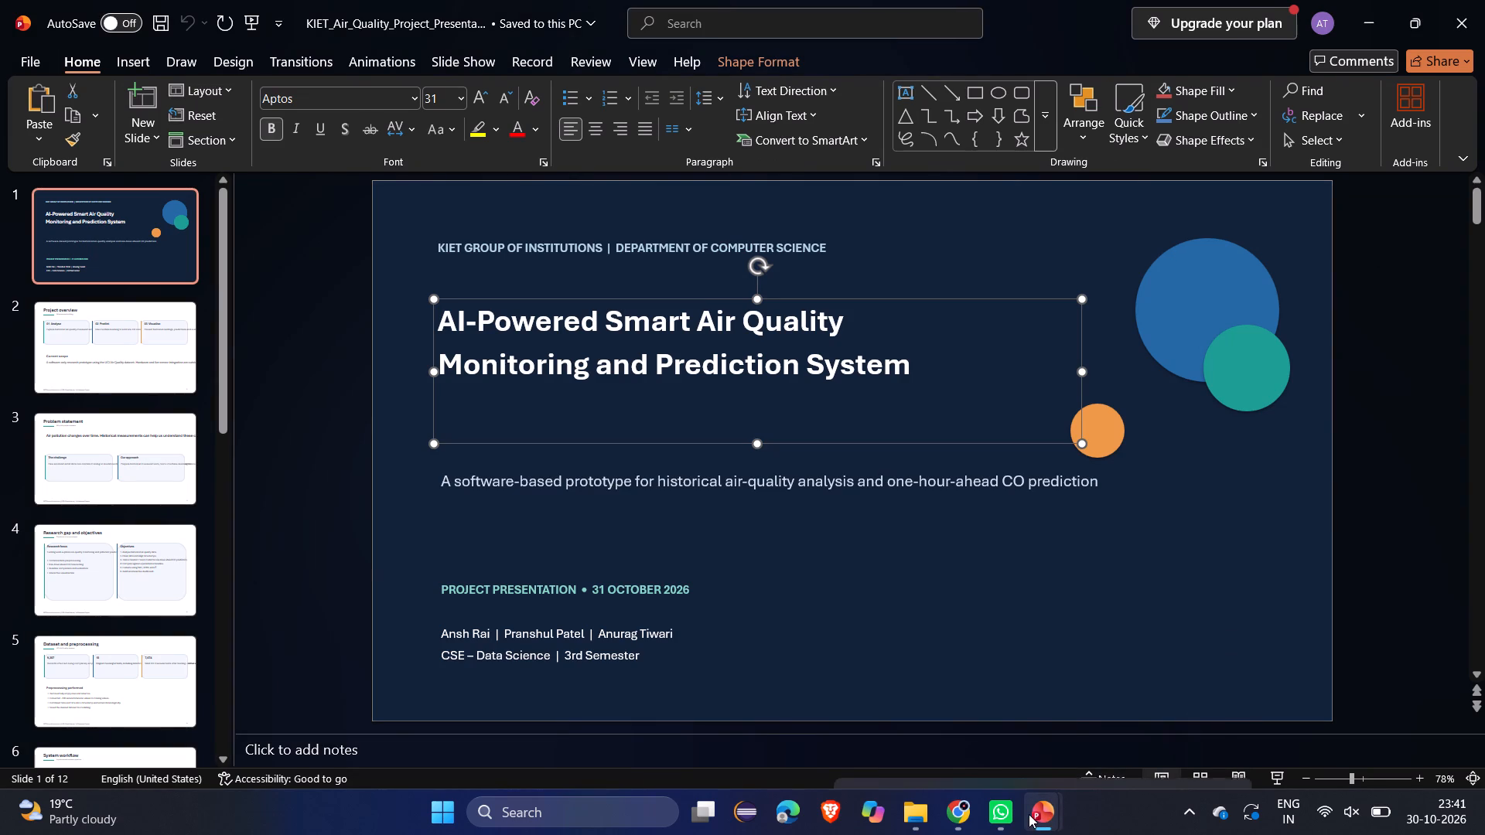
click(967, 751)
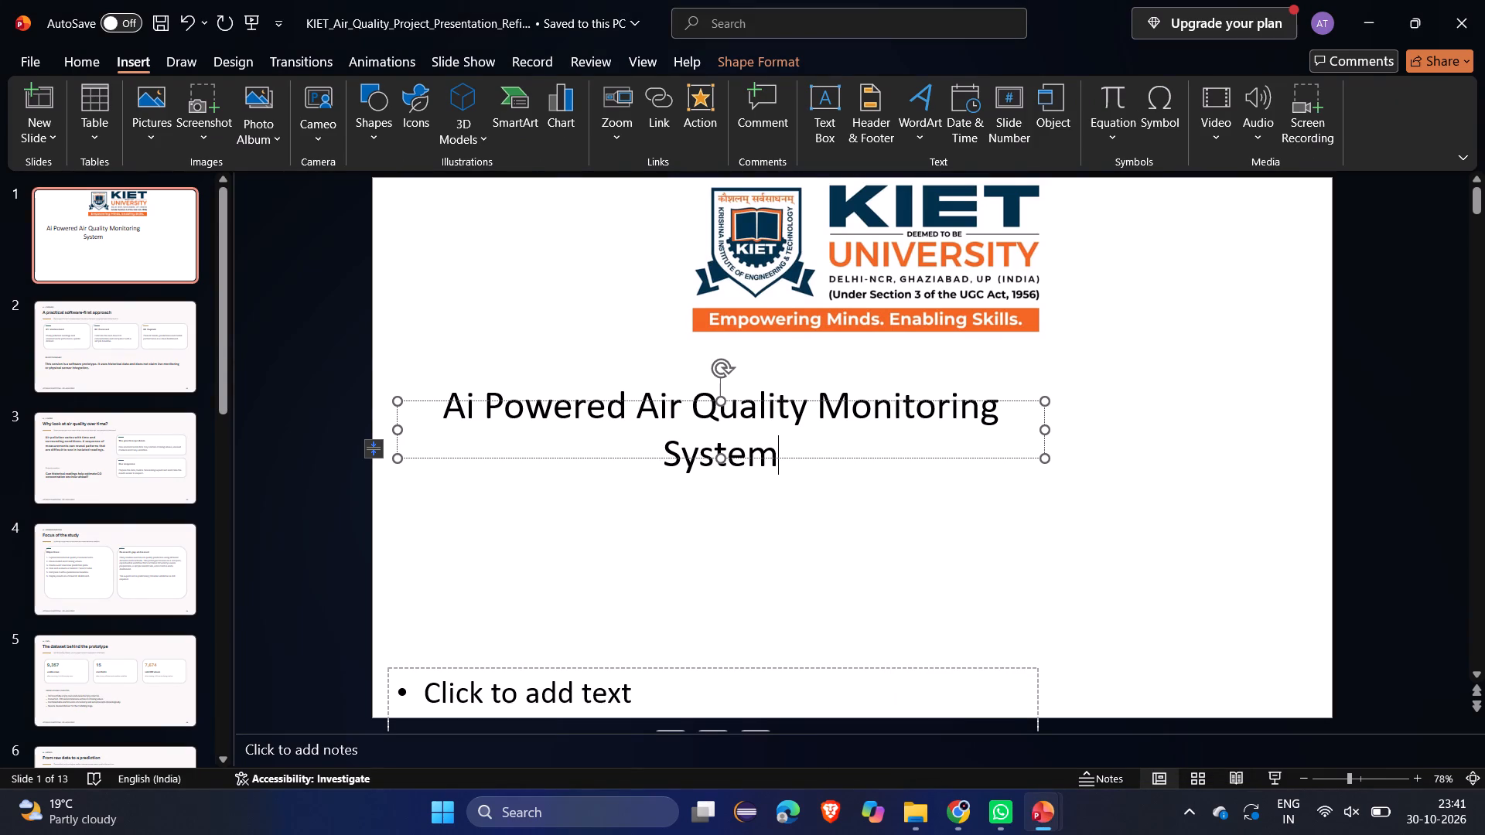
click(1017, 417)
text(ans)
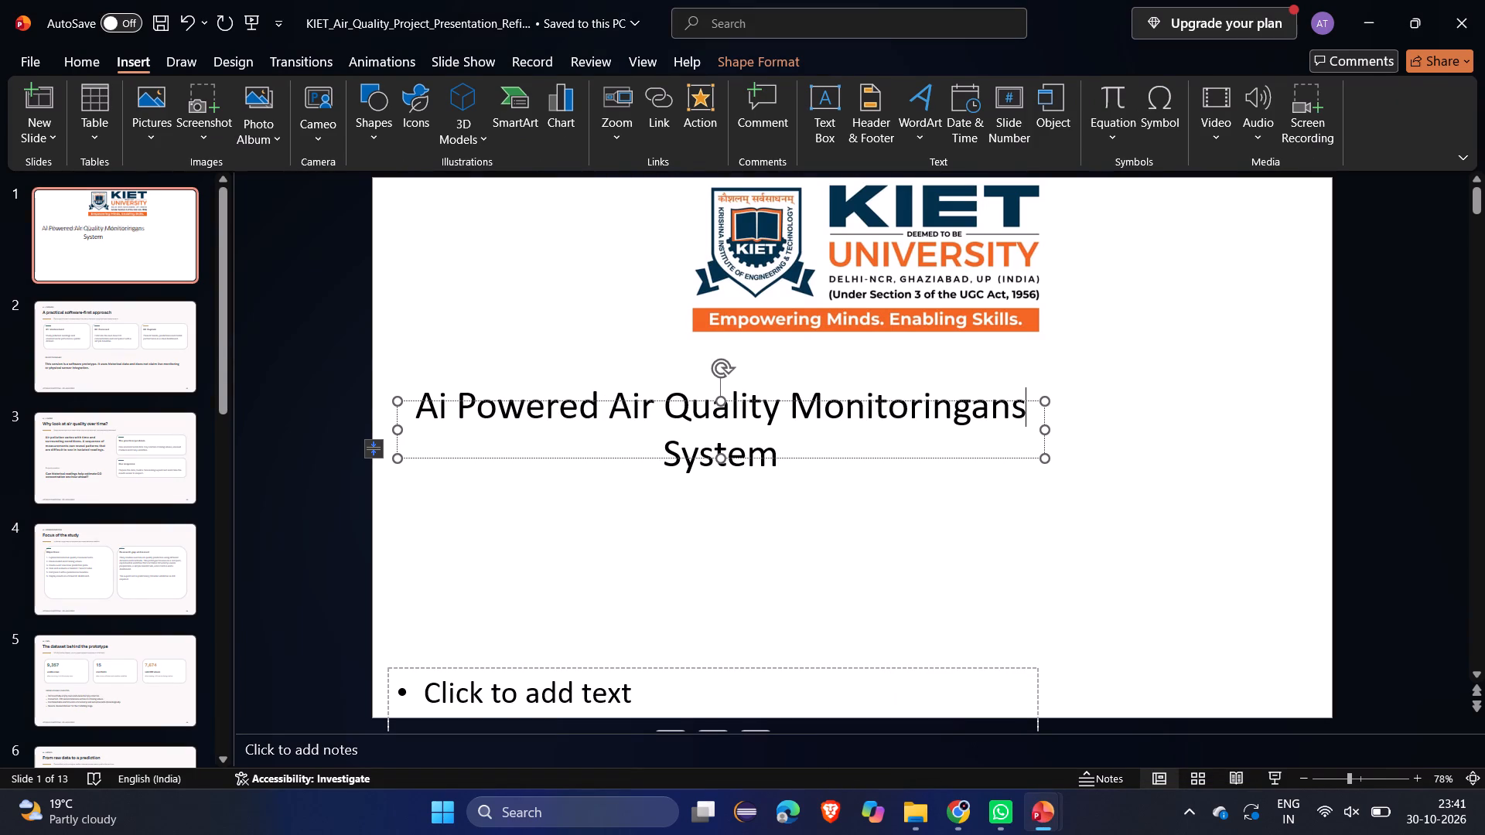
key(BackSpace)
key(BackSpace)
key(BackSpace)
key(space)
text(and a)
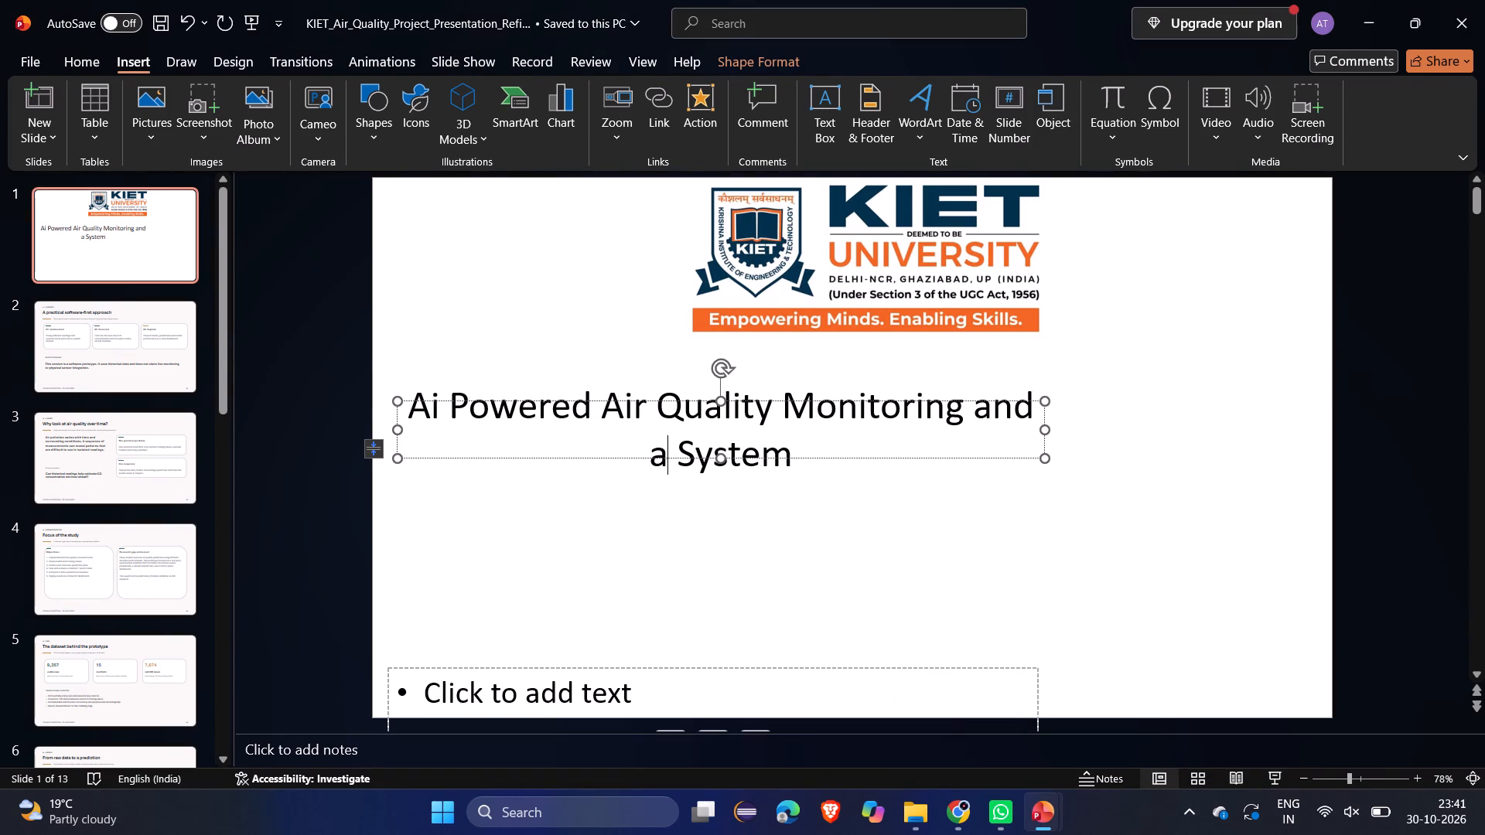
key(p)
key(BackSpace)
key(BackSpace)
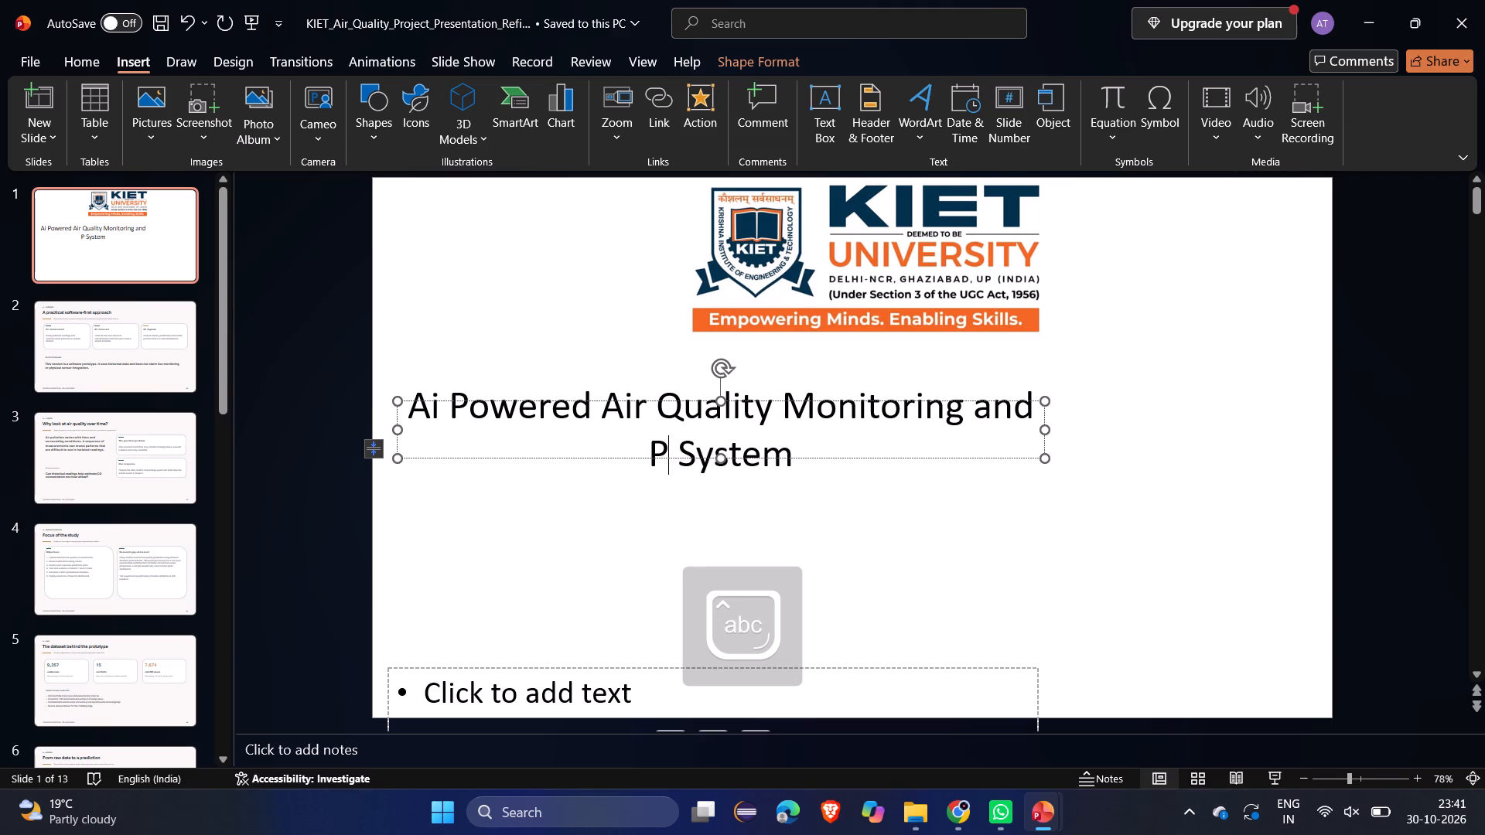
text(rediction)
click(858, 587)
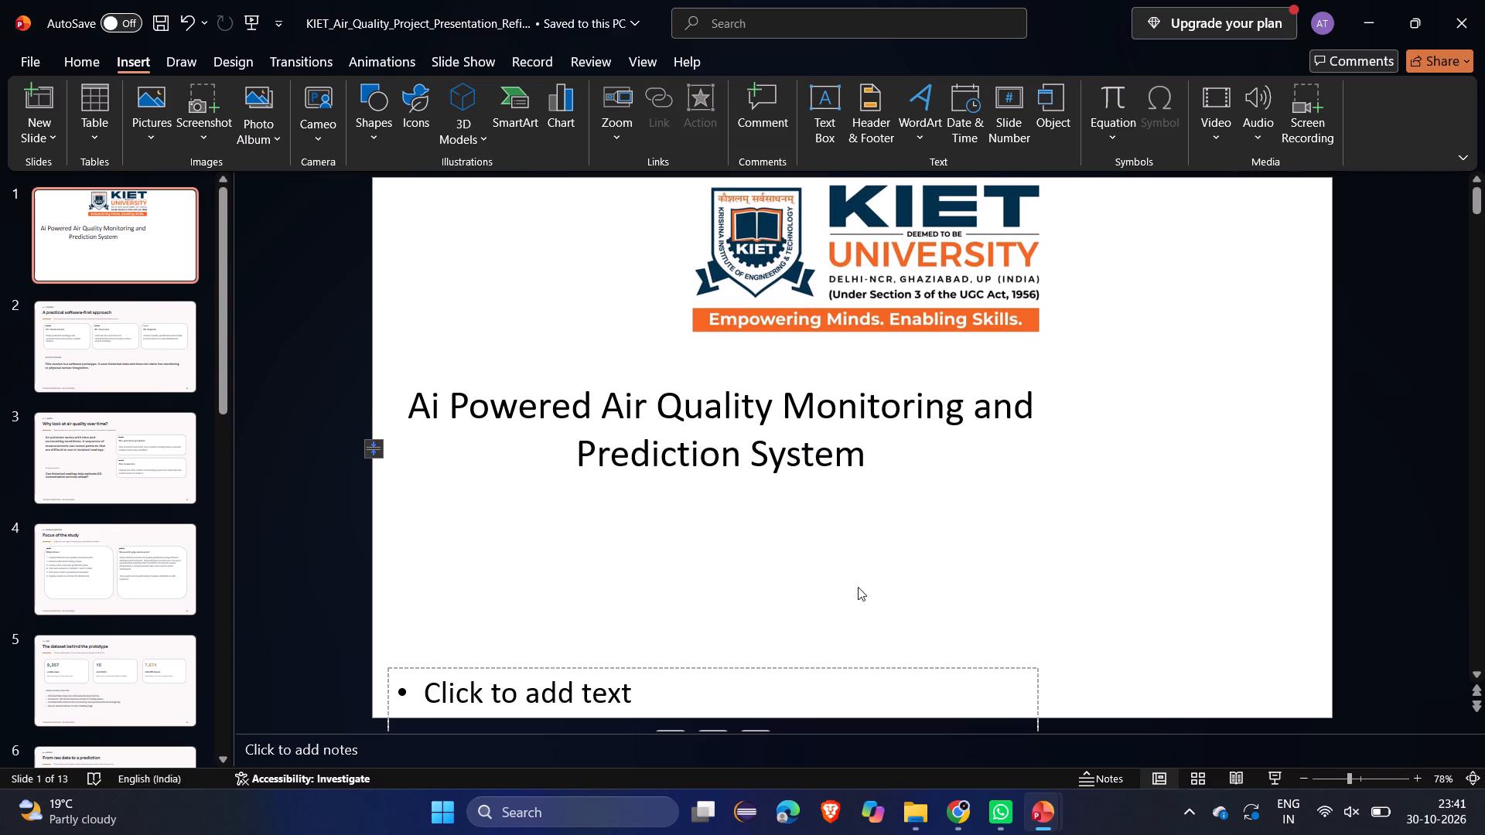
Raise the title placeholder's top and bottom edges so the two-line title sits just below the KIET University logo.
click(679, 418)
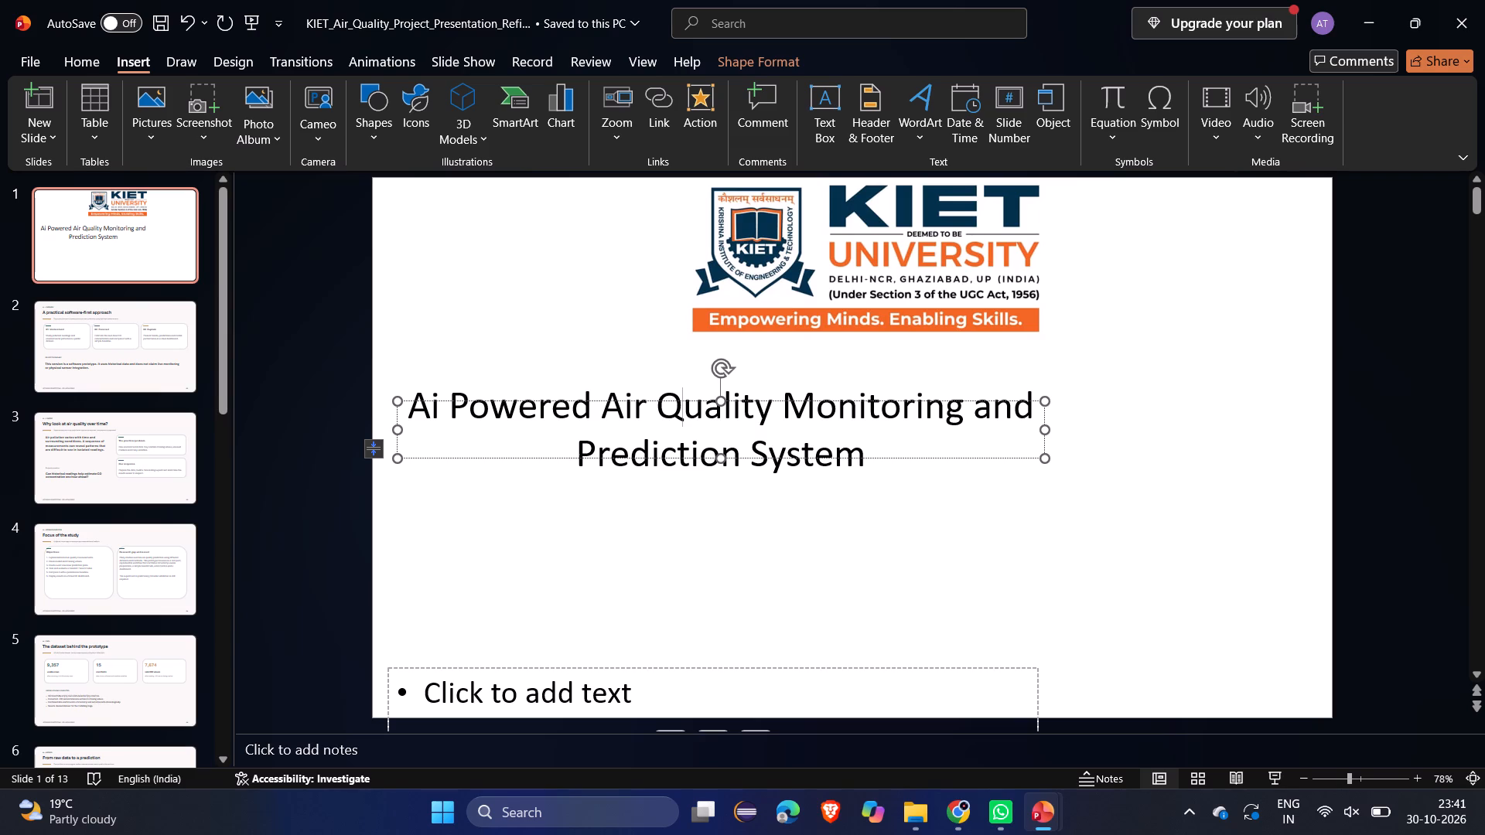
drag(721, 400, 750, 404)
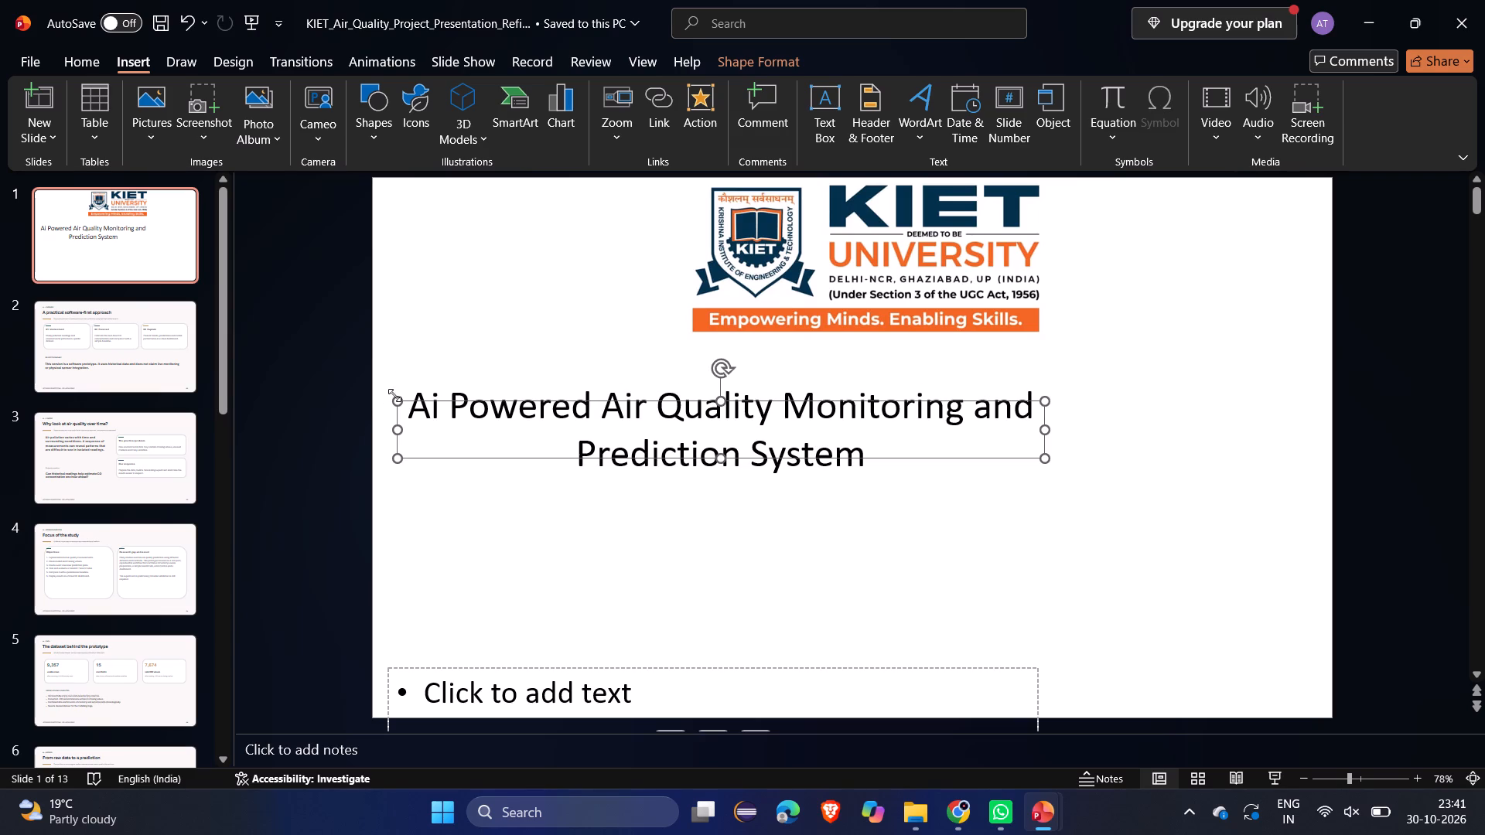
drag(394, 396, 405, 363)
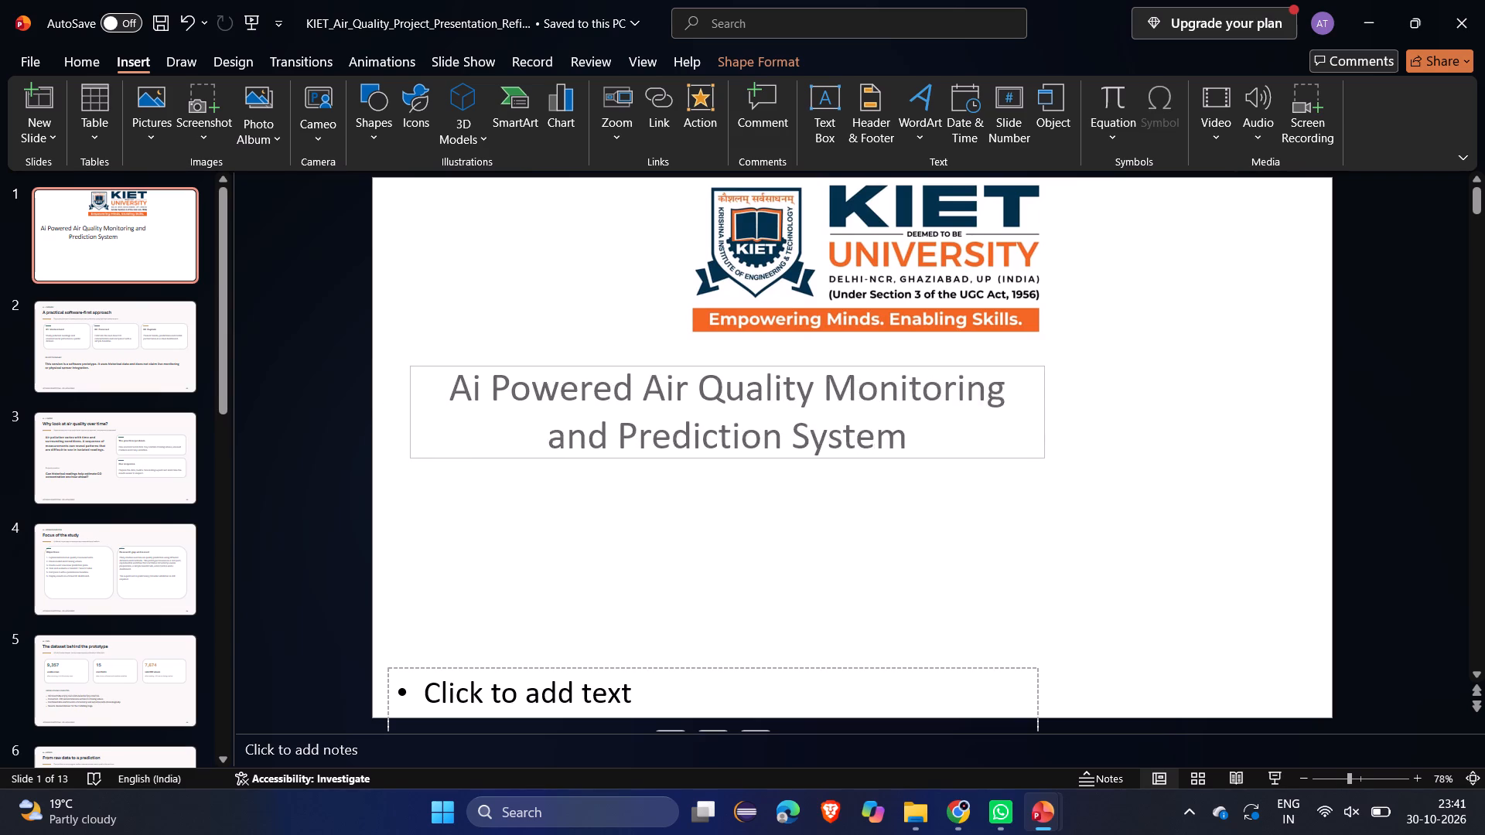
drag(405, 363, 402, 360)
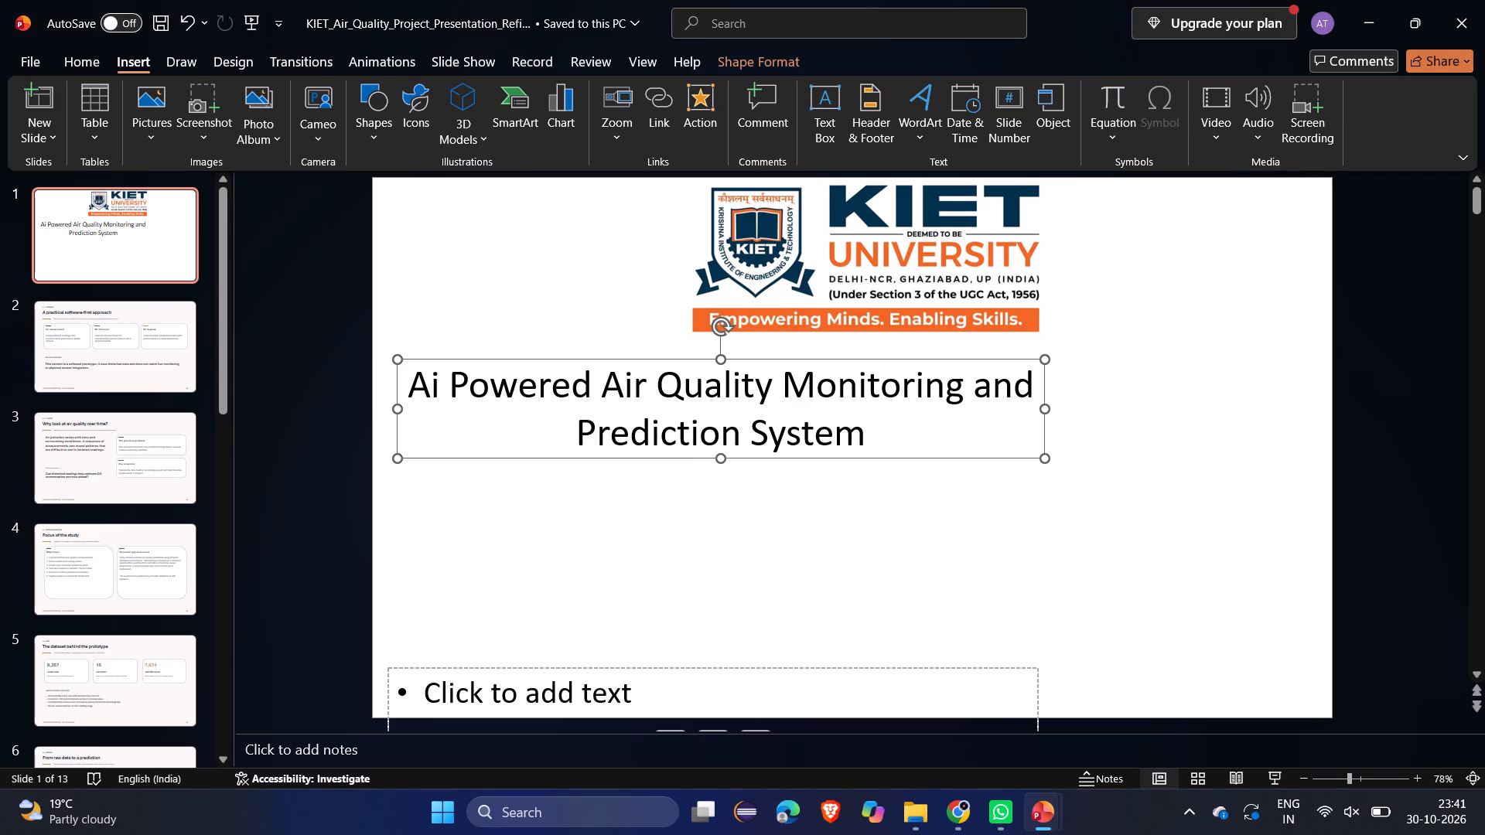
drag(717, 465, 712, 427)
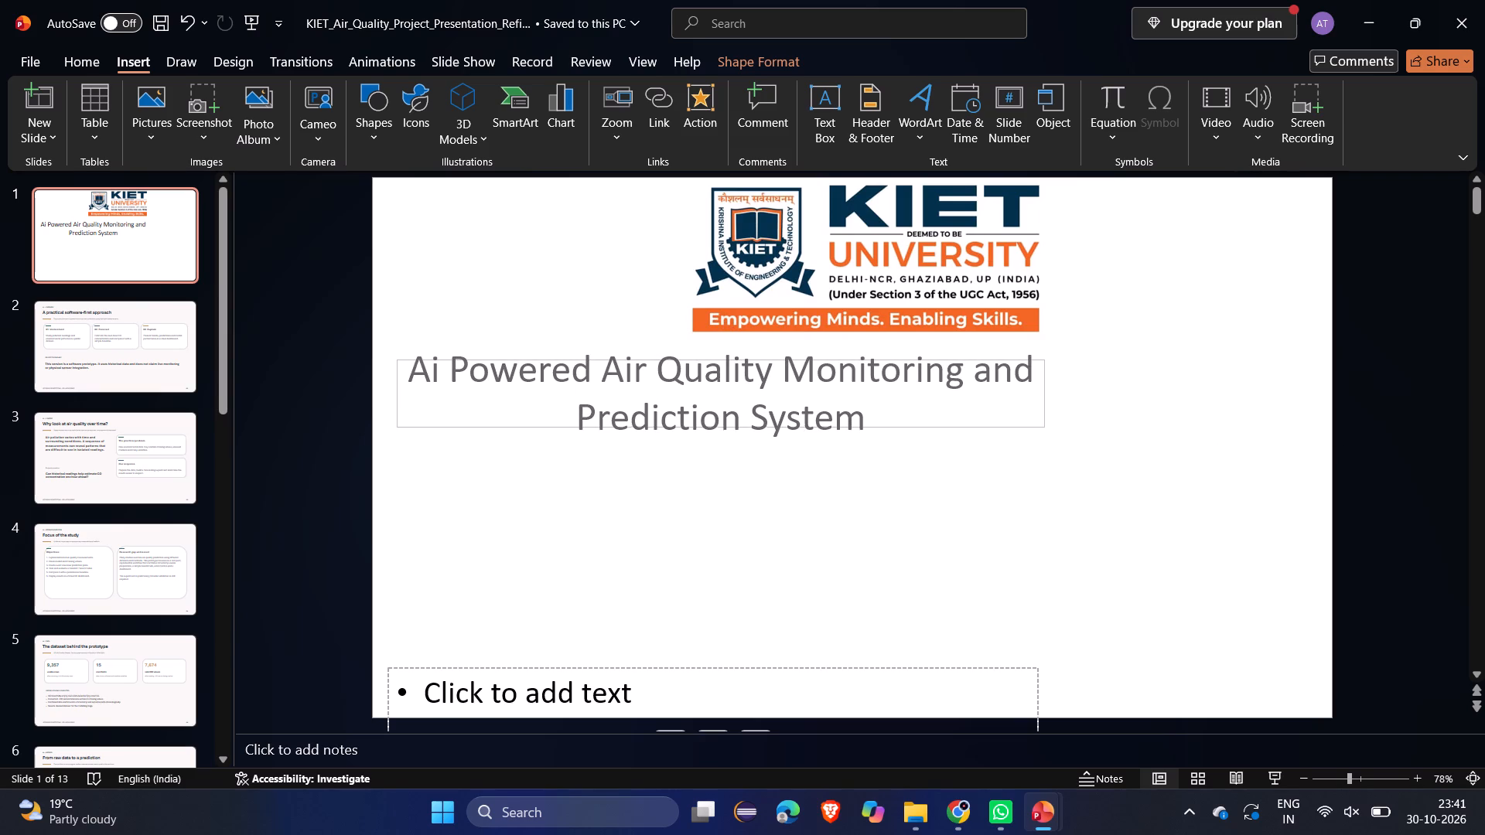
click(695, 504)
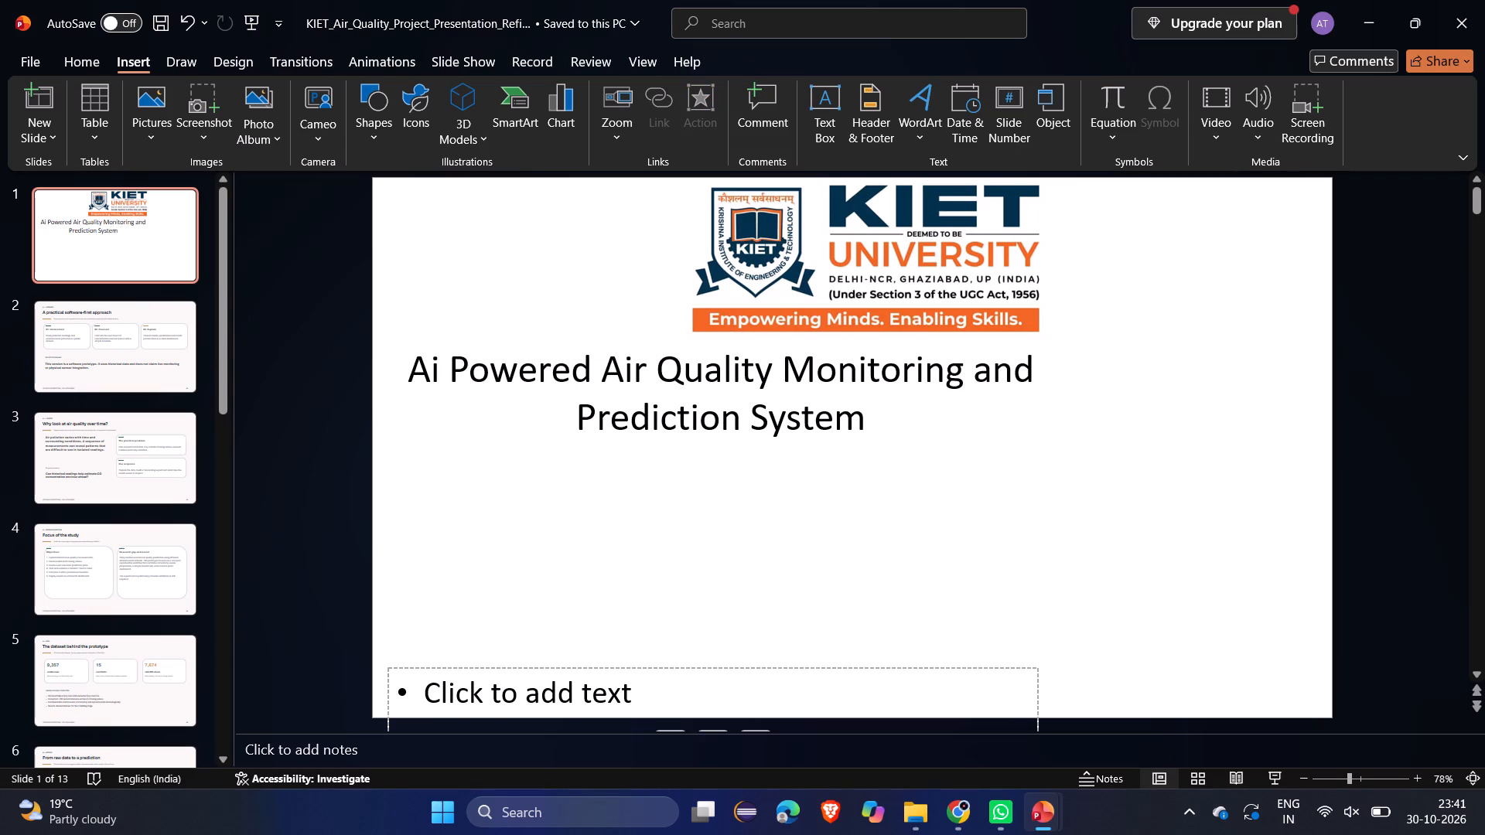
click(681, 400)
Shrink the KIET University logo slightly from its lower-right corner, keeping its proportions and upper-left position.
click(978, 289)
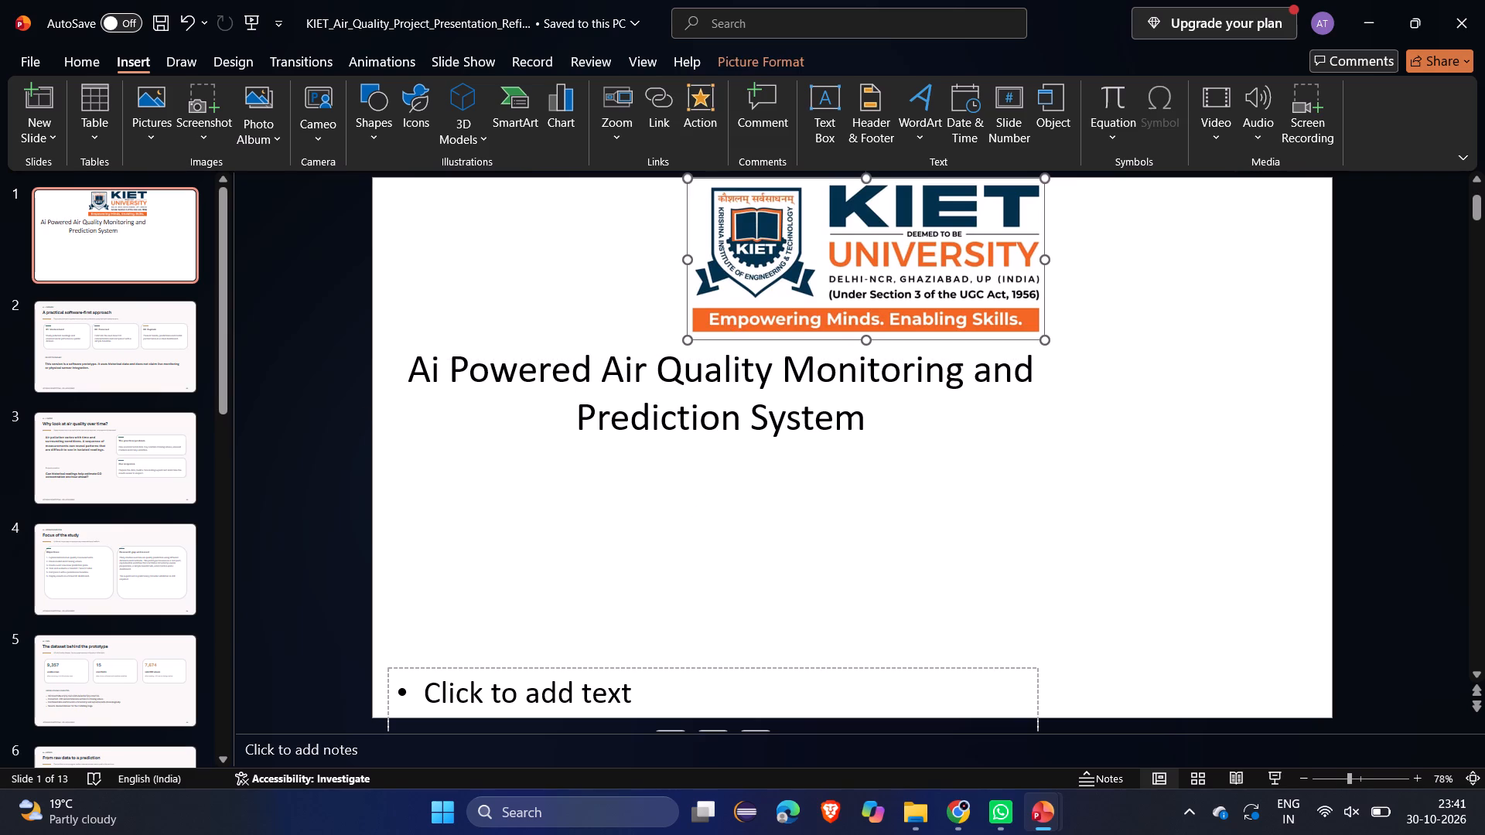
drag(1045, 339, 975, 303)
click(901, 321)
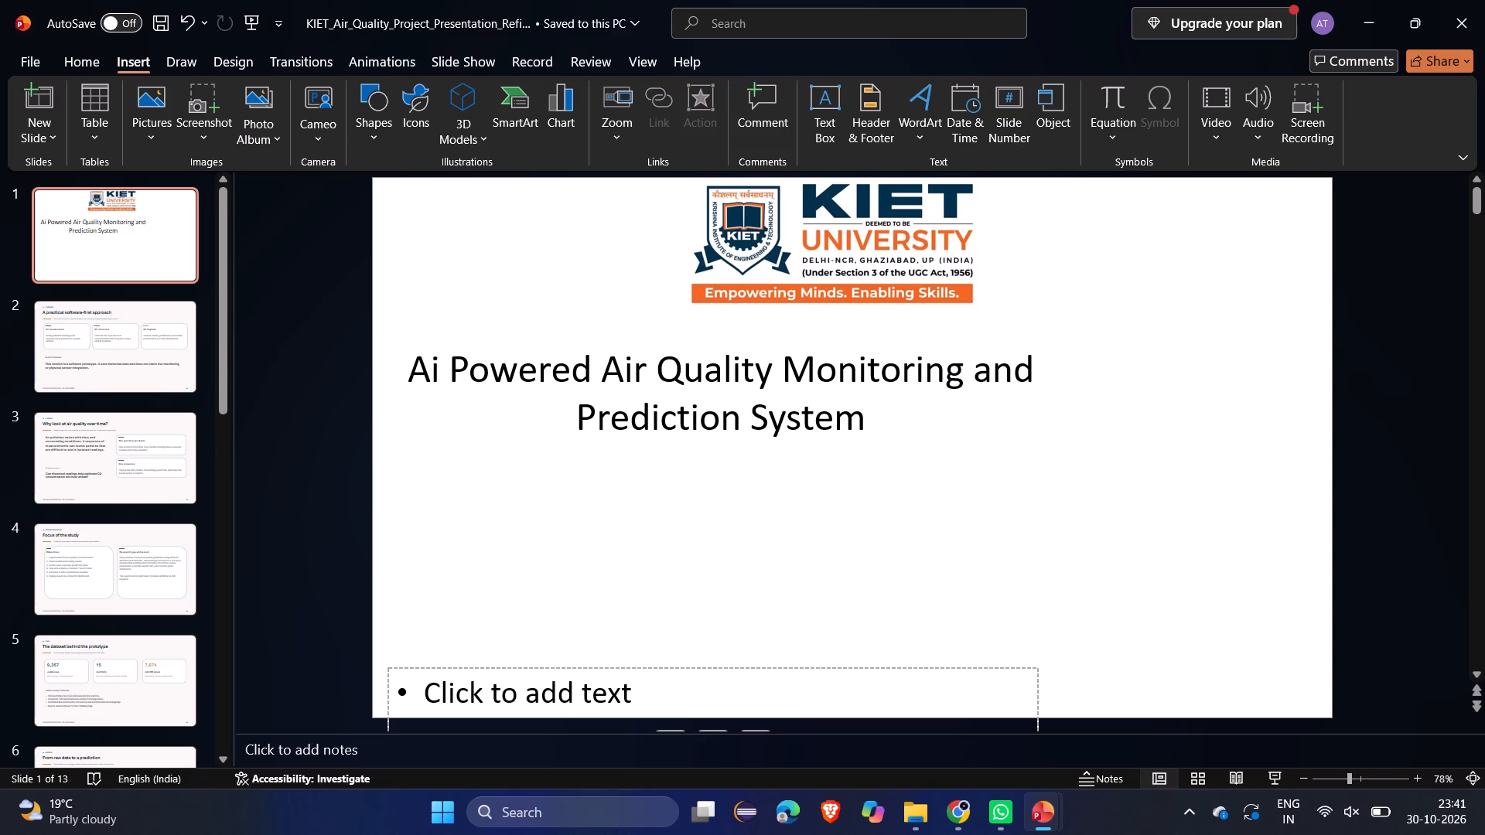
Move the title placeholder's left edge inward, raise its bottom edge and extend its right edge to recentre the title beneath the logo.
click(770, 376)
drag(395, 394, 504, 394)
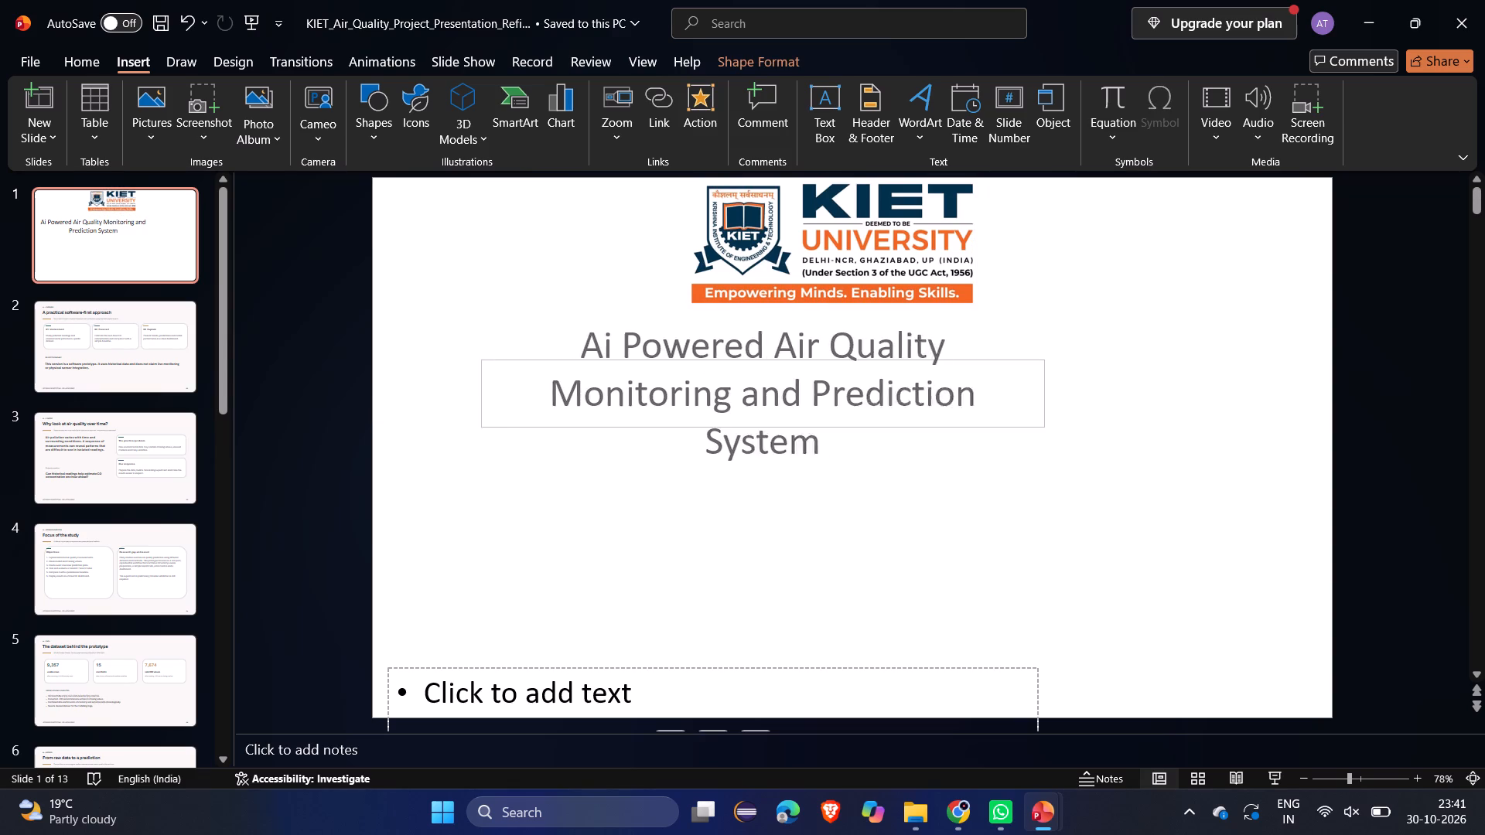
drag(504, 394, 535, 370)
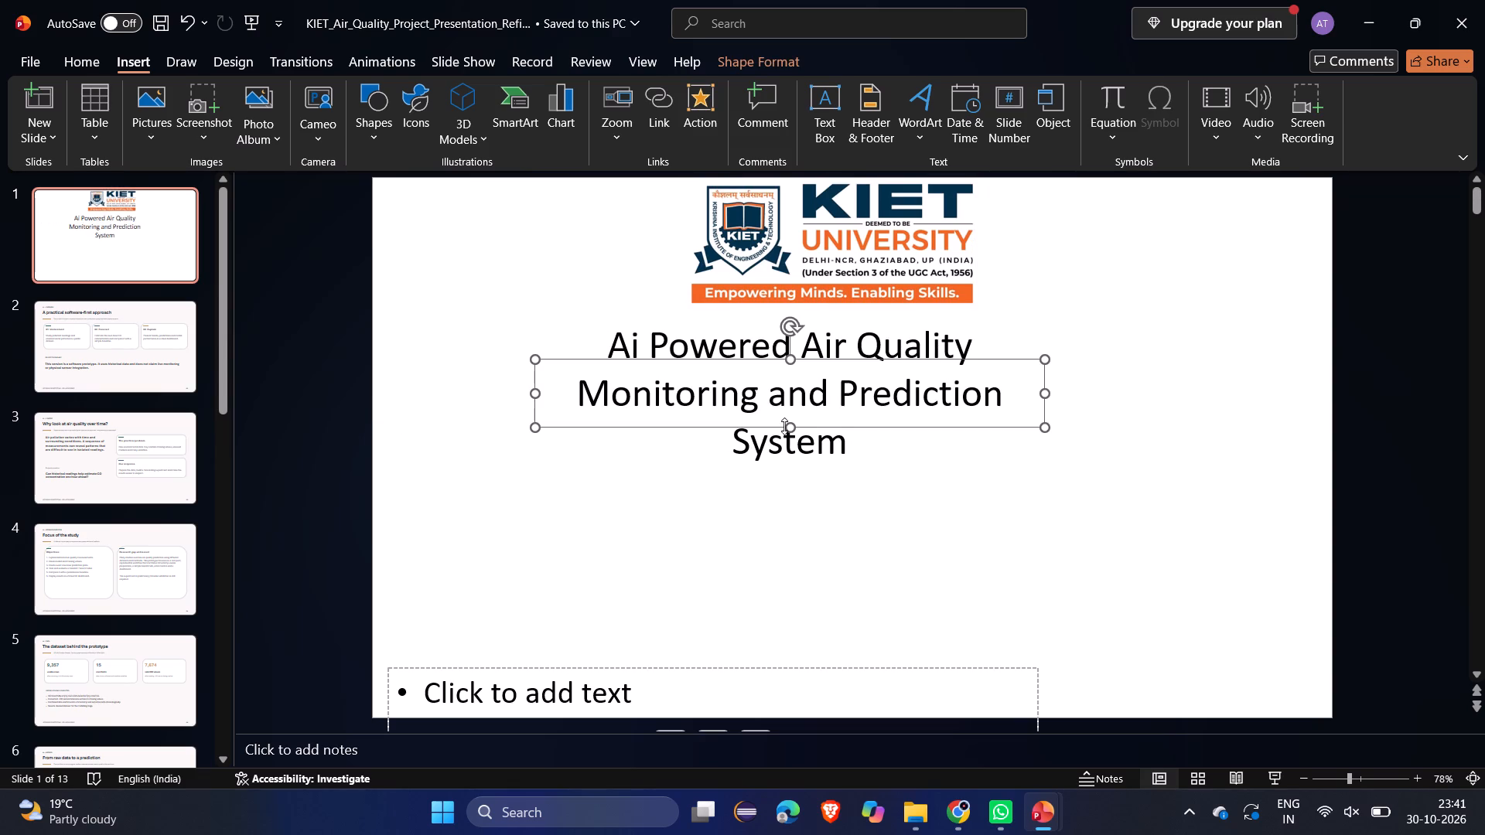
drag(789, 428, 778, 389)
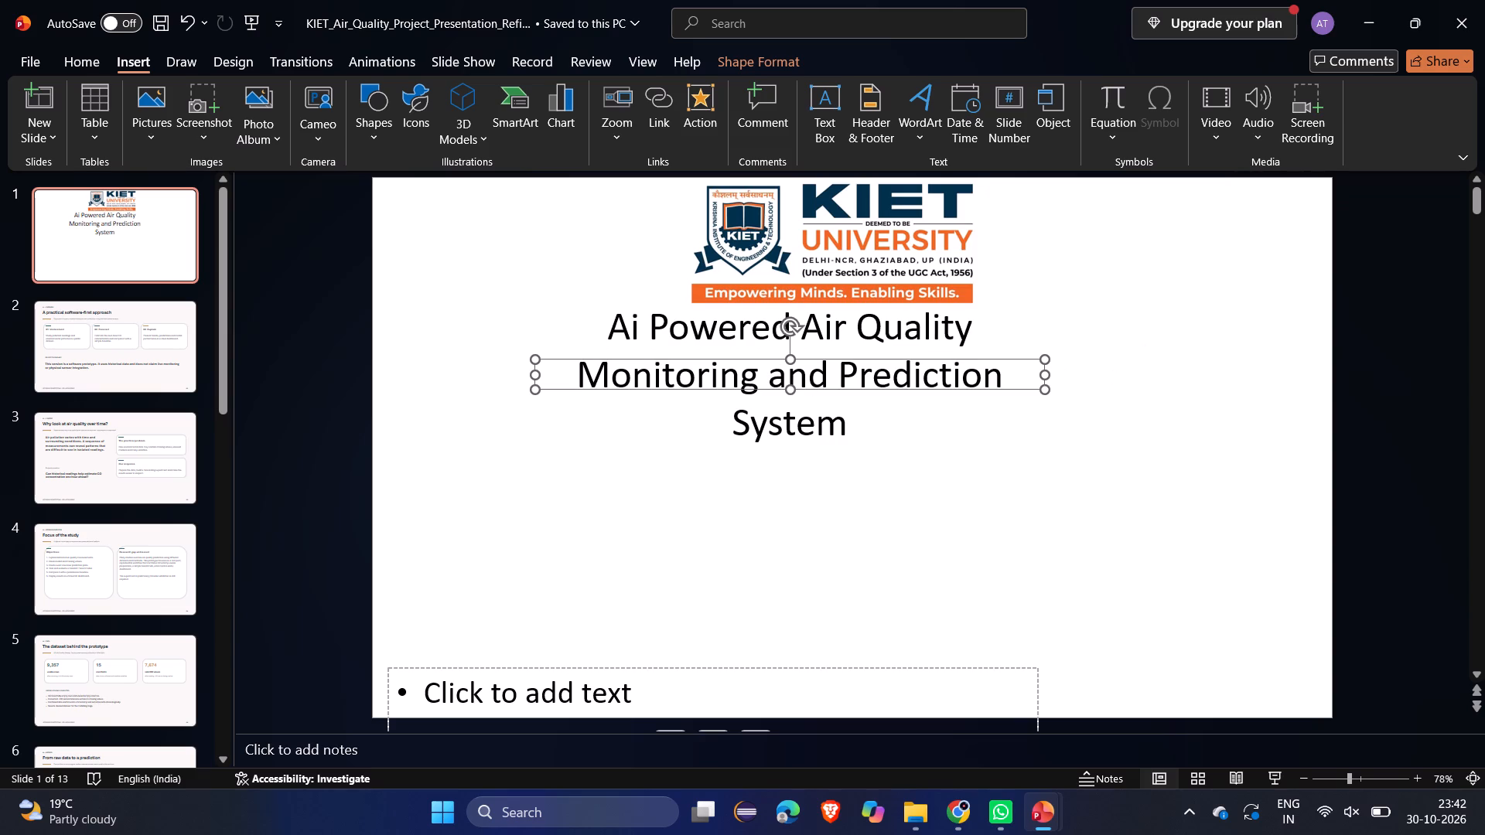
drag(1042, 376, 1285, 200)
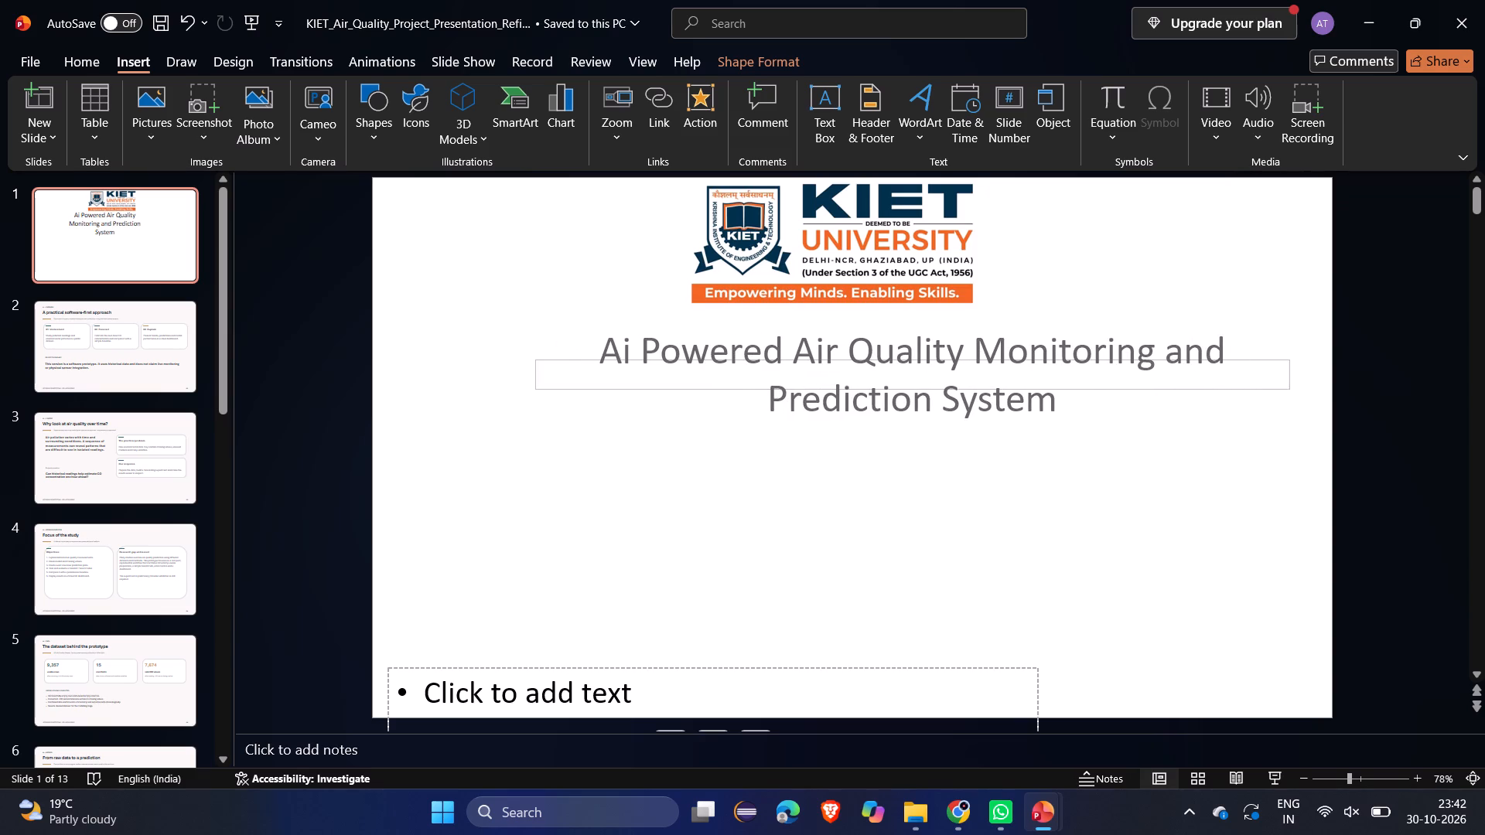
drag(1285, 200, 1226, 172)
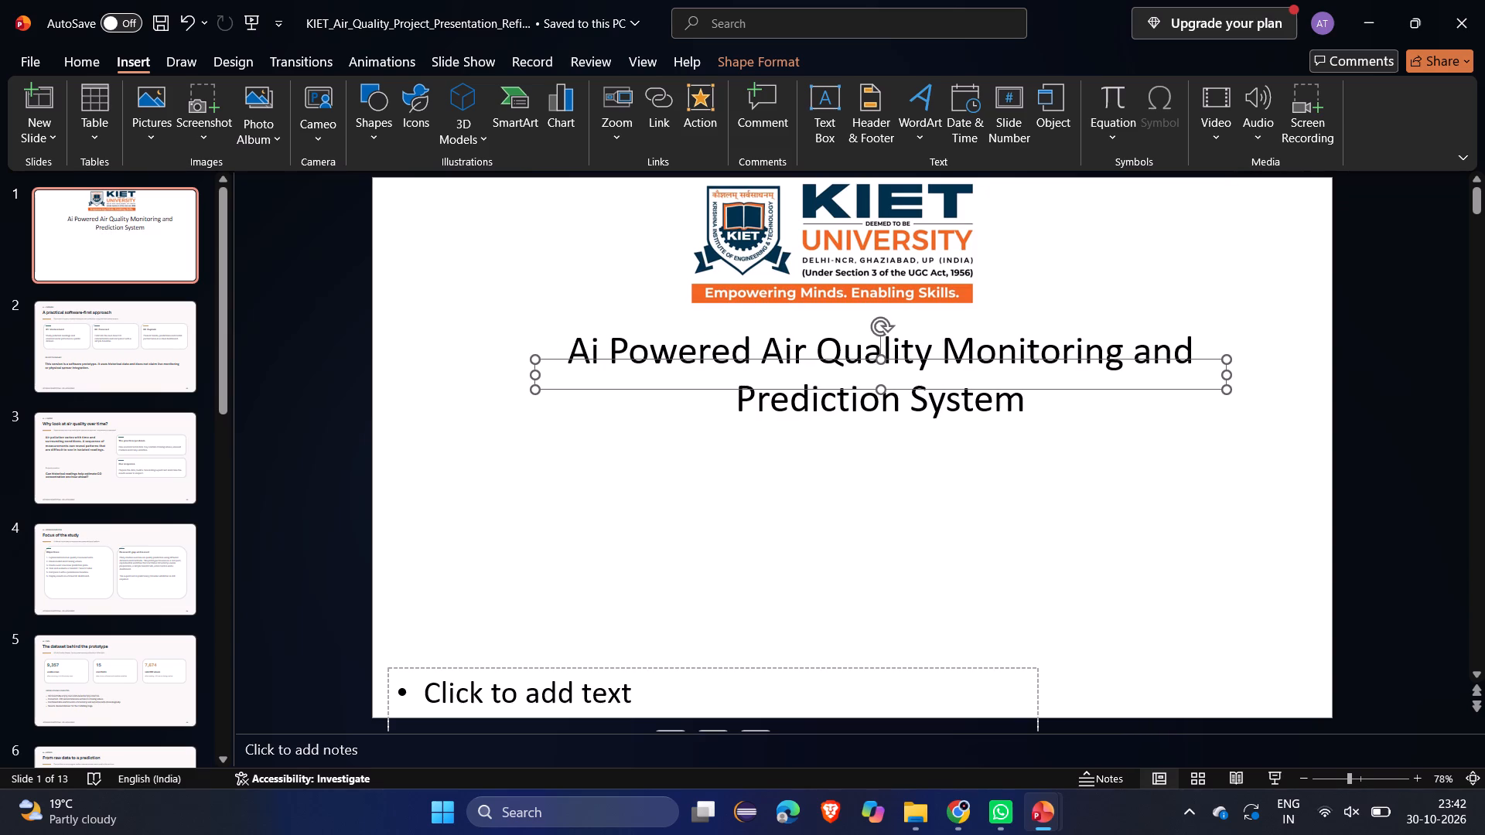
Raise the title placeholder's top edge so the two-line title sits directly beneath the KIET University logo.
drag(879, 363, 872, 331)
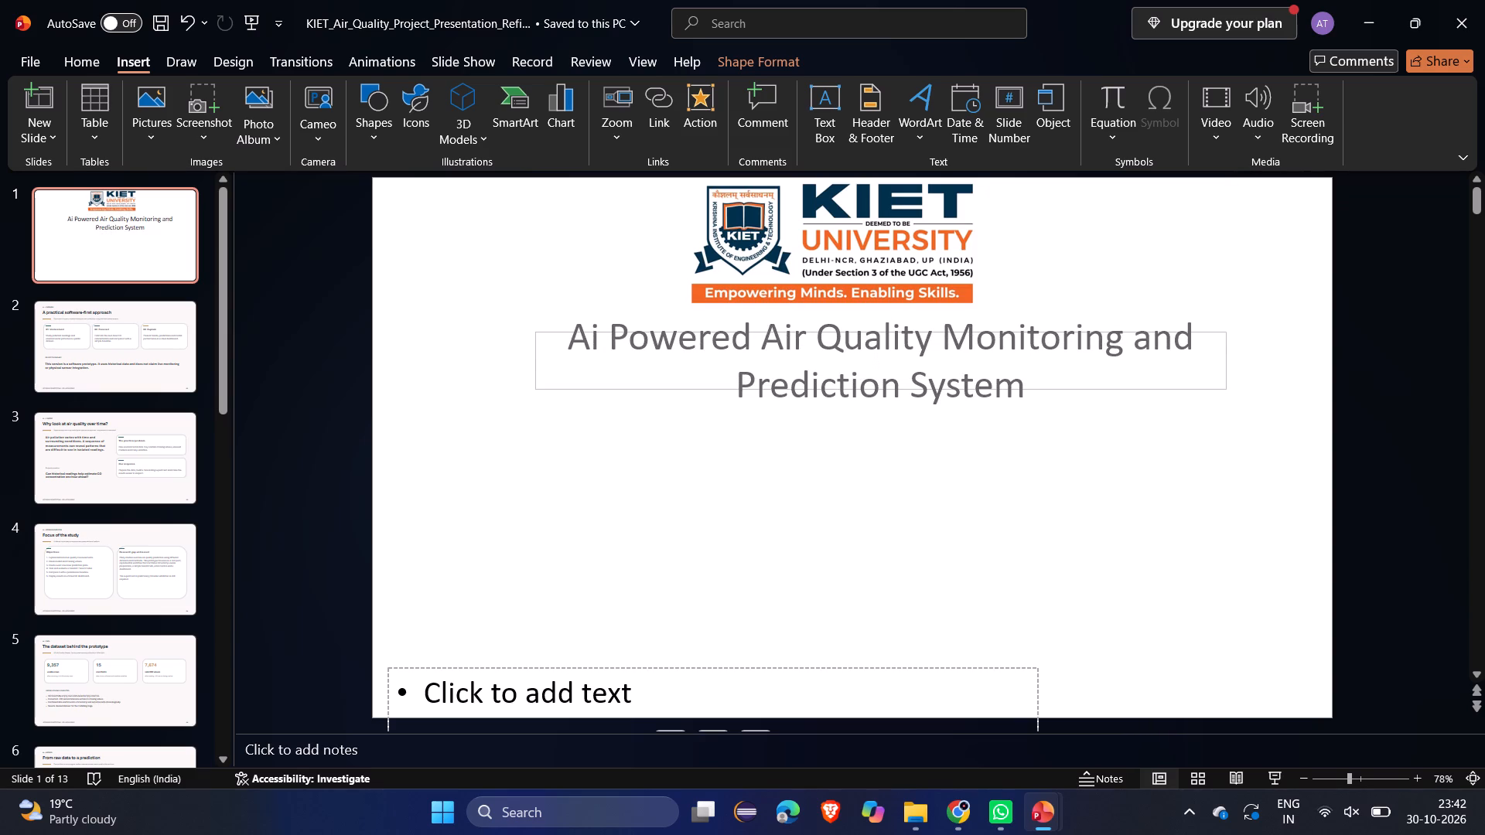
drag(872, 331, 869, 323)
click(811, 513)
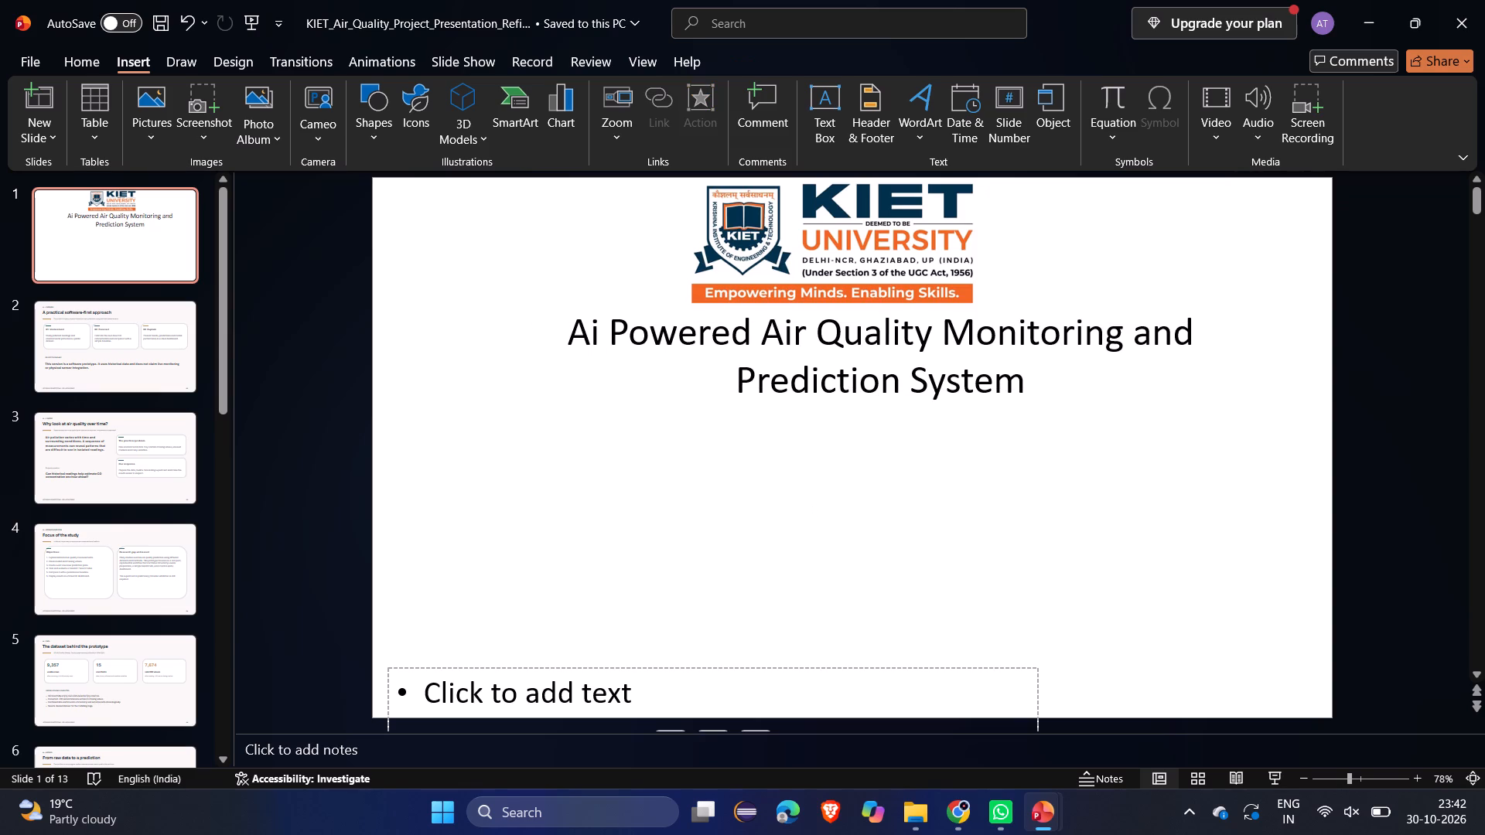
Make the whole two-line title "Ai Powered Air Quality Monitoring and Prediction System" bold.
drag(570, 324, 1053, 387)
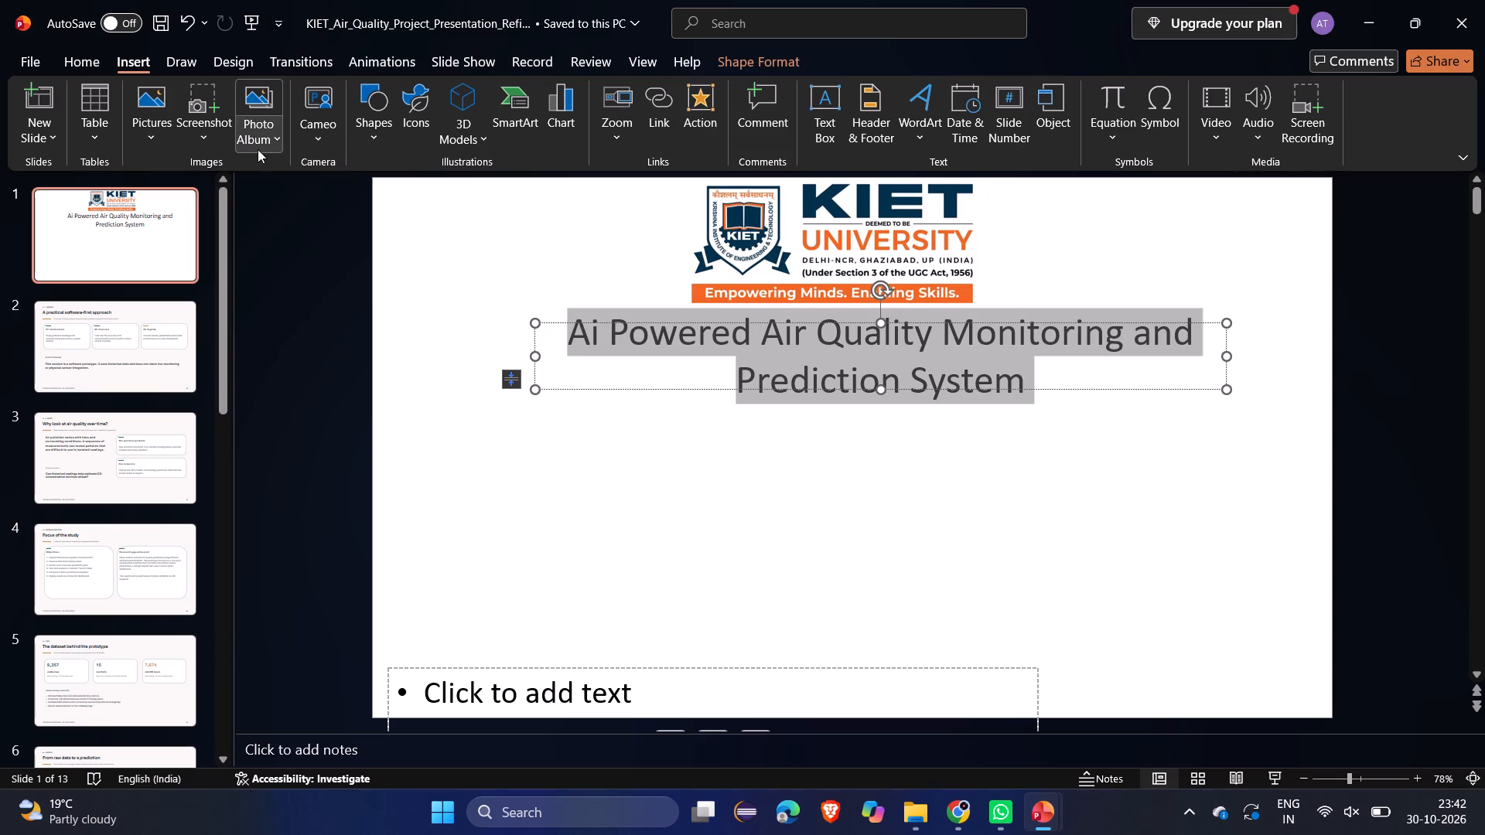
click(97, 48)
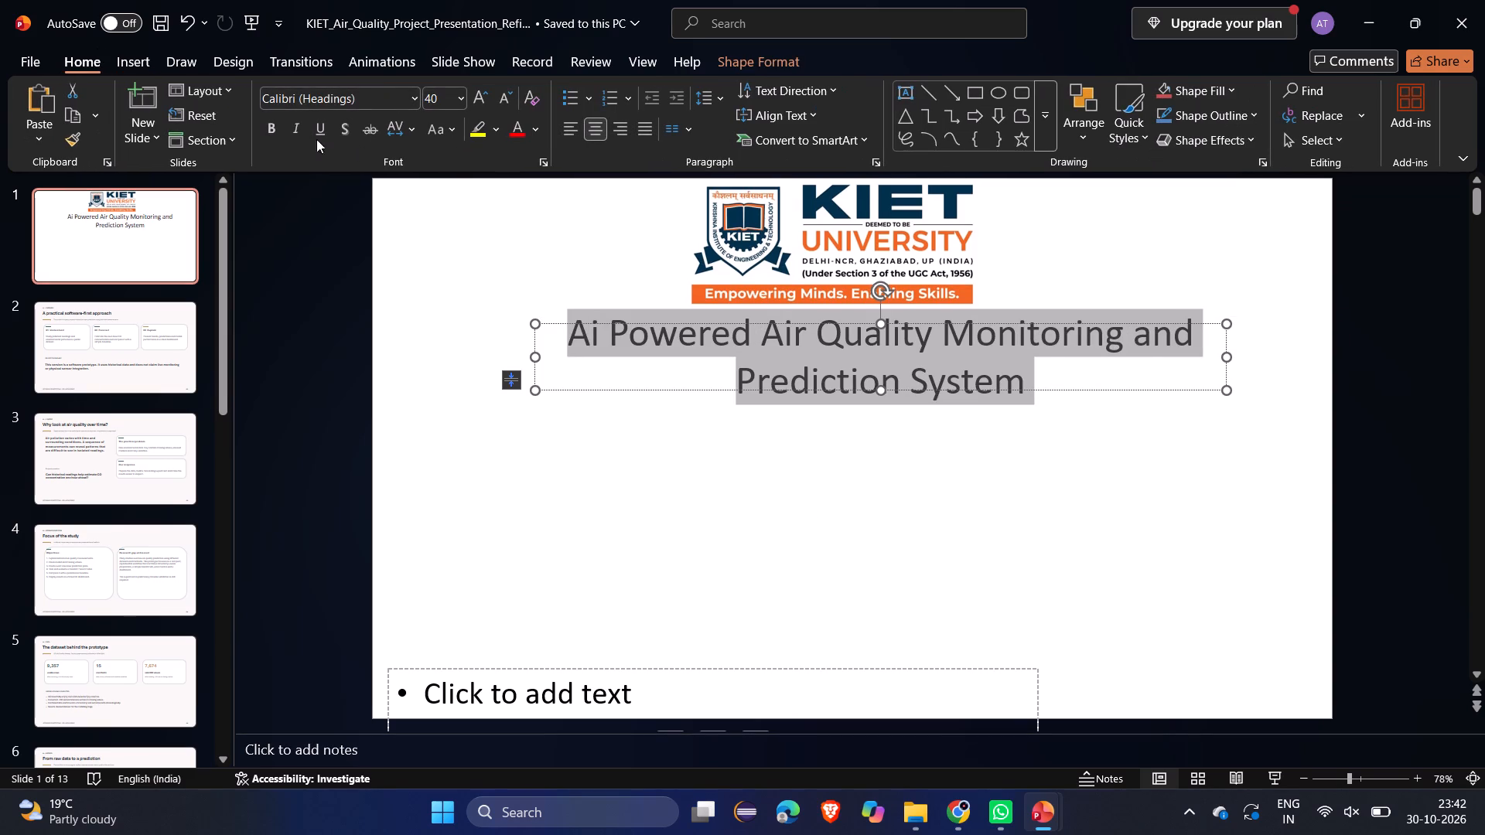
click(279, 122)
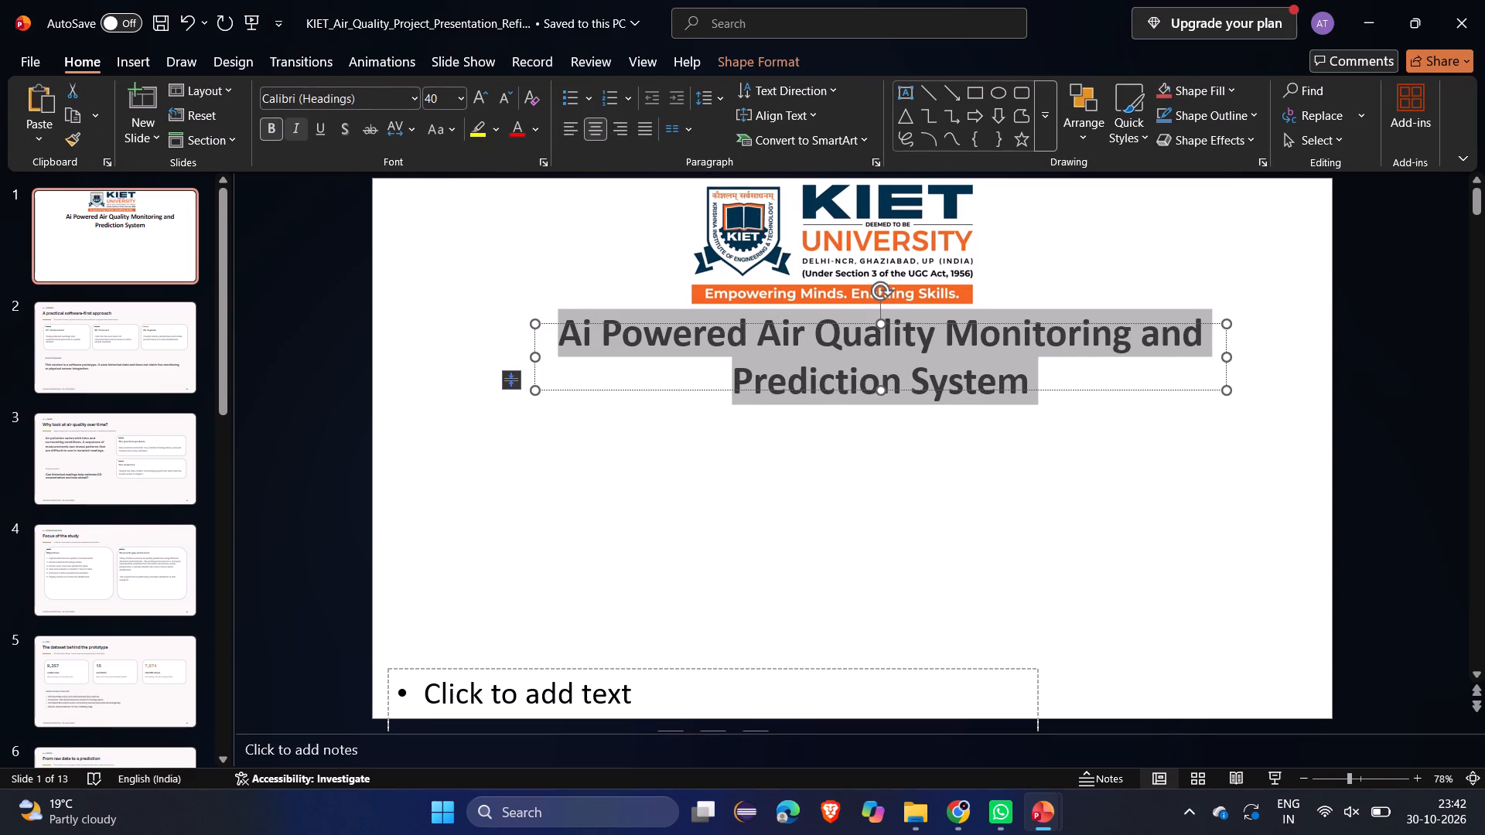
click(585, 394)
click(697, 499)
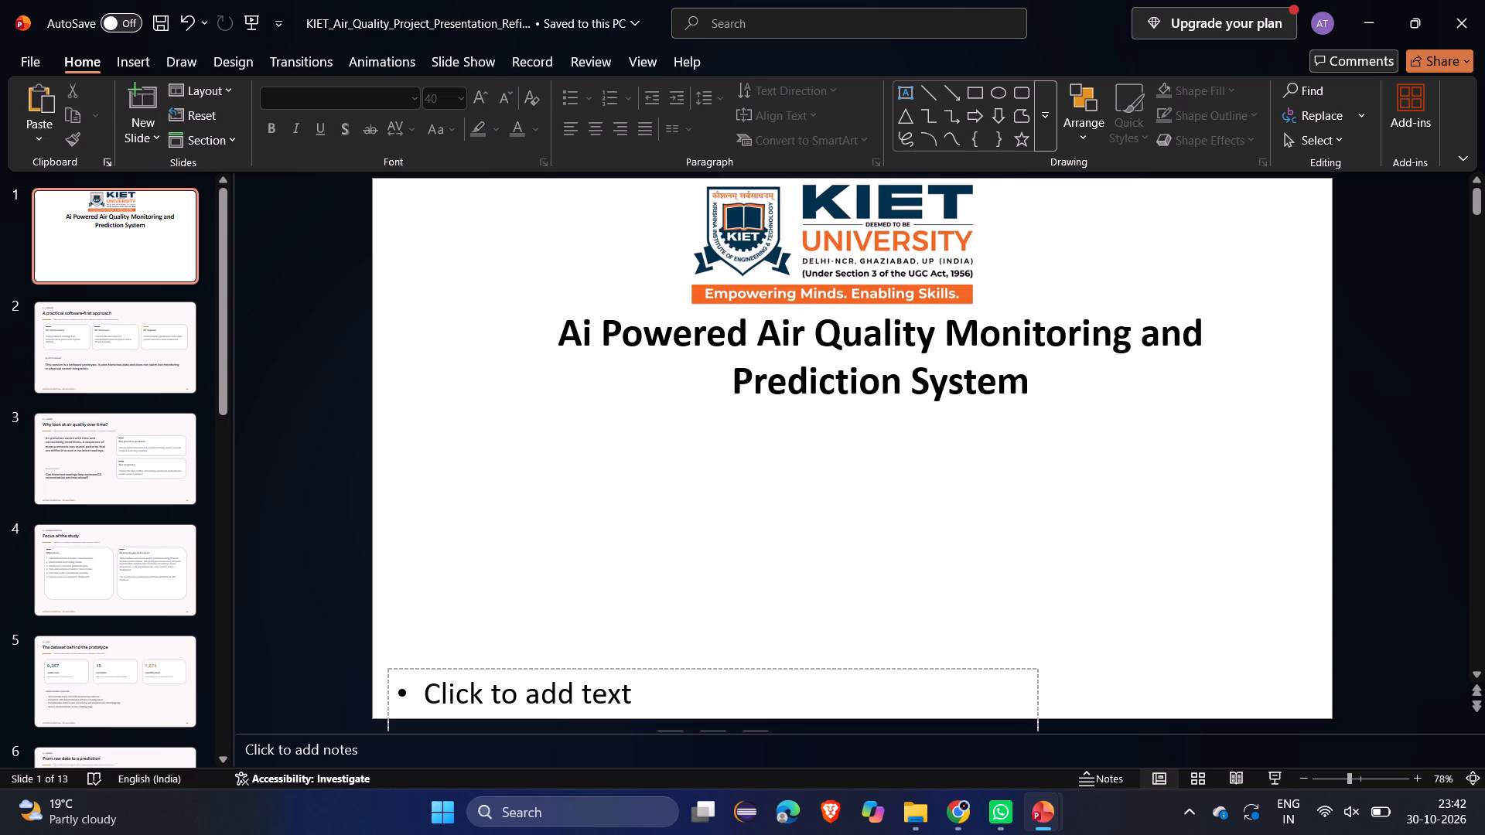
Raise the top edge of the empty body placeholder at the slide's bottom and remove its bullet.
click(737, 694)
click(717, 673)
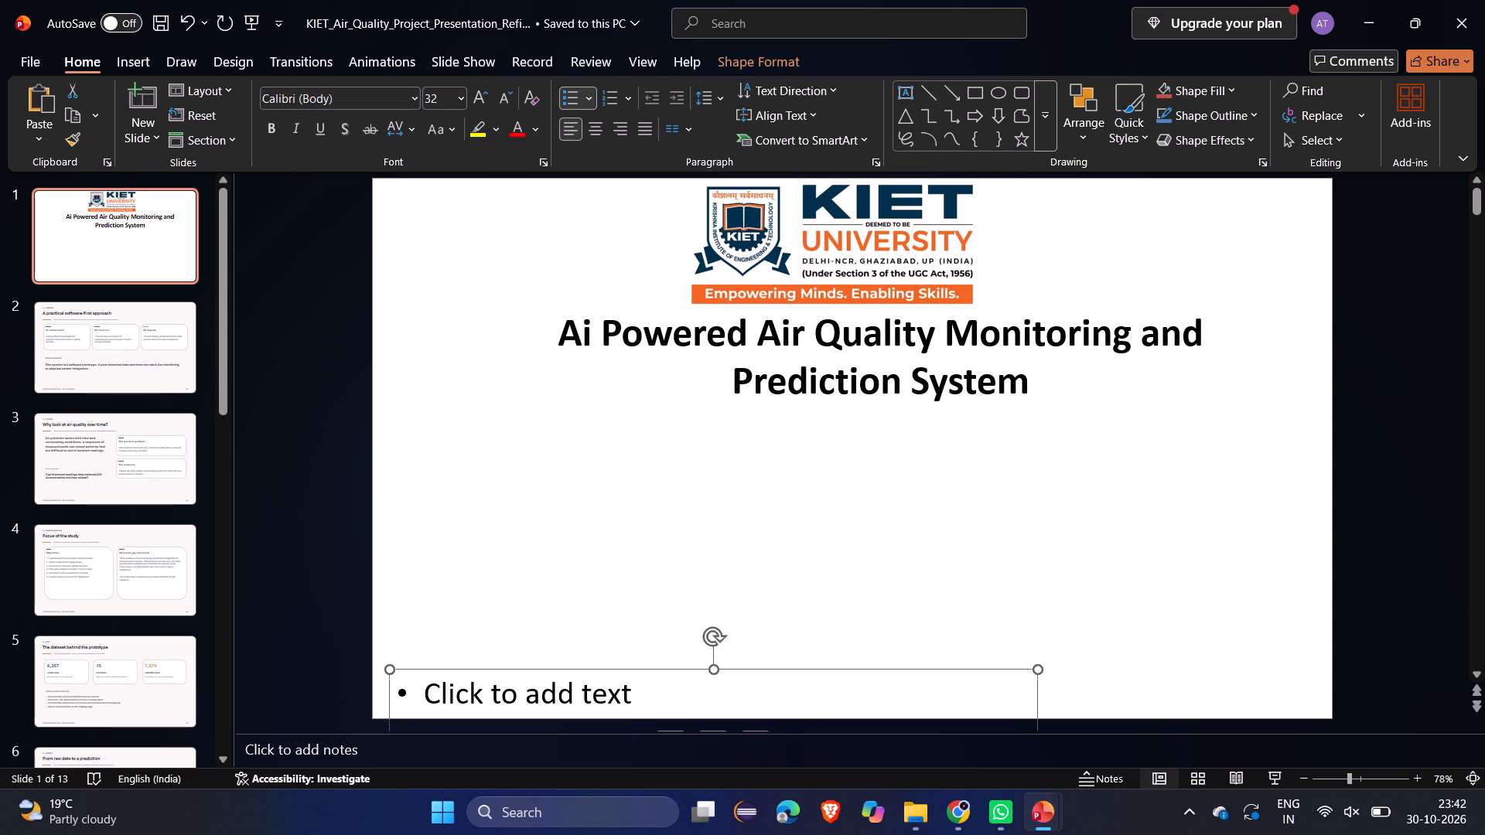
drag(717, 673, 715, 612)
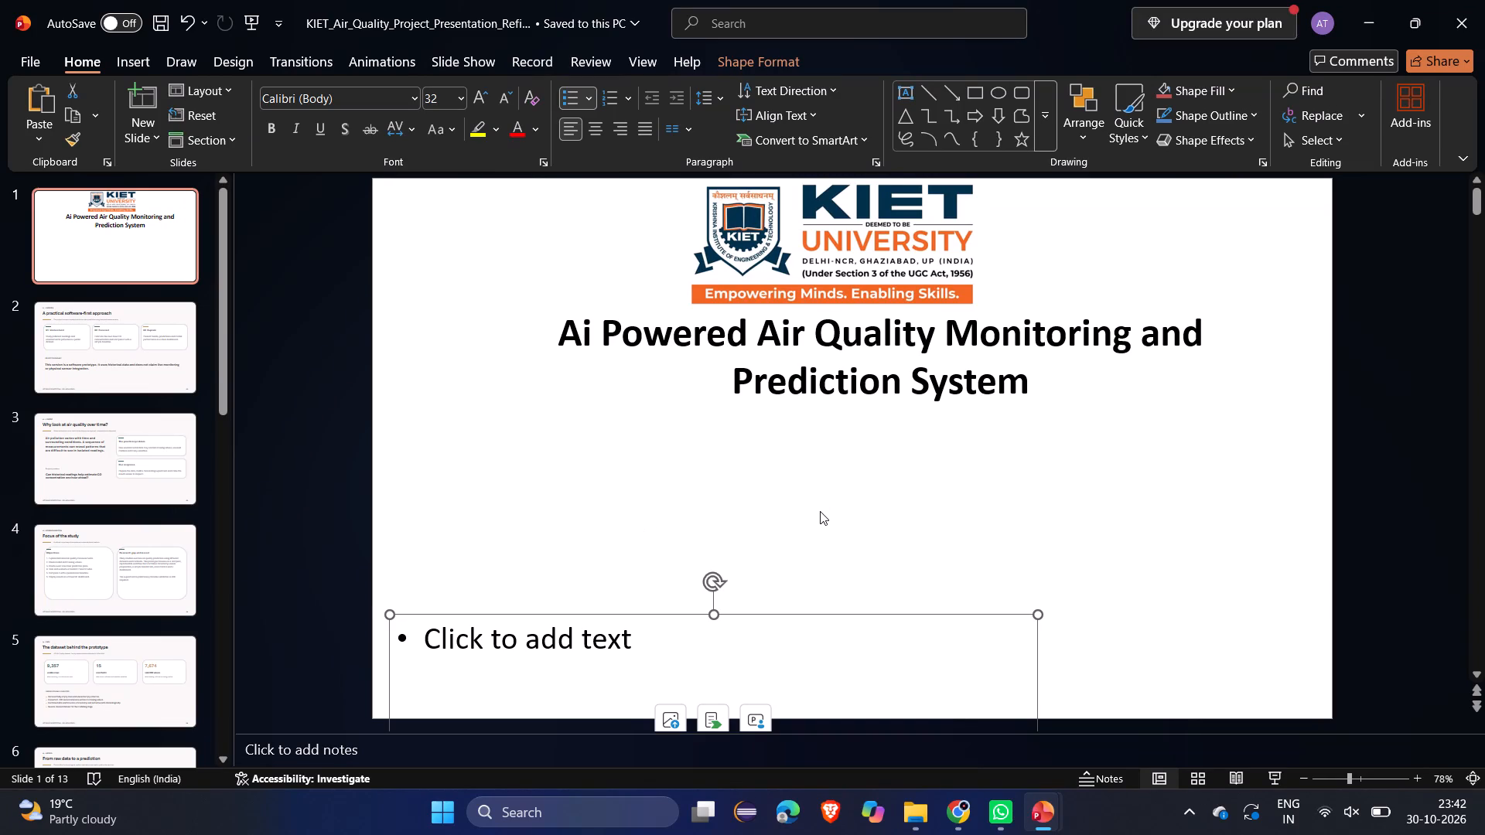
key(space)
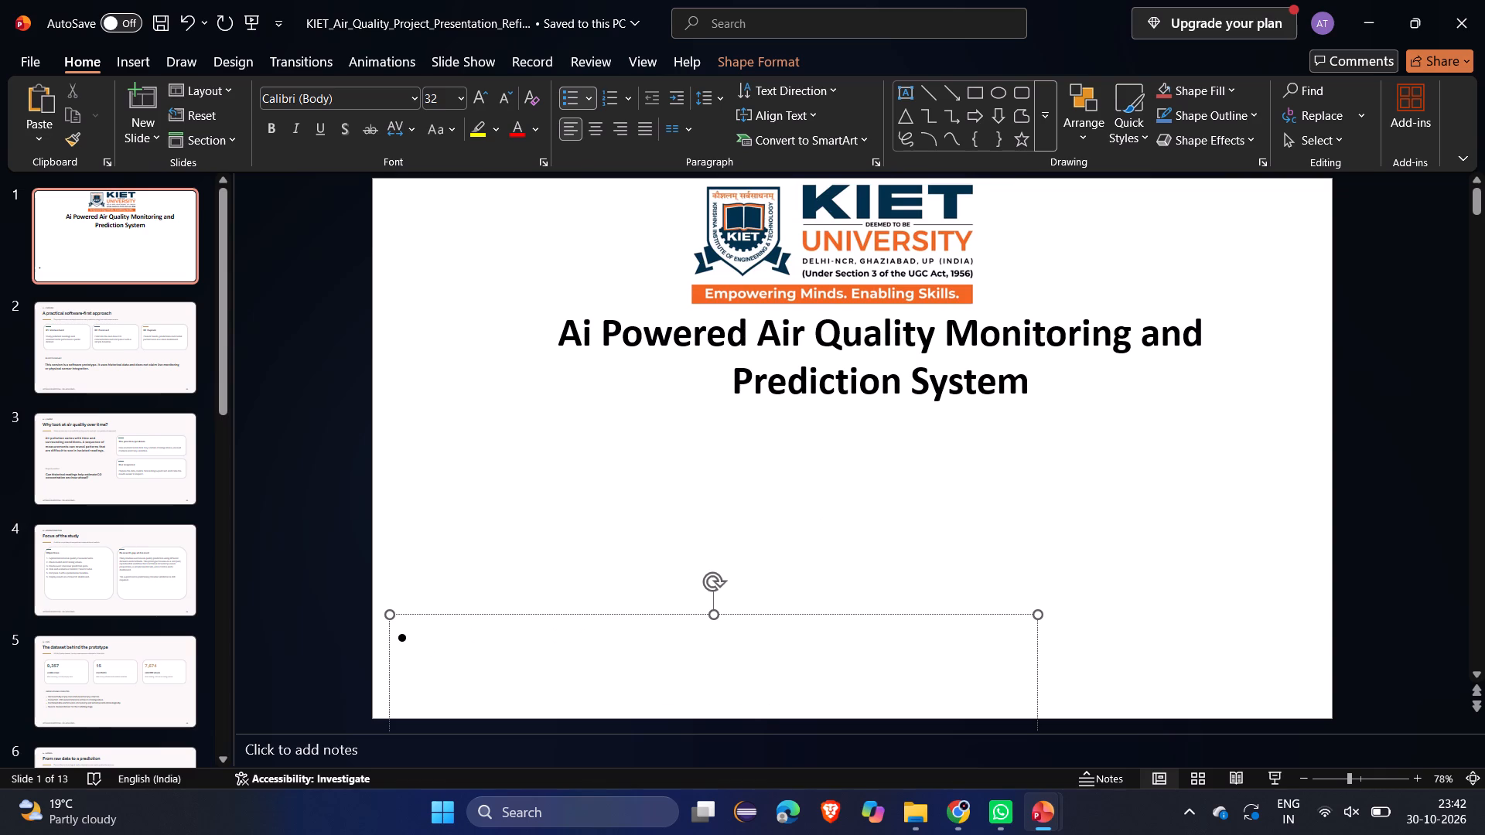
key(BackSpace)
key(BackSpace)
key(BackSpace)
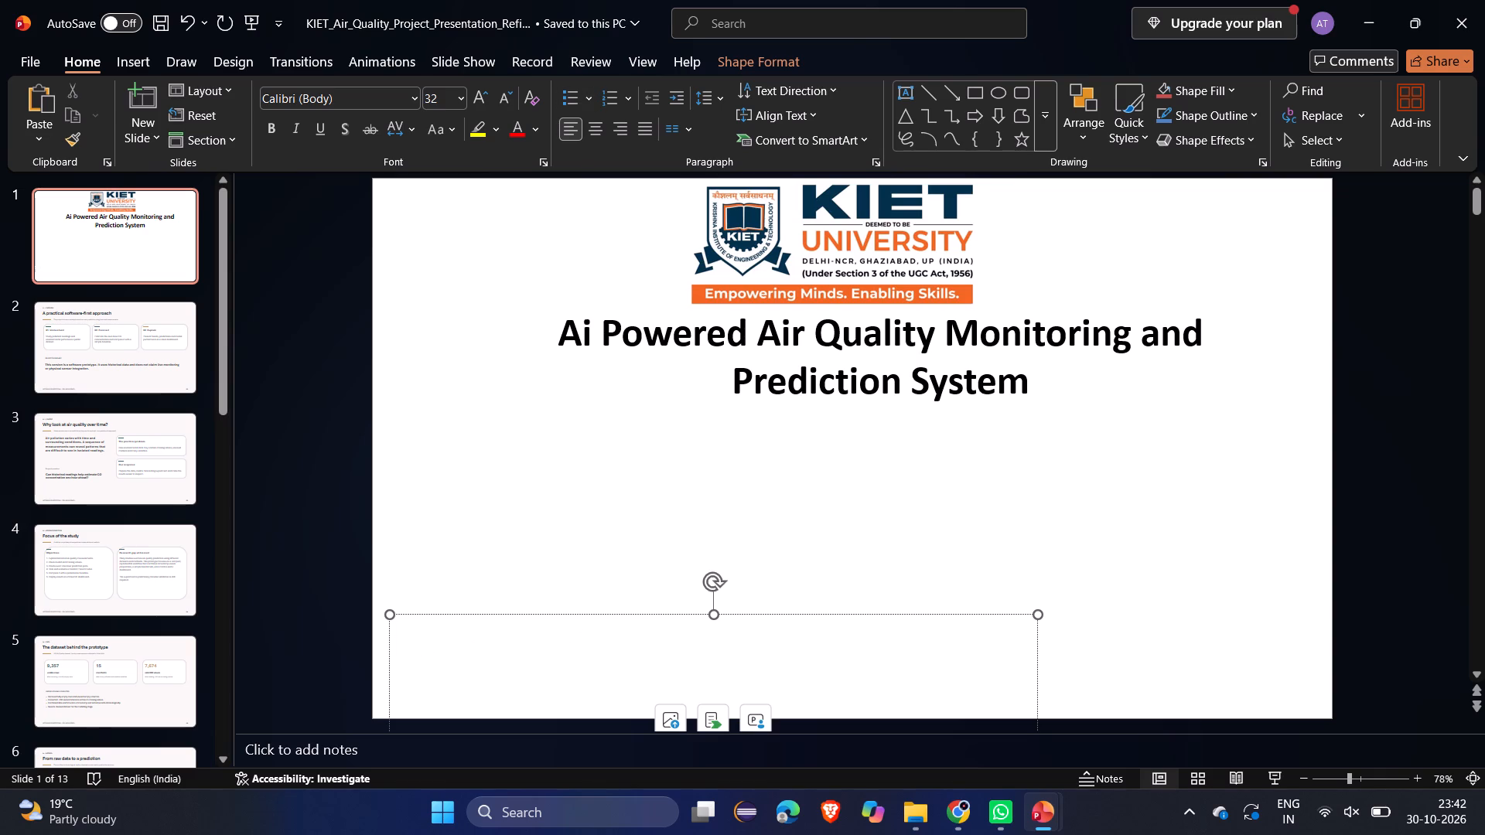
Raise the body placeholder's top edge to just beneath the title and pull its right edge in to about mid-slide.
drag(708, 612, 726, 557)
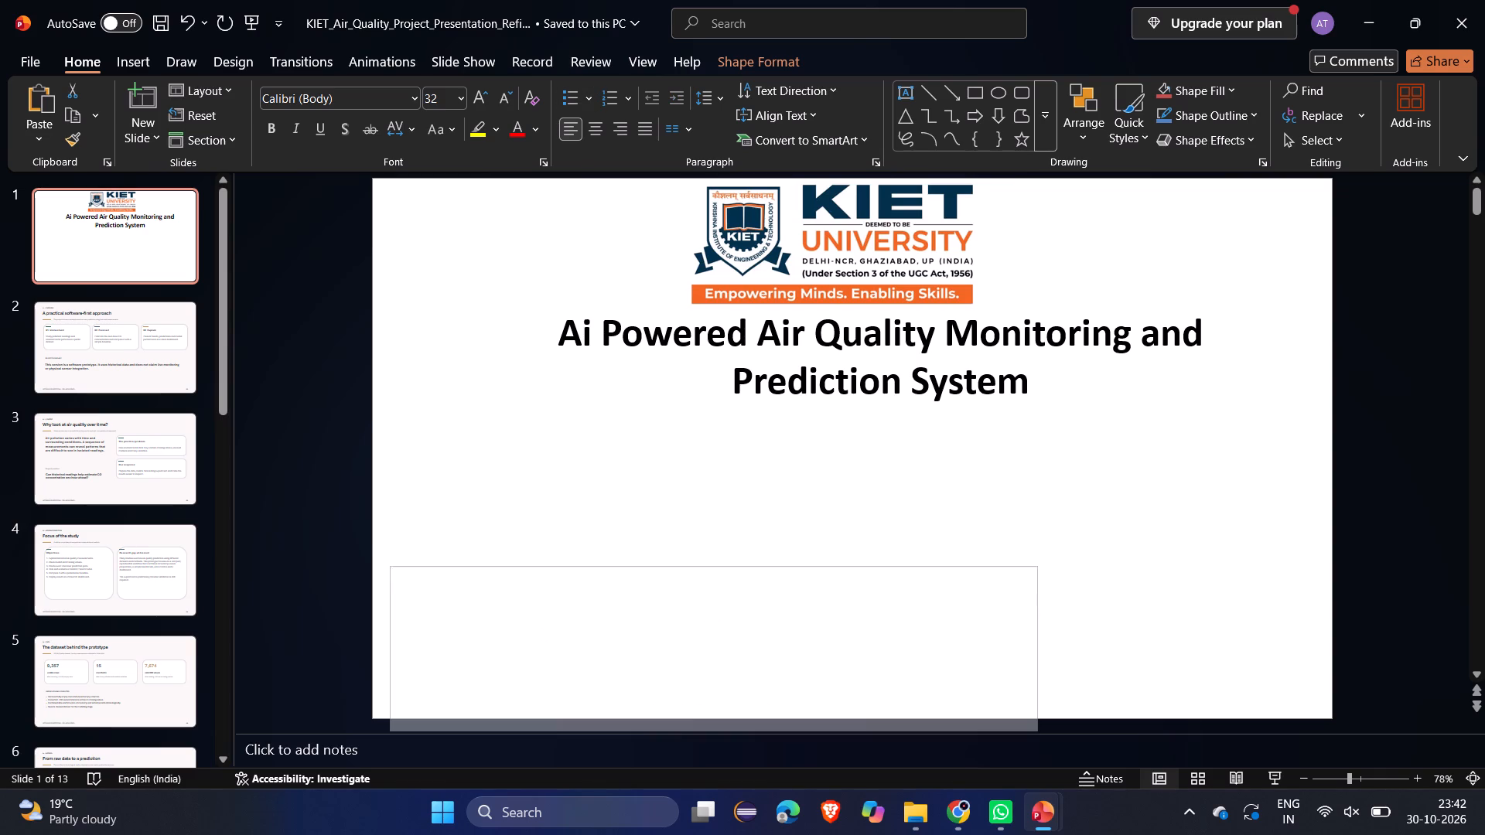
drag(726, 557, 763, 428)
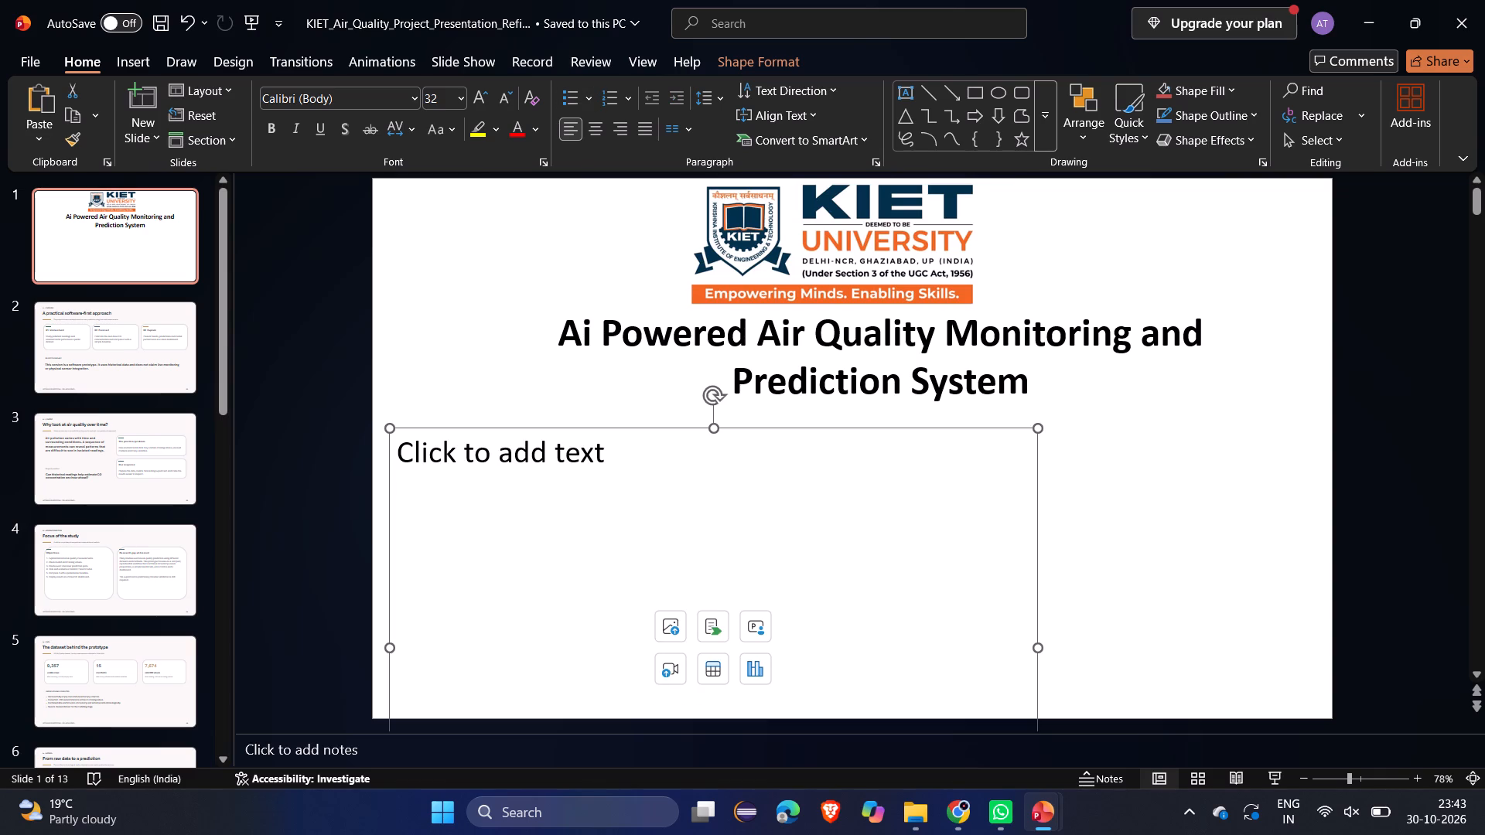
click(964, 680)
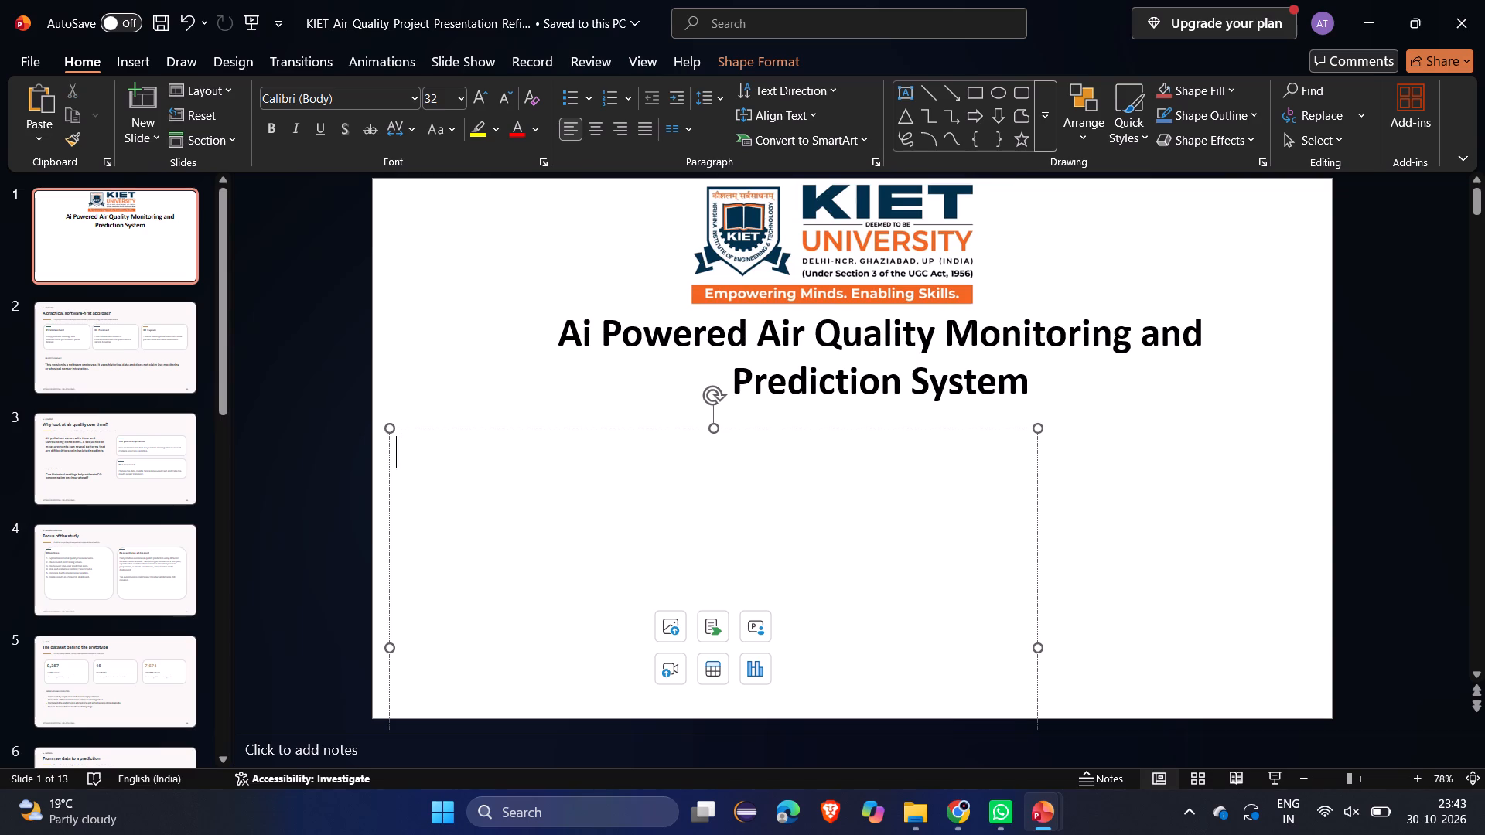
drag(1040, 642, 923, 518)
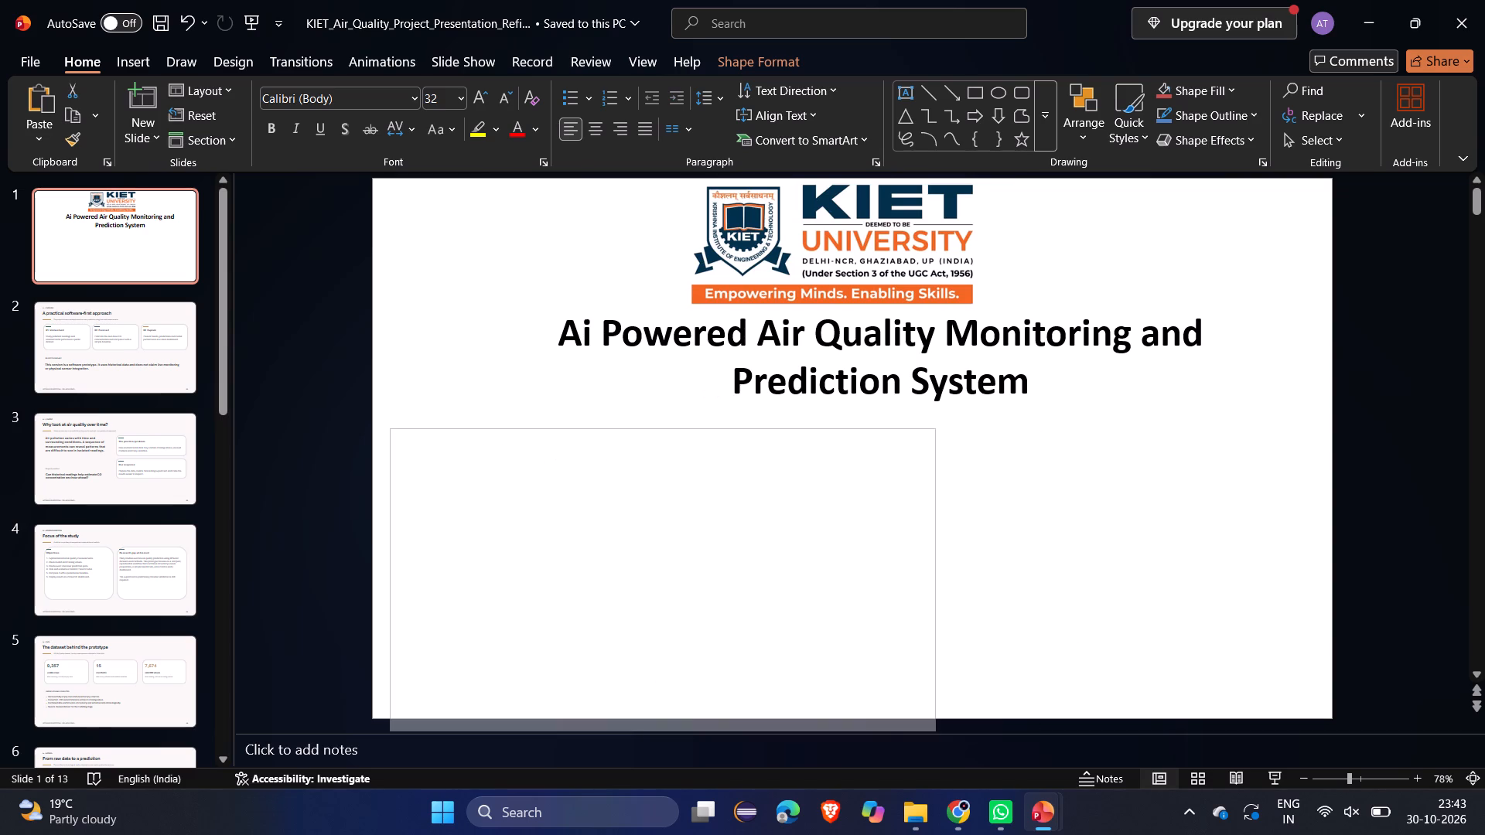
drag(923, 518, 843, 475)
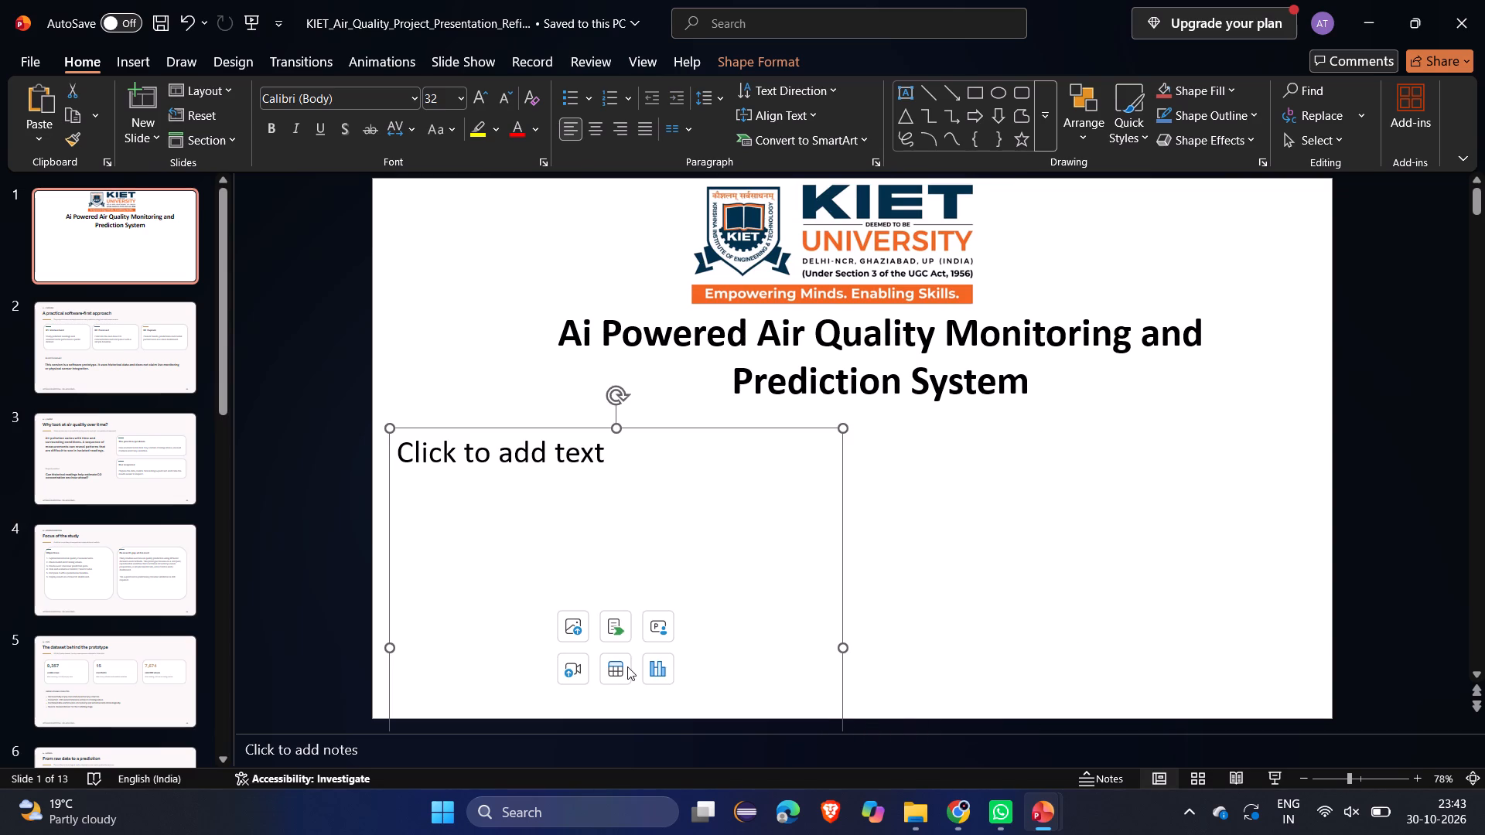
Move the body placeholder up fully onto the slide and shrink it to a small box centred just below the title.
drag(386, 722, 459, 571)
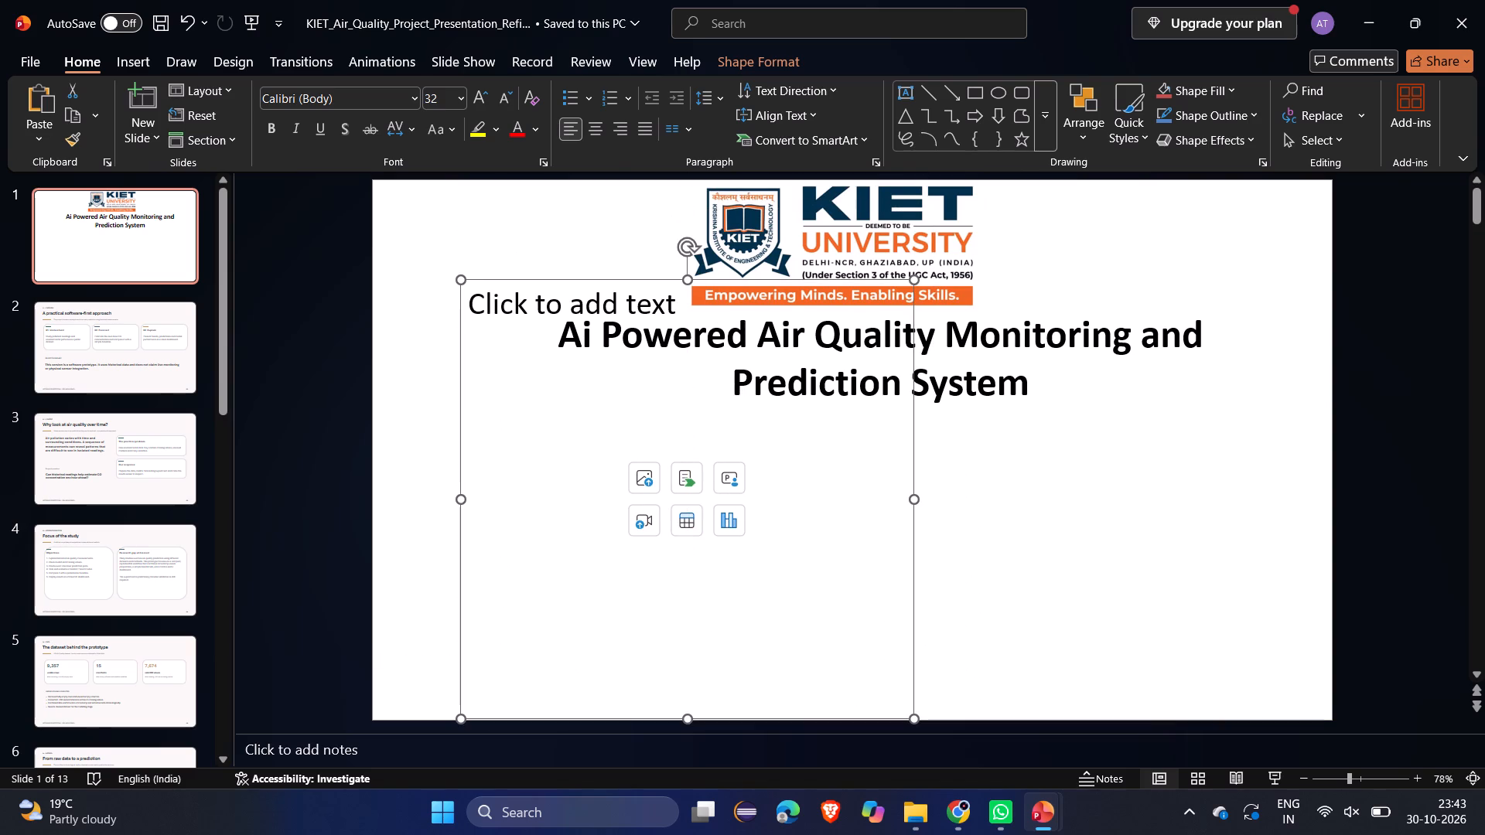
drag(459, 567, 456, 506)
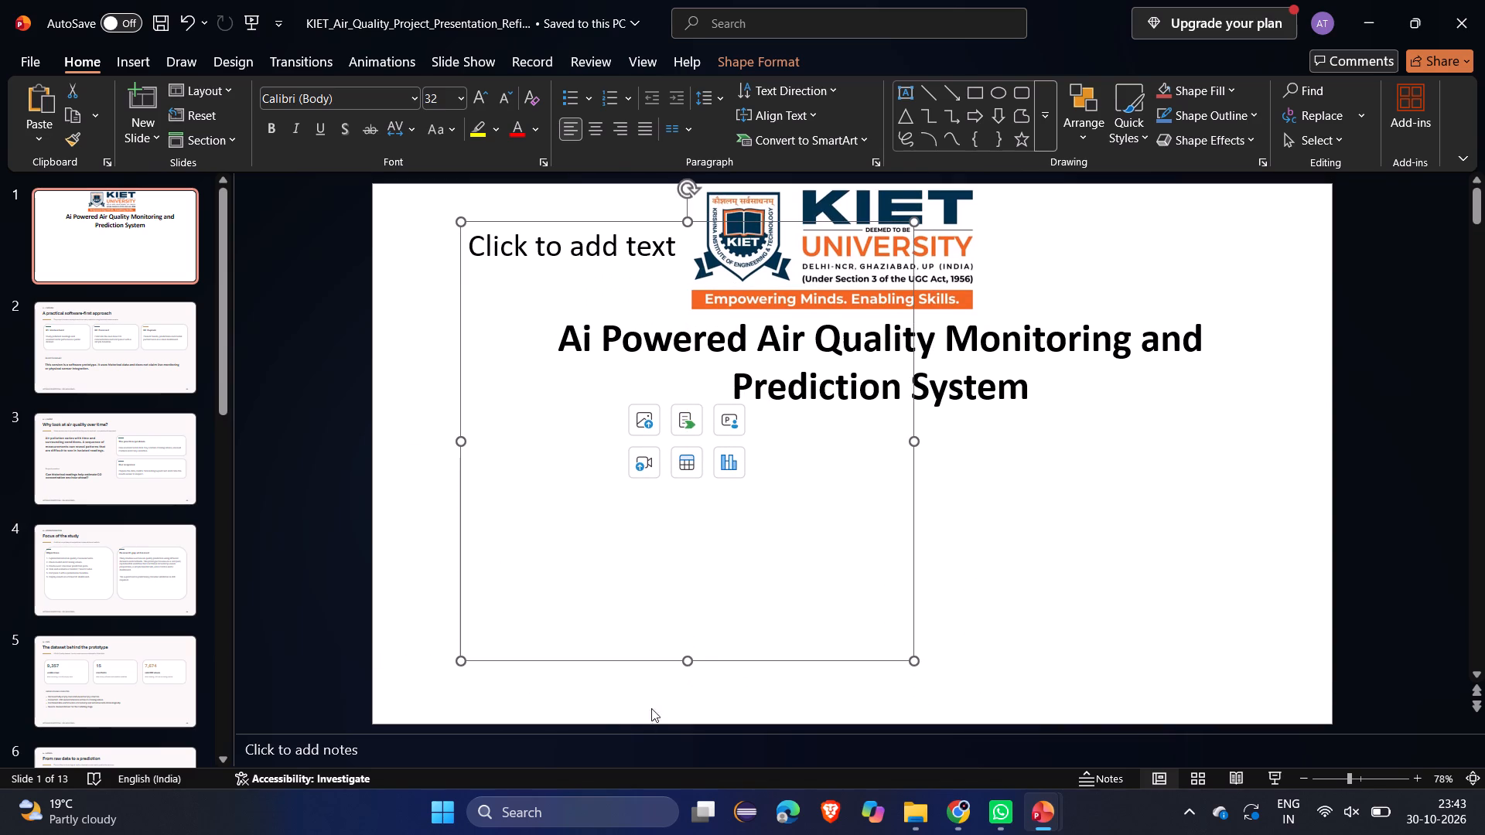
drag(678, 658, 675, 622)
drag(461, 630, 514, 523)
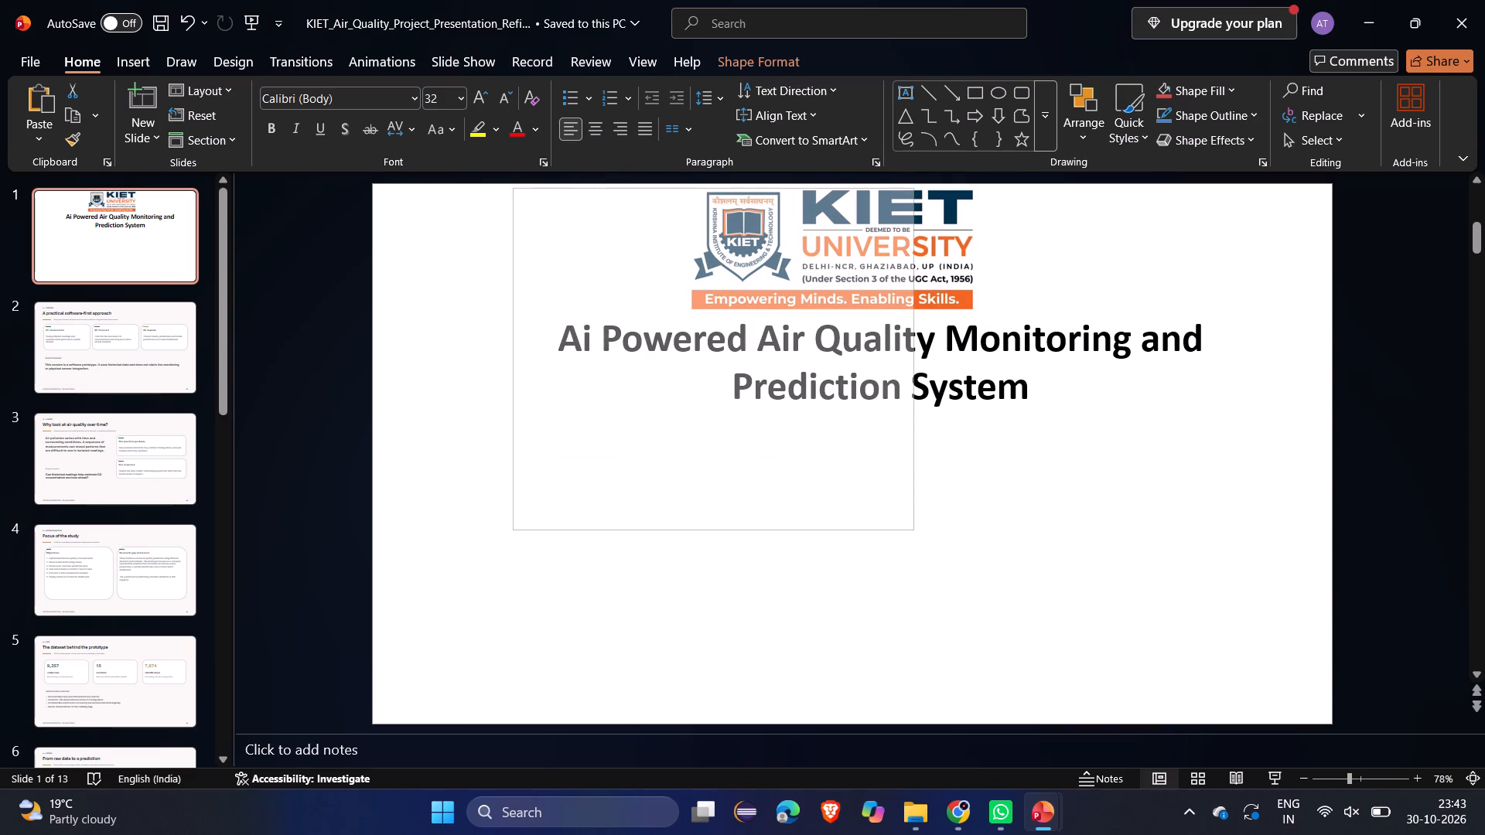
drag(514, 523, 524, 504)
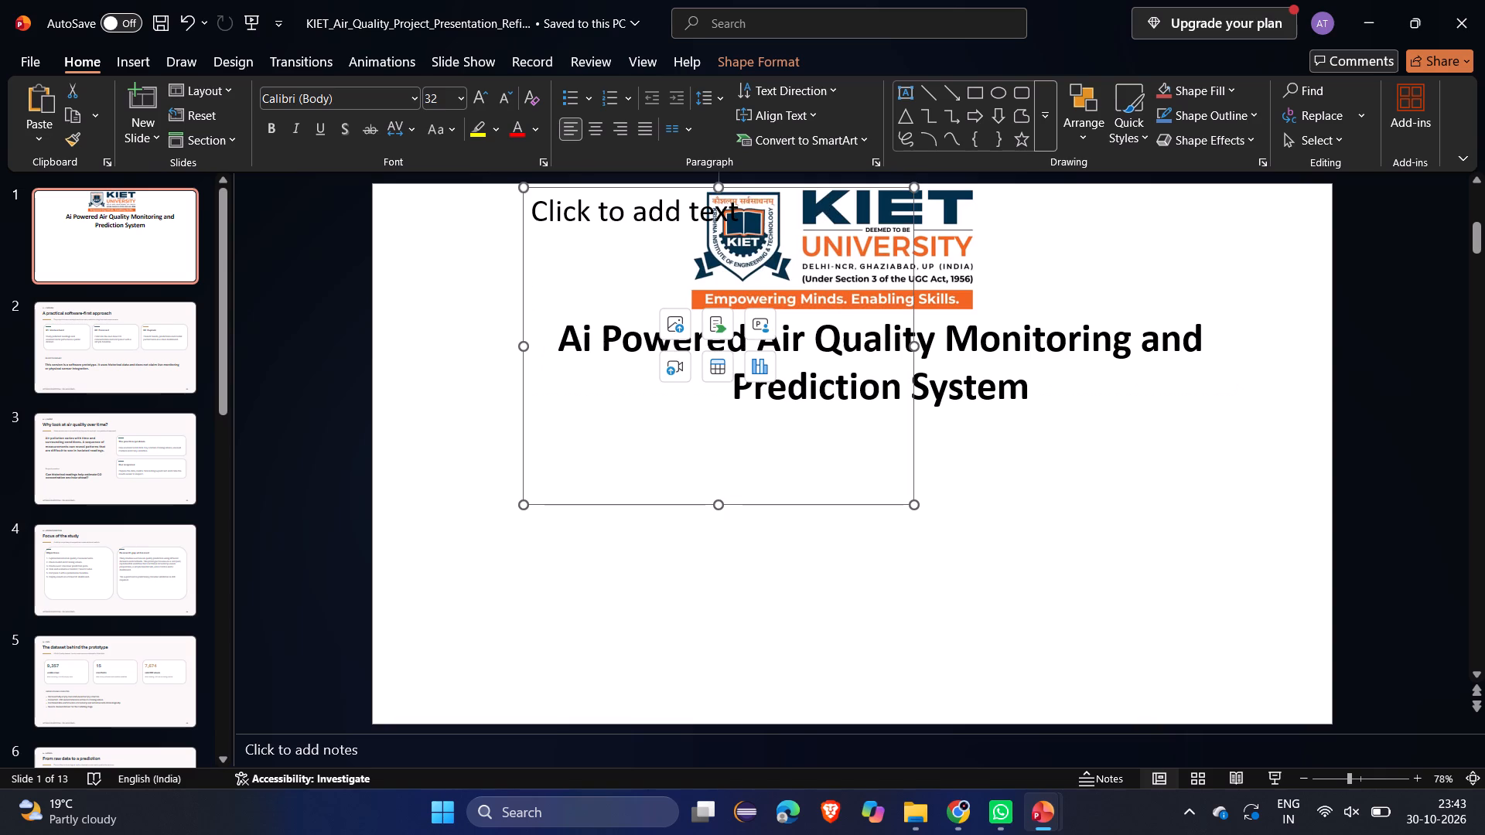
drag(569, 277, 553, 392)
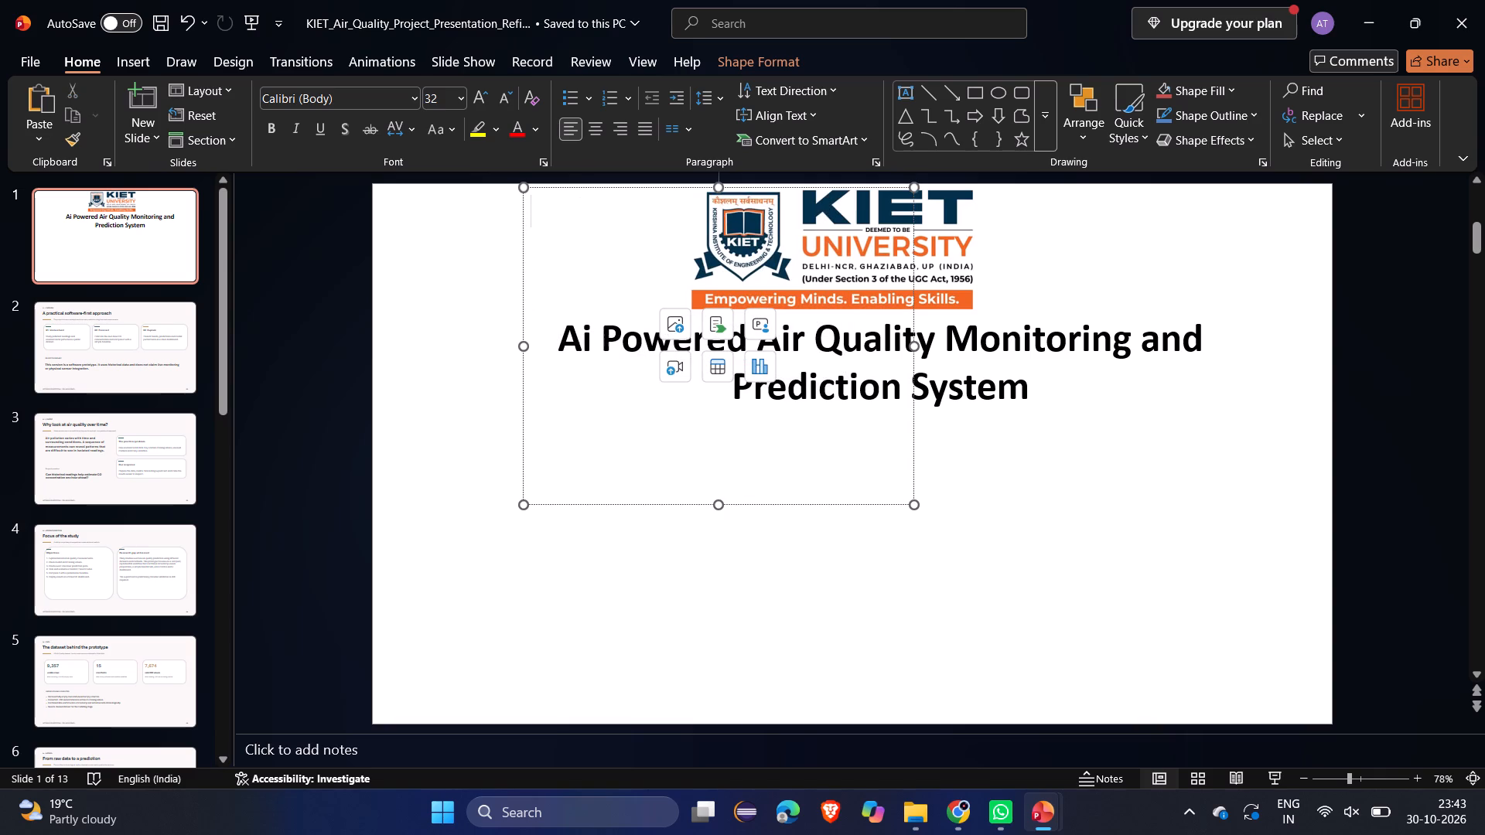
drag(523, 189, 635, 400)
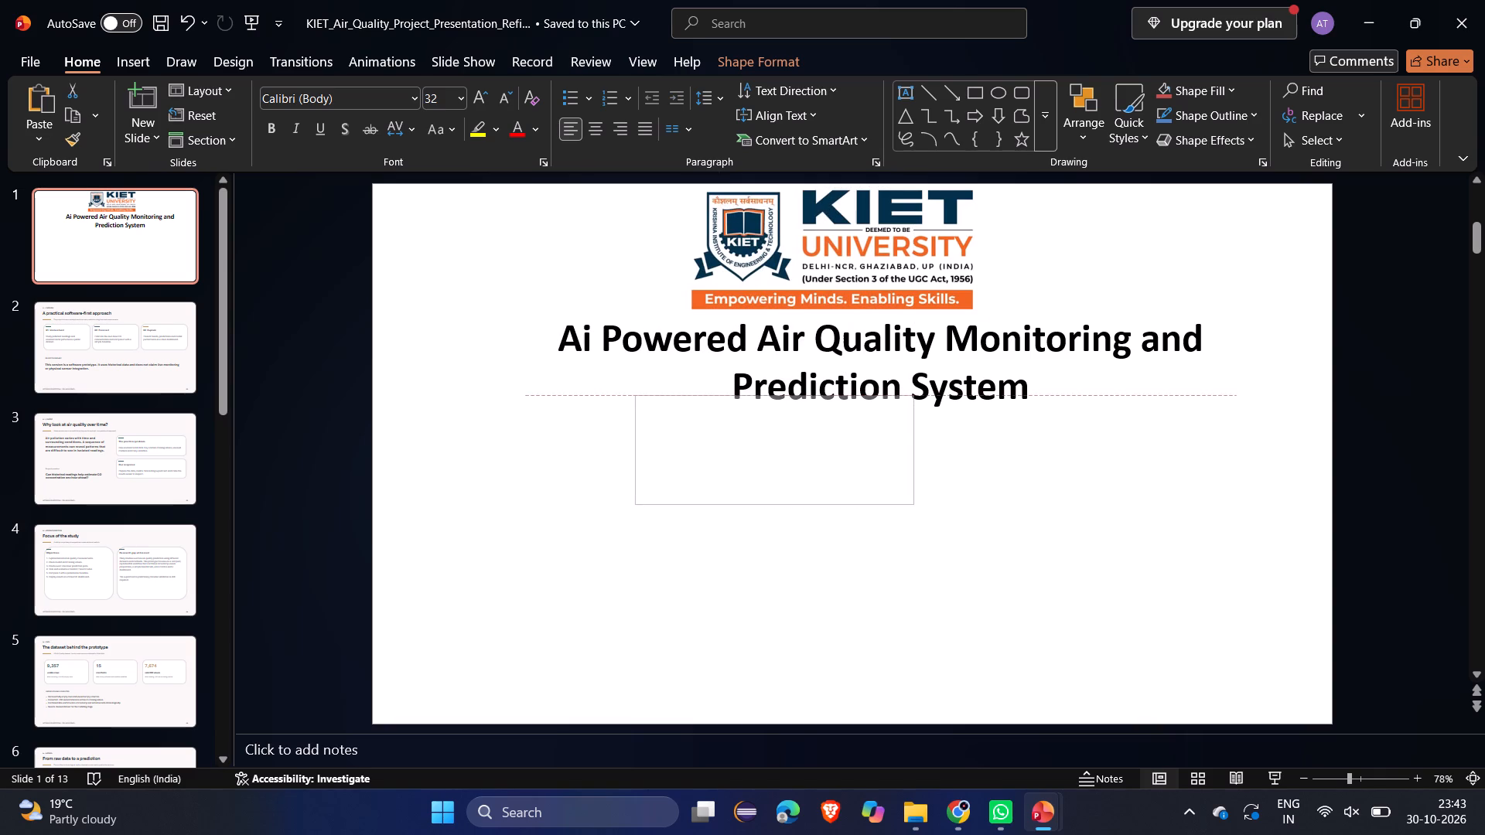
drag(635, 400, 623, 432)
Enter "Department of Computer Science" in the body placeholder below the title.
click(877, 474)
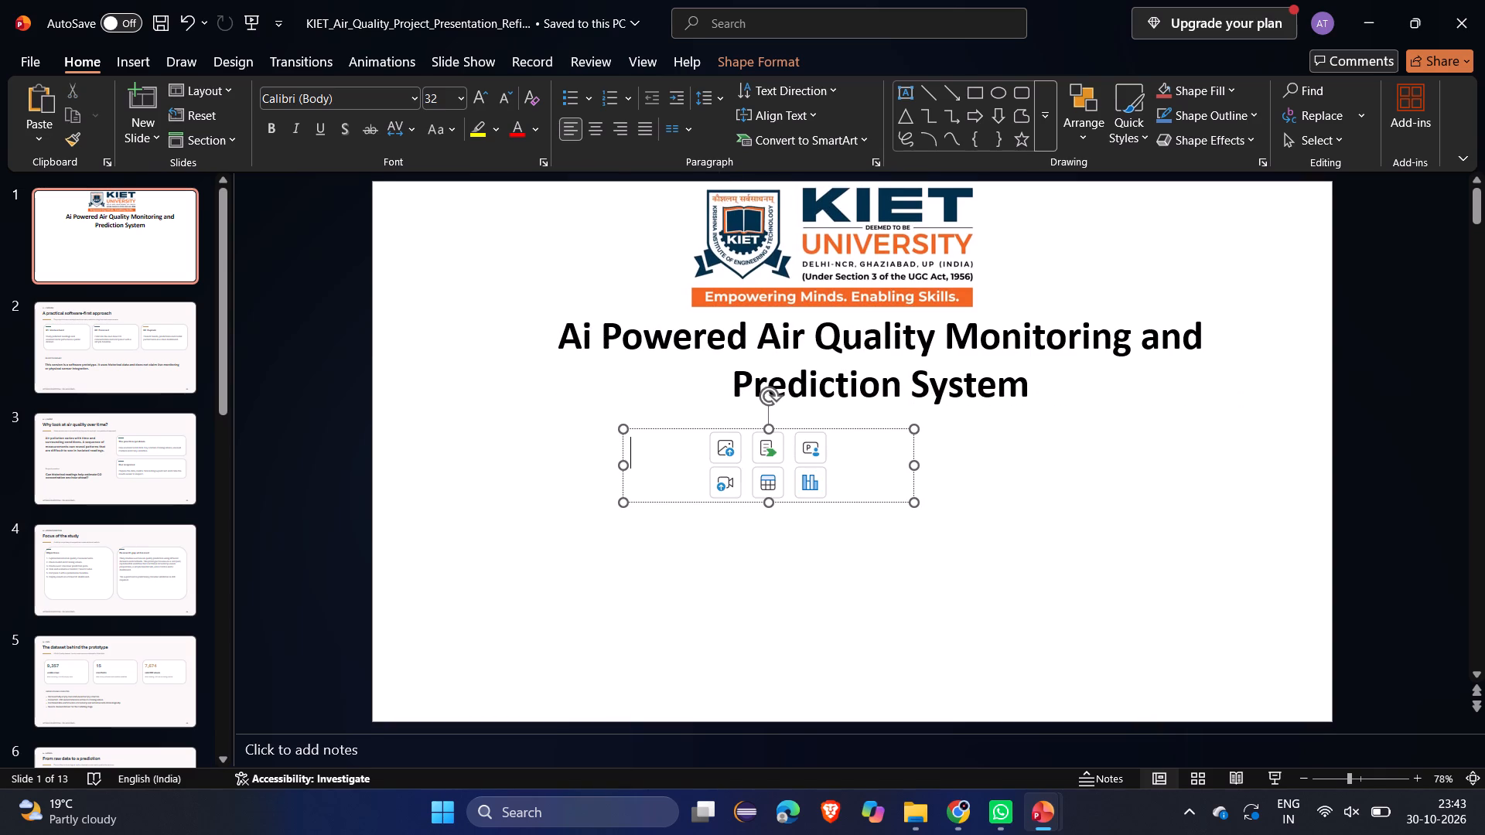
click(877, 474)
click(877, 474)
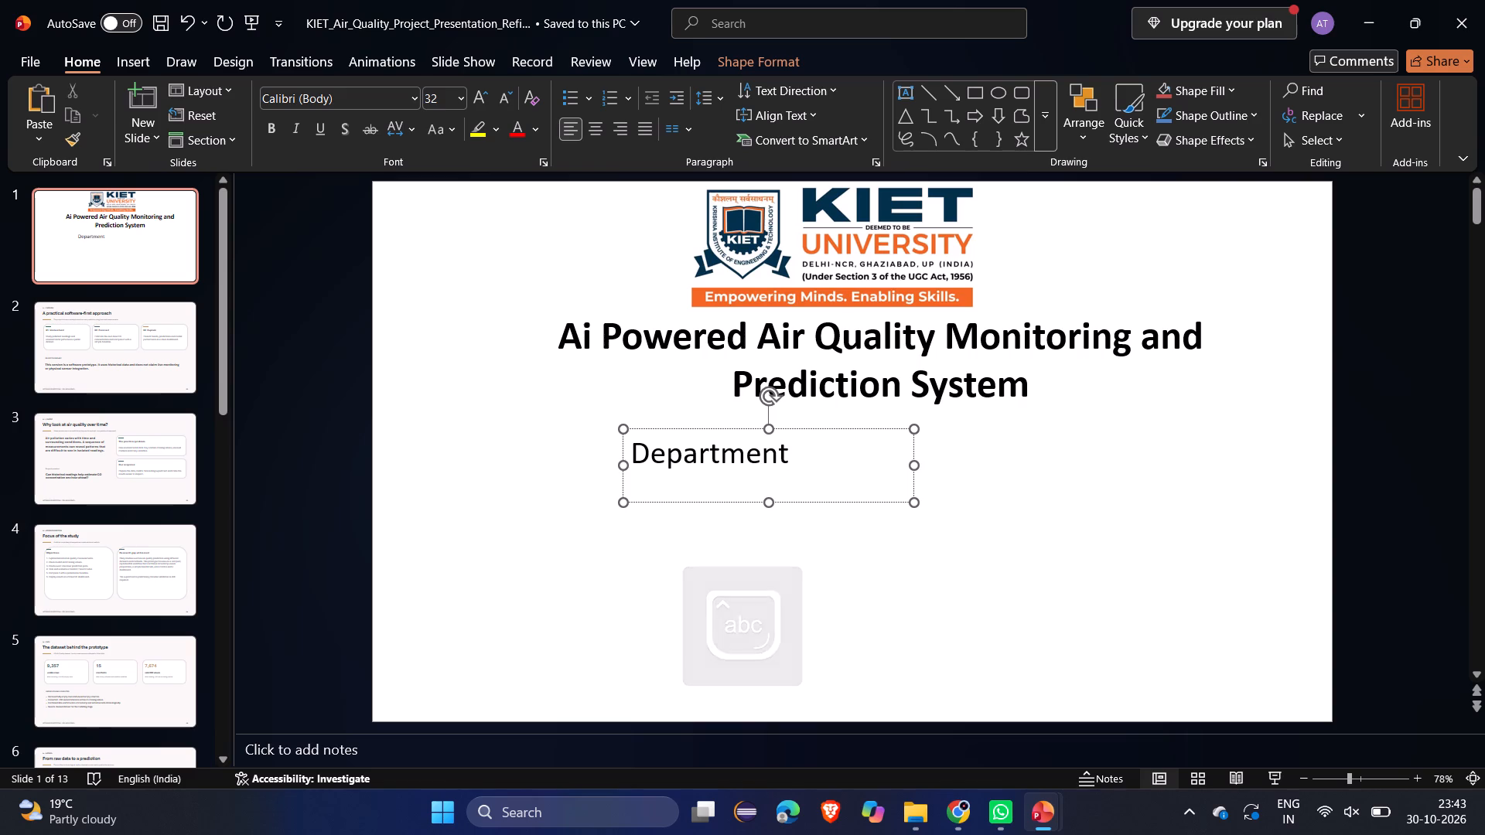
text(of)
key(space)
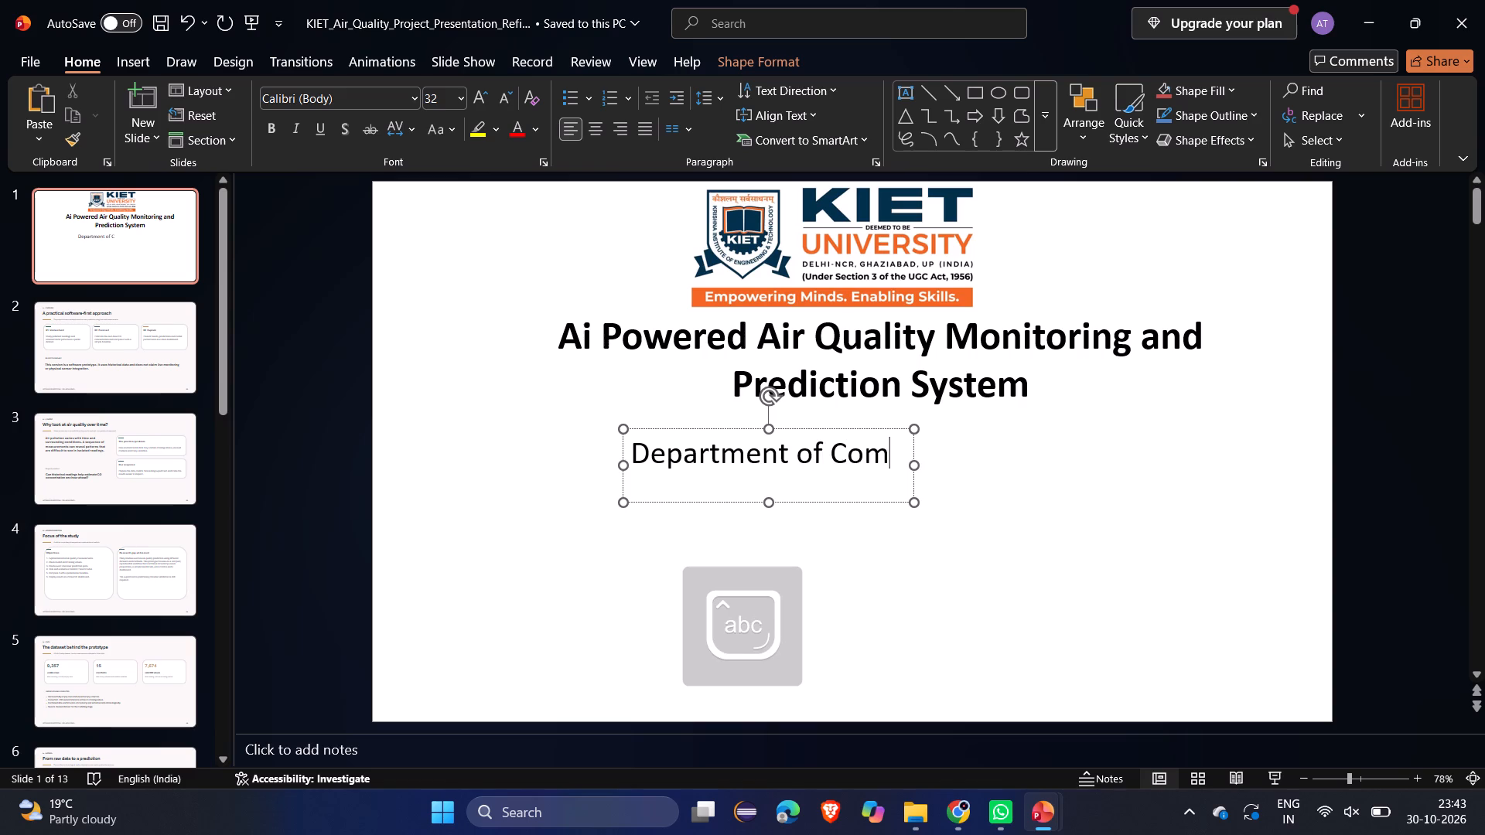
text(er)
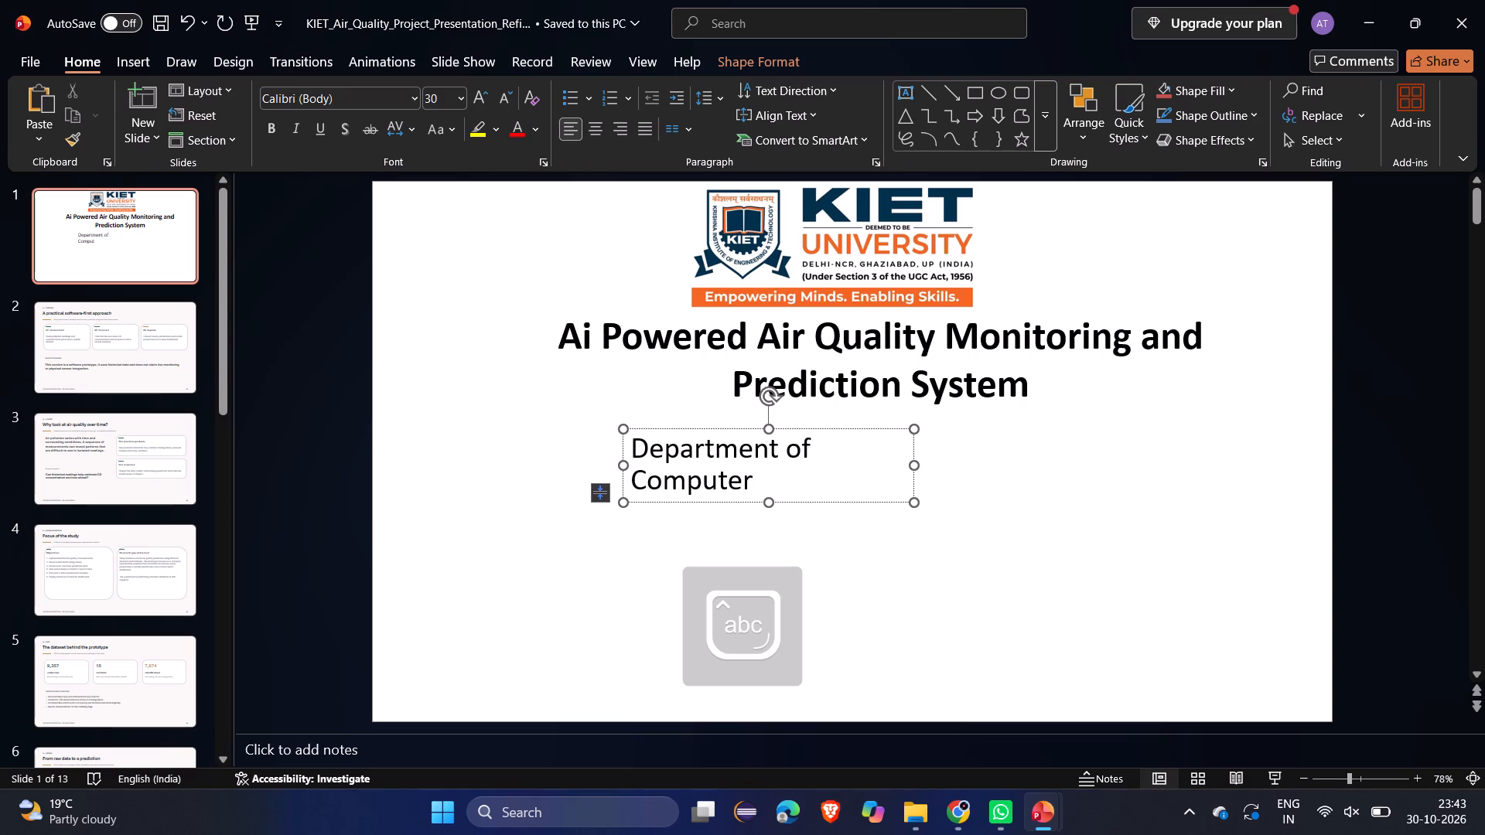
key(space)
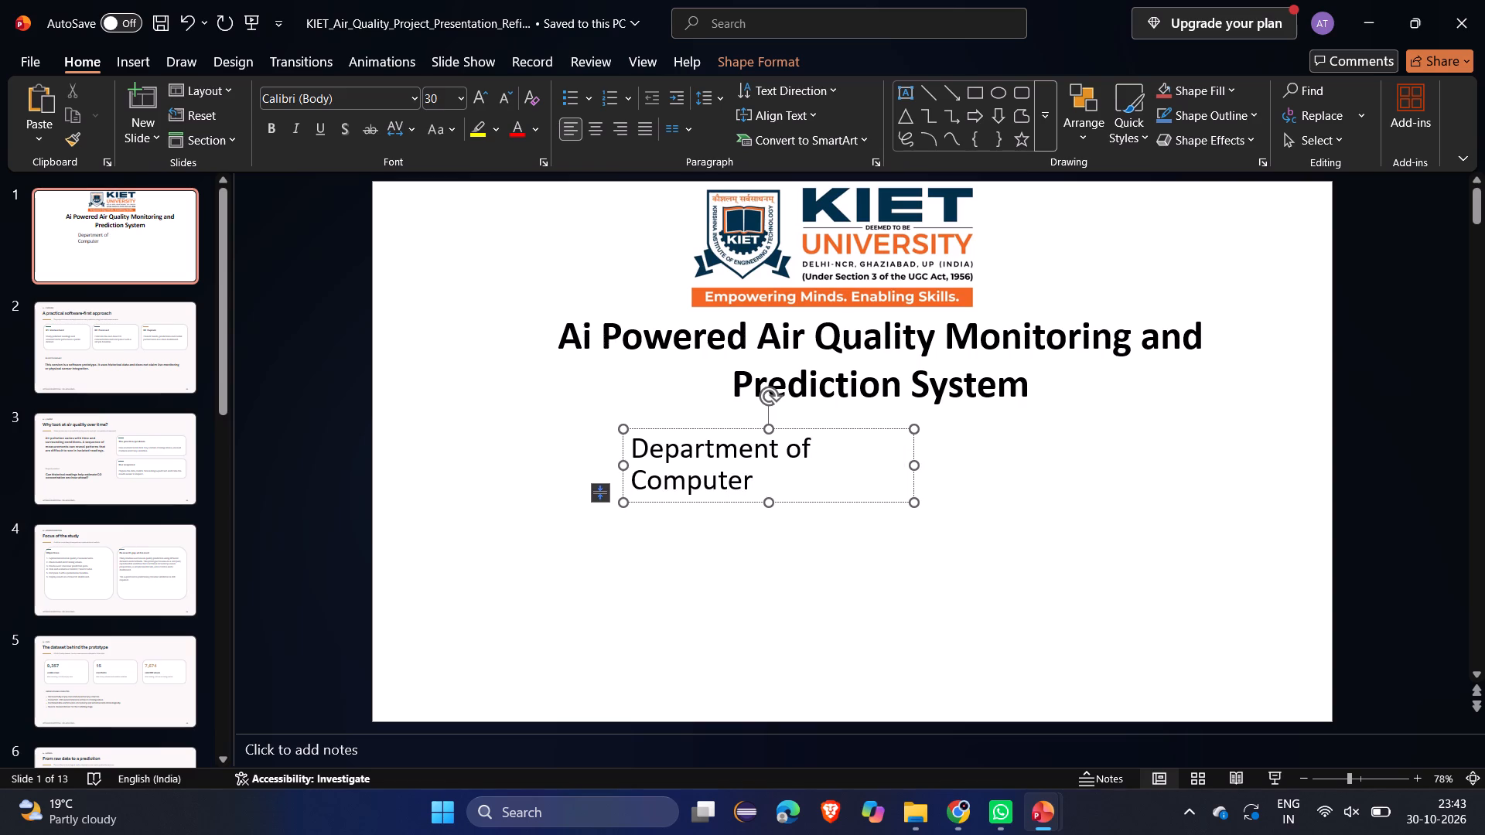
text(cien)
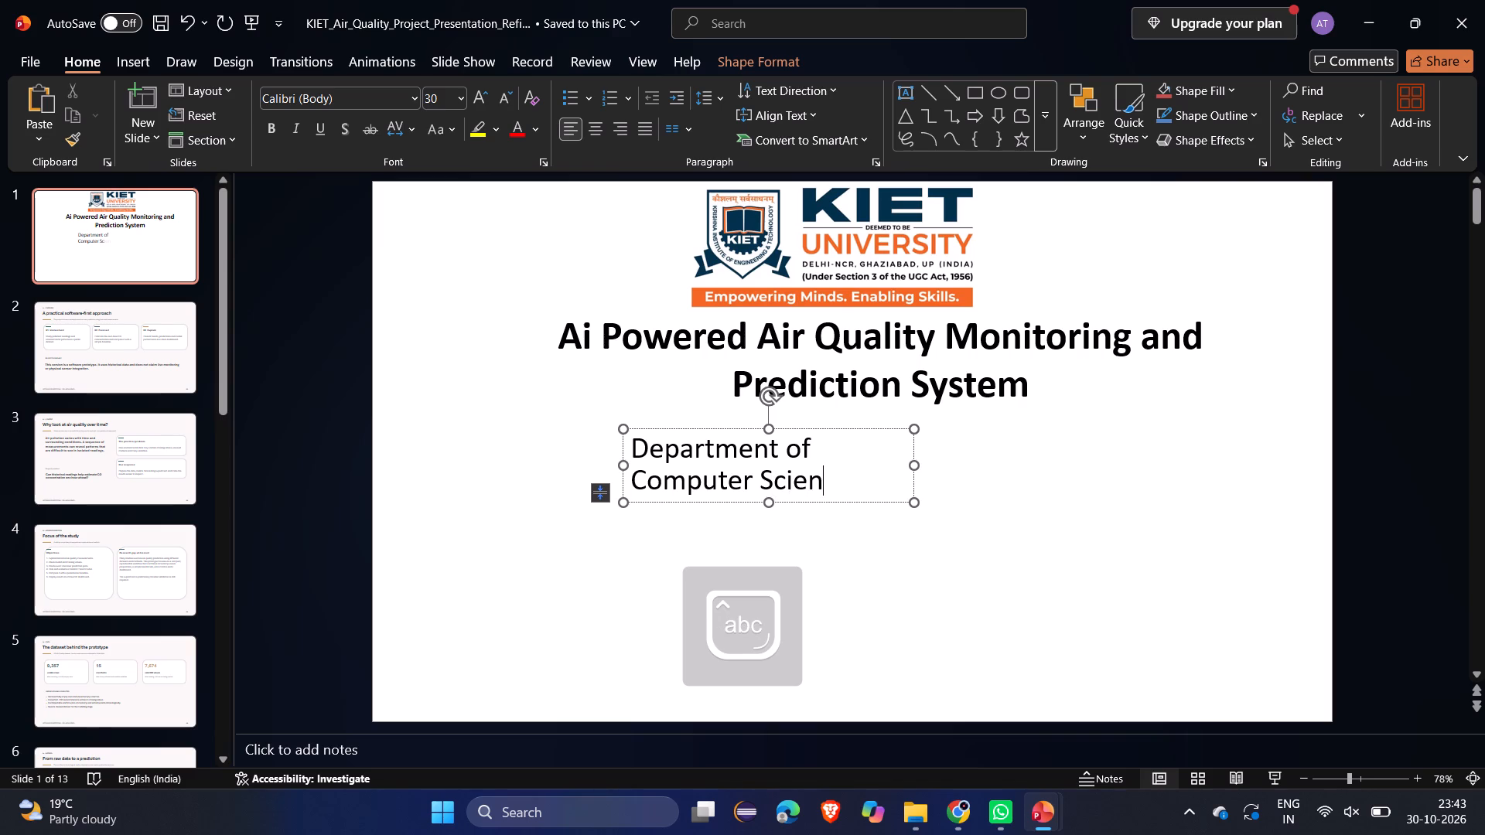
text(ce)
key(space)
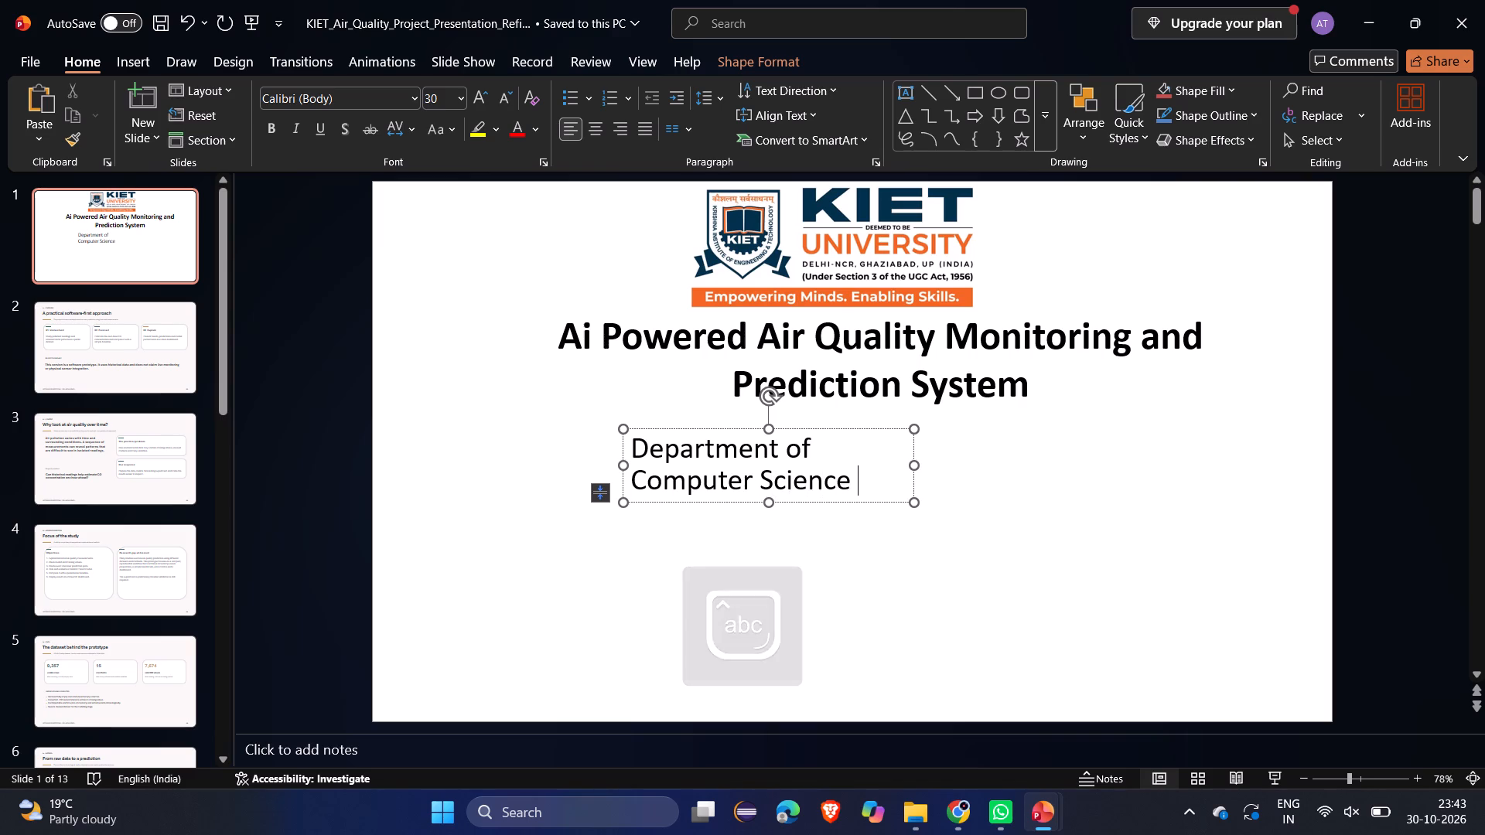
Extend the body placeholder's right edge nearly to the title's right end so the department text fits on one line.
drag(913, 467, 1183, 400)
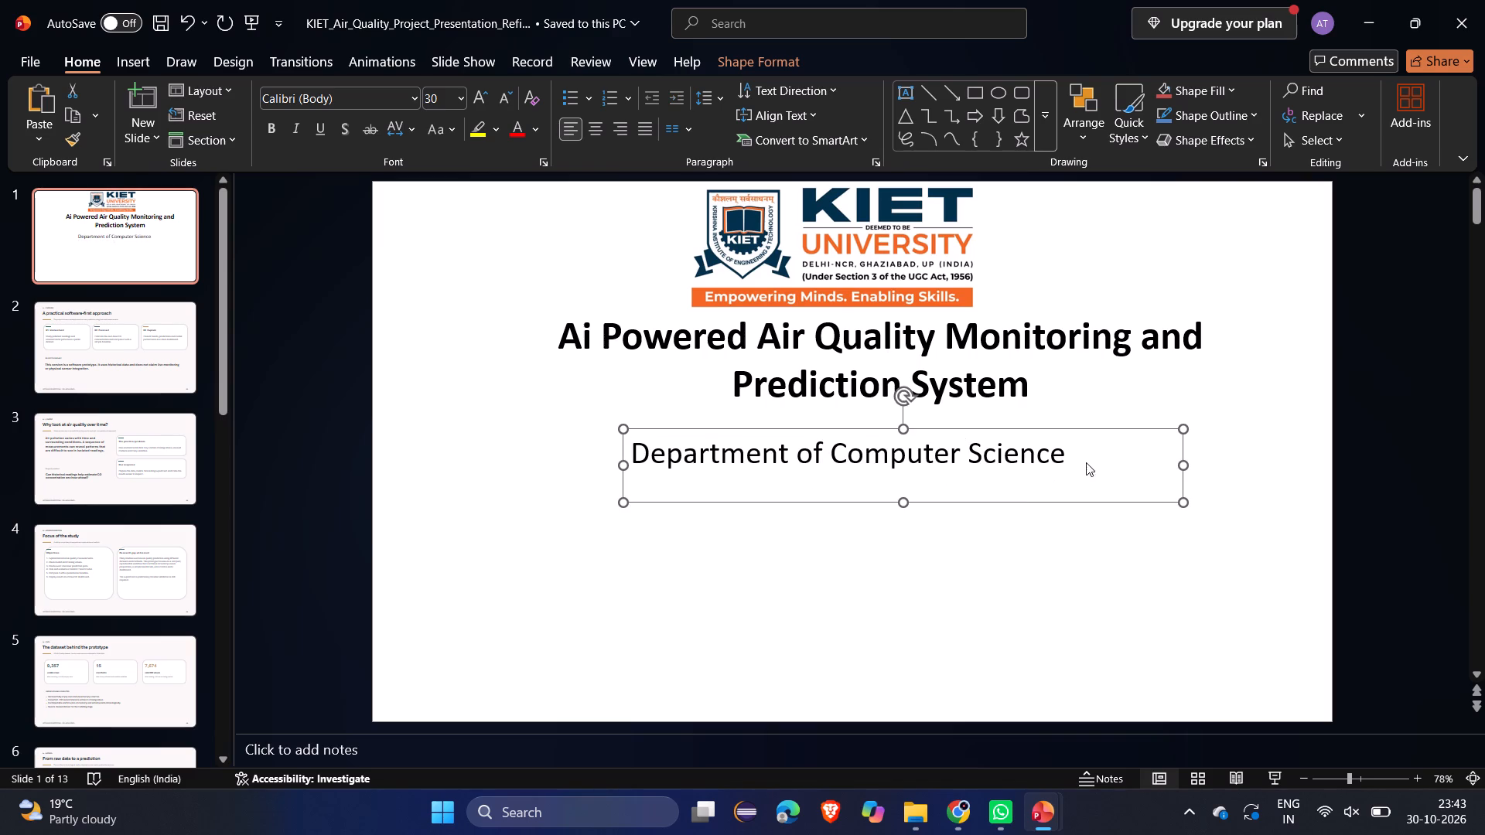
click(1104, 453)
click(1100, 456)
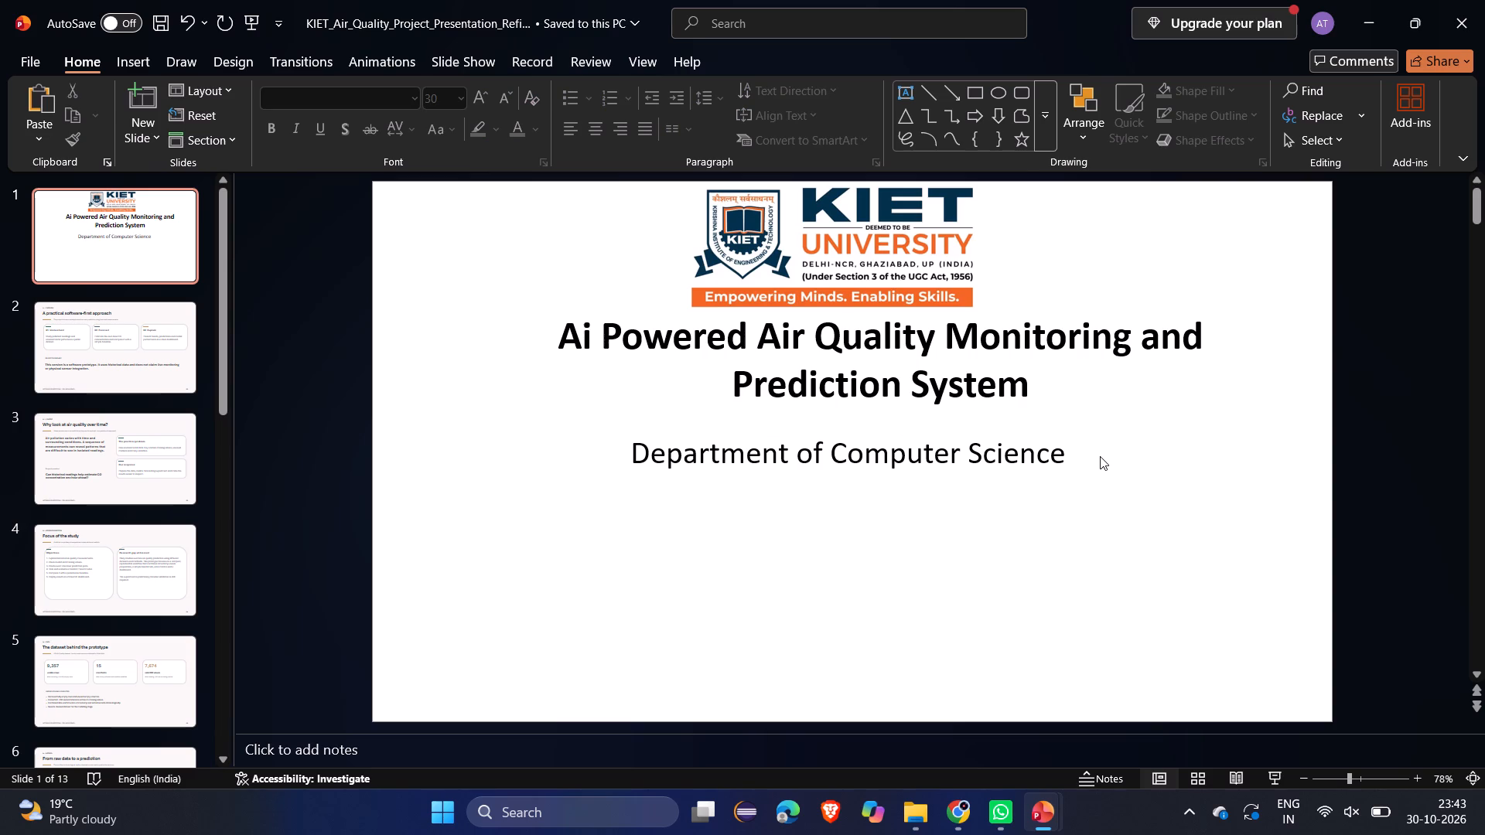
Add a second line reading "Student Name=" below "Department of Computer Science".
click(1016, 457)
click(1070, 460)
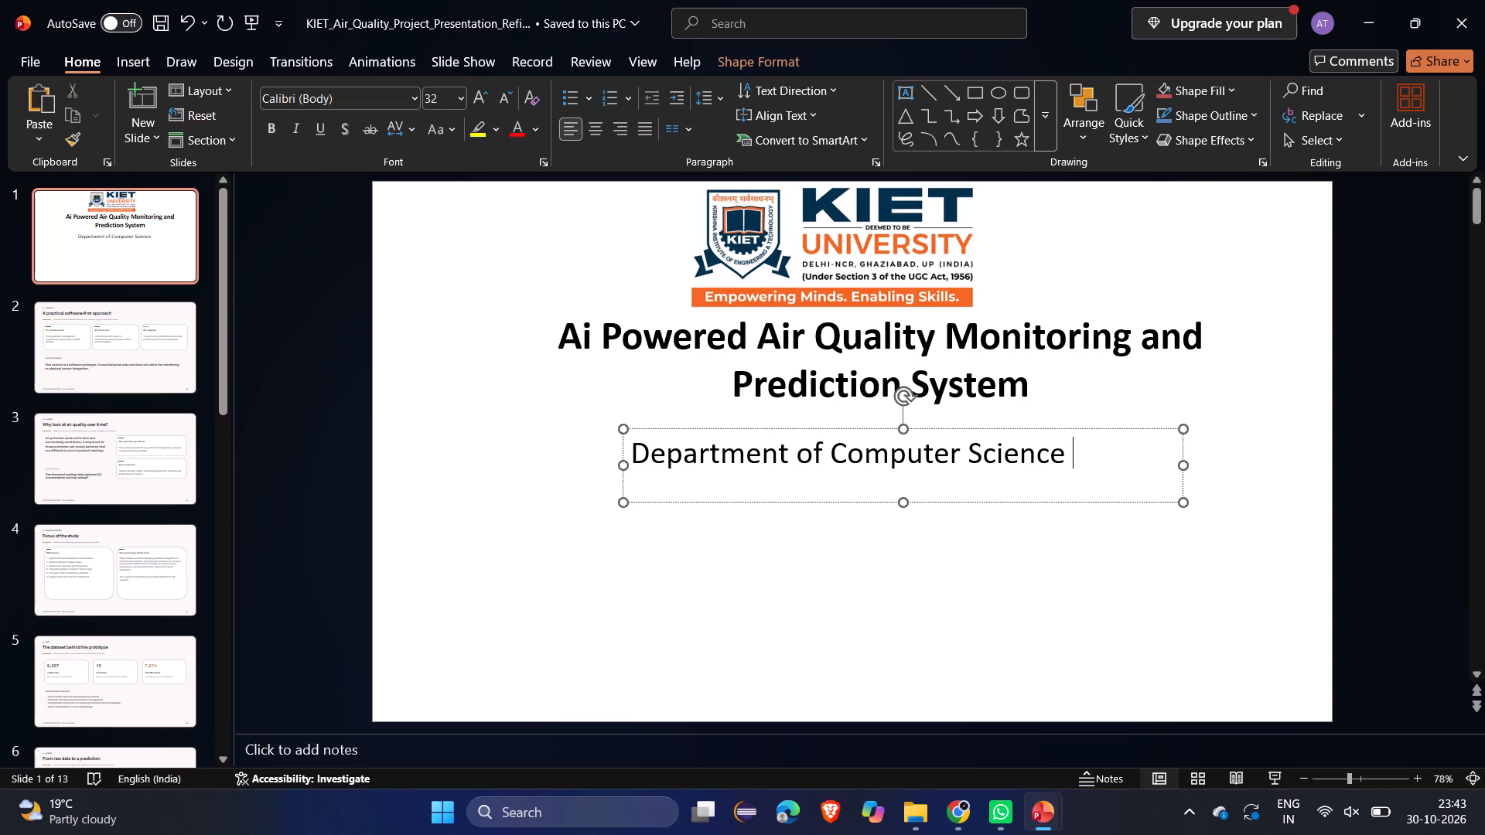
key(Return)
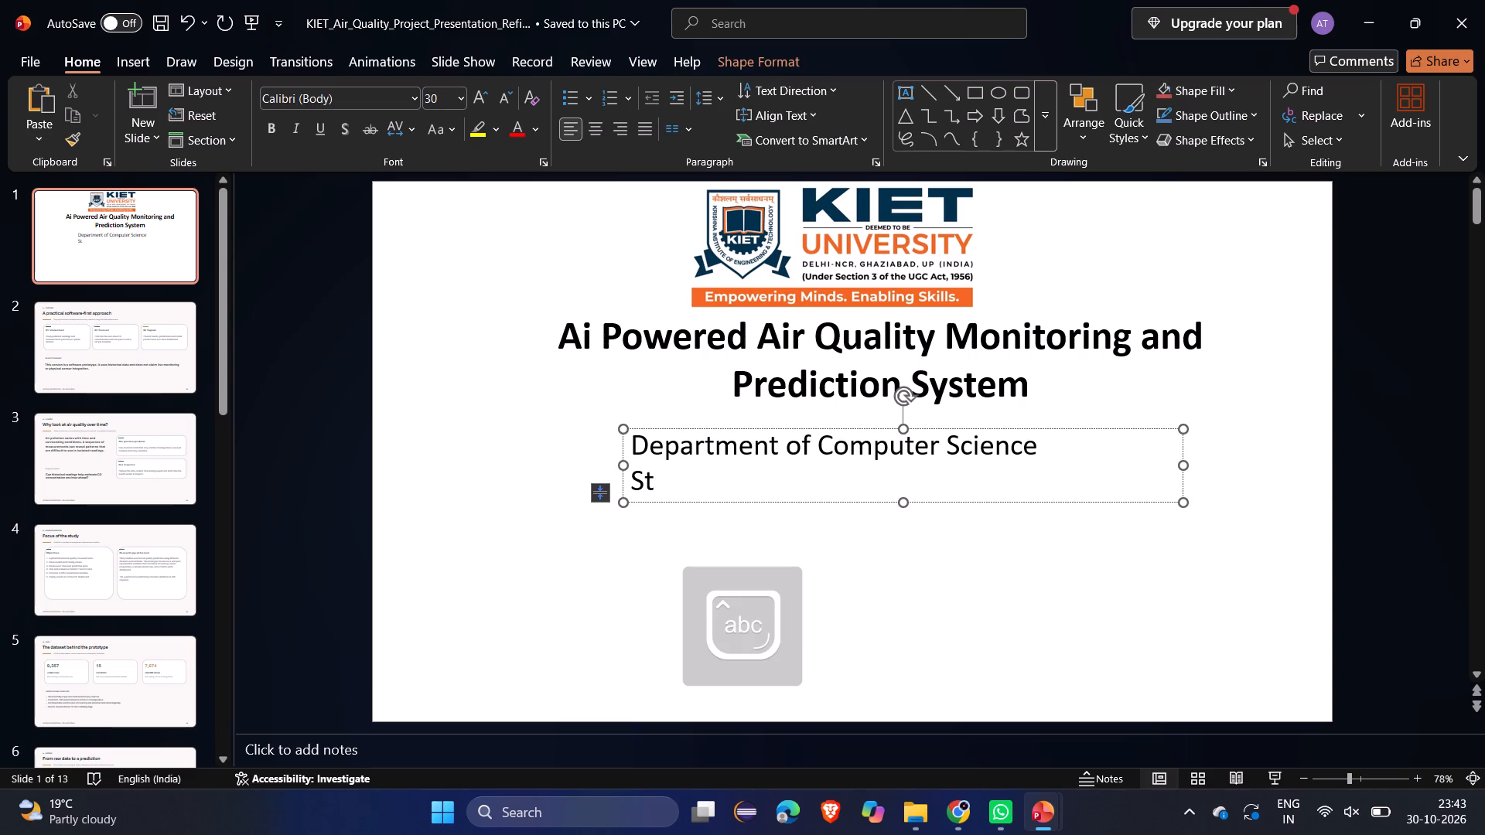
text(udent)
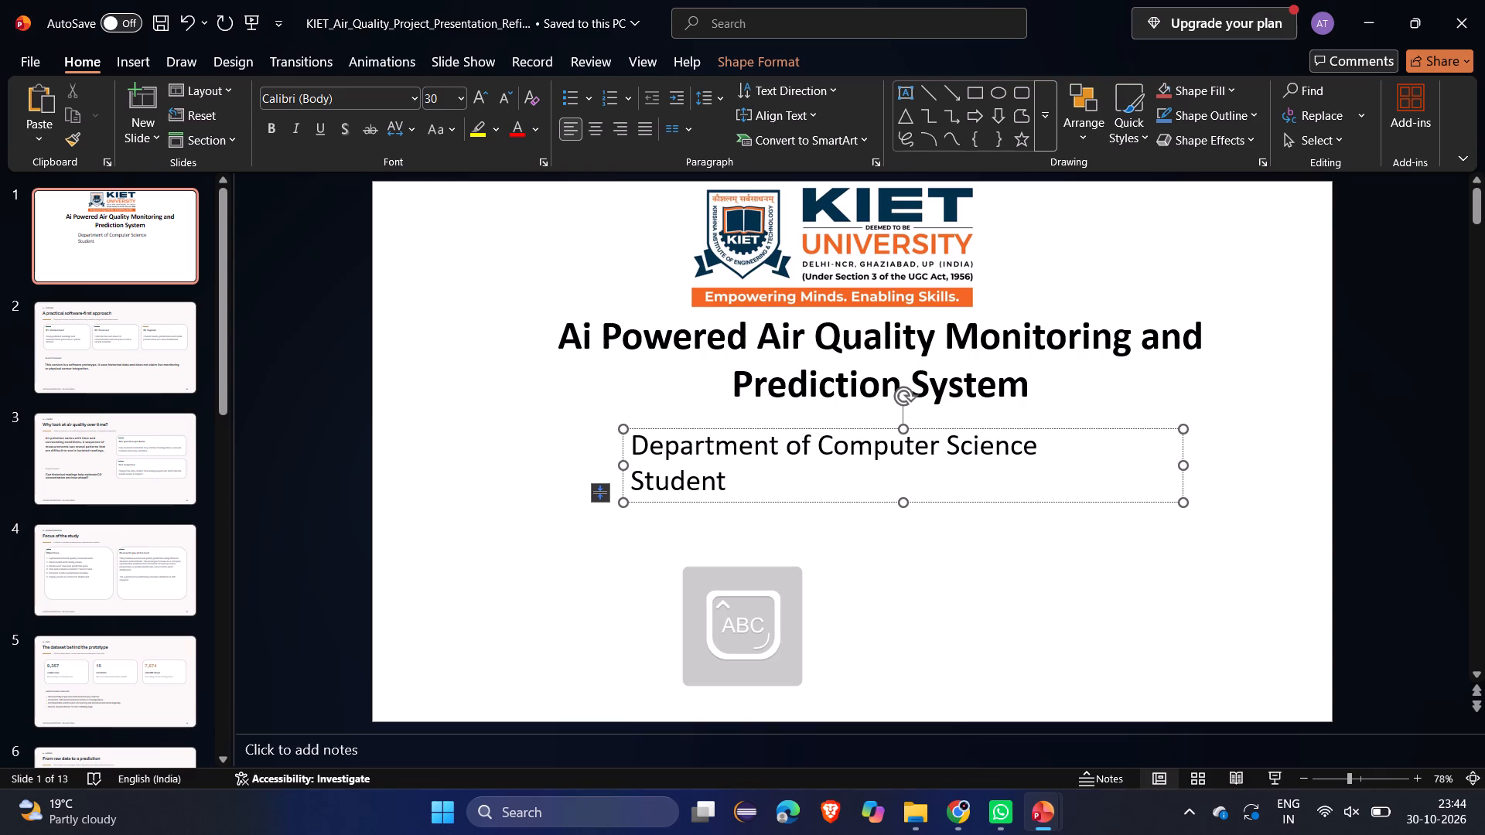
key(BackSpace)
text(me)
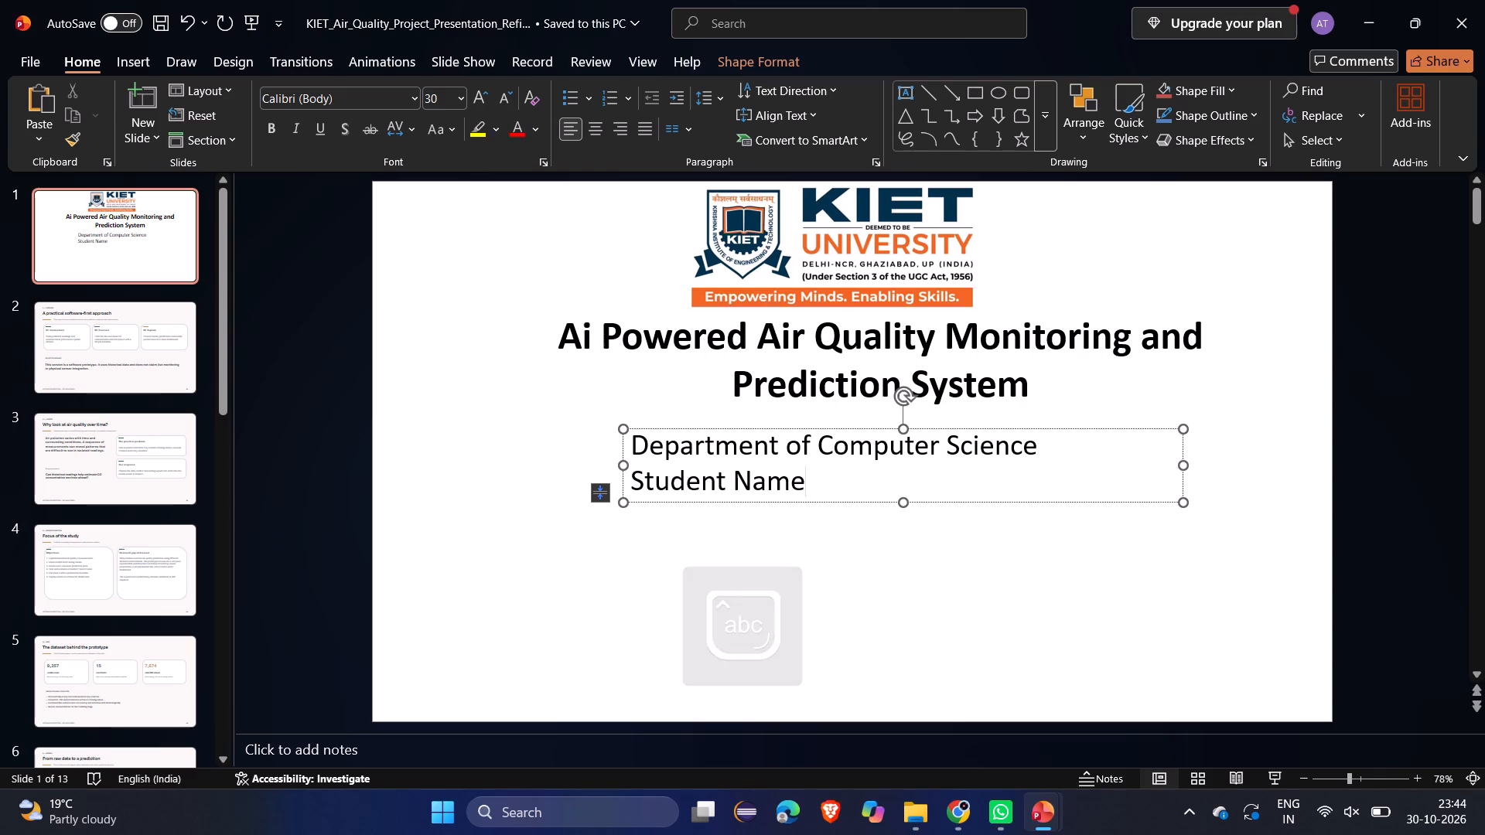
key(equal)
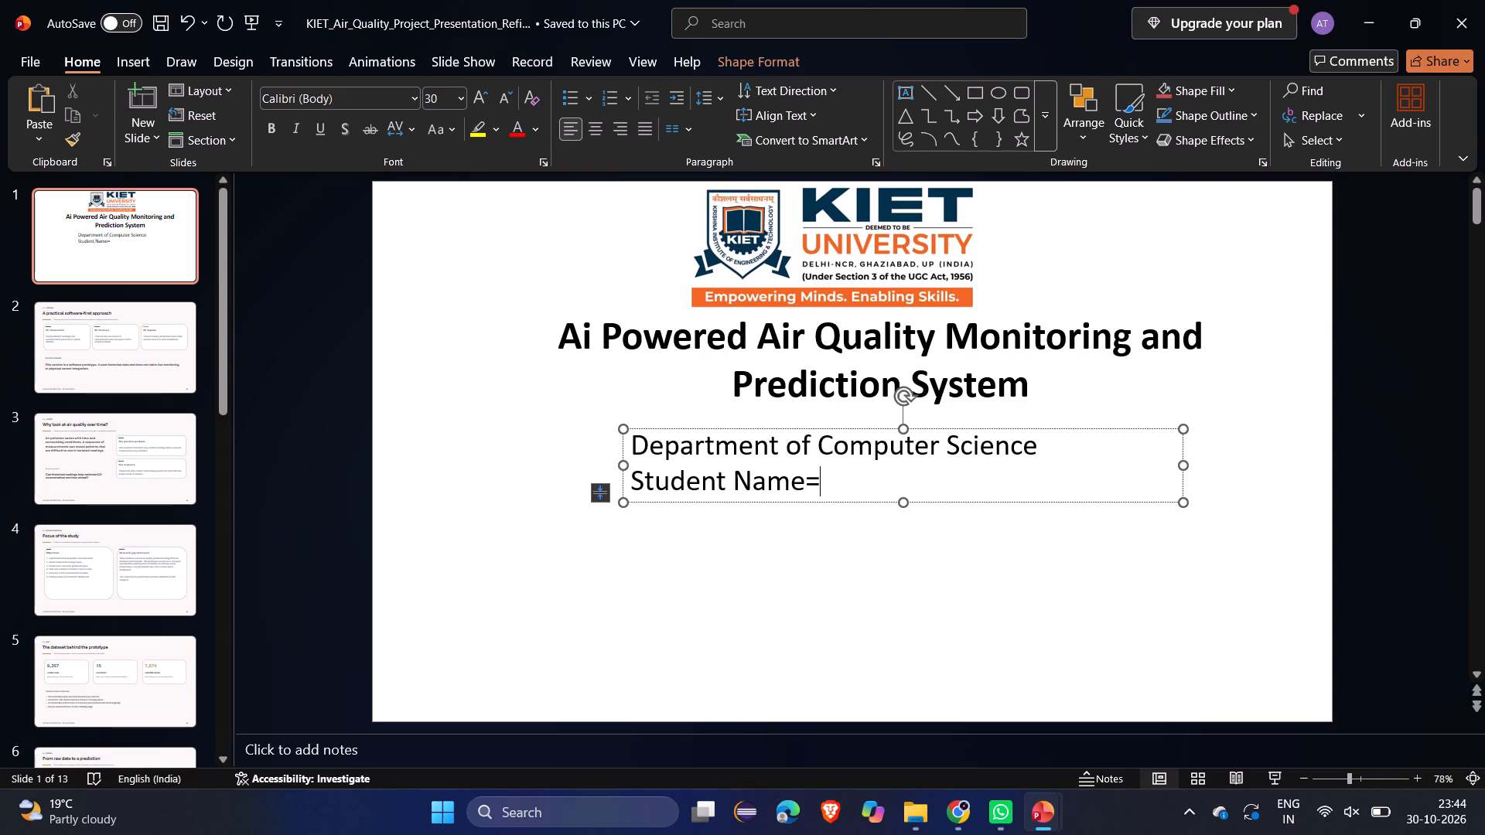
Enter the first student's name followed by the roll number in parentheses after "Student Name=", and start a new line.
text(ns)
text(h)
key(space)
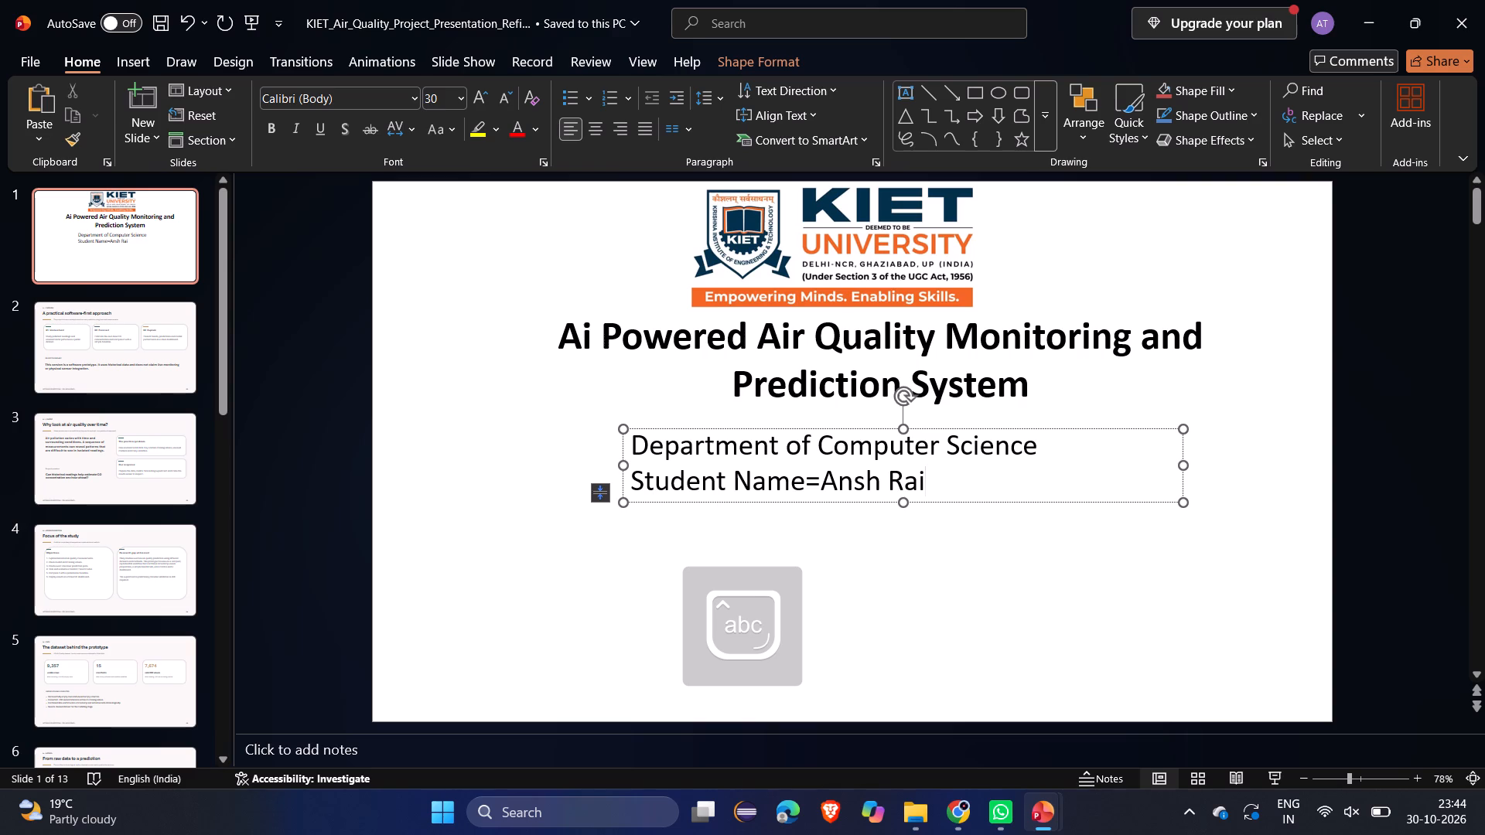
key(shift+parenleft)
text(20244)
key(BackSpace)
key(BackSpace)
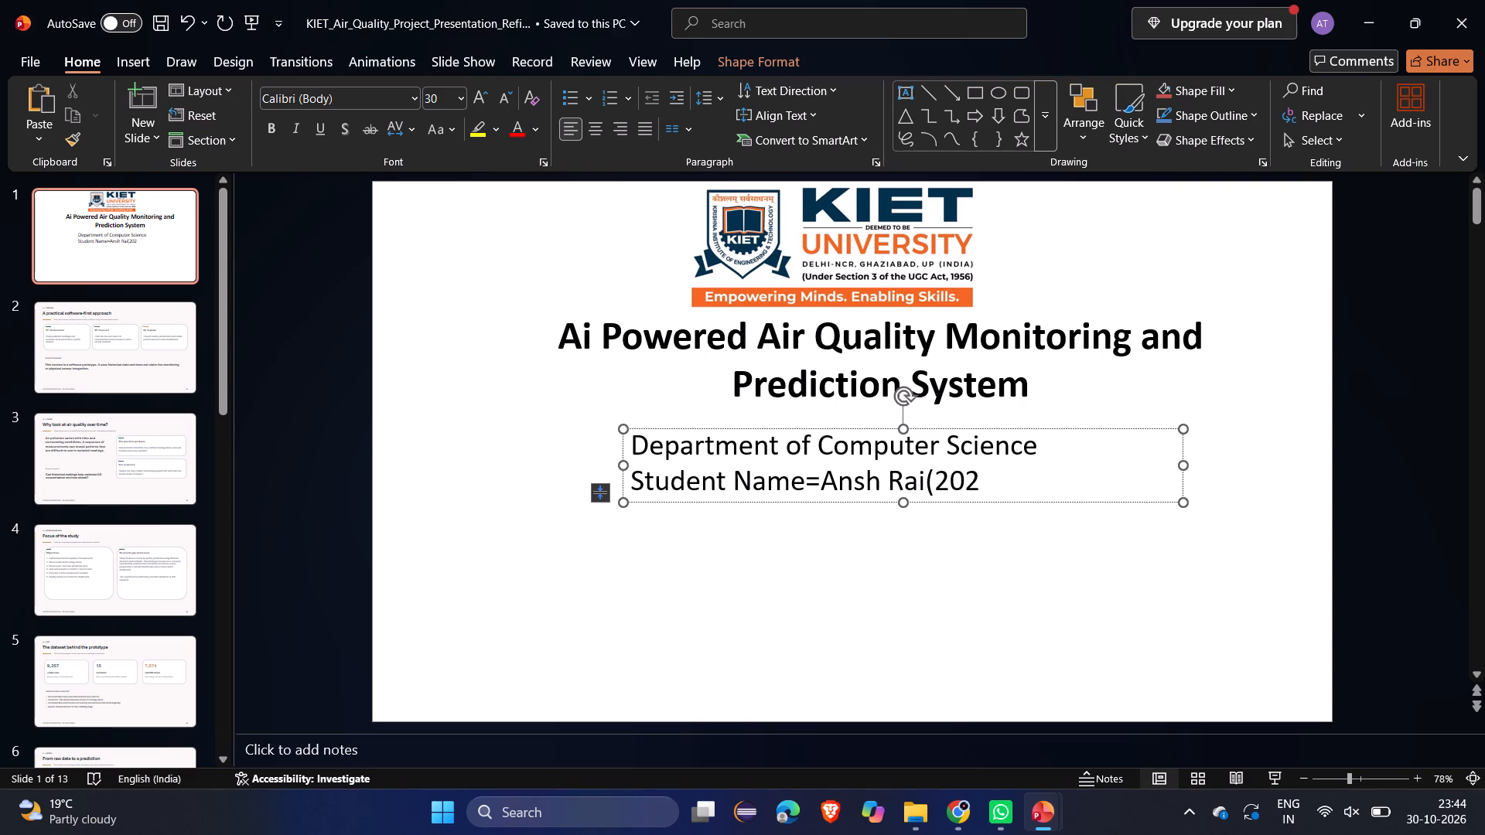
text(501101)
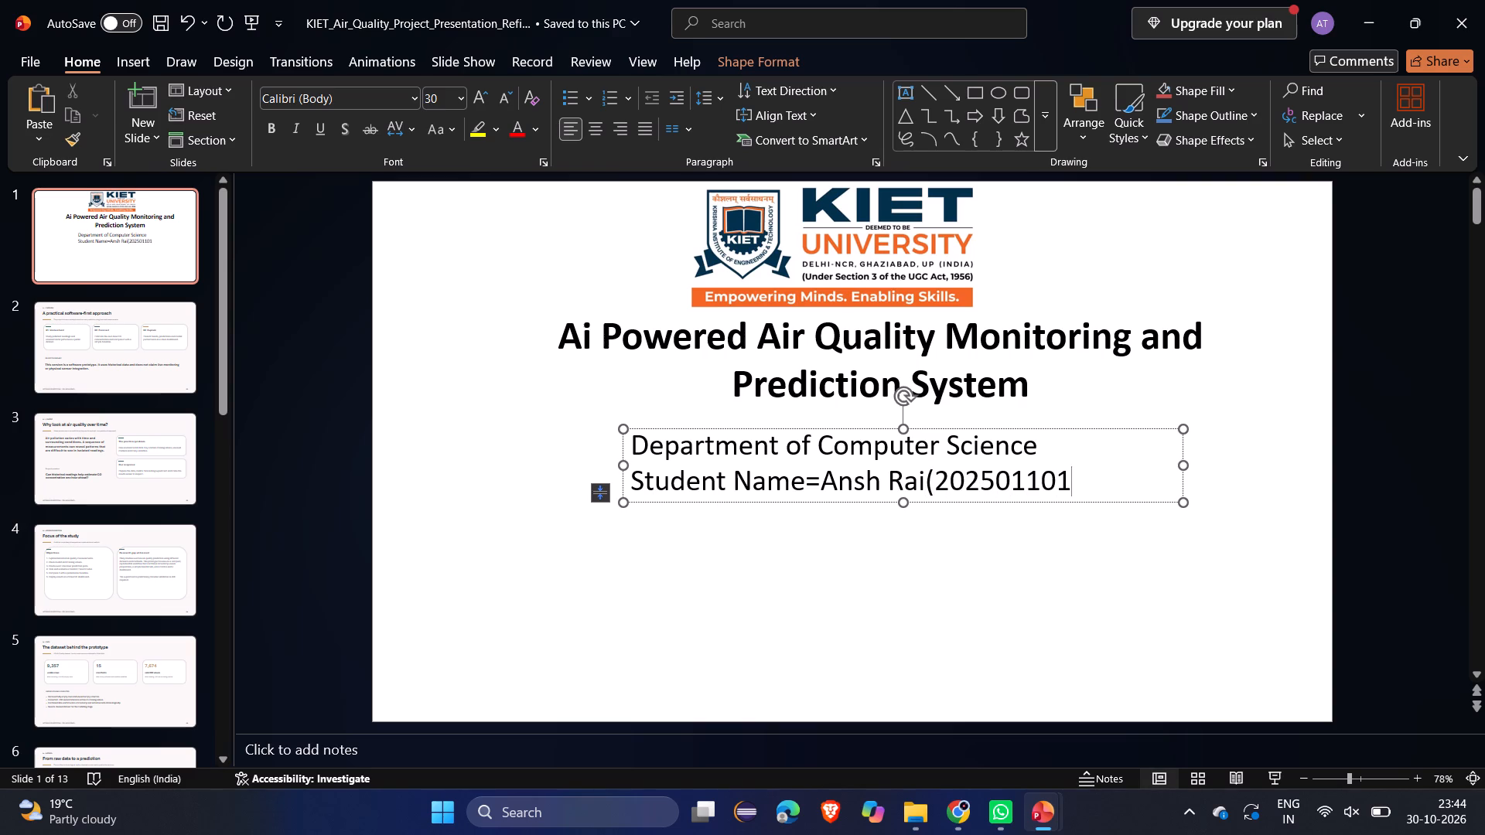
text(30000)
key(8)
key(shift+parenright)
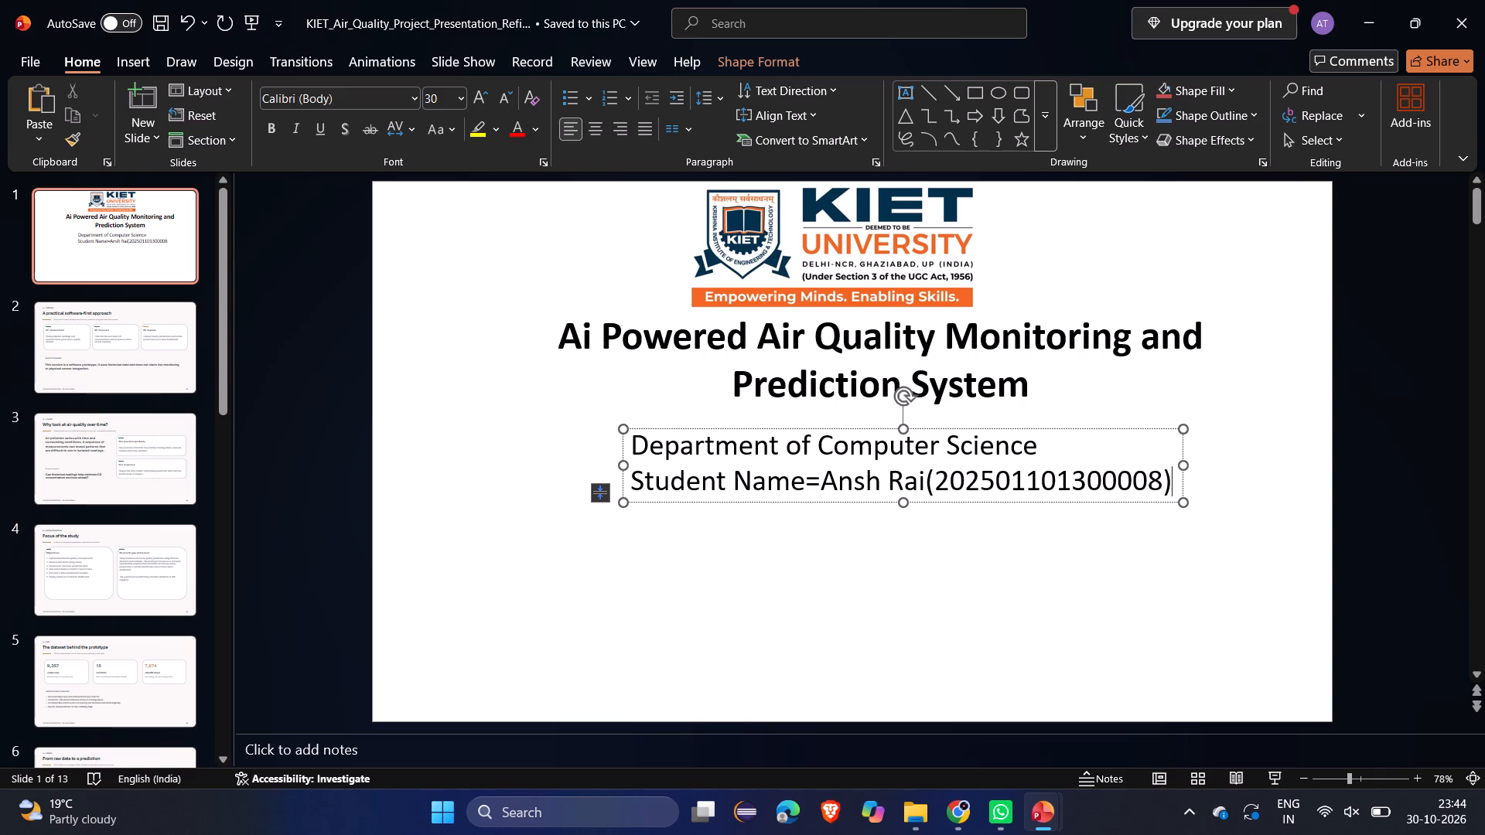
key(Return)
Extend the text box's bottom edge to about three-quarters down the slide and its left edge nearly to the slide's left side.
drag(900, 504, 891, 692)
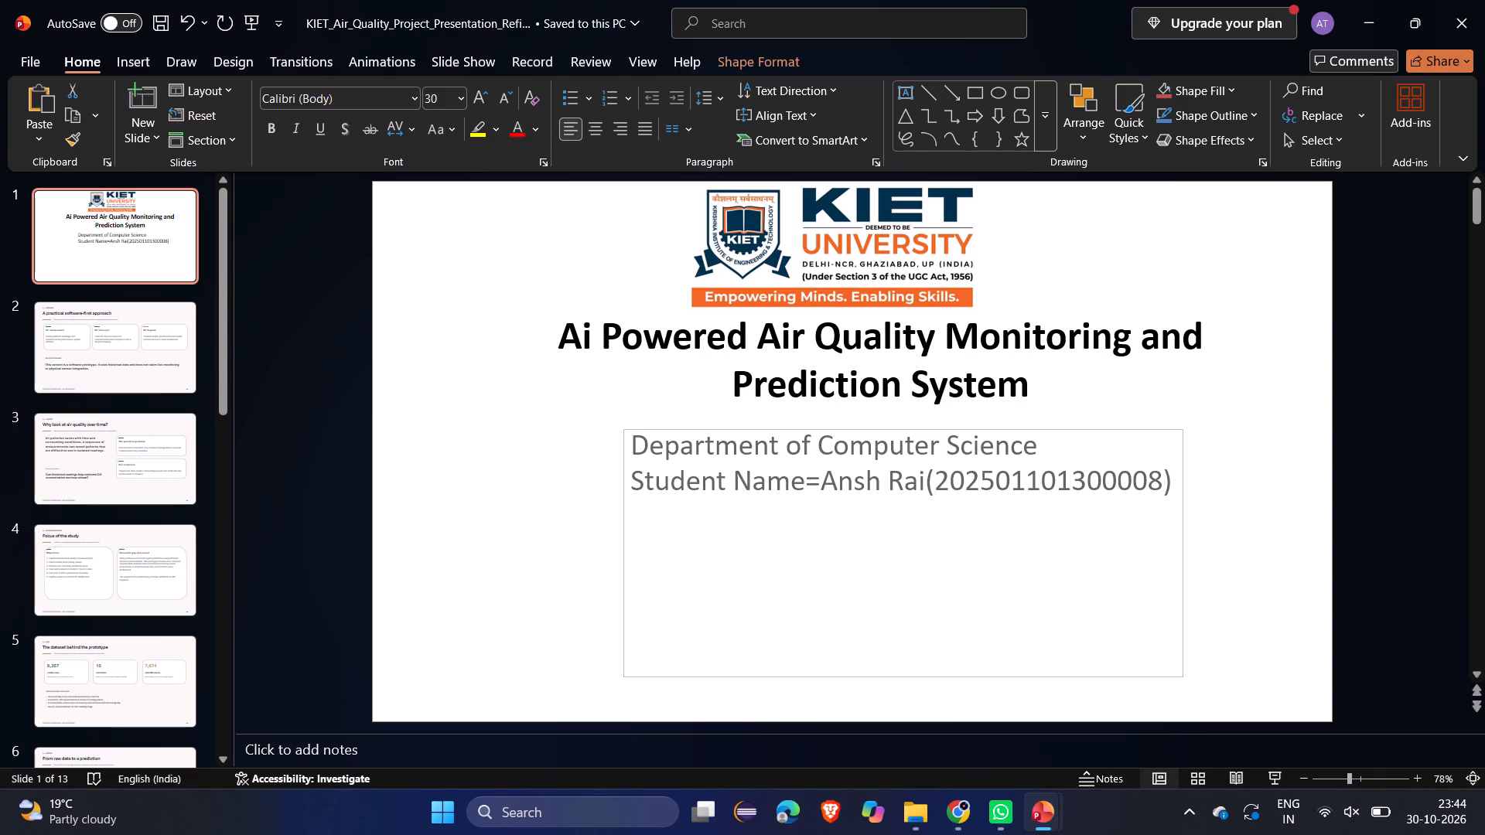
drag(891, 692, 893, 712)
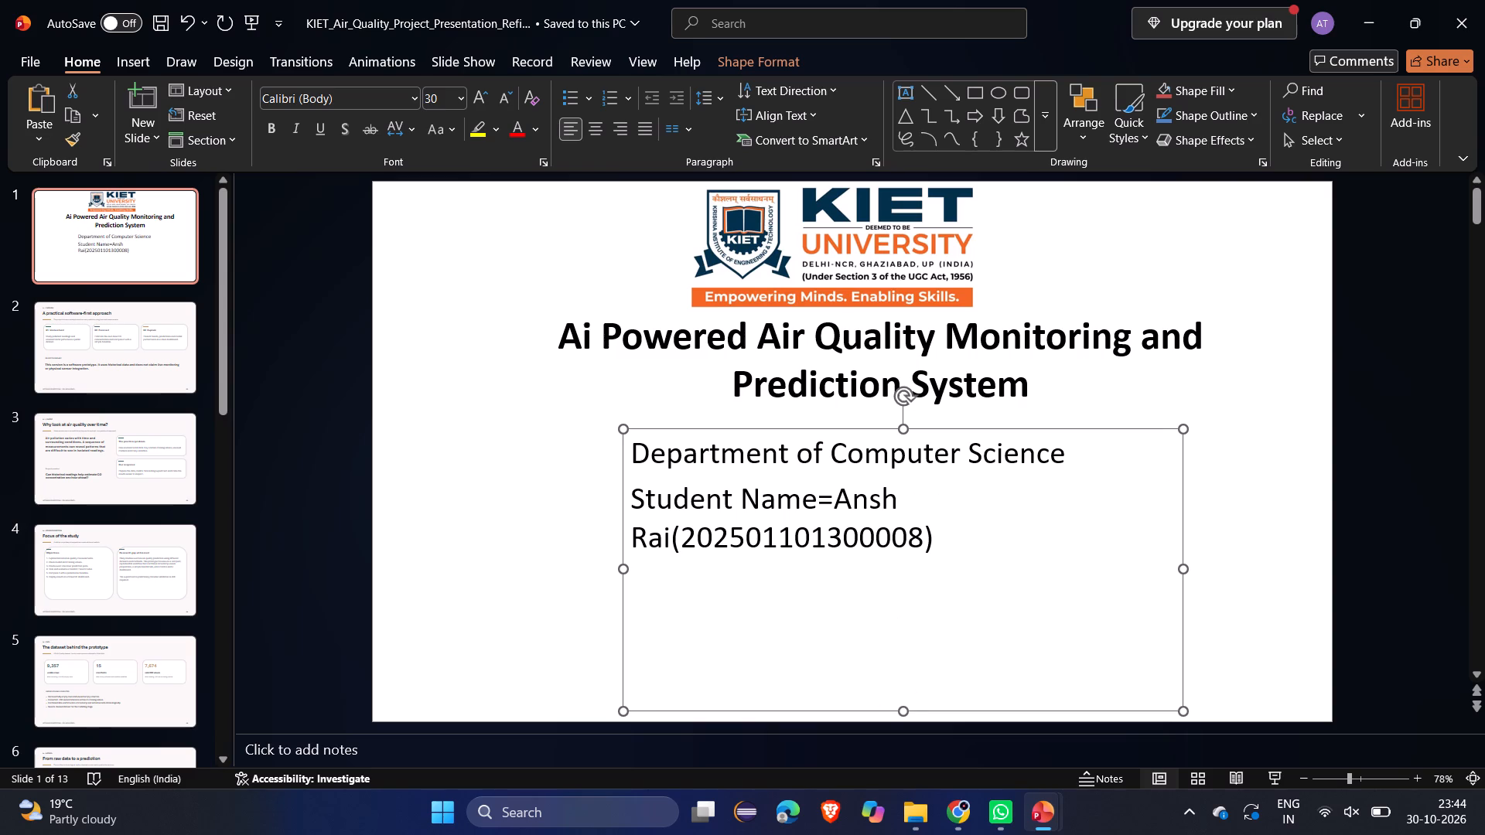
drag(906, 714, 883, 601)
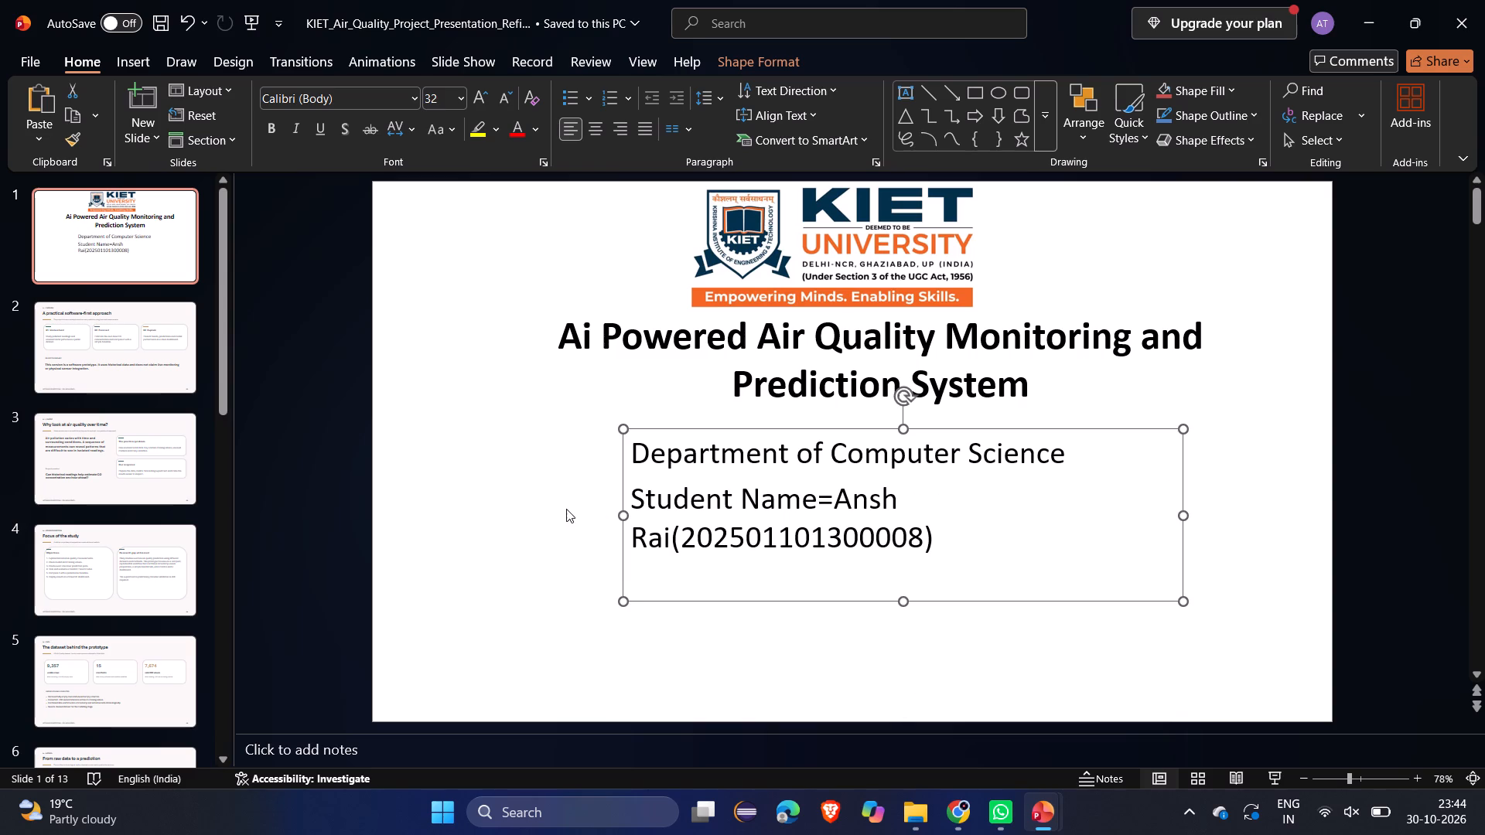
drag(622, 516, 430, 505)
Replace the equals sign after "Student Name" with a colon and move the first student's entry to its own line.
click(639, 516)
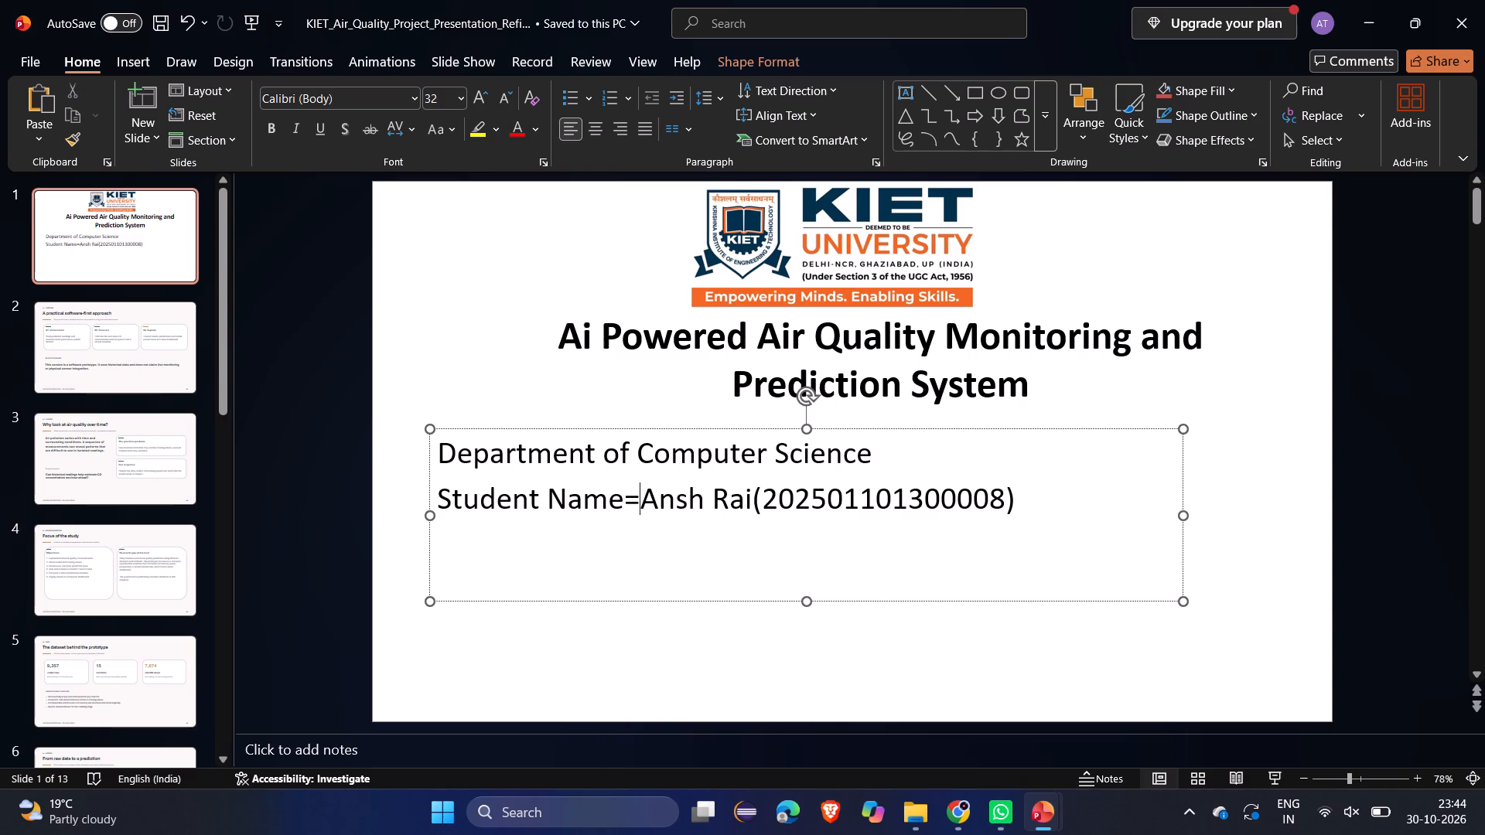
key(Down)
click(644, 506)
key(BackSpace)
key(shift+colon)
key(Return)
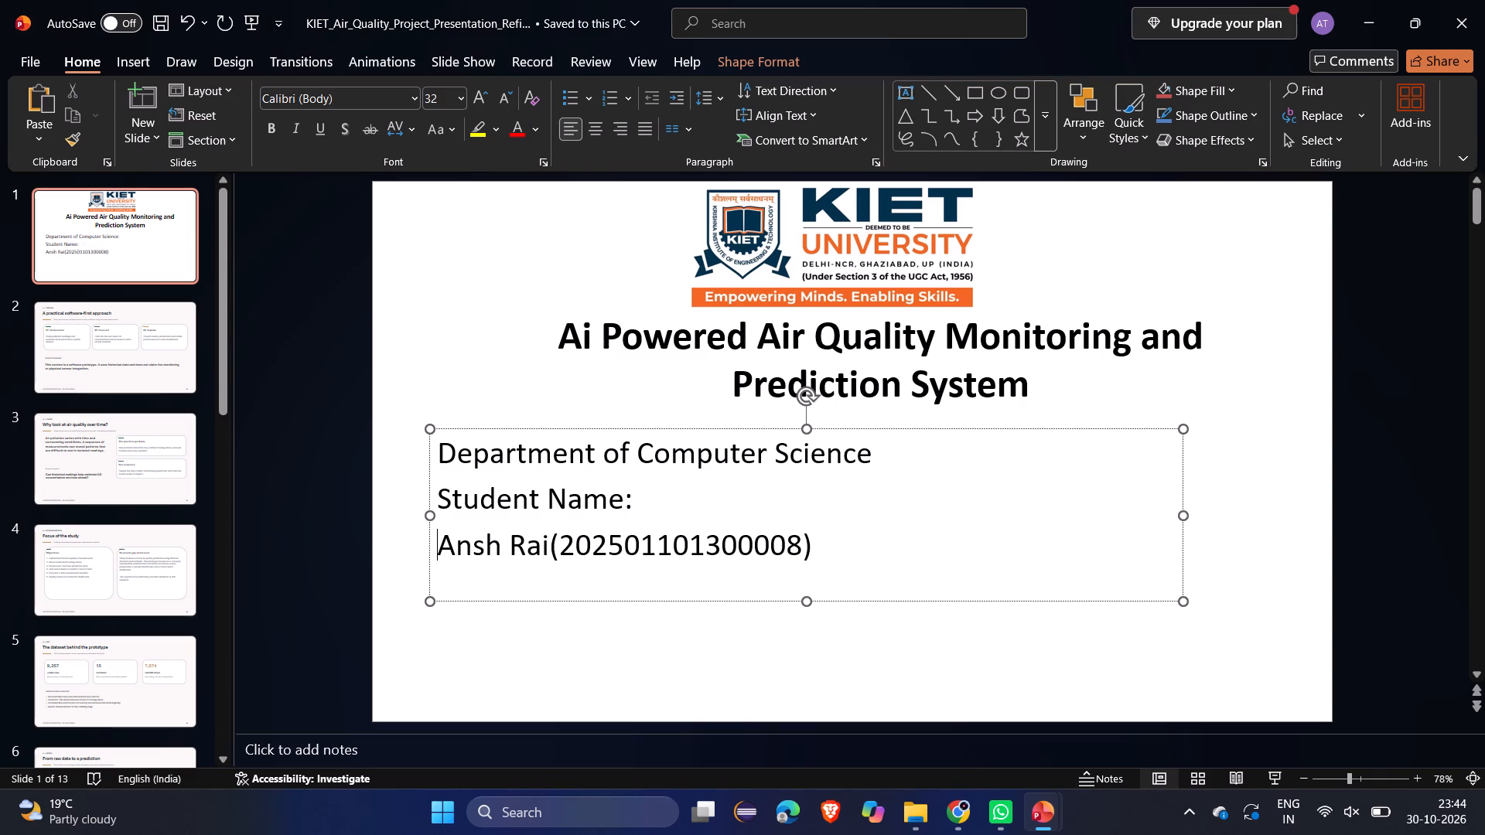
Add the second student's name on a new line below the first student, followed by an opening parenthesis.
click(838, 534)
key(Return)
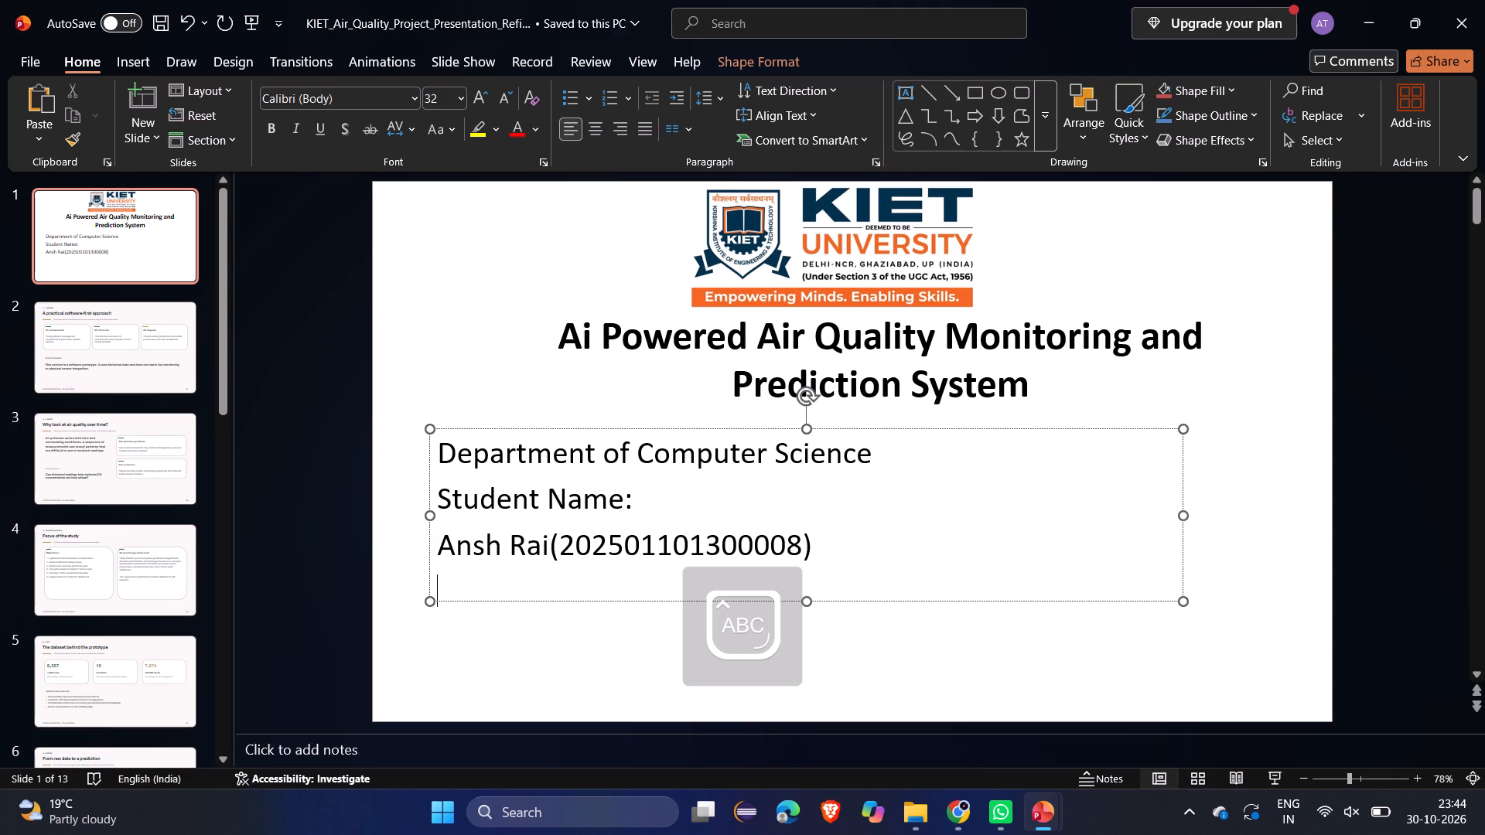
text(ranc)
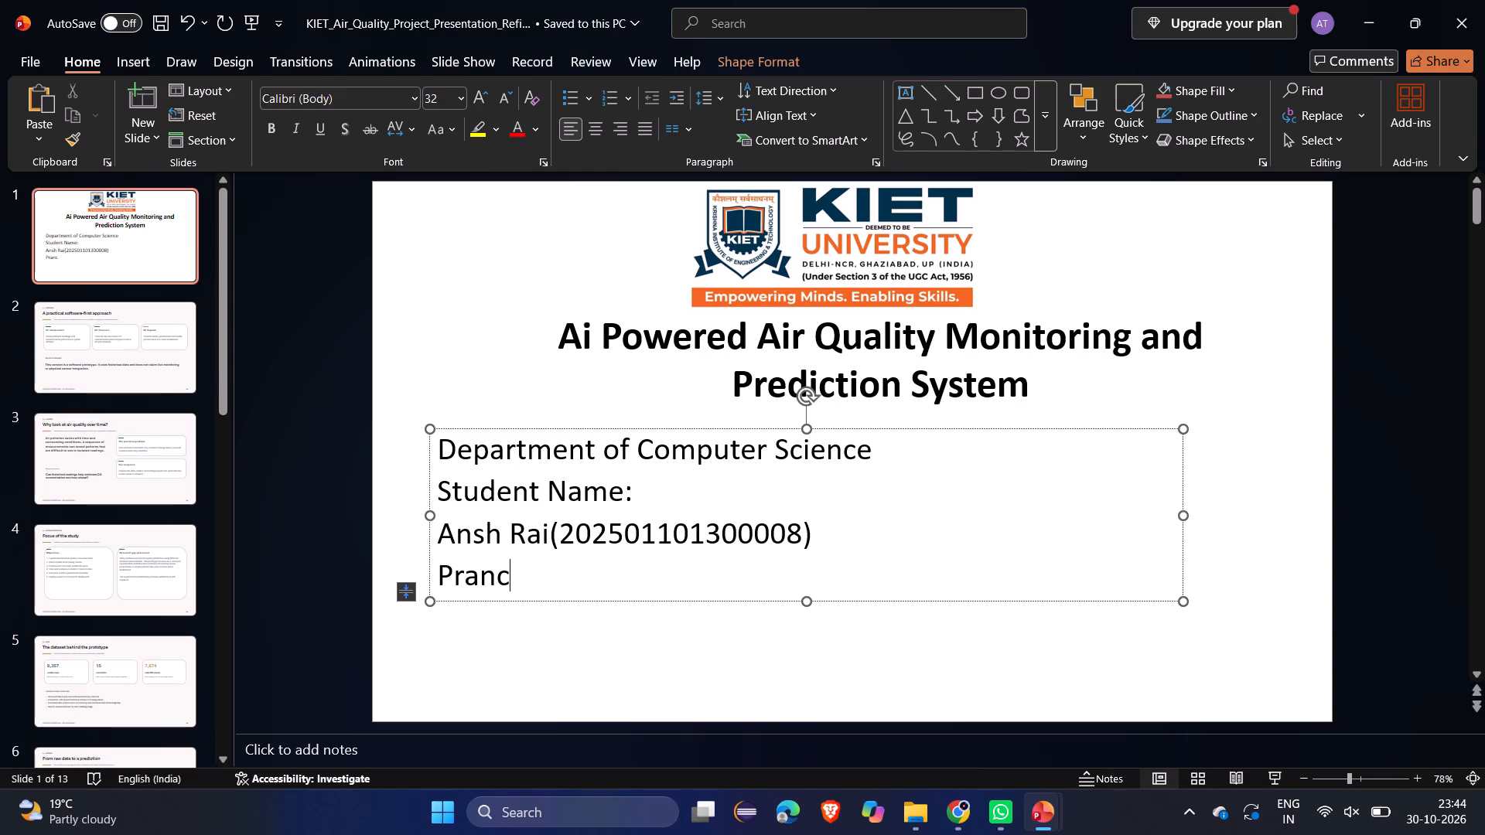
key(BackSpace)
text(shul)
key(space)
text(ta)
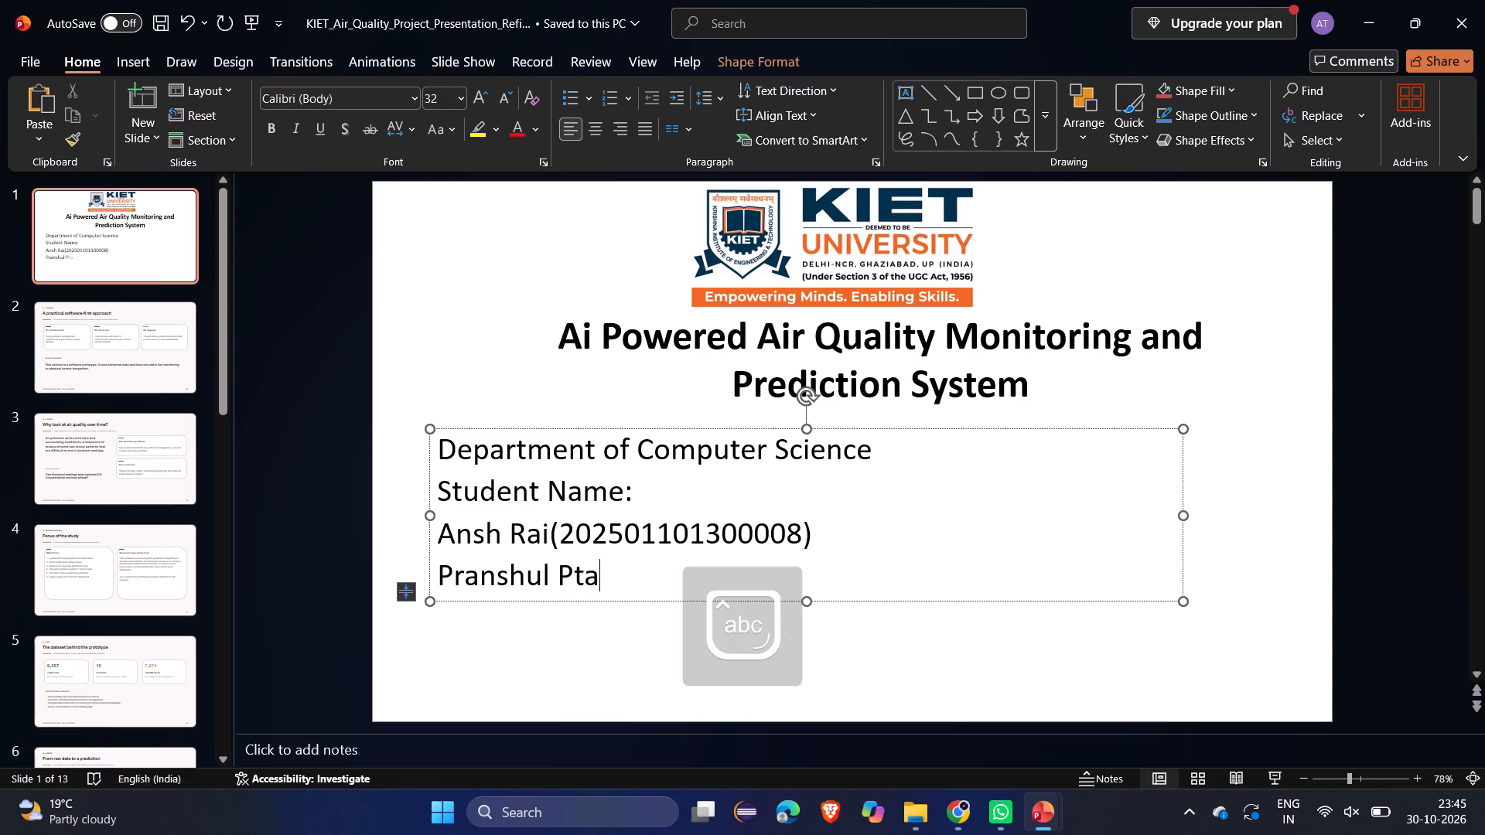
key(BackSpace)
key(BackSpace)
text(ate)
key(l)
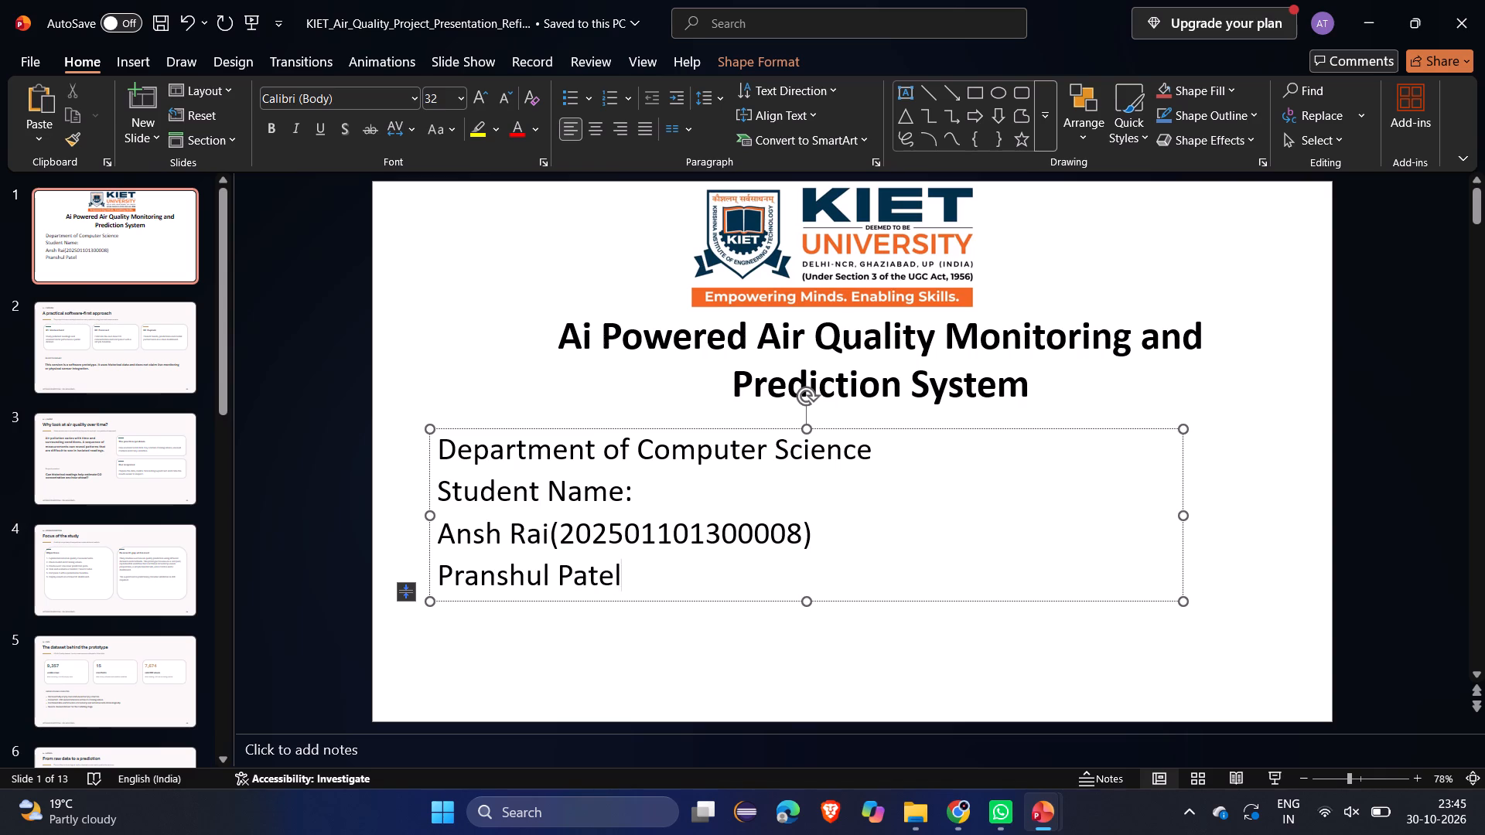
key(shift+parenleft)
Correct the last digit of the first student's roll number to 6.
click(804, 538)
key(BackSpace)
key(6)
Enter the second student's roll number after the opening parenthesis and close the parenthesis.
click(654, 577)
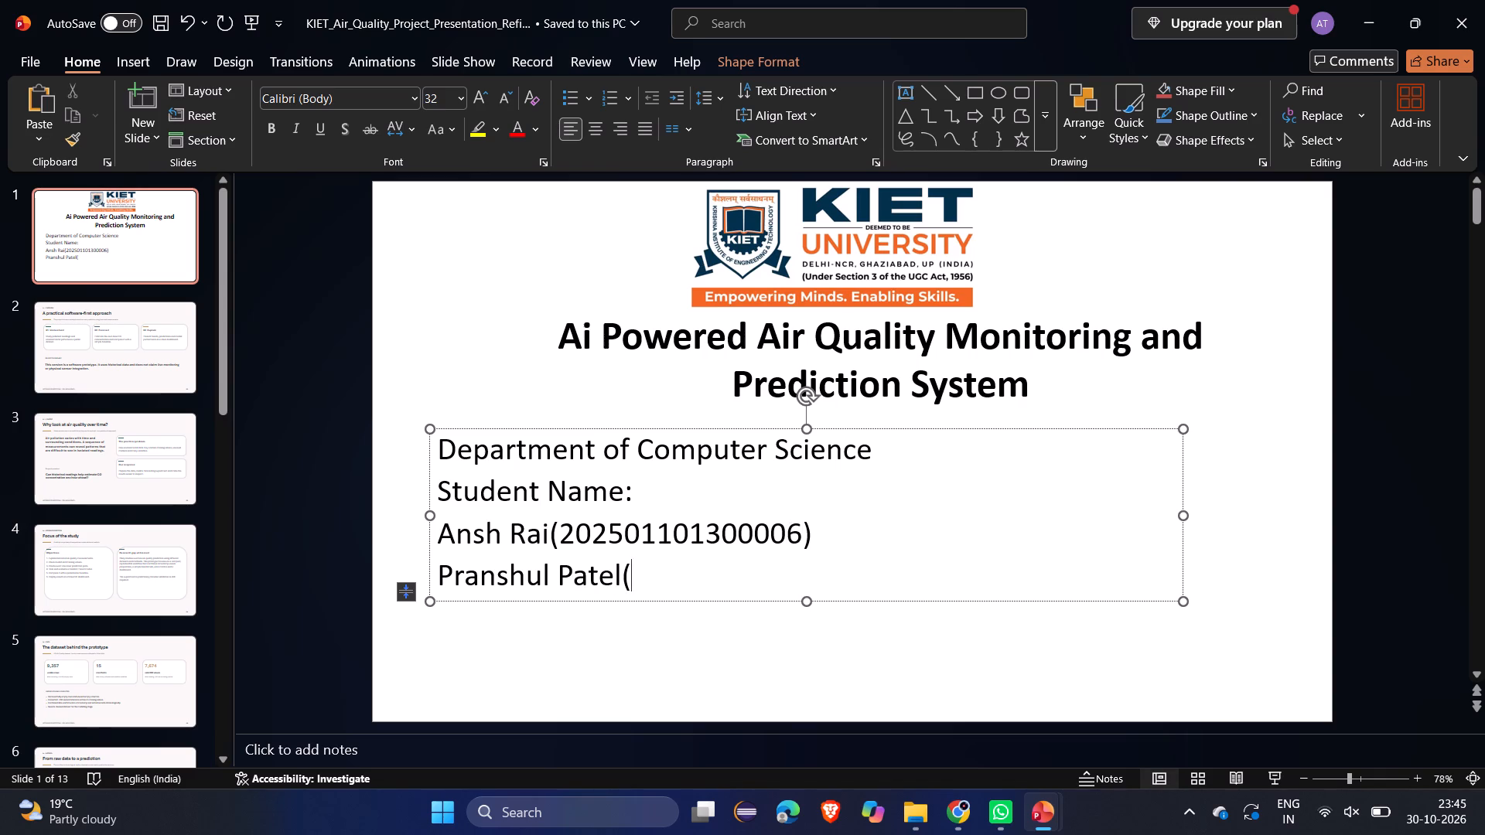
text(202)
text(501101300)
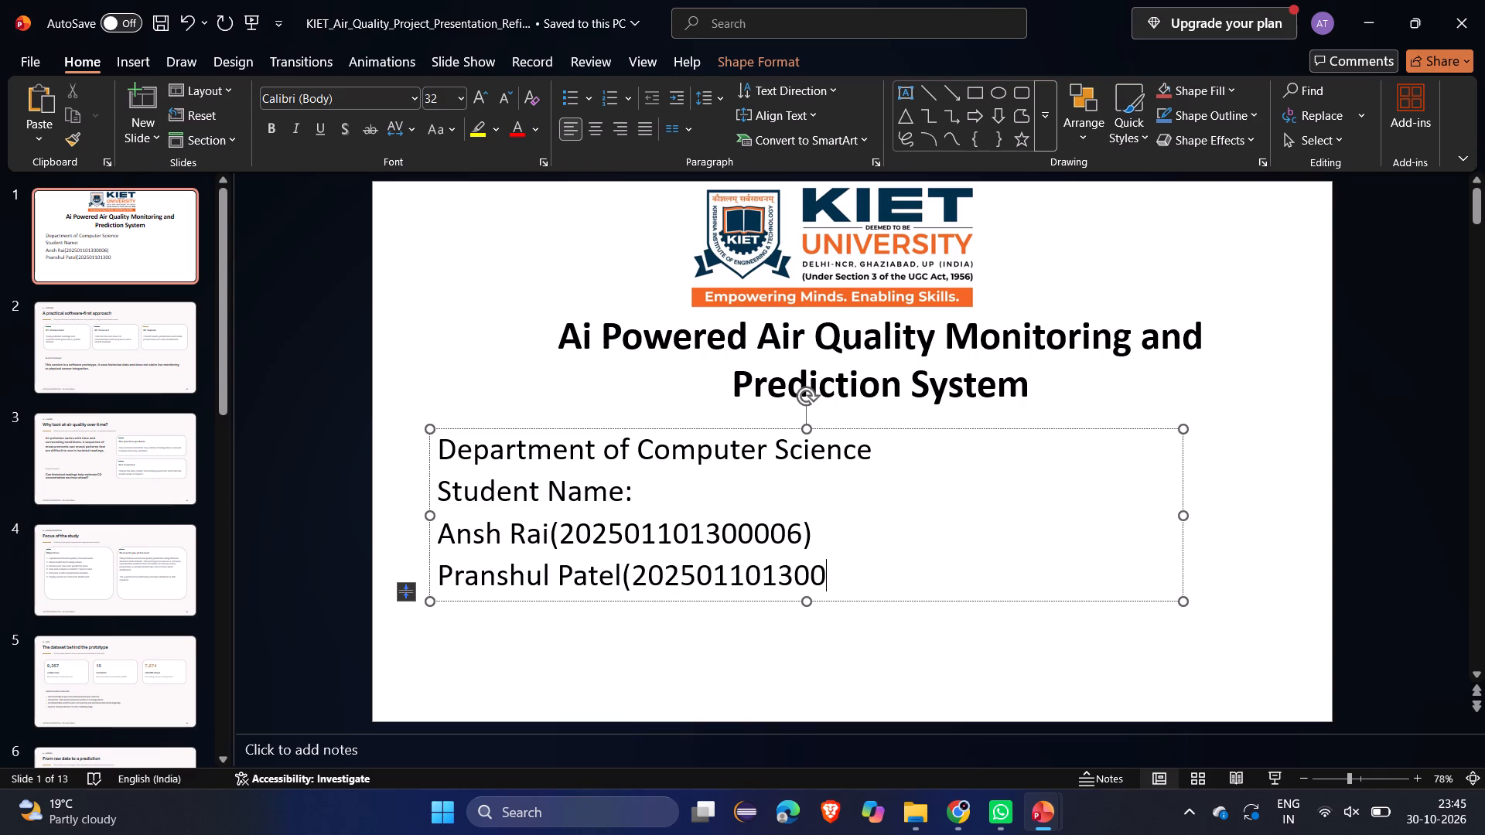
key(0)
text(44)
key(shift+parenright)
Add the third student's name and parenthesised roll number on a new line below the second student.
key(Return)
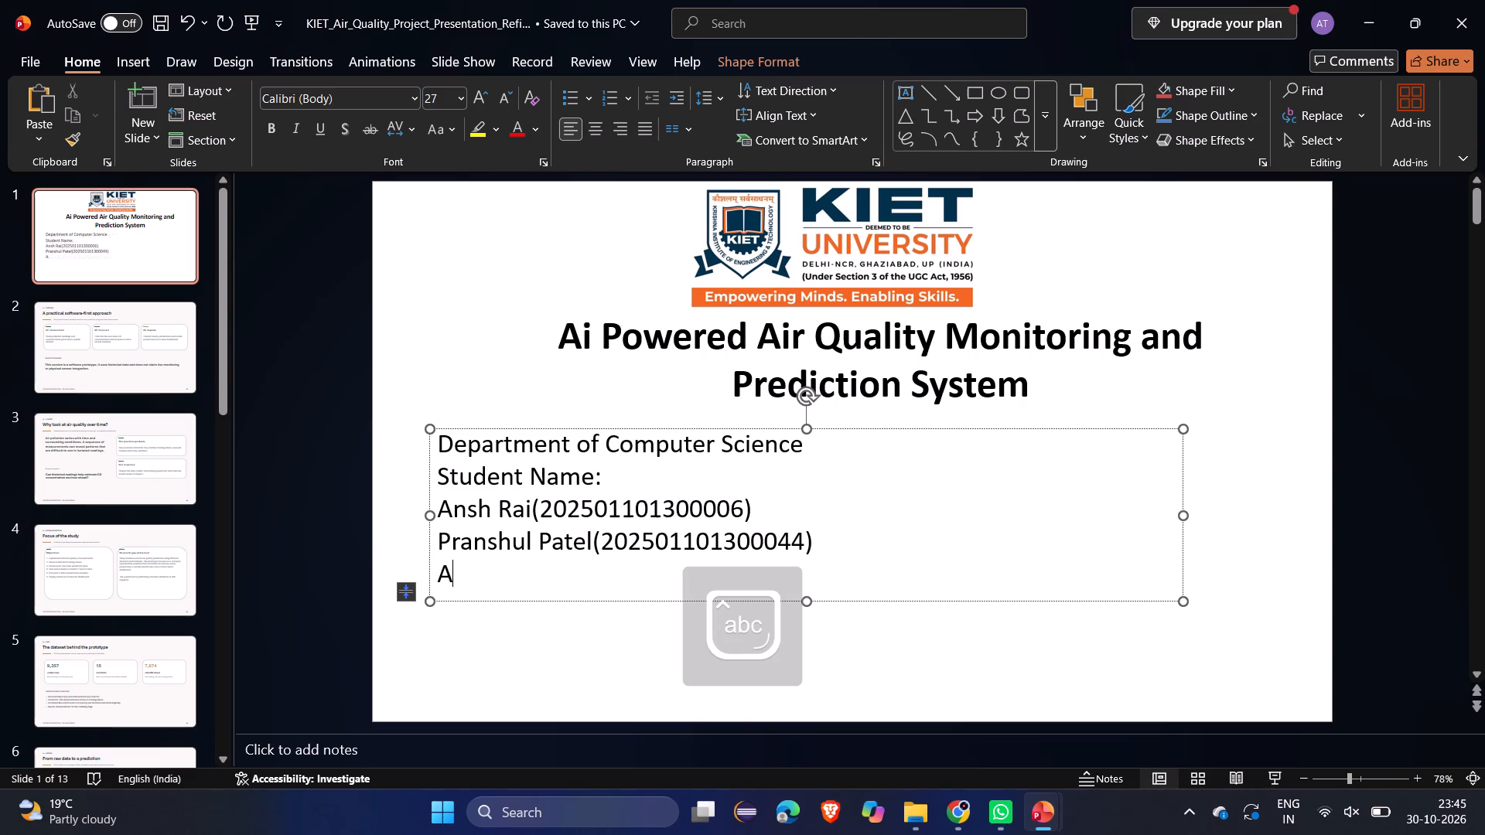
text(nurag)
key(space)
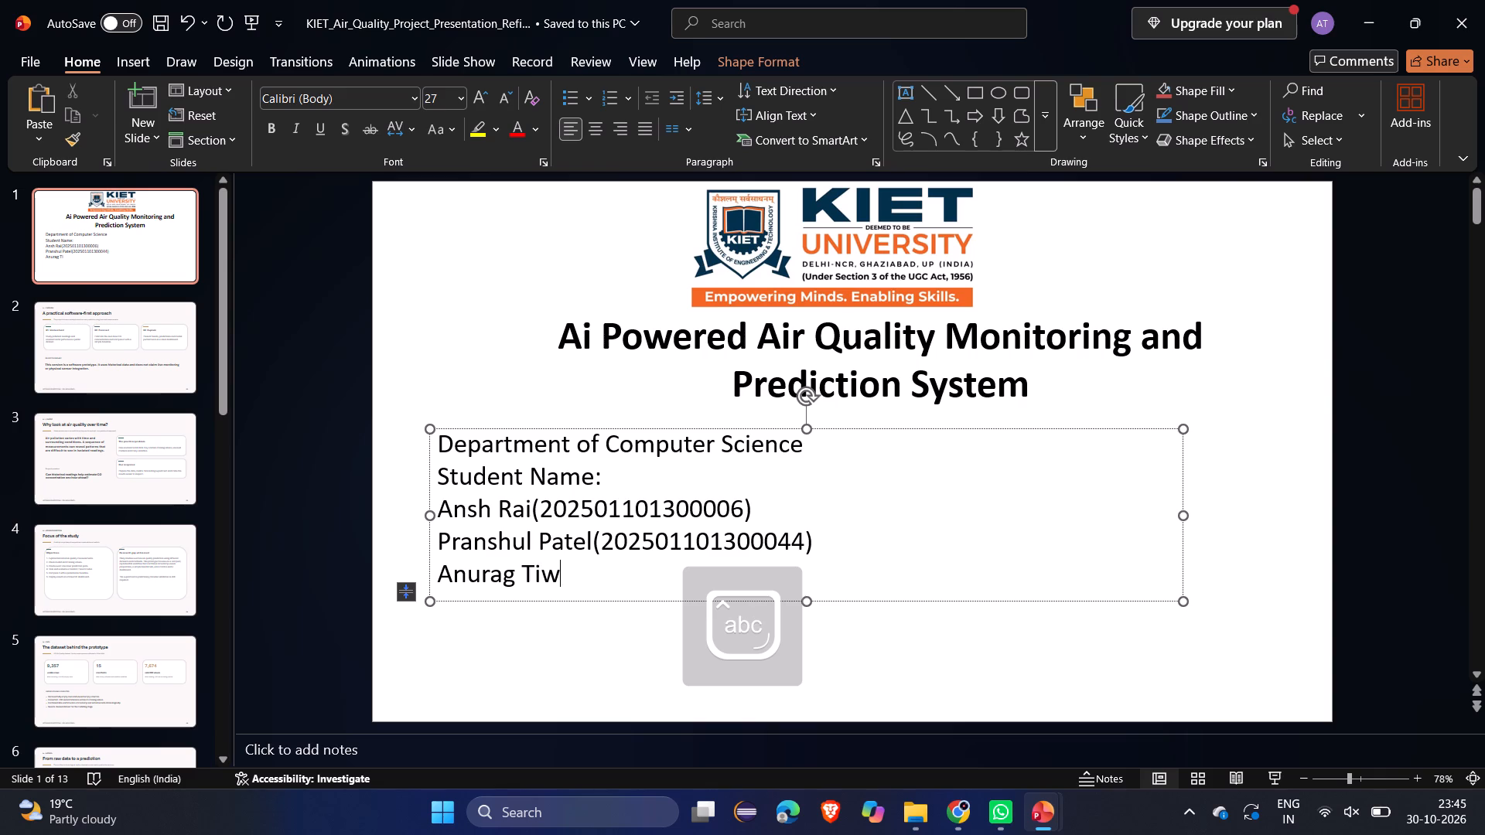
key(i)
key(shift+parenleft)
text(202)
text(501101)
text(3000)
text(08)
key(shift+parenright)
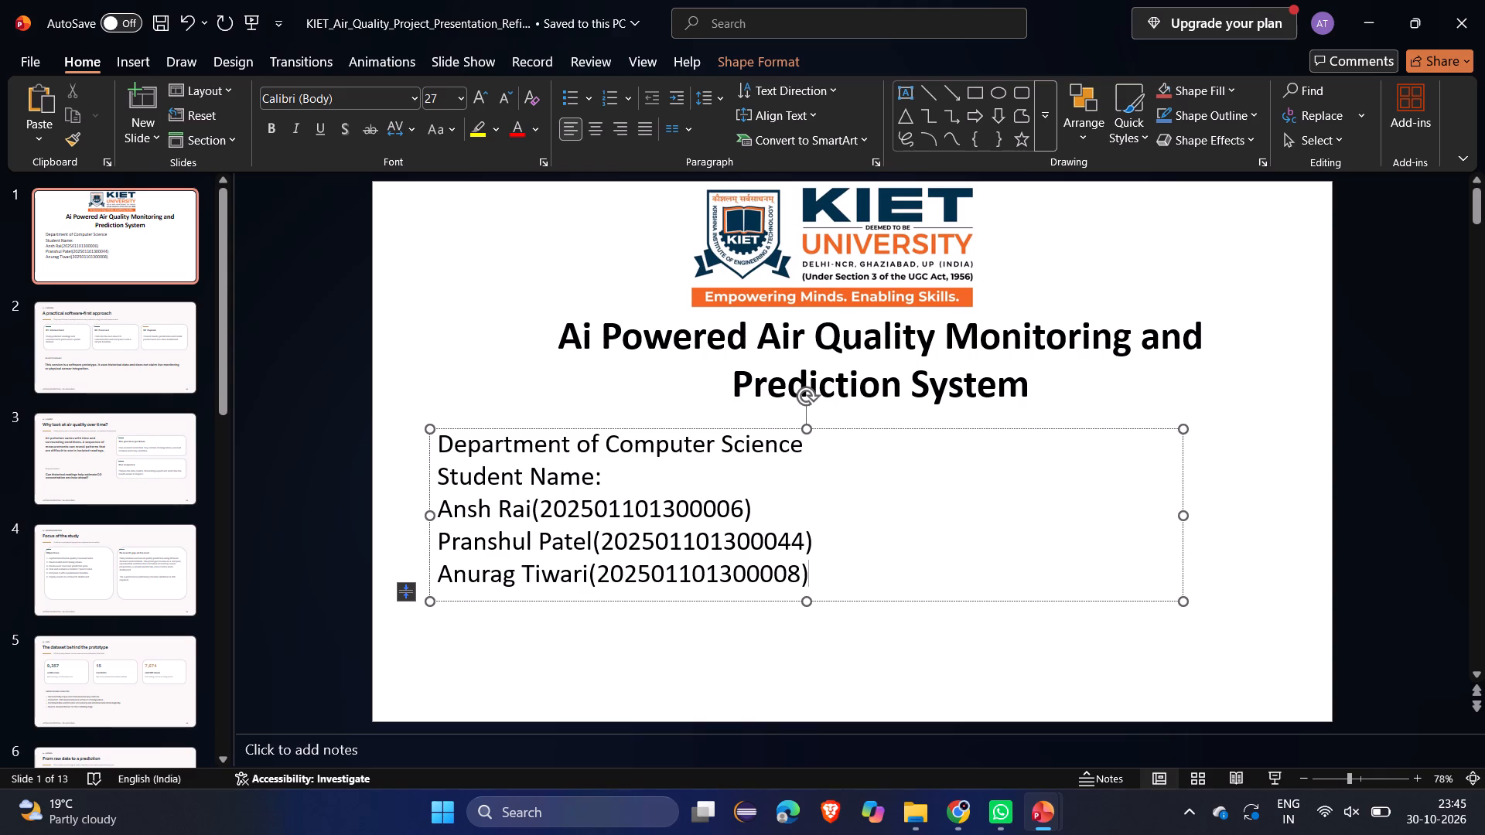
Make the "Department of Computer Science" line on the title slide bold.
drag(803, 440, 459, 436)
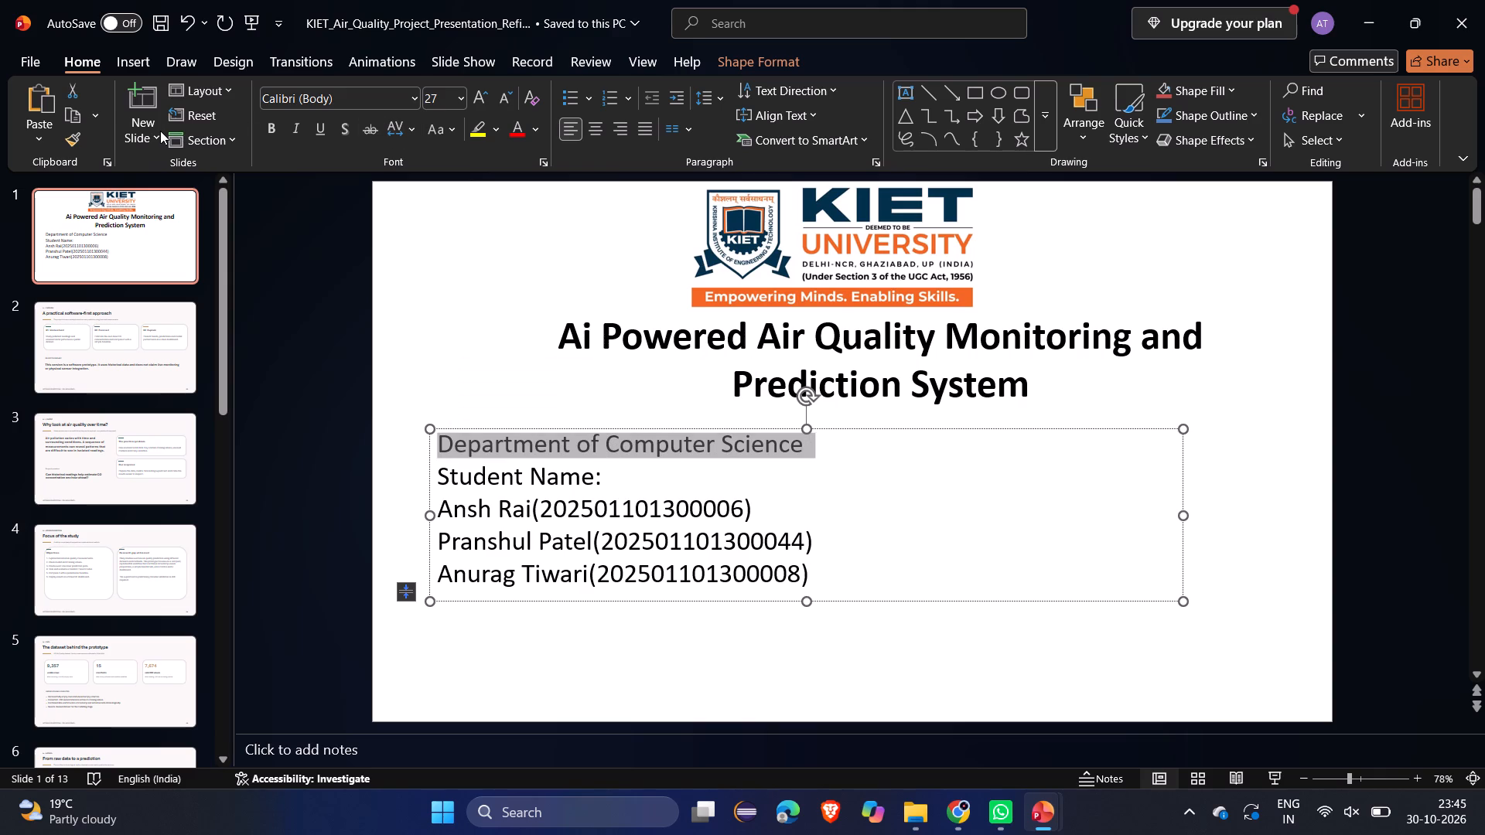
click(274, 124)
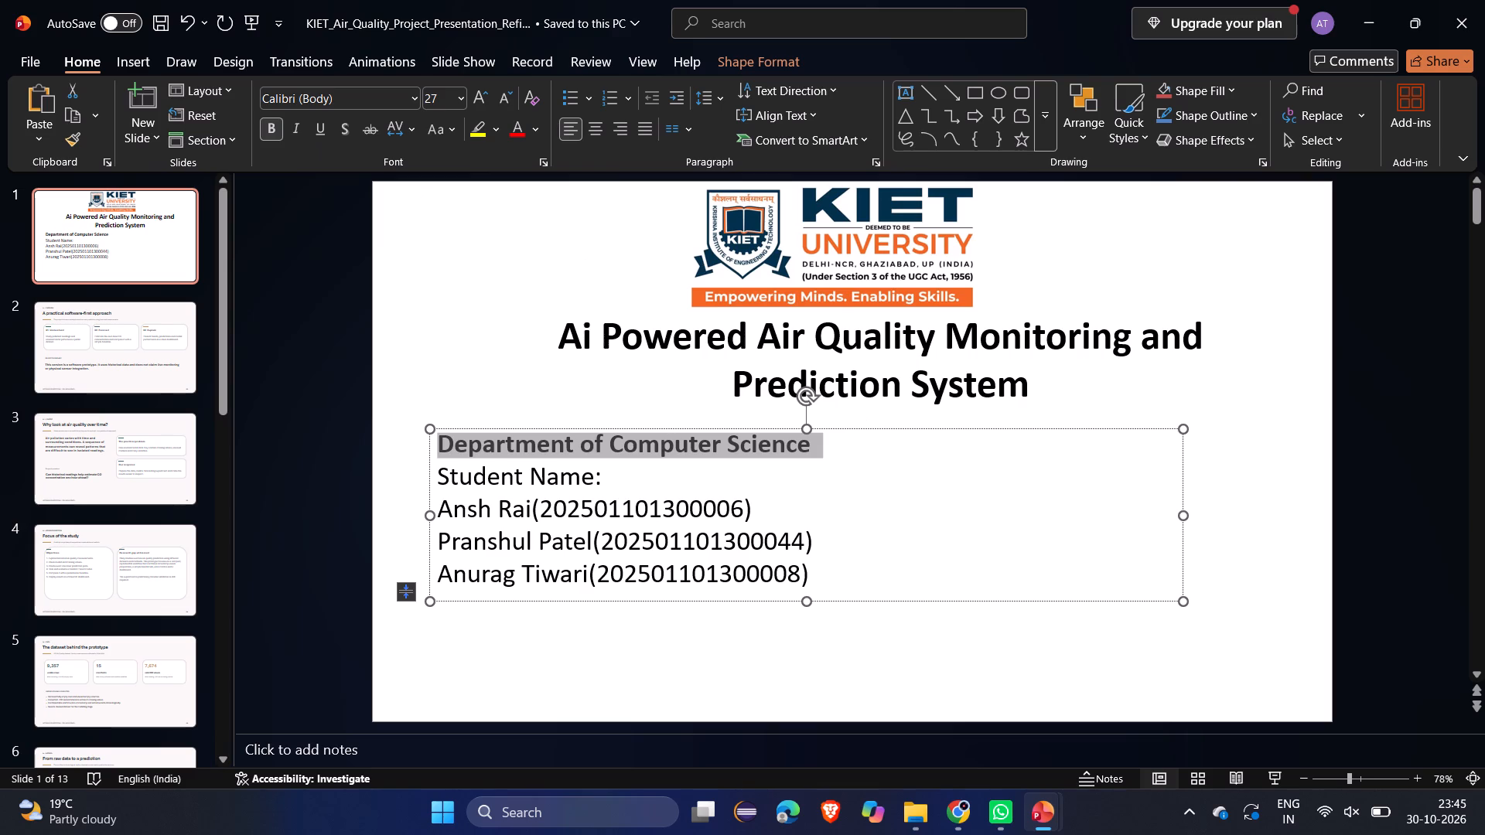
click(891, 492)
click(818, 529)
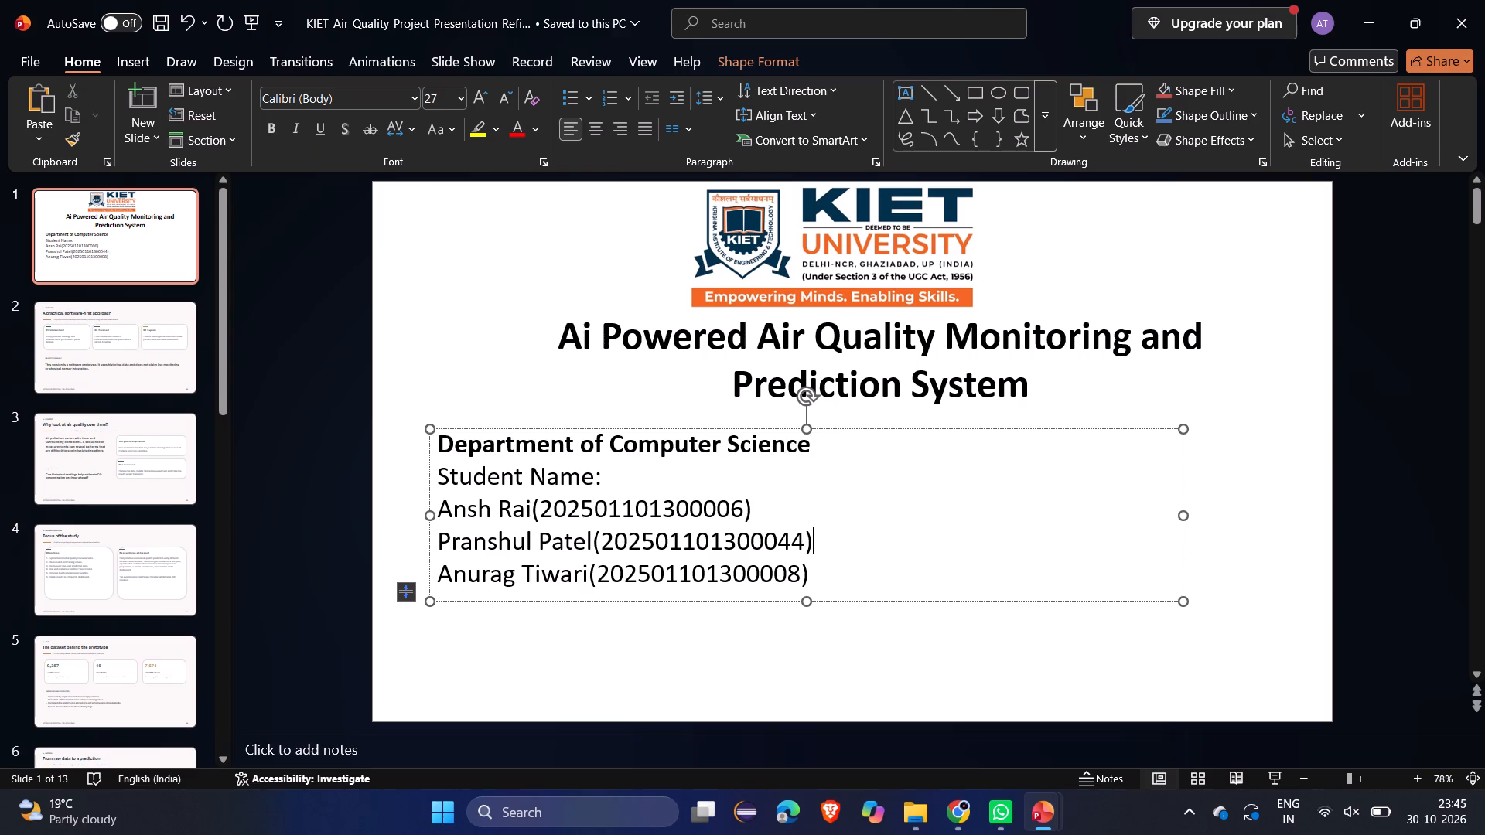
click(771, 519)
Cut the grey subtitle sentence and the short orange accent line beneath slide 2's heading "A practical software-first approach".
click(90, 363)
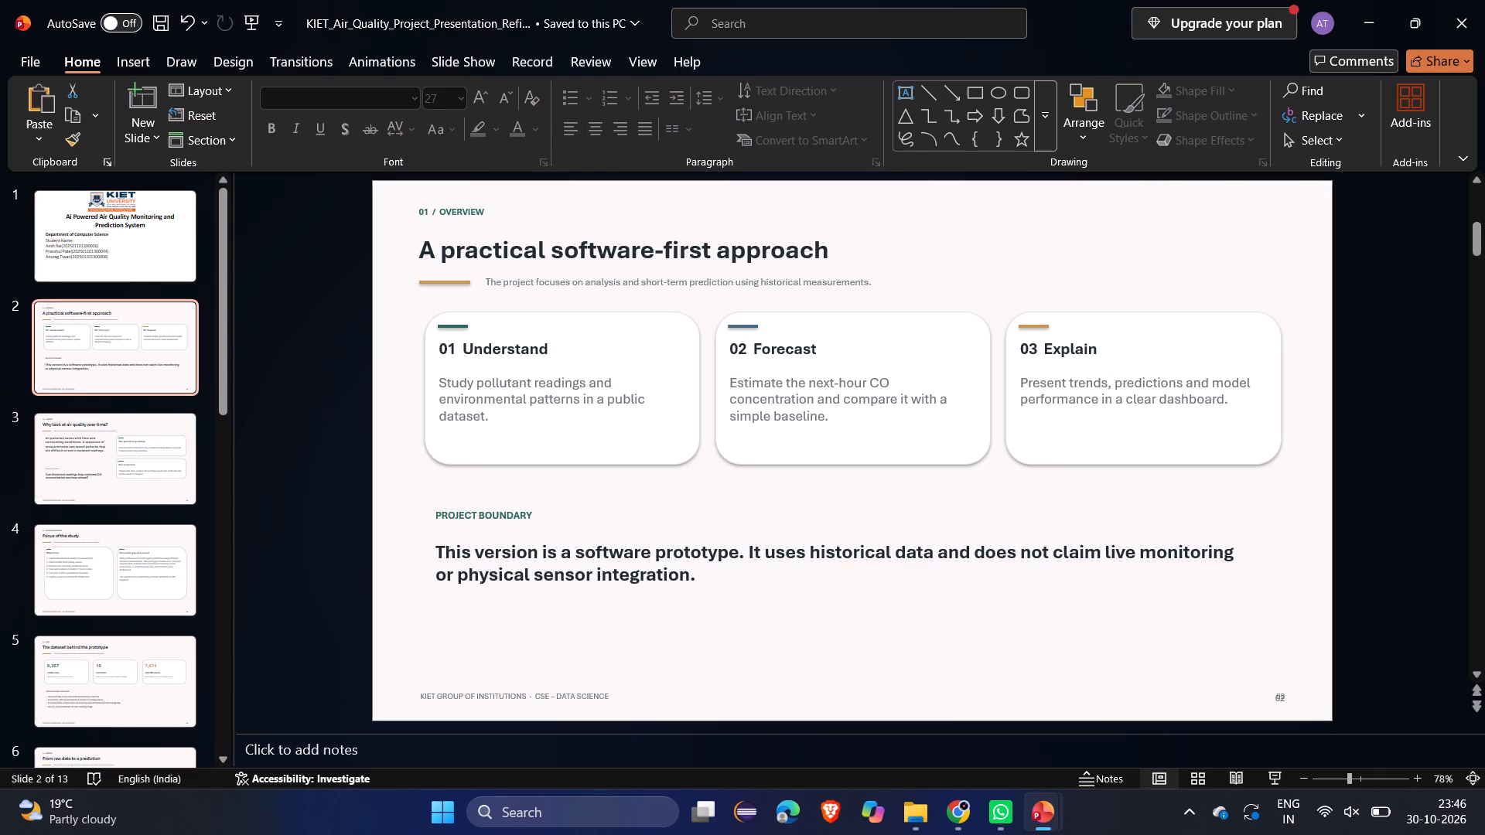
click(534, 288)
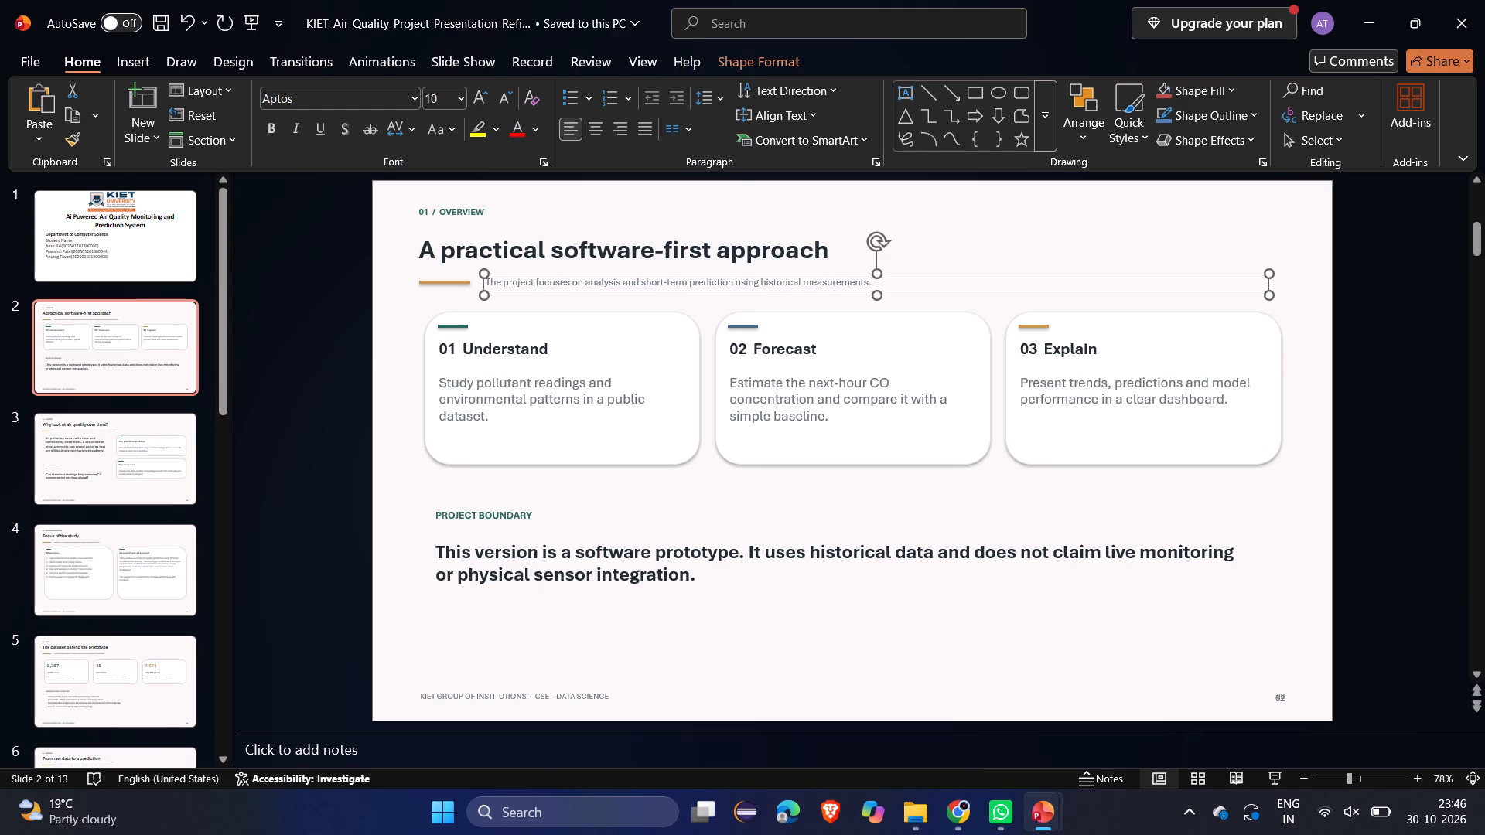
click(75, 88)
click(440, 285)
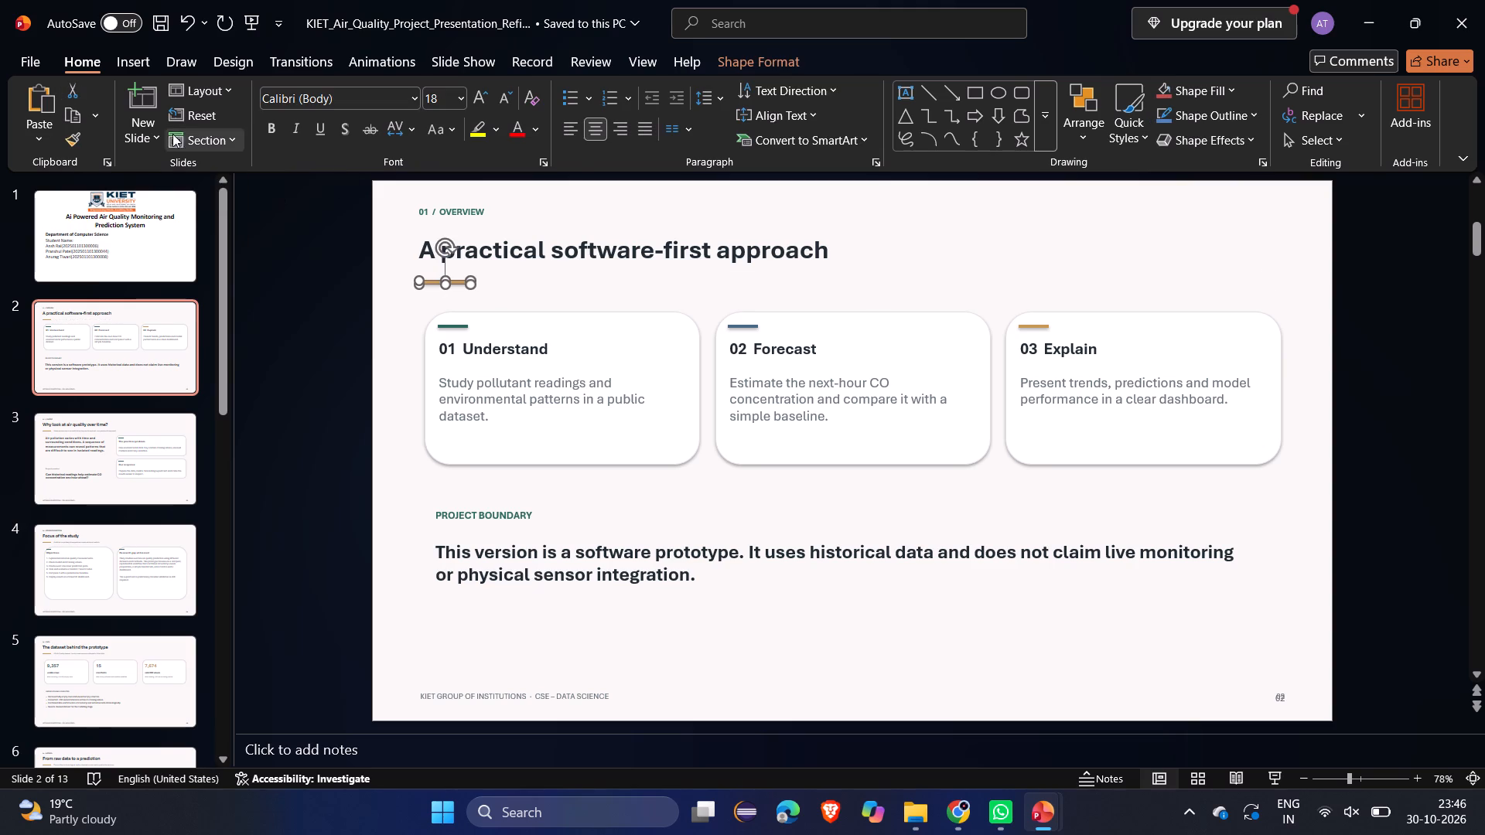
click(76, 87)
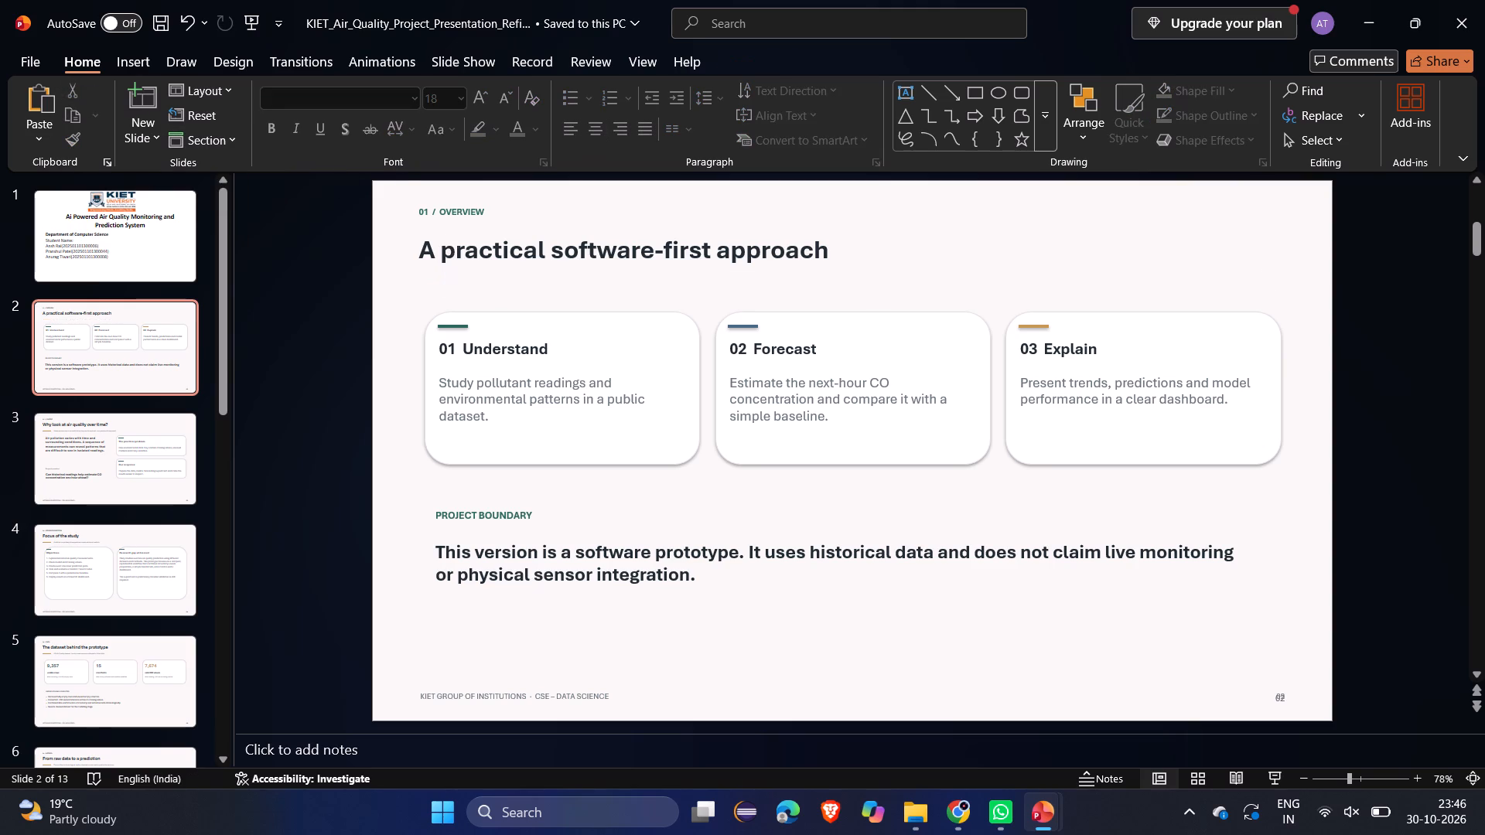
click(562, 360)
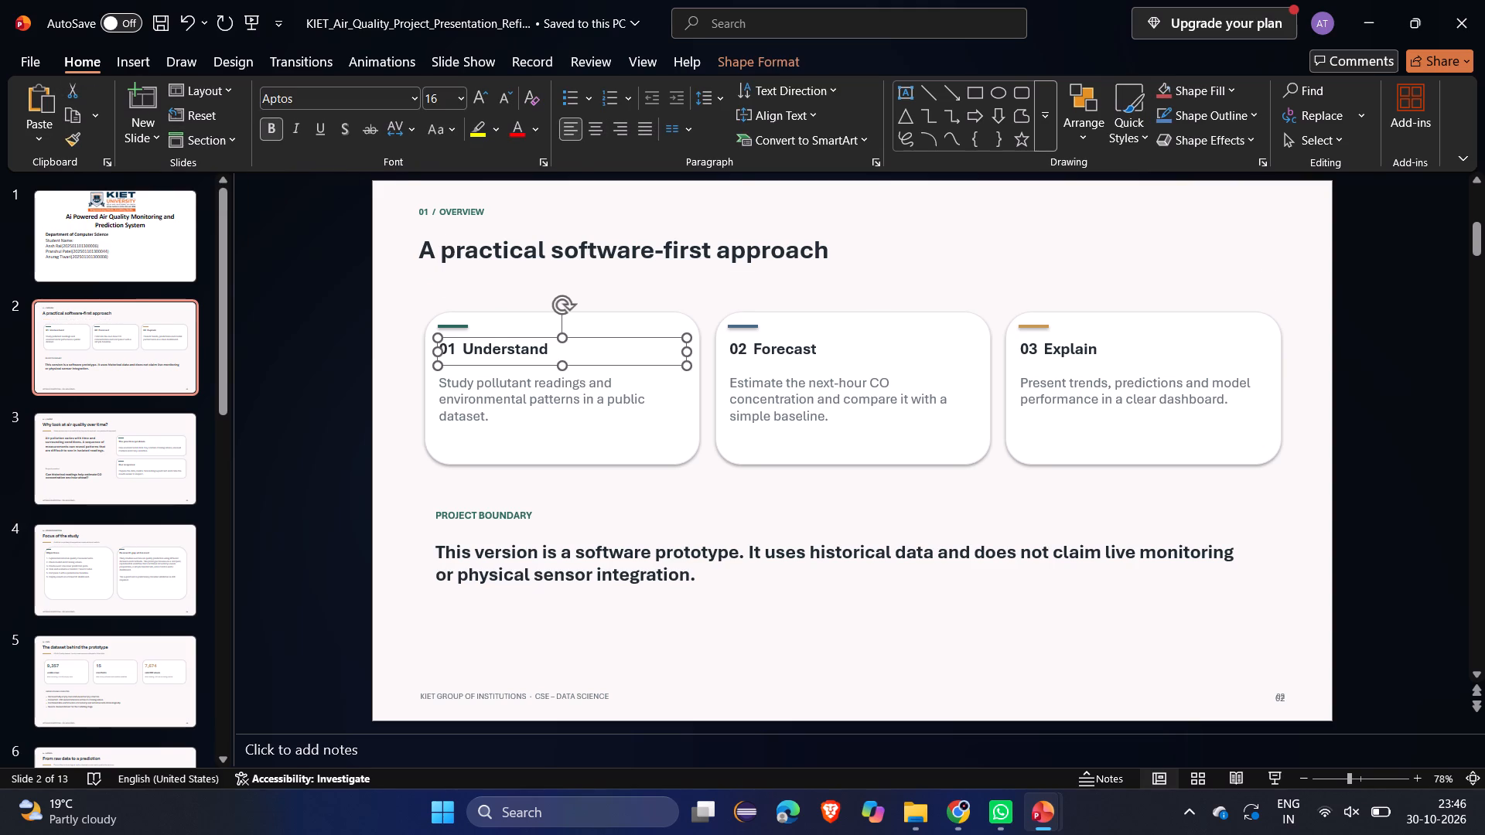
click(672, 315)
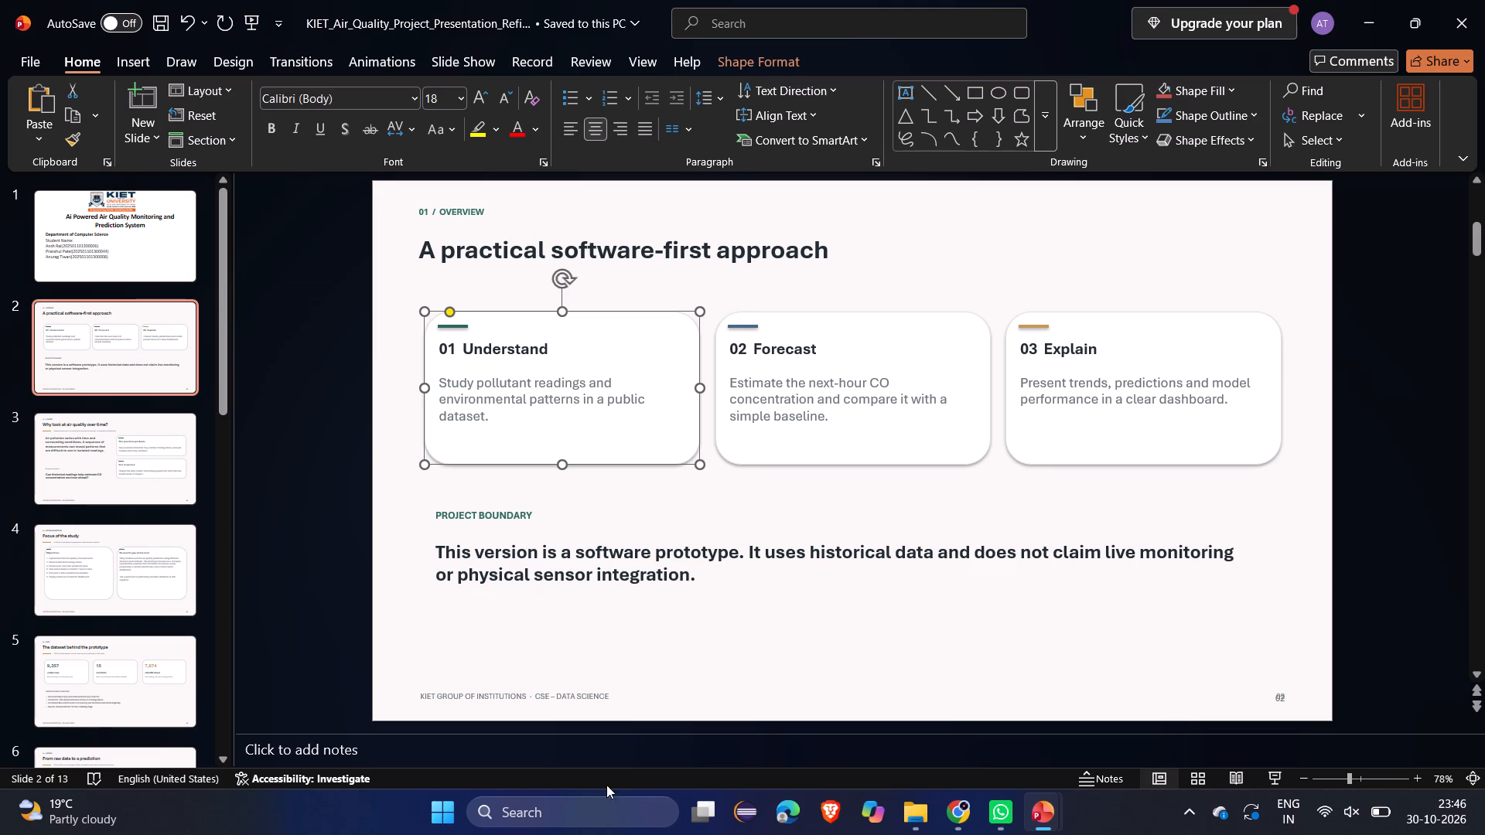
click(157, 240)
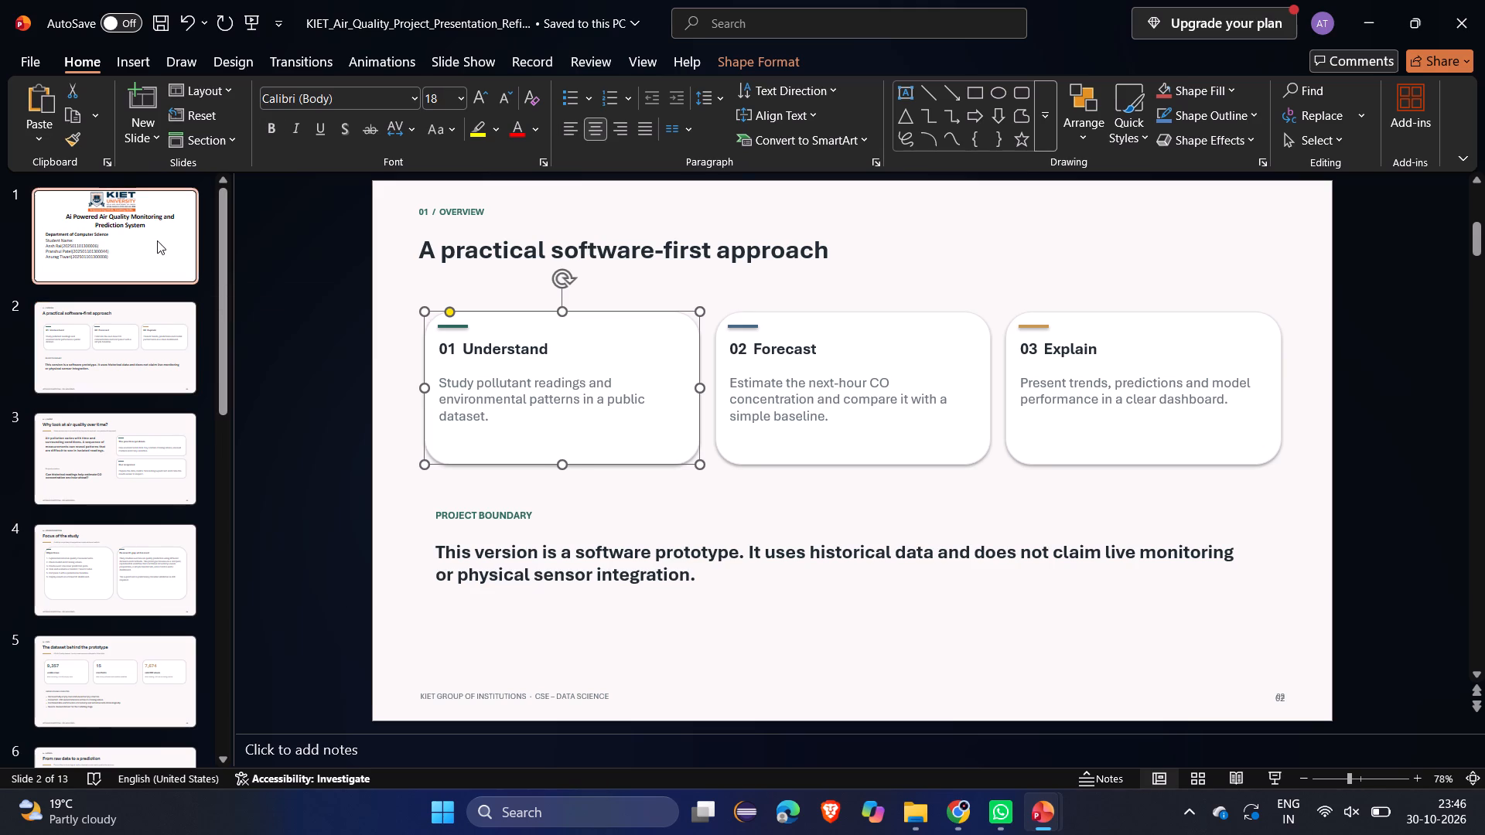
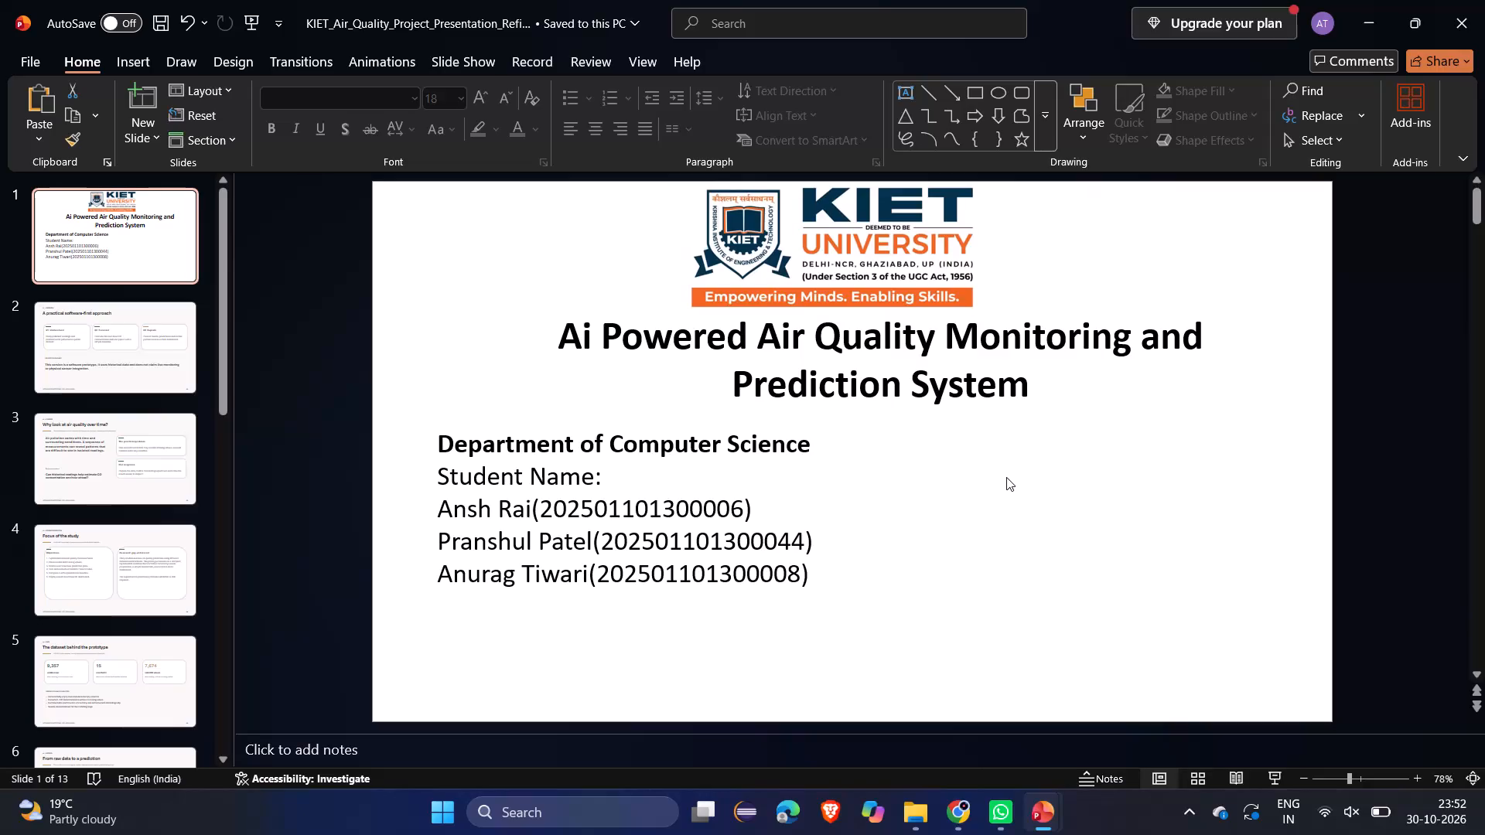
Set the font size of the "Student Name:" line and the three student lines on the title slide to 24.
click(829, 533)
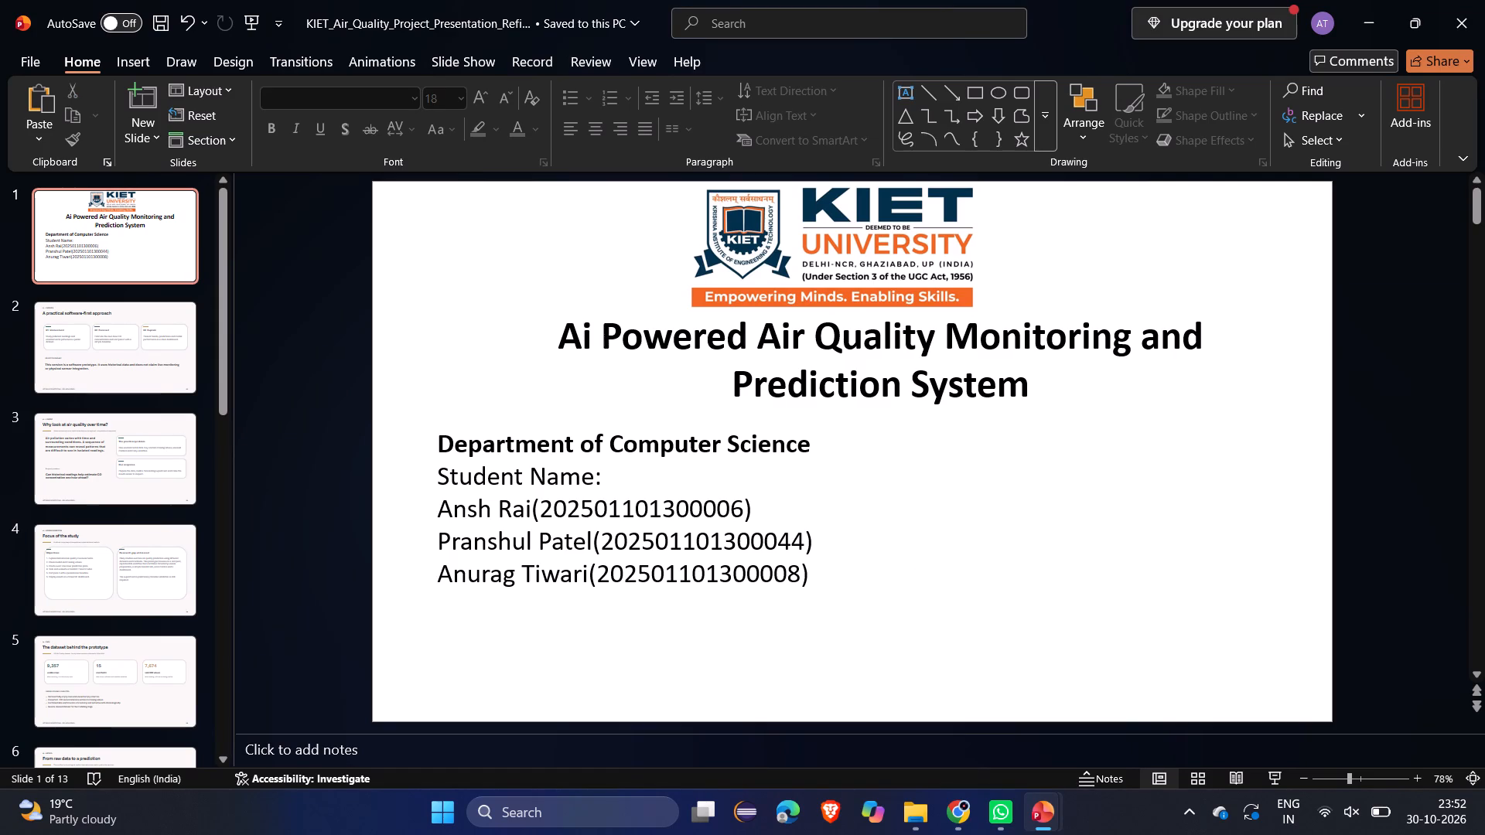
drag(439, 467, 876, 584)
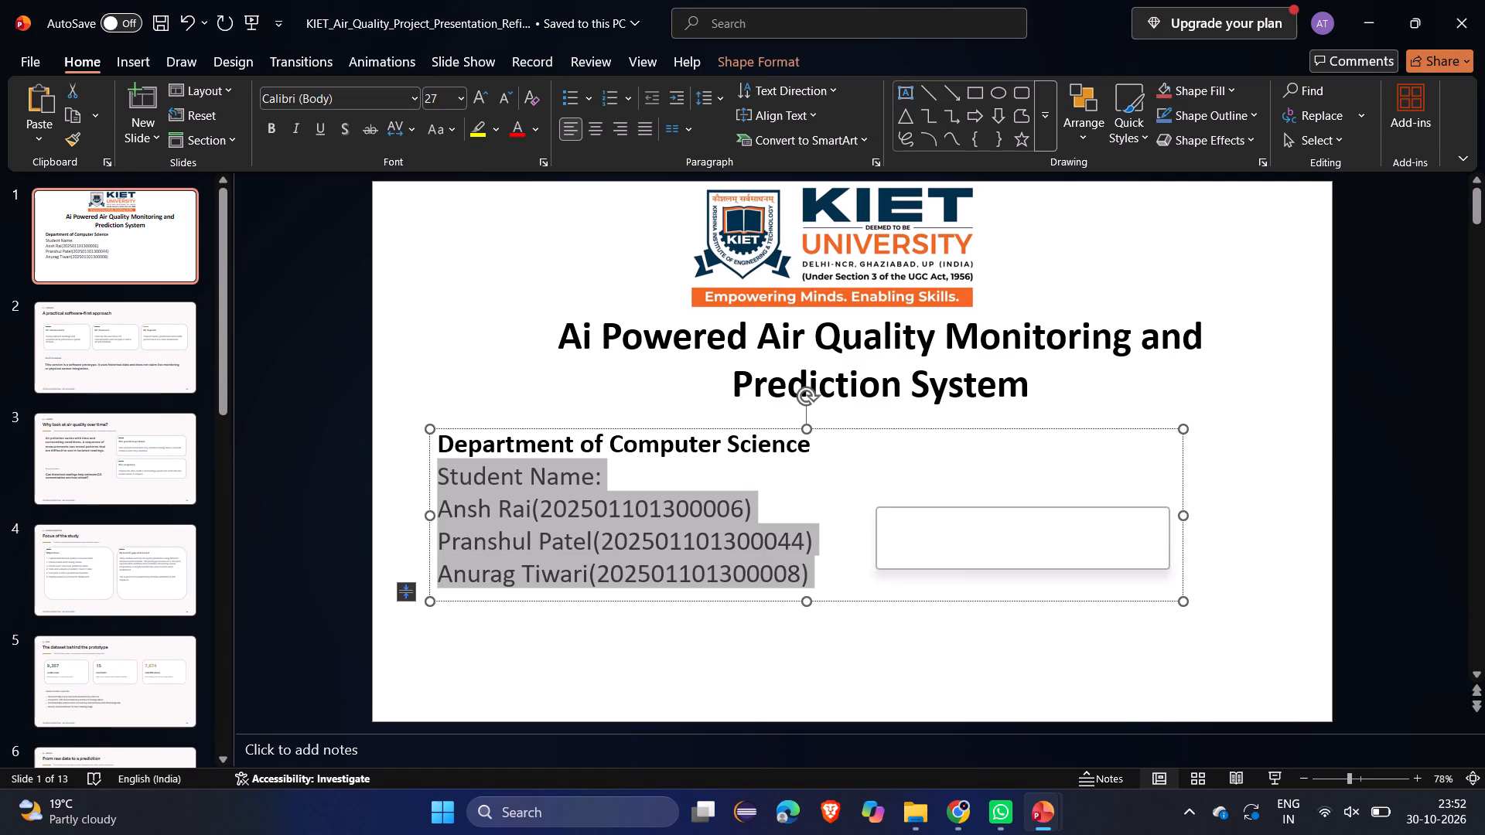
click(464, 101)
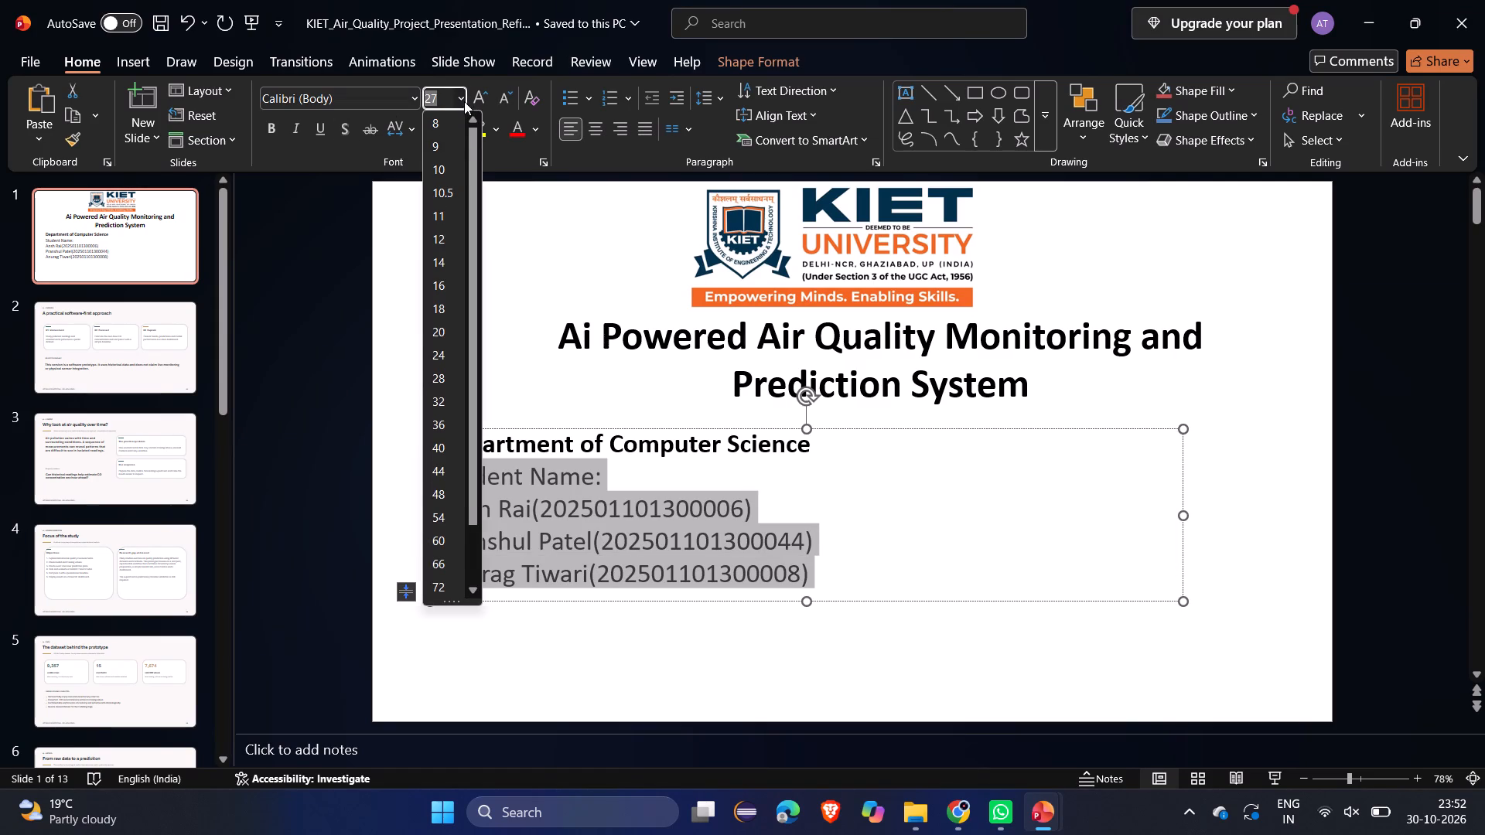
click(438, 334)
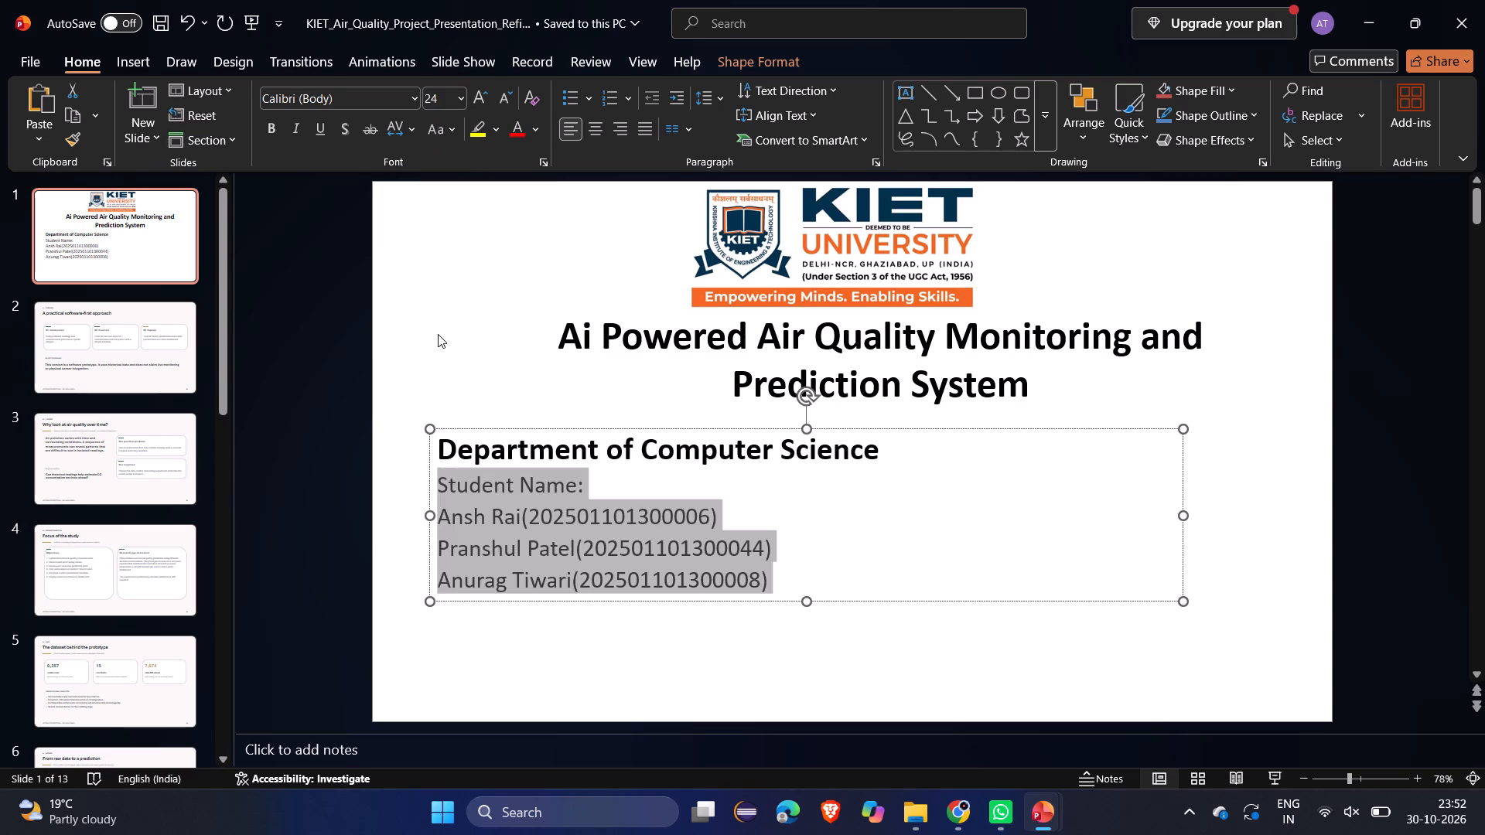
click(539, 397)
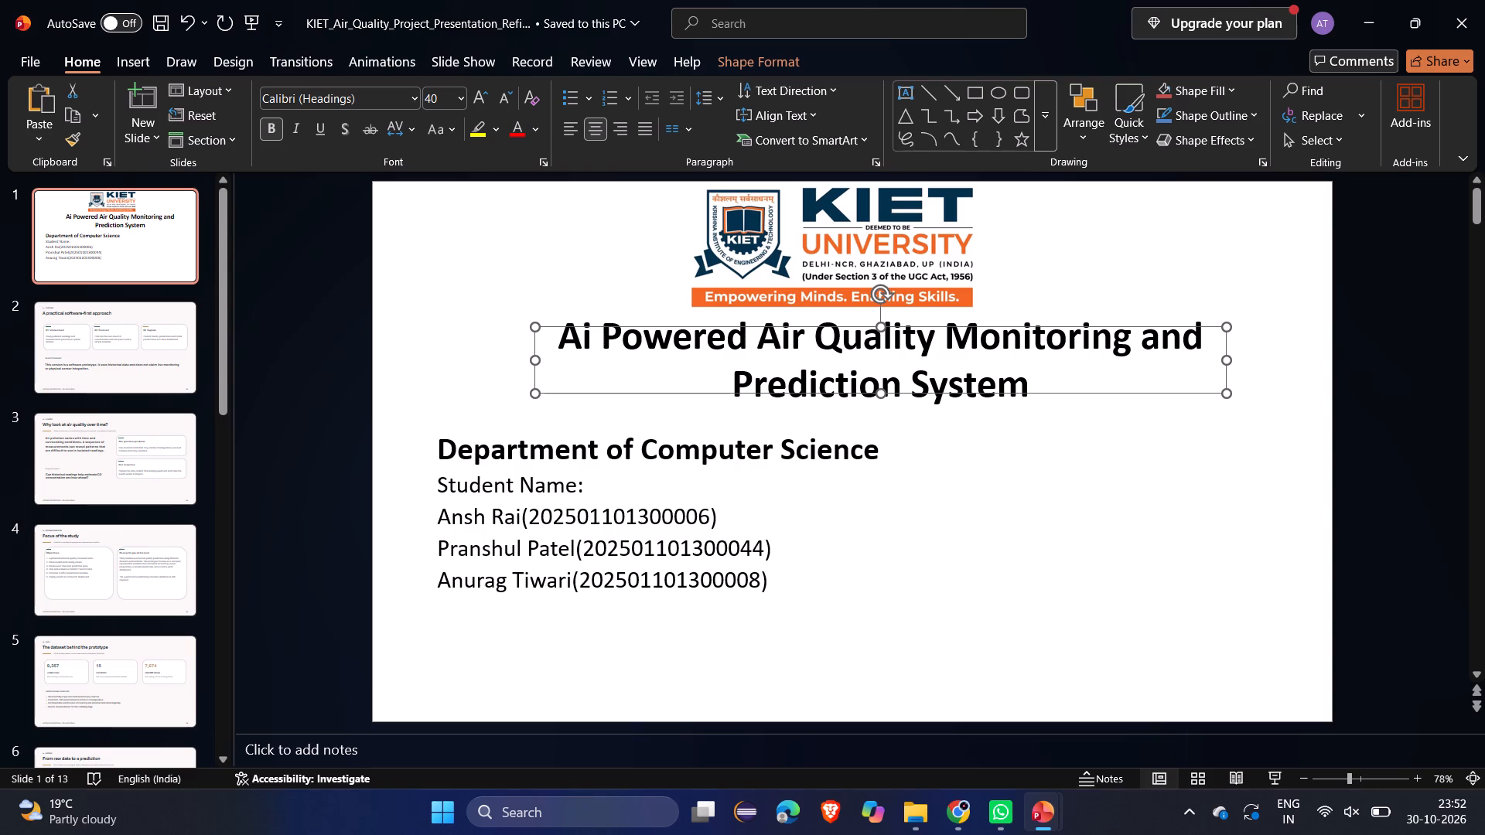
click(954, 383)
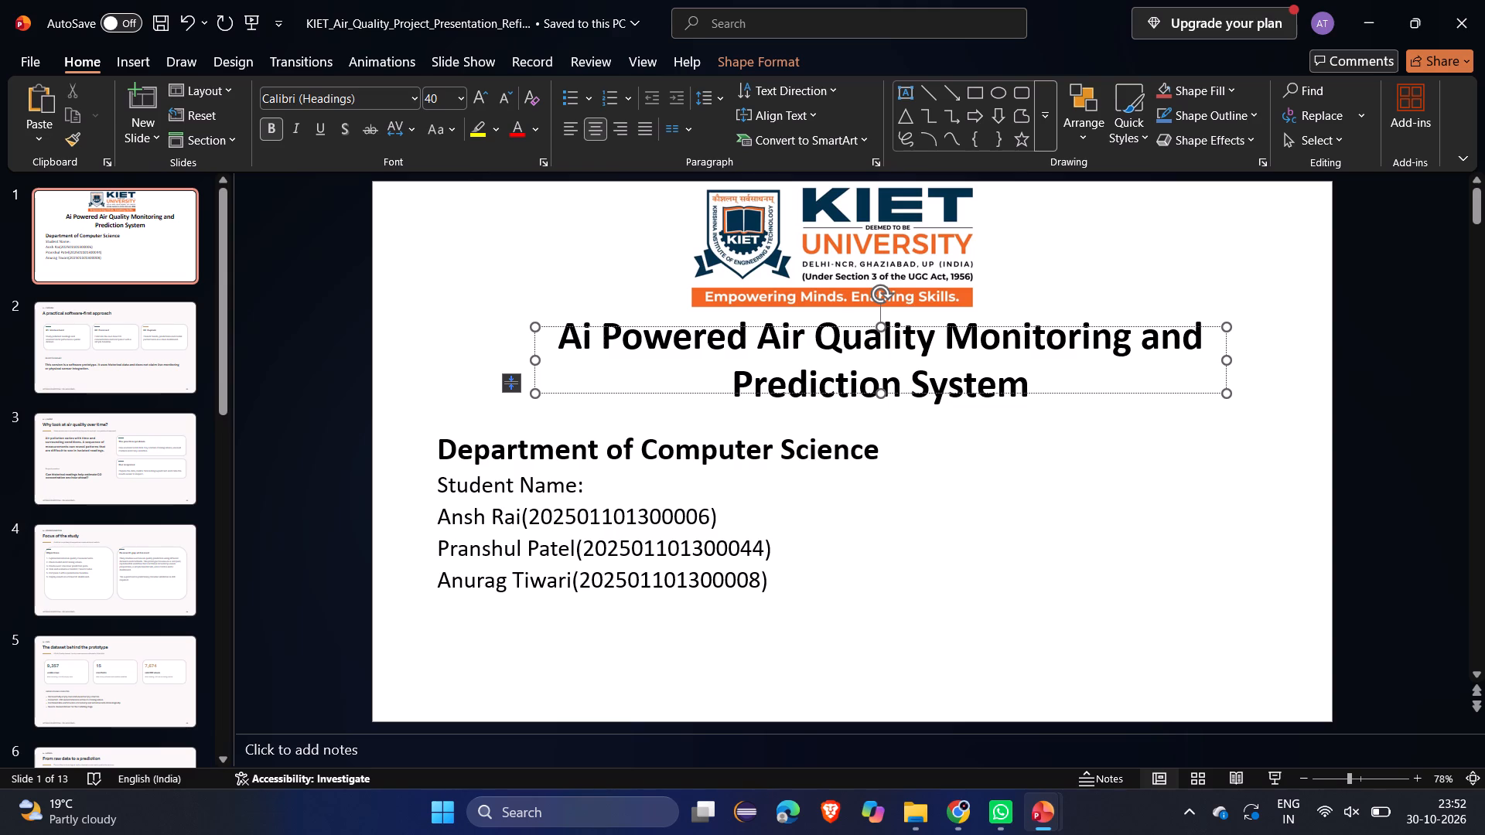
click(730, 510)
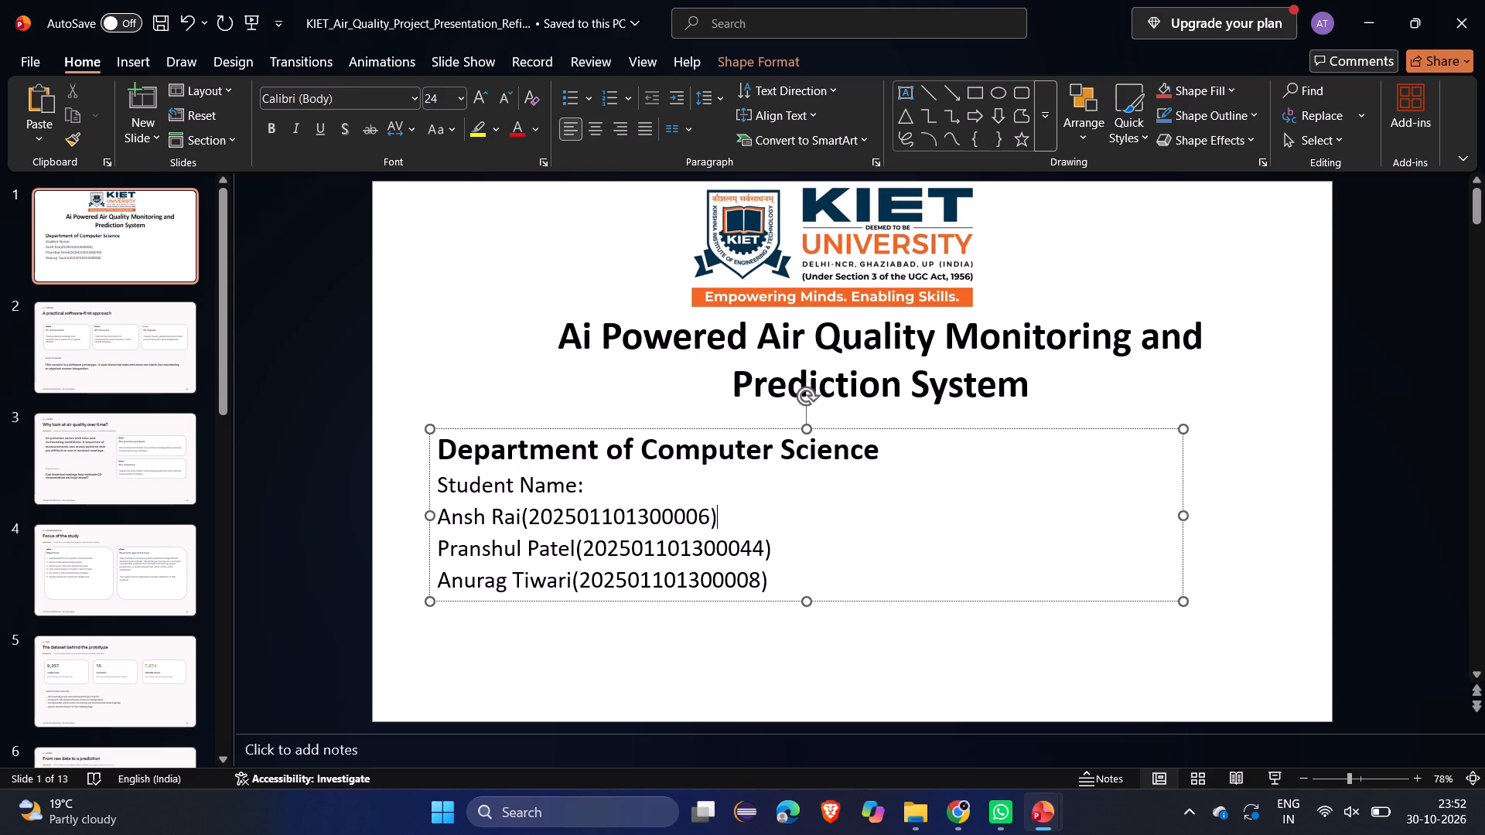
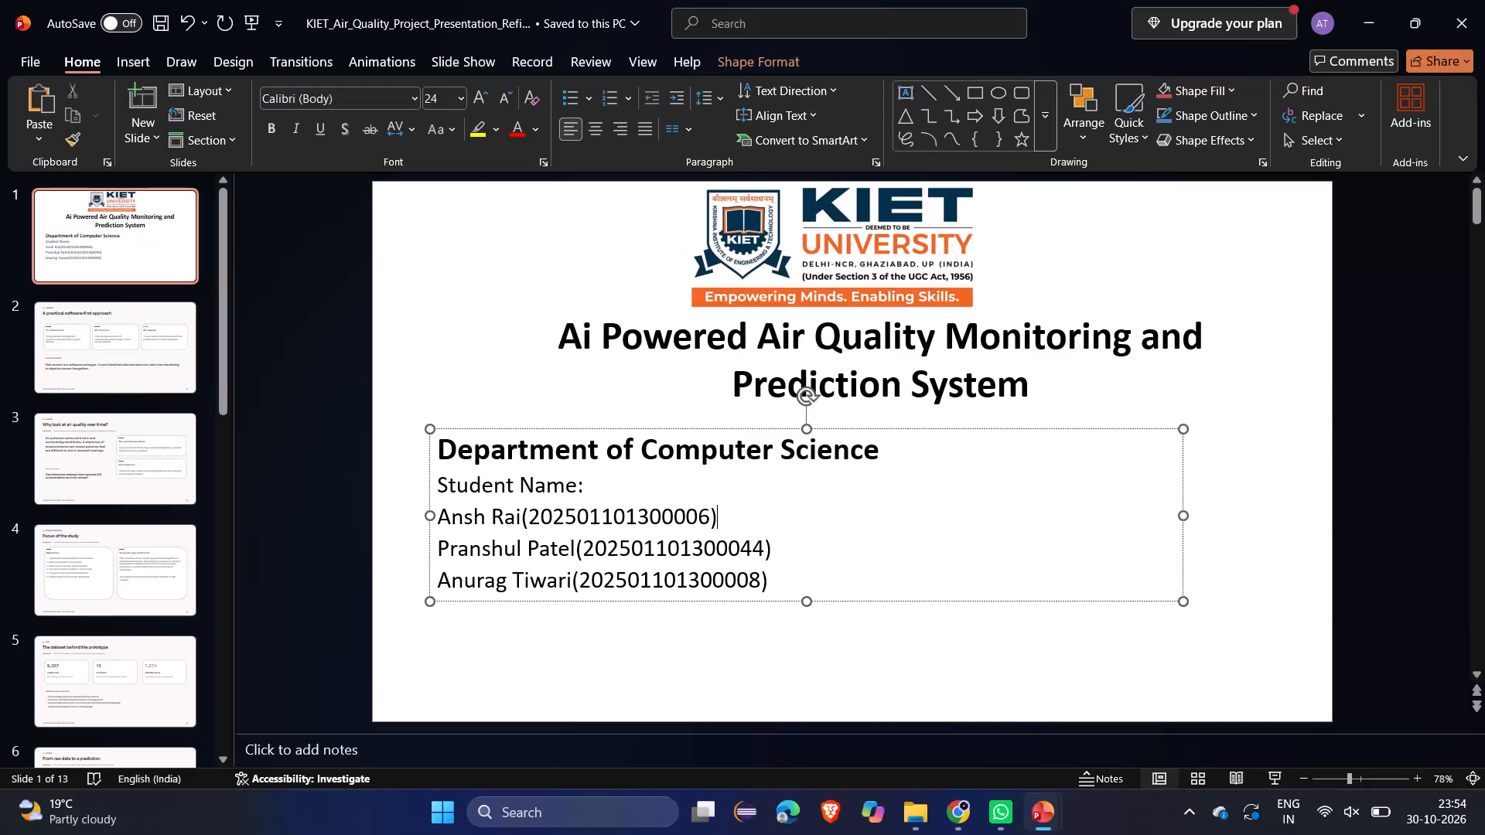
Start a new line beginning with "G", indented with spaces, below the last student line in the title slide's text box.
click(853, 578)
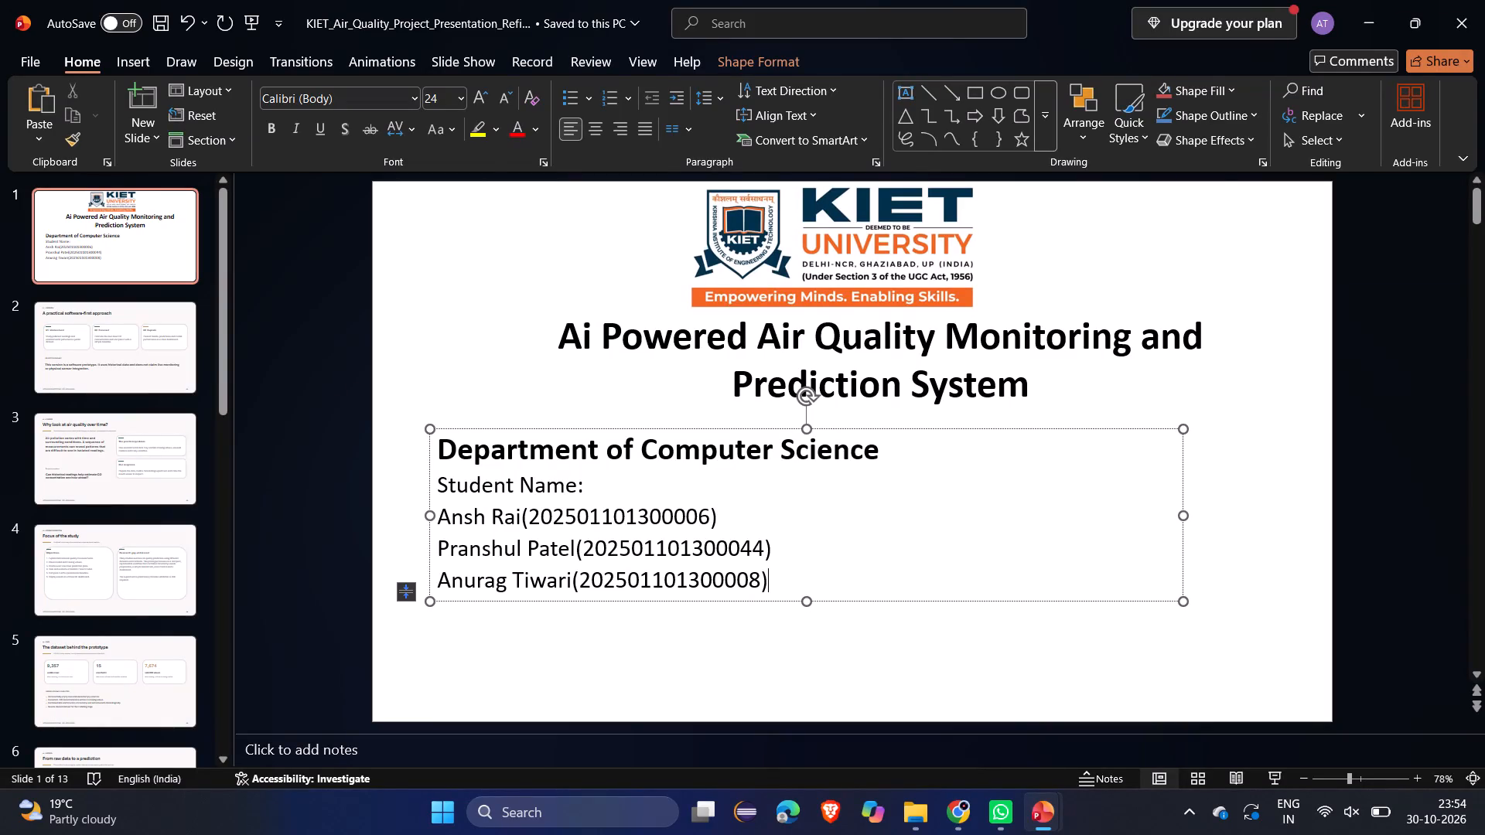
key(Return)
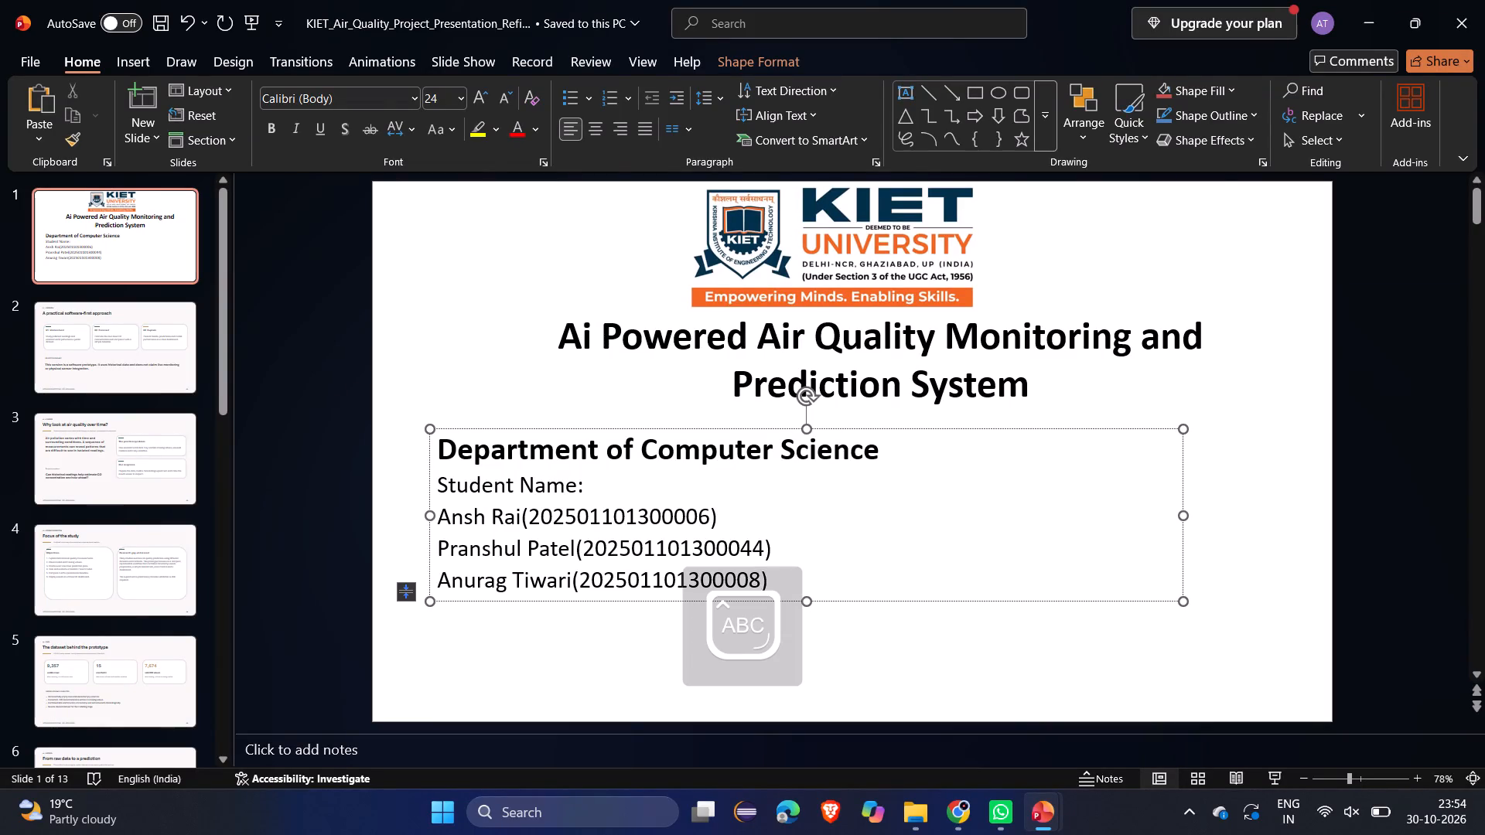
key(i)
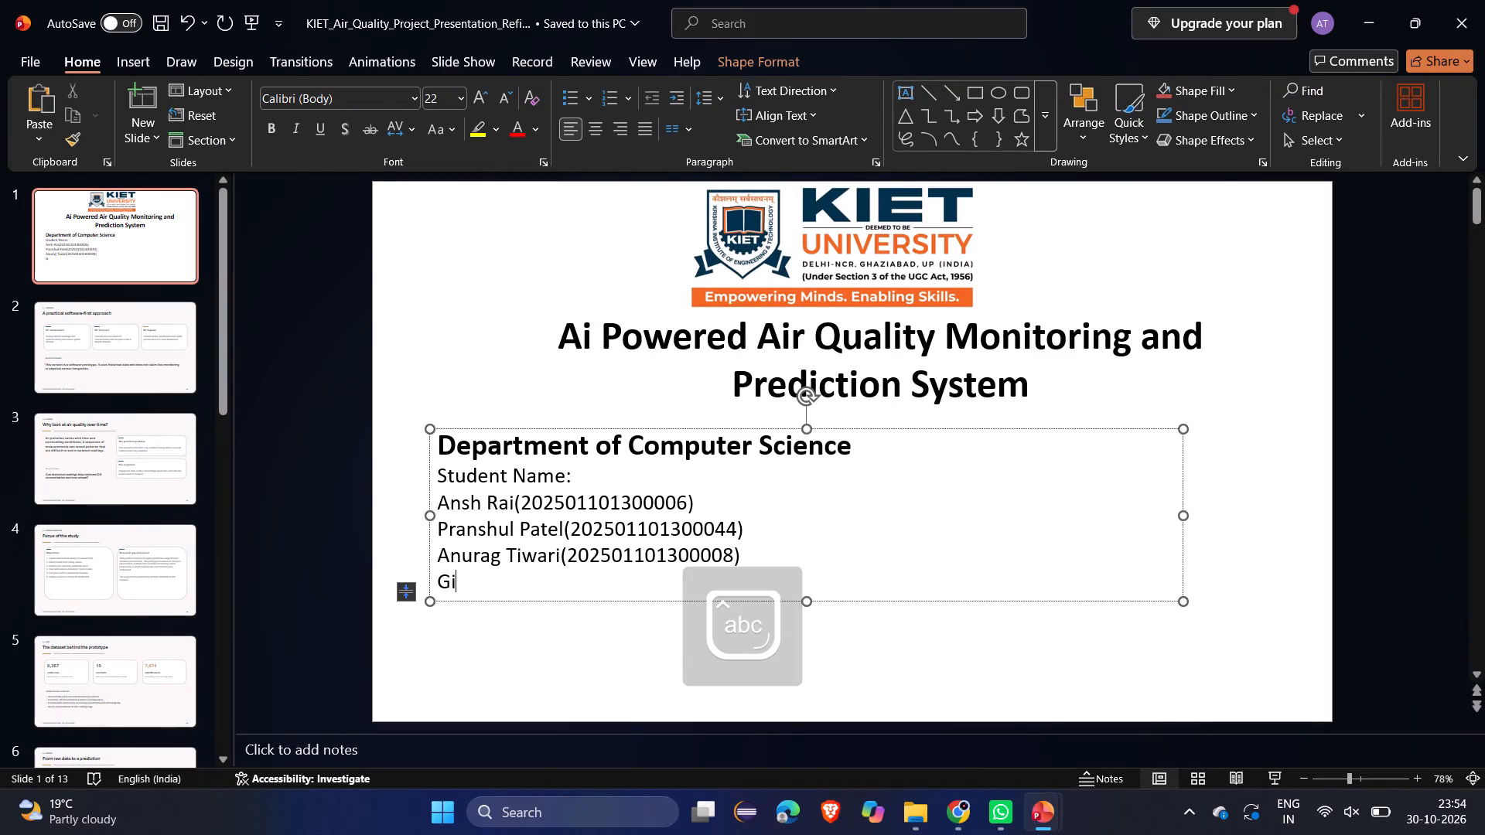
key(BackSpace)
key(BackSpace)
key(space)
key(space)
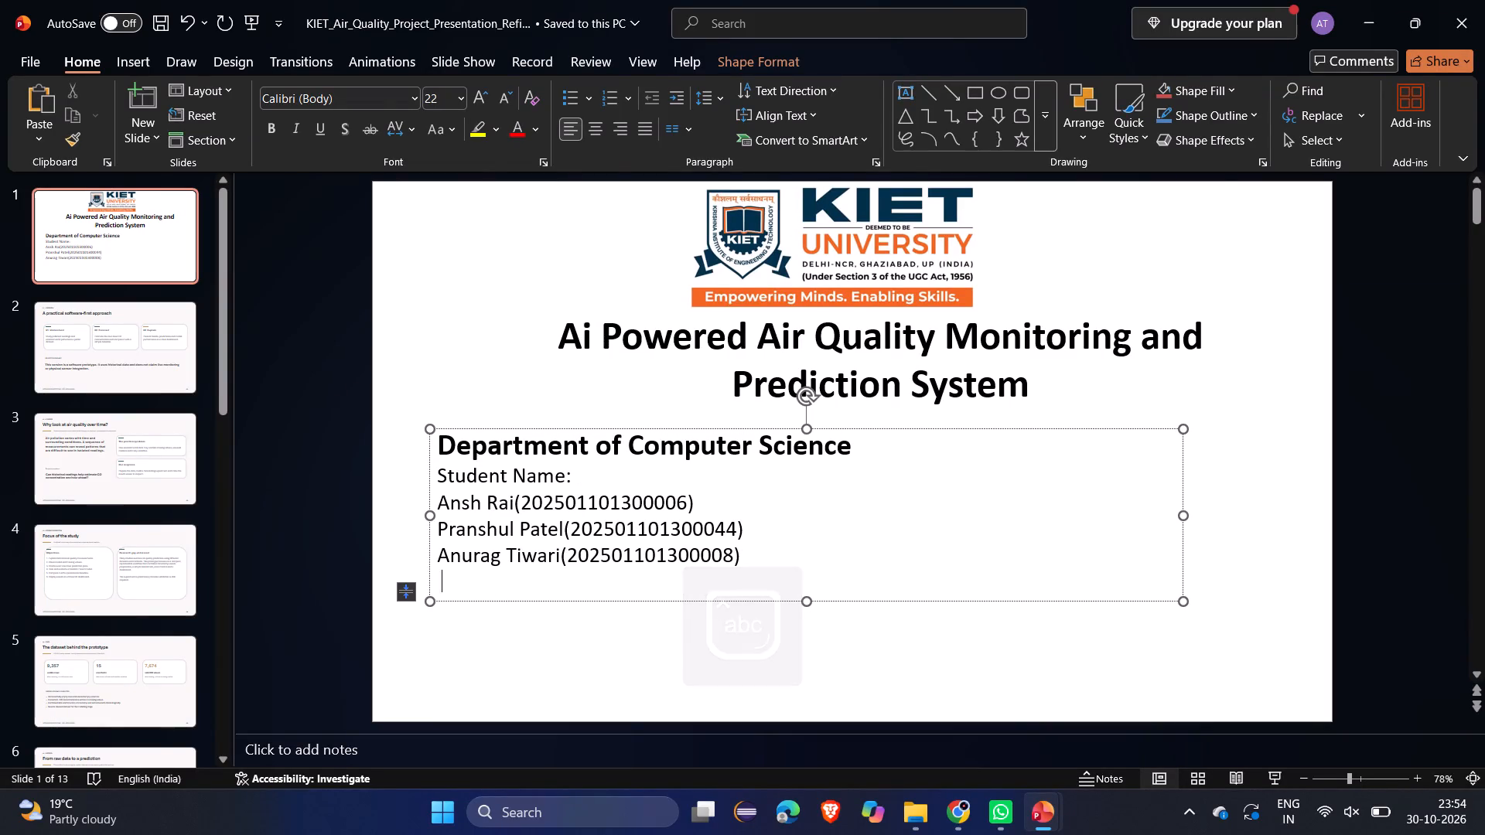
key(space)
key(space)
key(space)
key(space)
key(space)
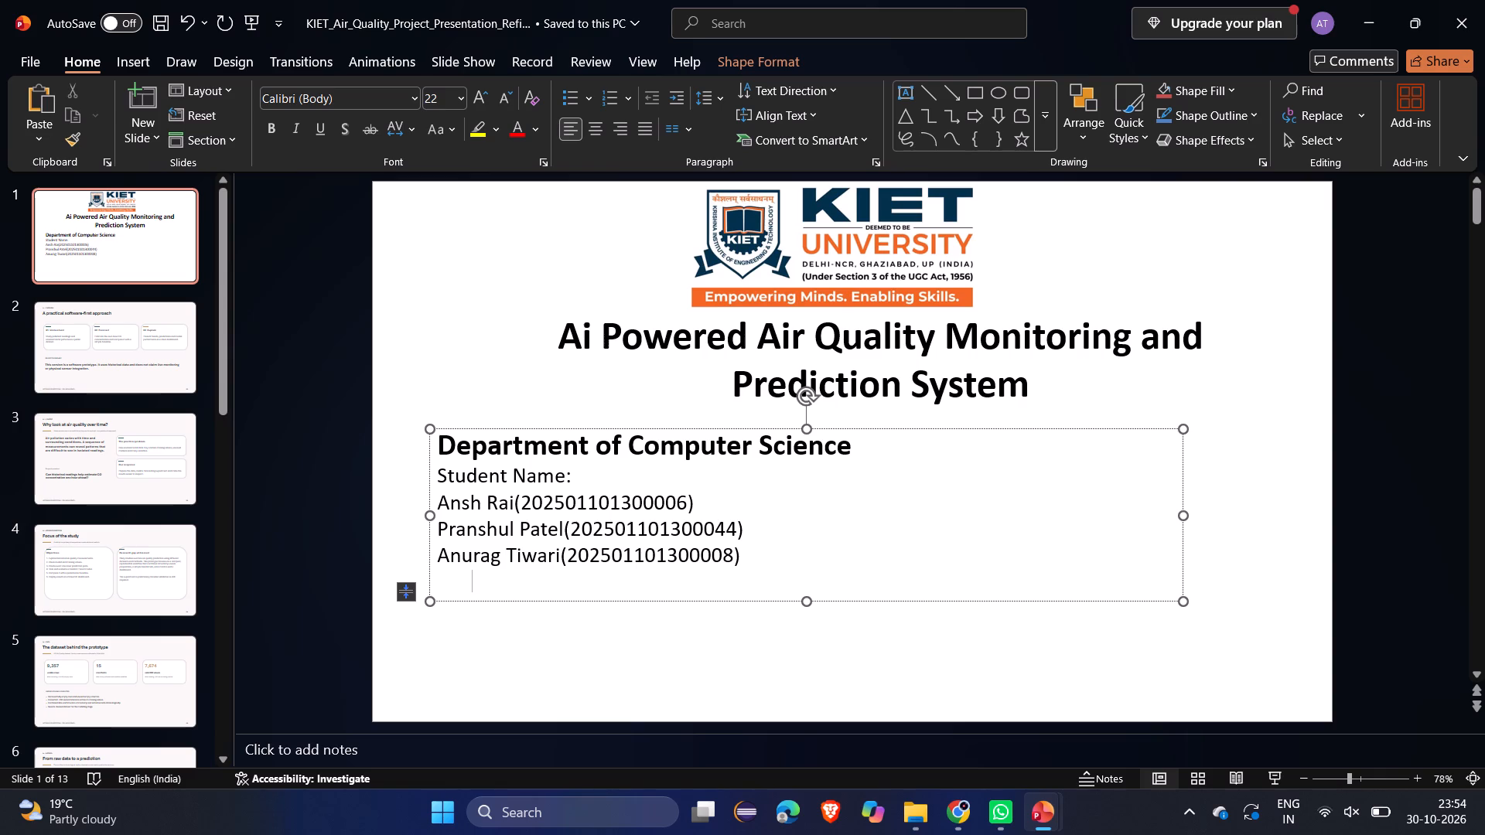
key(BackSpace)
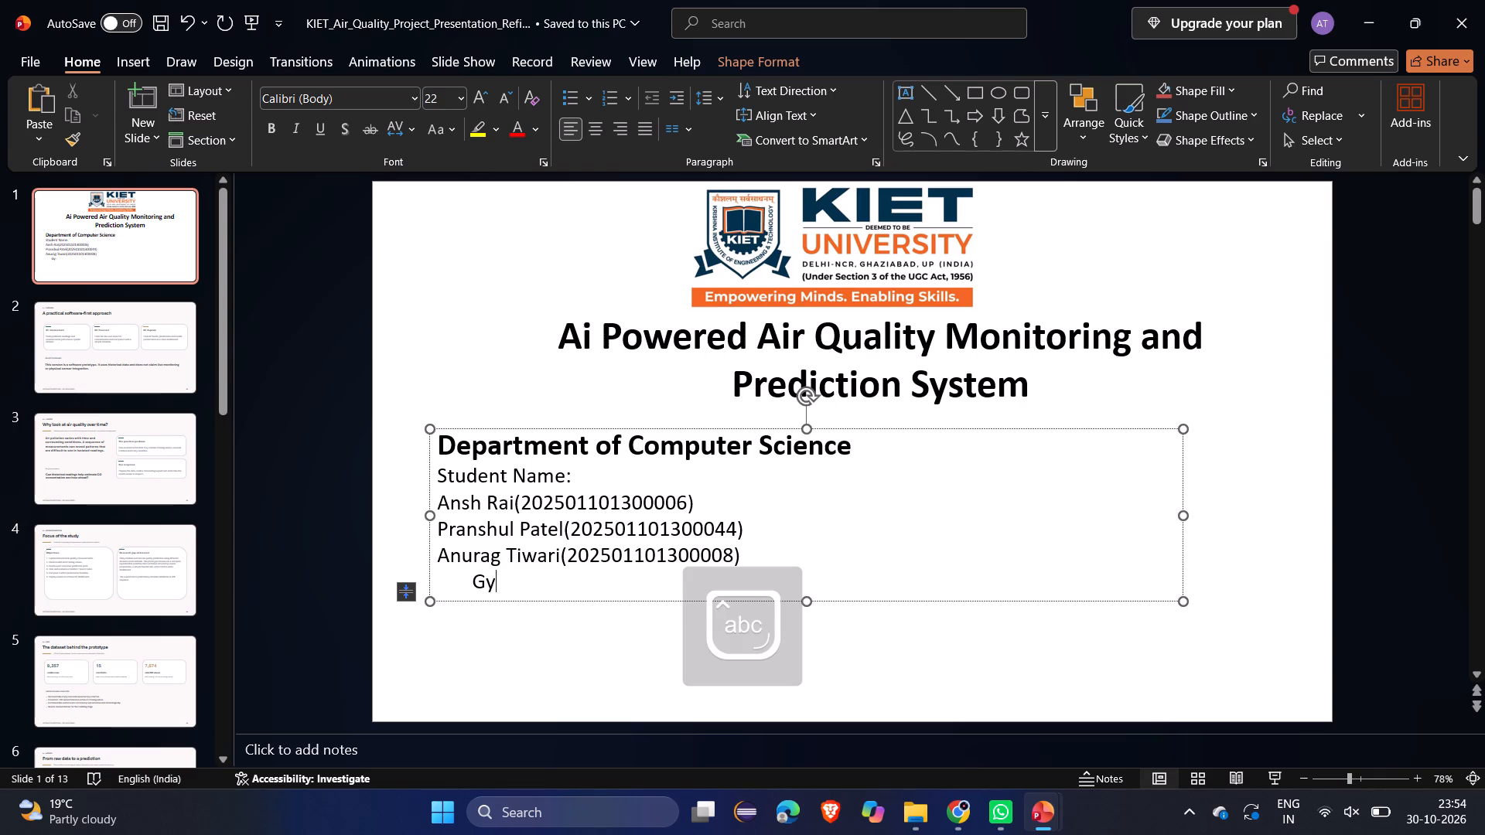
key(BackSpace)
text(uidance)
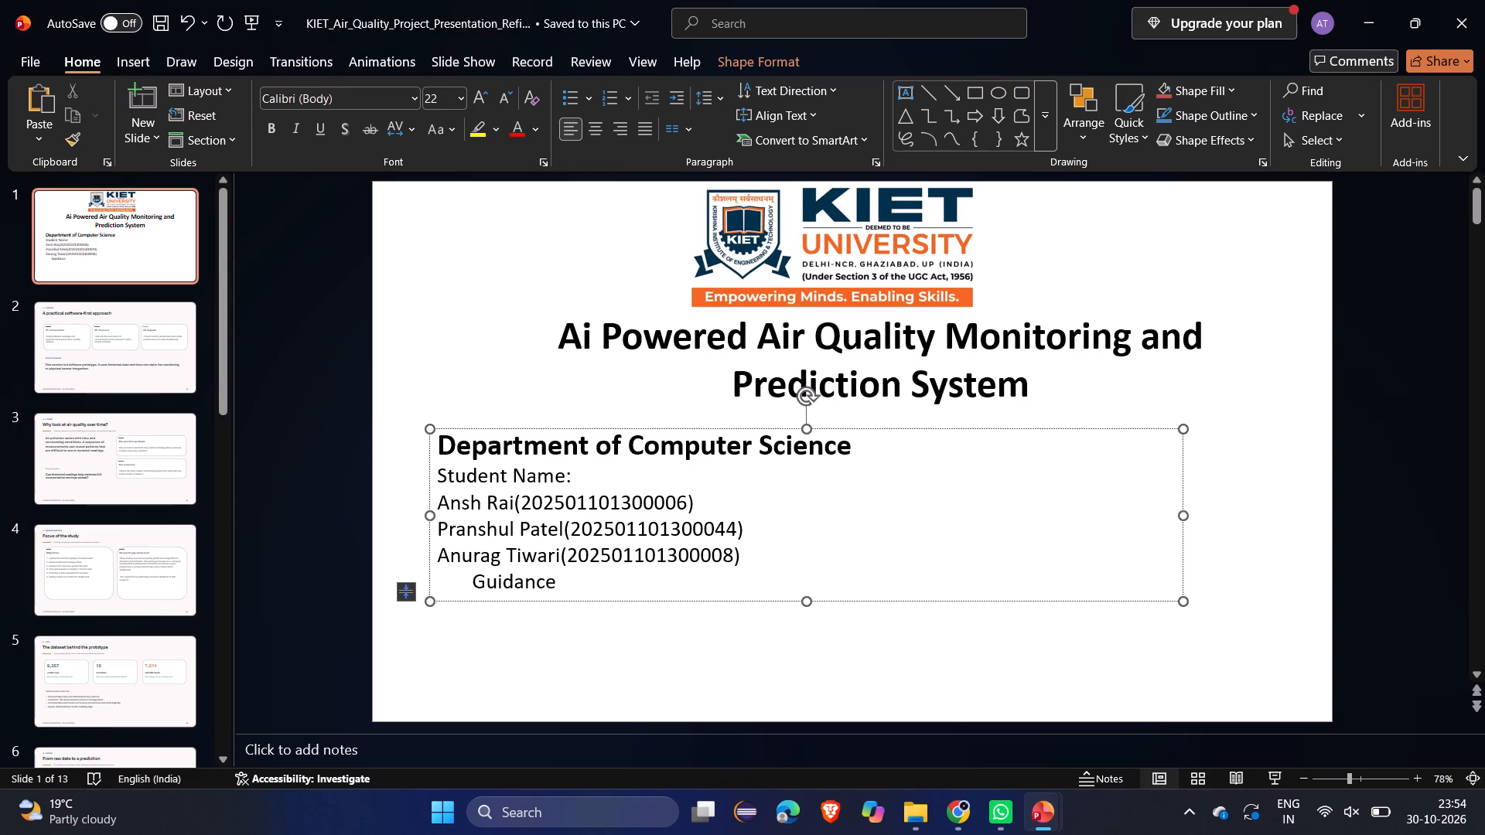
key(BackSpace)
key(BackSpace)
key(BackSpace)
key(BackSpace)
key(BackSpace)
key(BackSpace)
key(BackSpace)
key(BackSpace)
Write the line below the last student as "Mentor=Mr." followed by the mentor's name.
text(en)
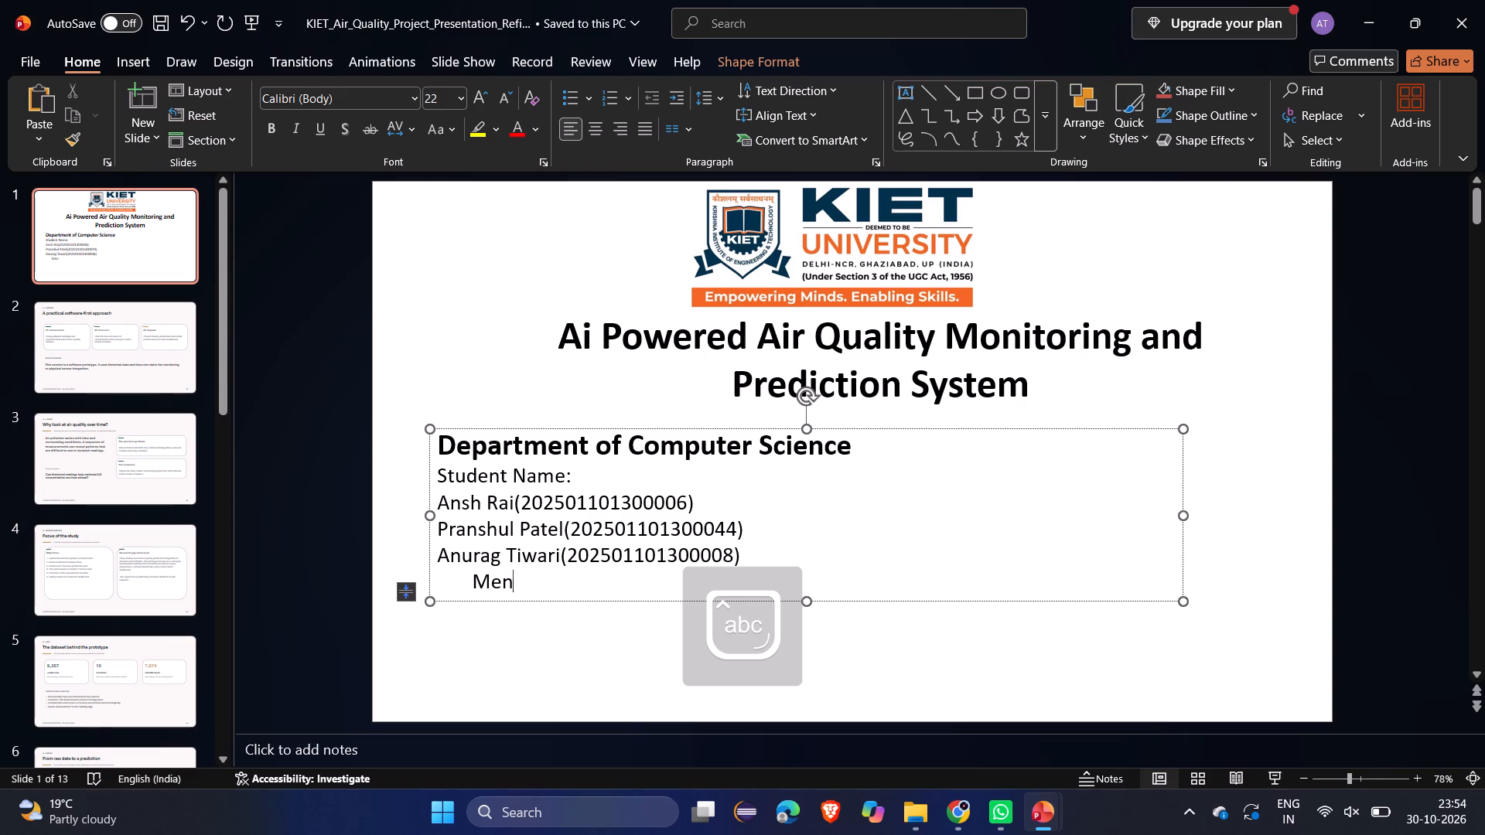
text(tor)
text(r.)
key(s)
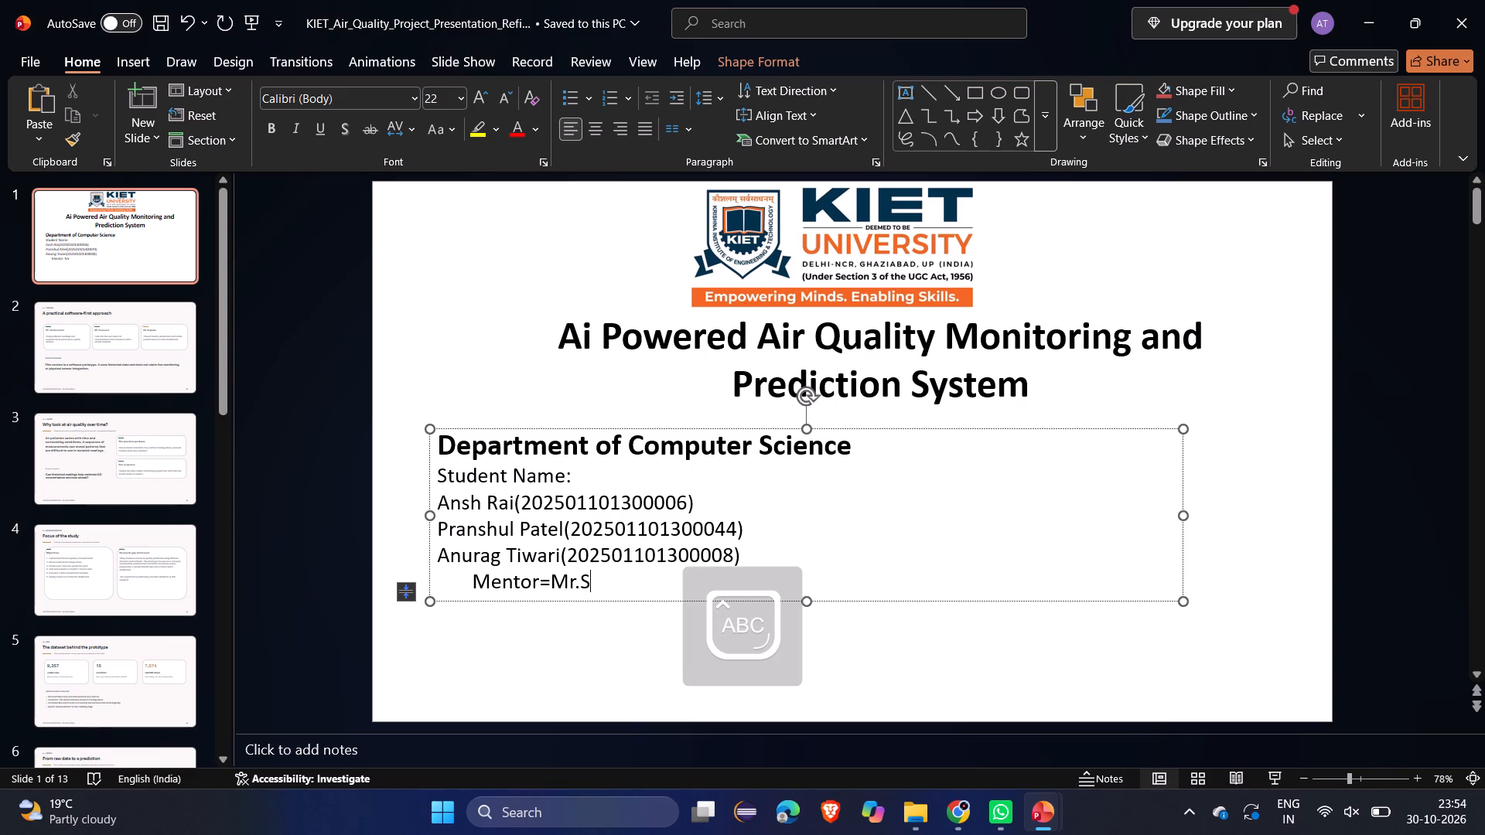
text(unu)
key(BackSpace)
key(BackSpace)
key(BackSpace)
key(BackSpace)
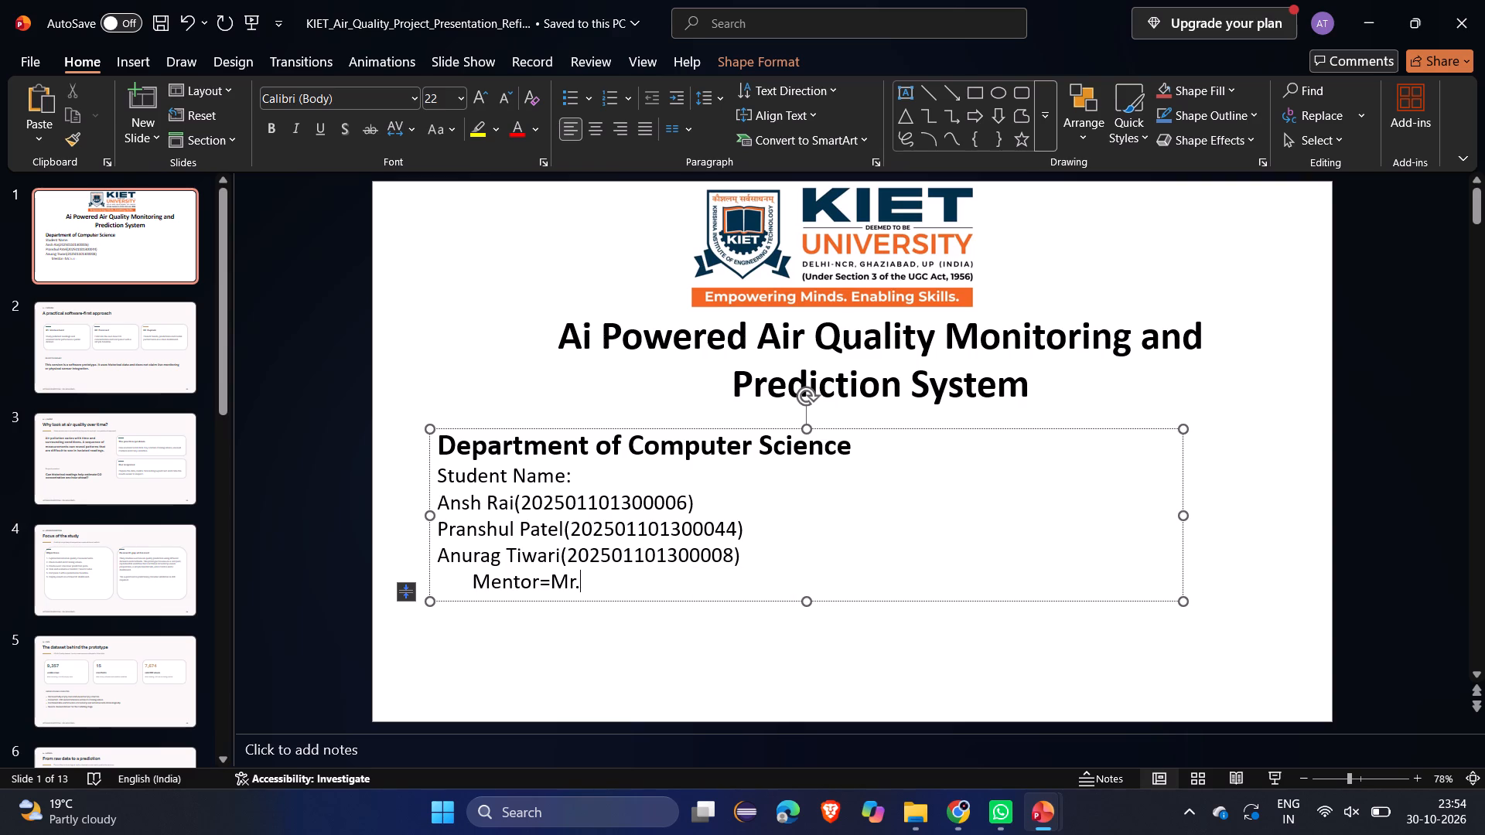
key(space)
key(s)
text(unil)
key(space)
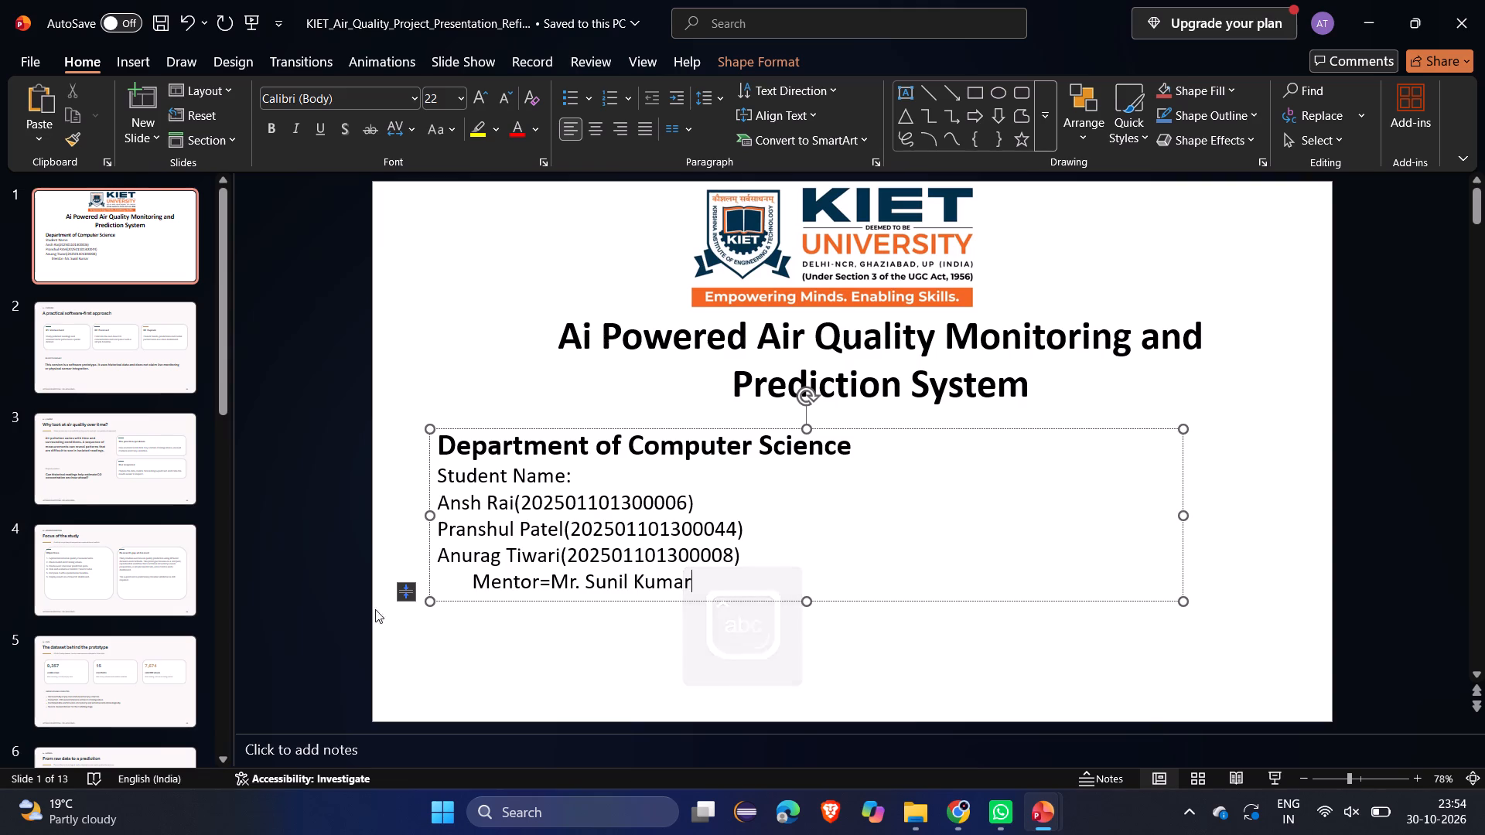
Remove six of the leading spaces before "Mentor=" to bring the mentor line close to the student lines' alignment.
click(469, 584)
key(BackSpace)
key(BackSpace)
key(BackSpace)
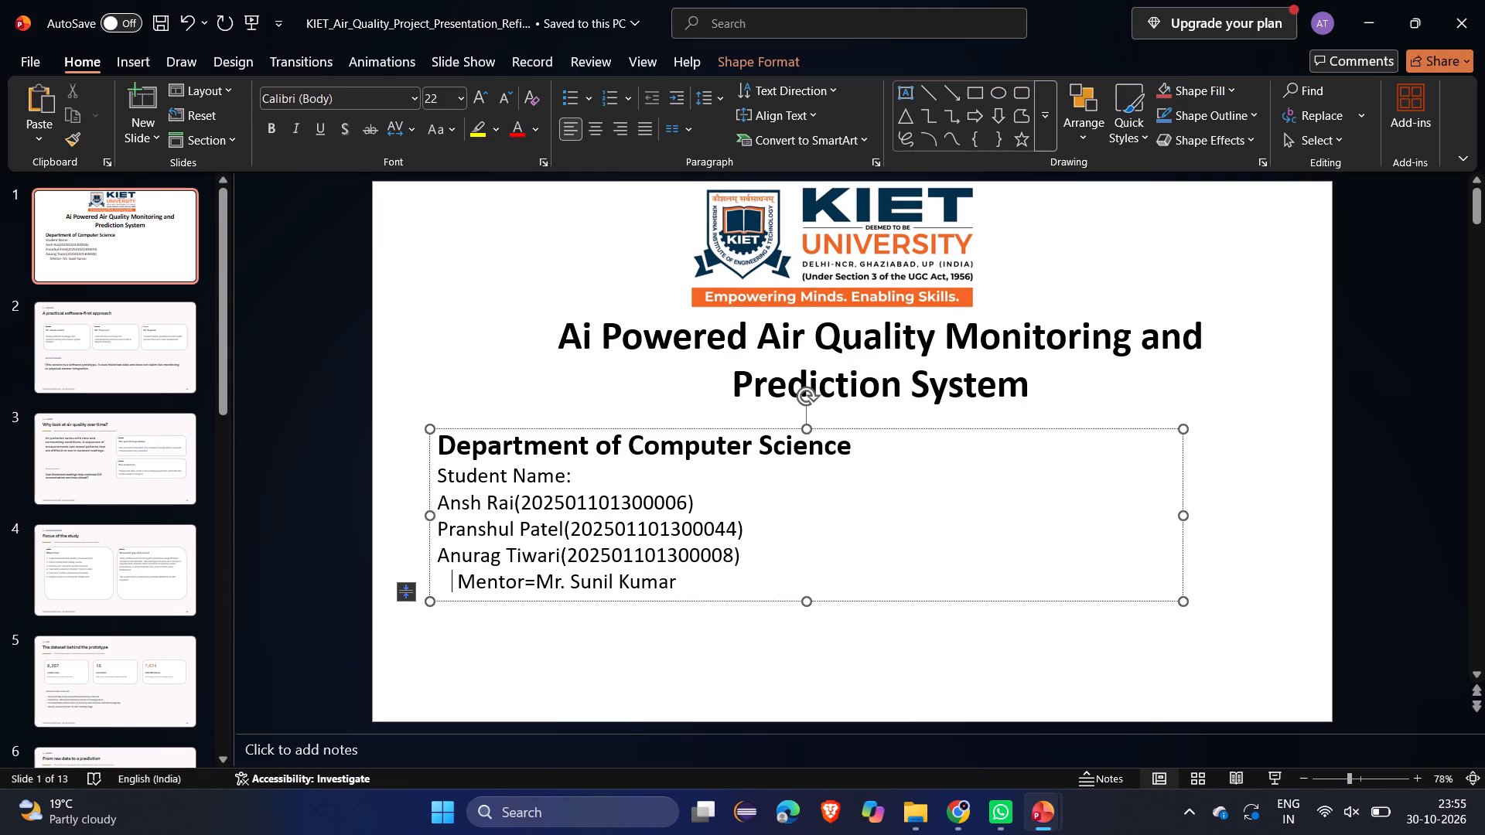
key(BackSpace)
key(BackSpace)
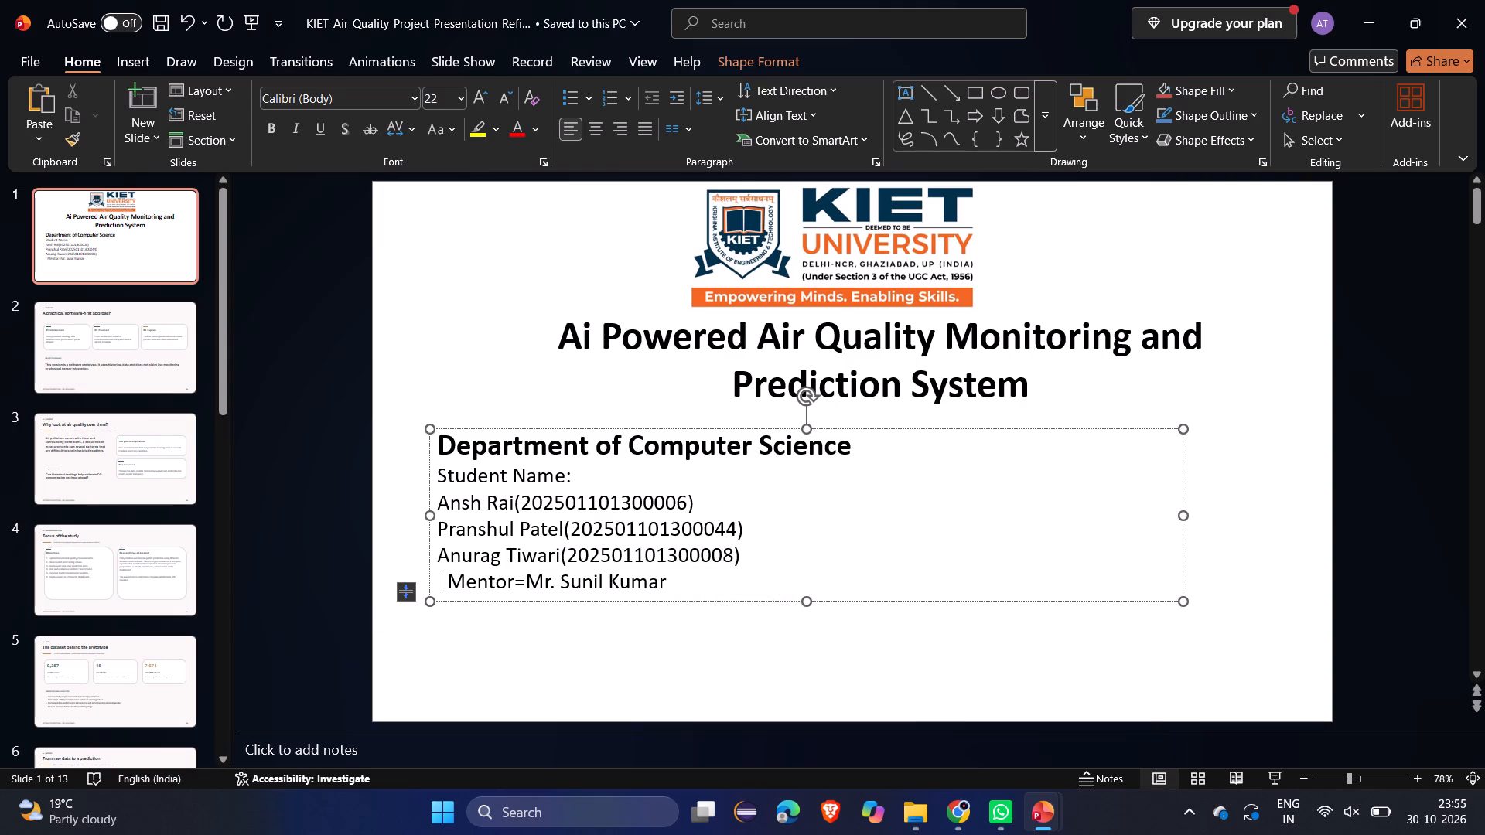
key(BackSpace)
click(862, 481)
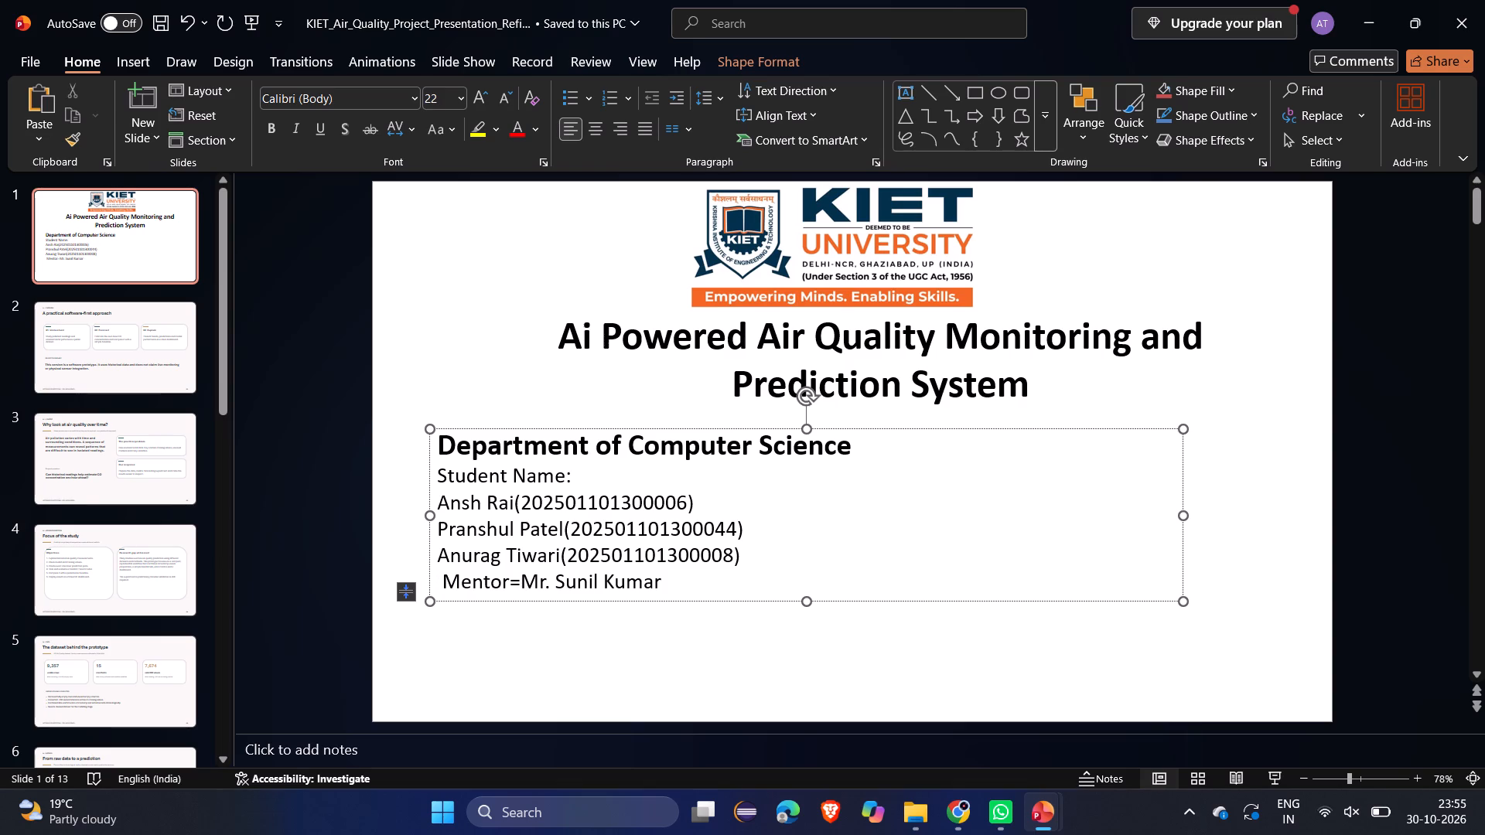
click(871, 537)
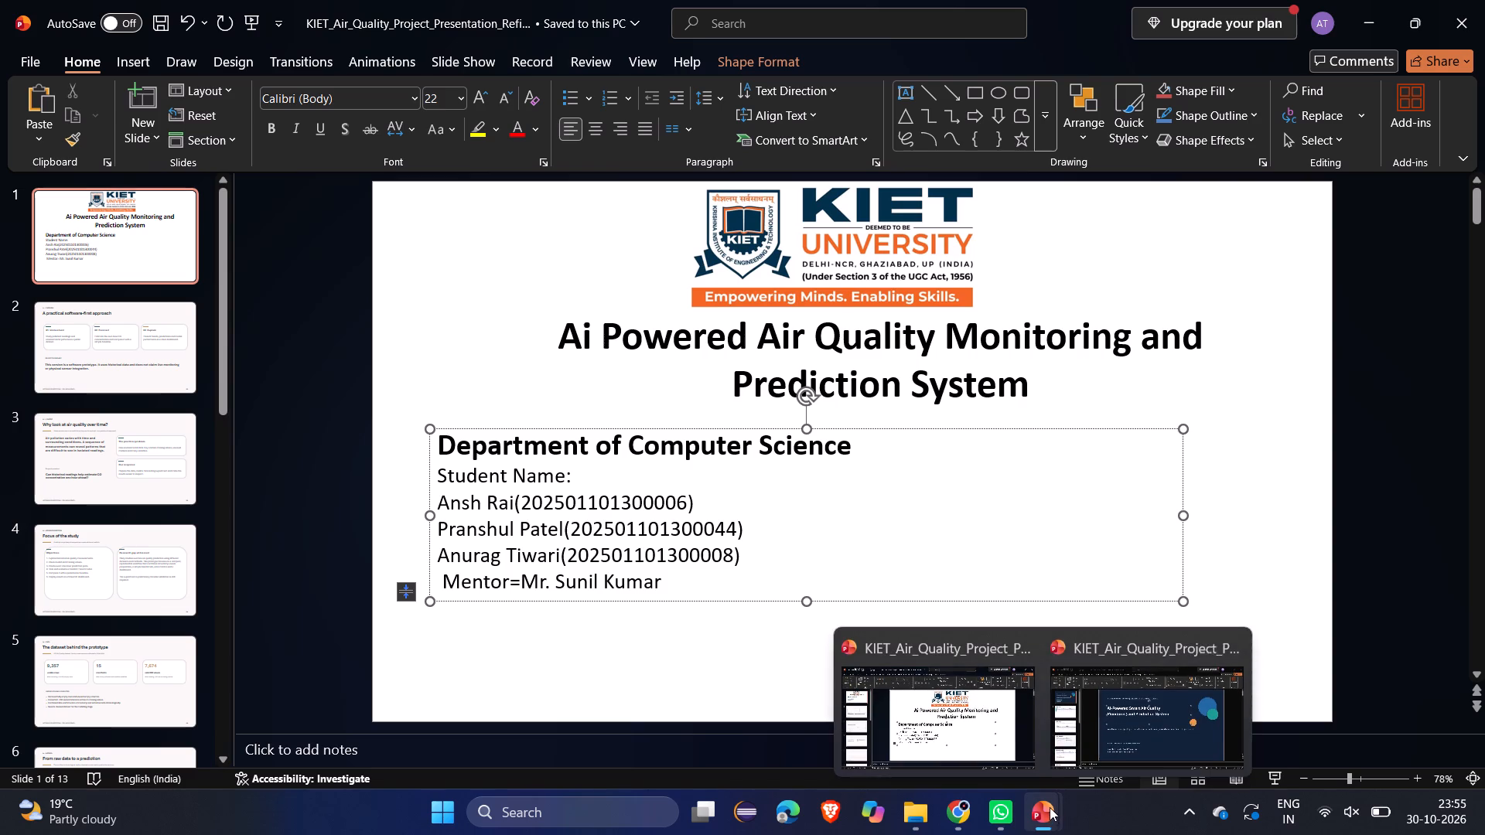
Switch to the other KIET air quality presentation and copy the large blue circle from its title slide.
click(1149, 687)
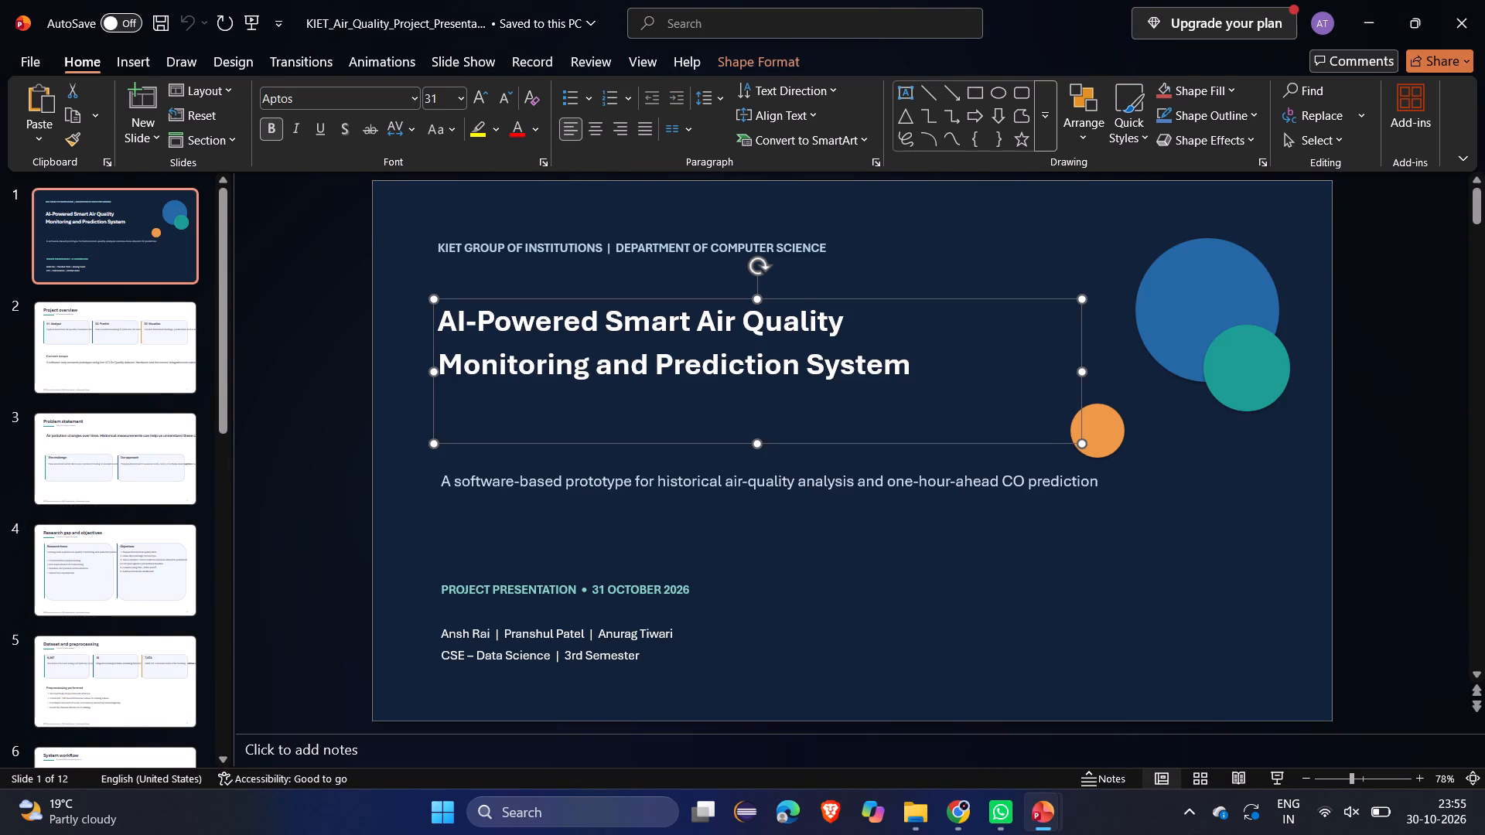
click(1201, 277)
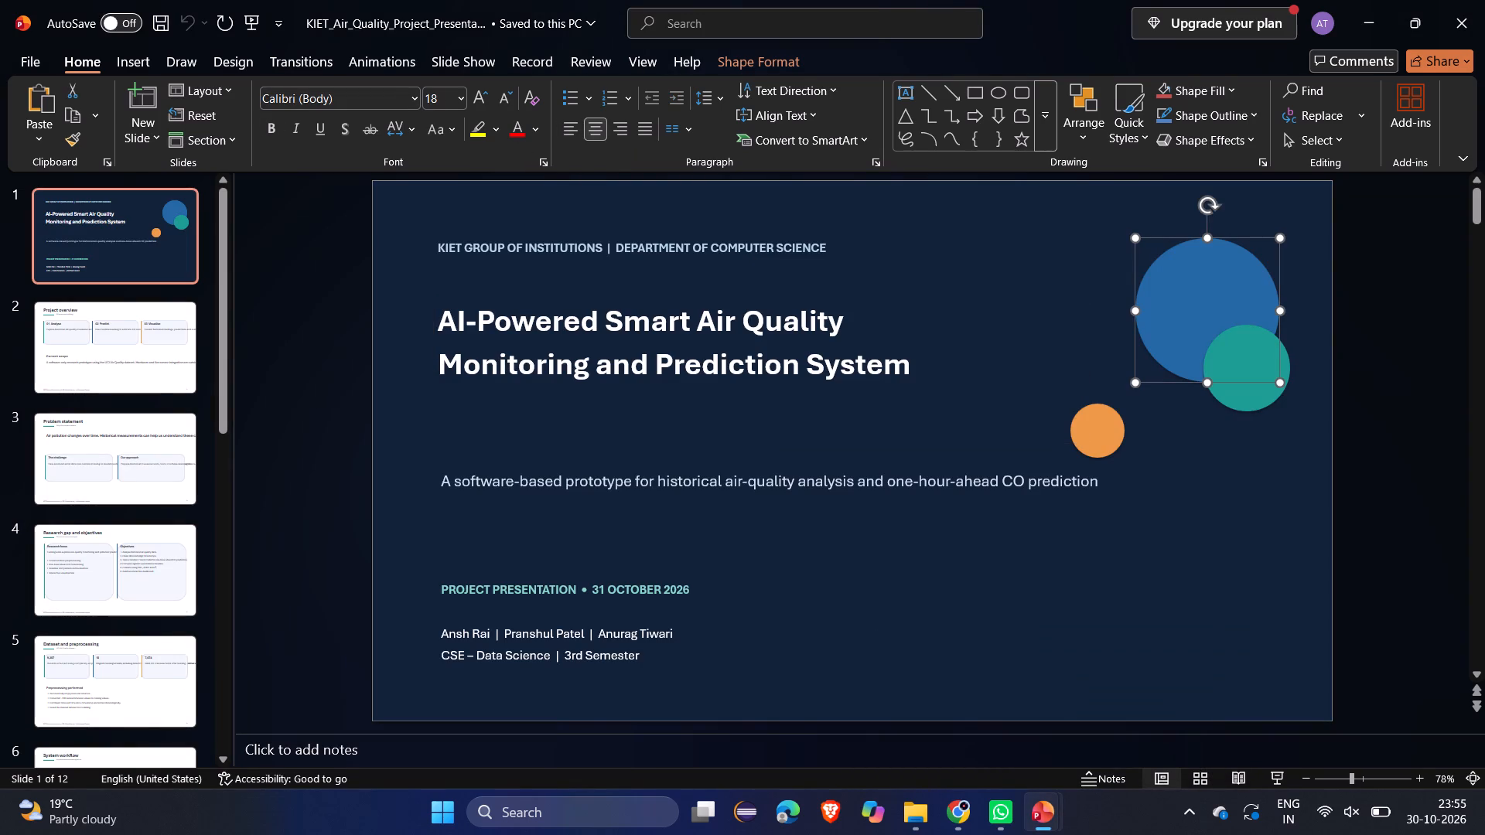
right_click(1178, 305)
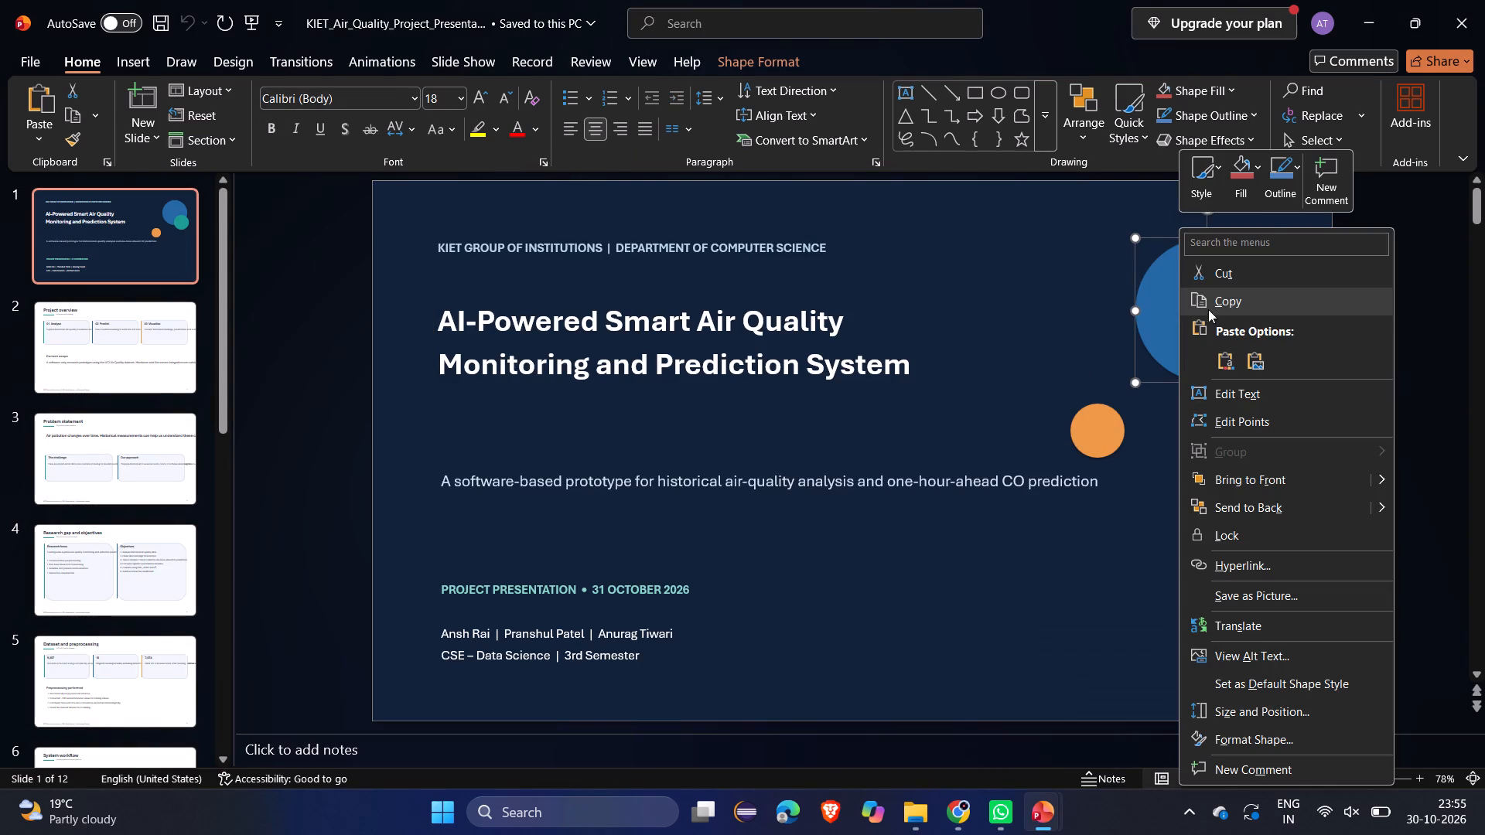
click(1231, 305)
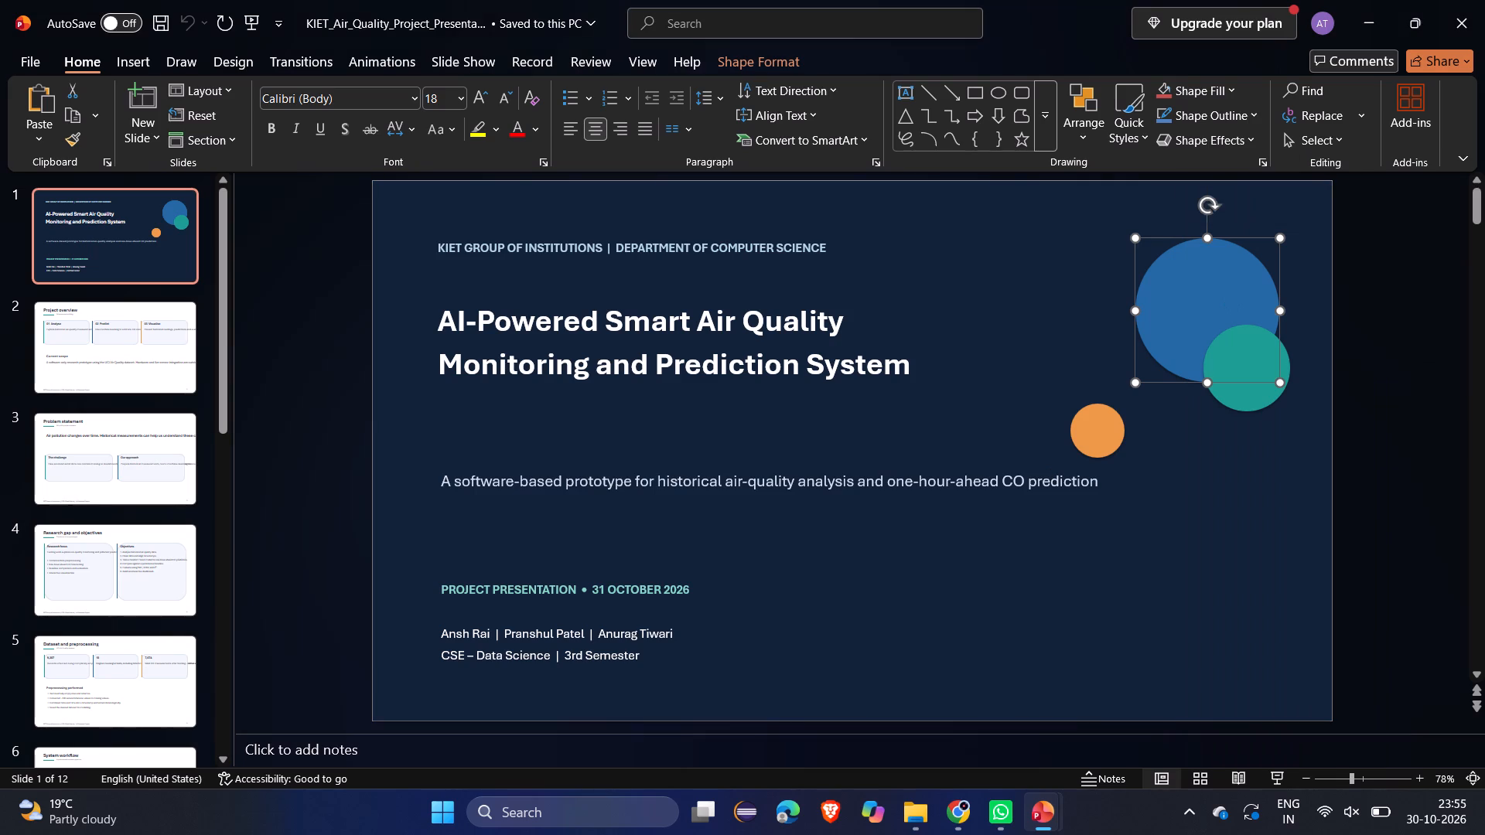
Return to the refined presentation's title slide and select the text box holding the department, student and mentor lines.
click(1205, 247)
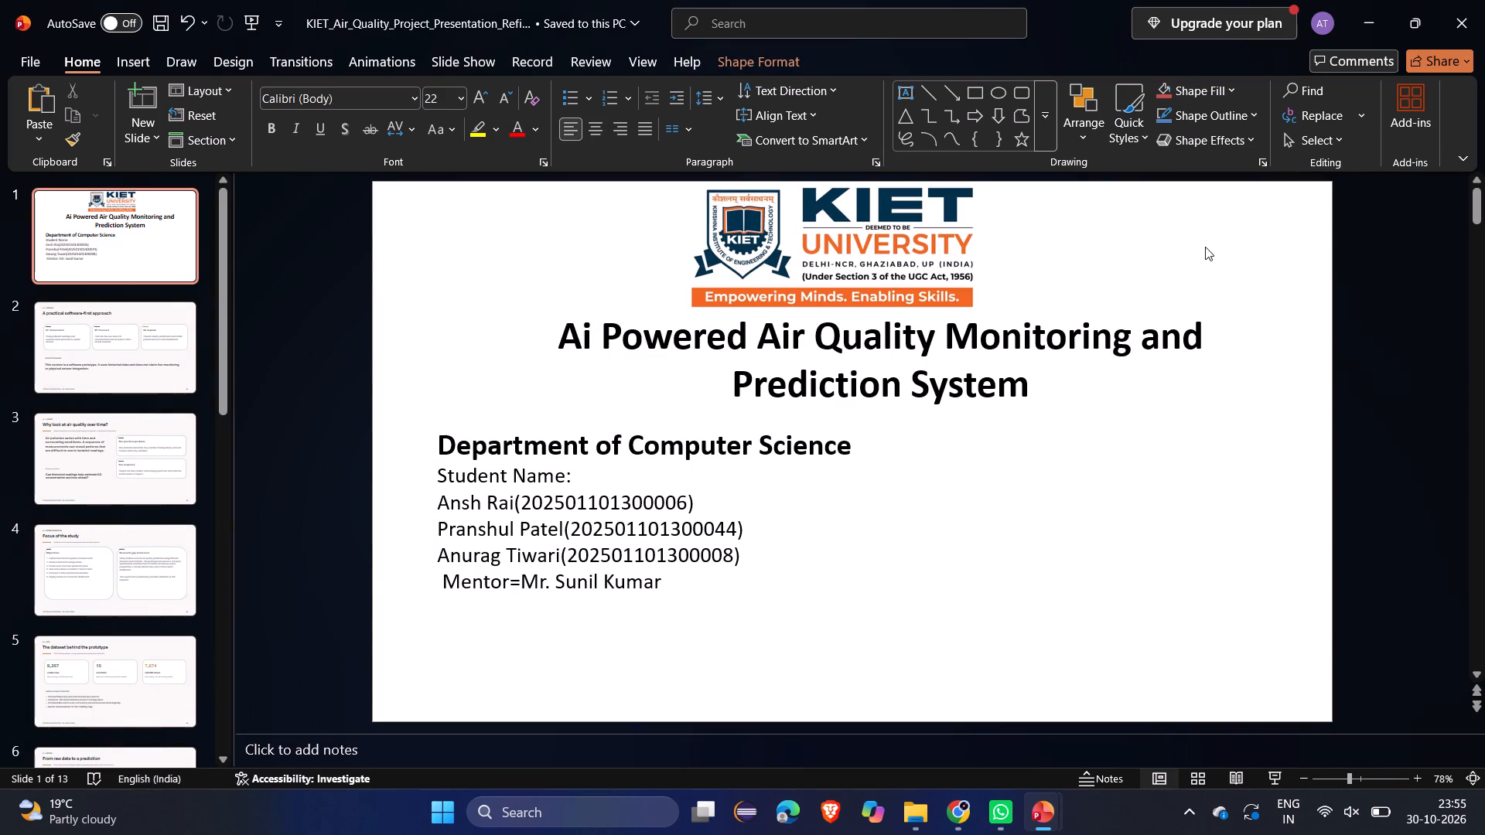
click(1219, 454)
click(1176, 430)
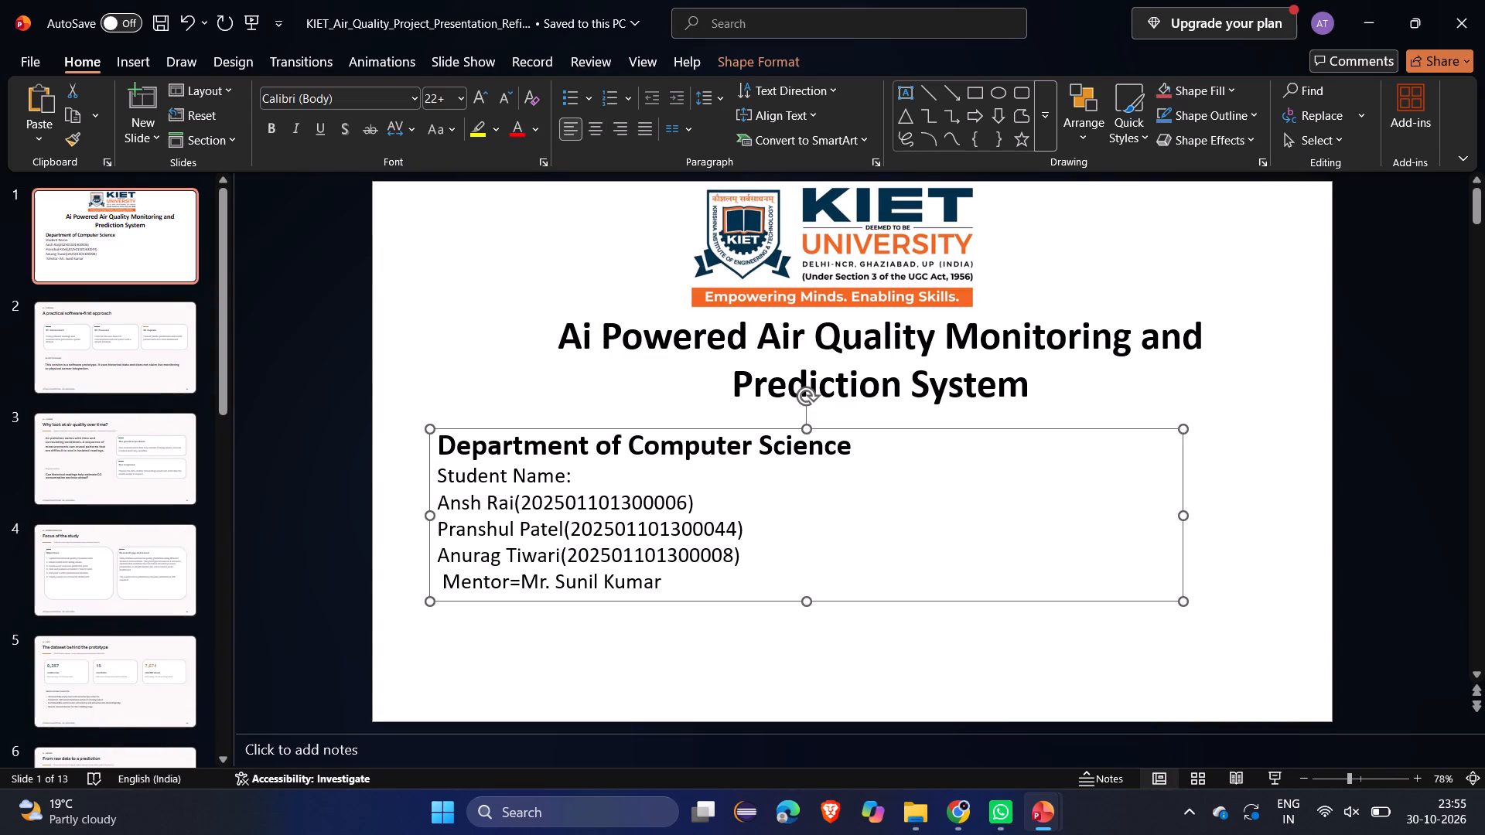